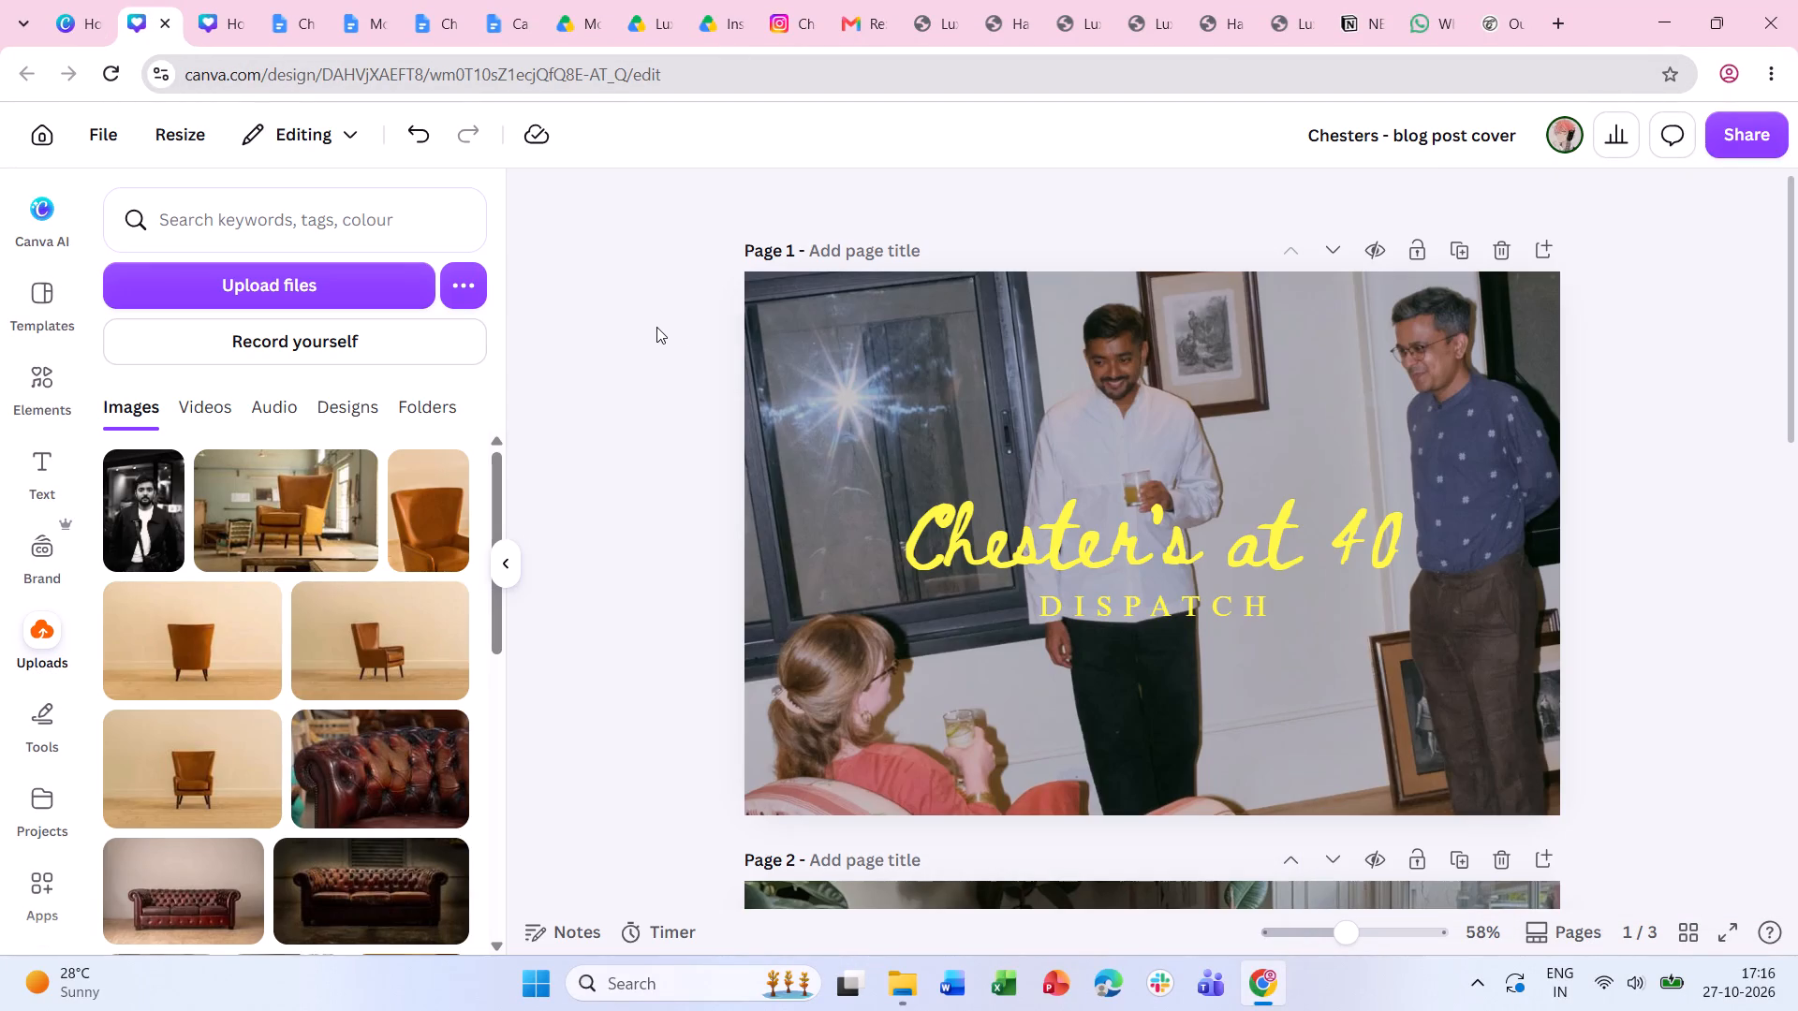
Close the "Chesters - blog post cover" design and switch to the Canva home page.
{"action": "left_click", "coordinate": [160, 28]}
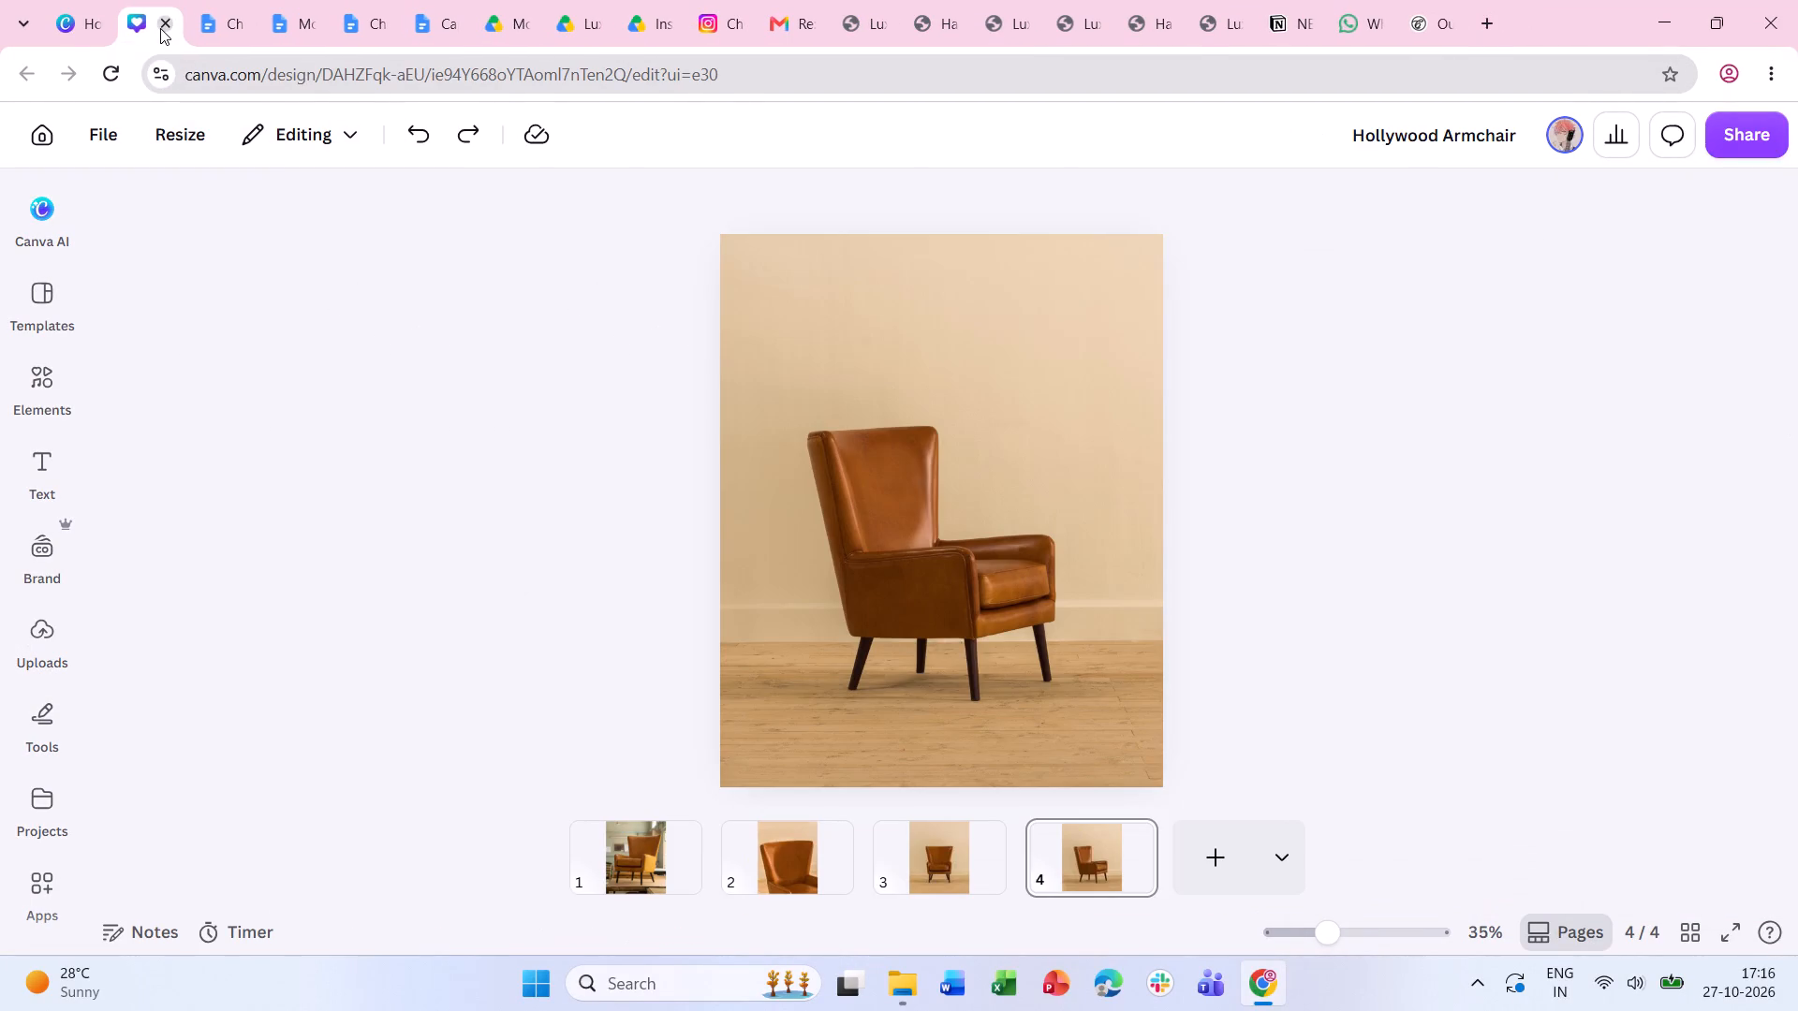
{"action": "left_click", "coordinate": [83, 37]}
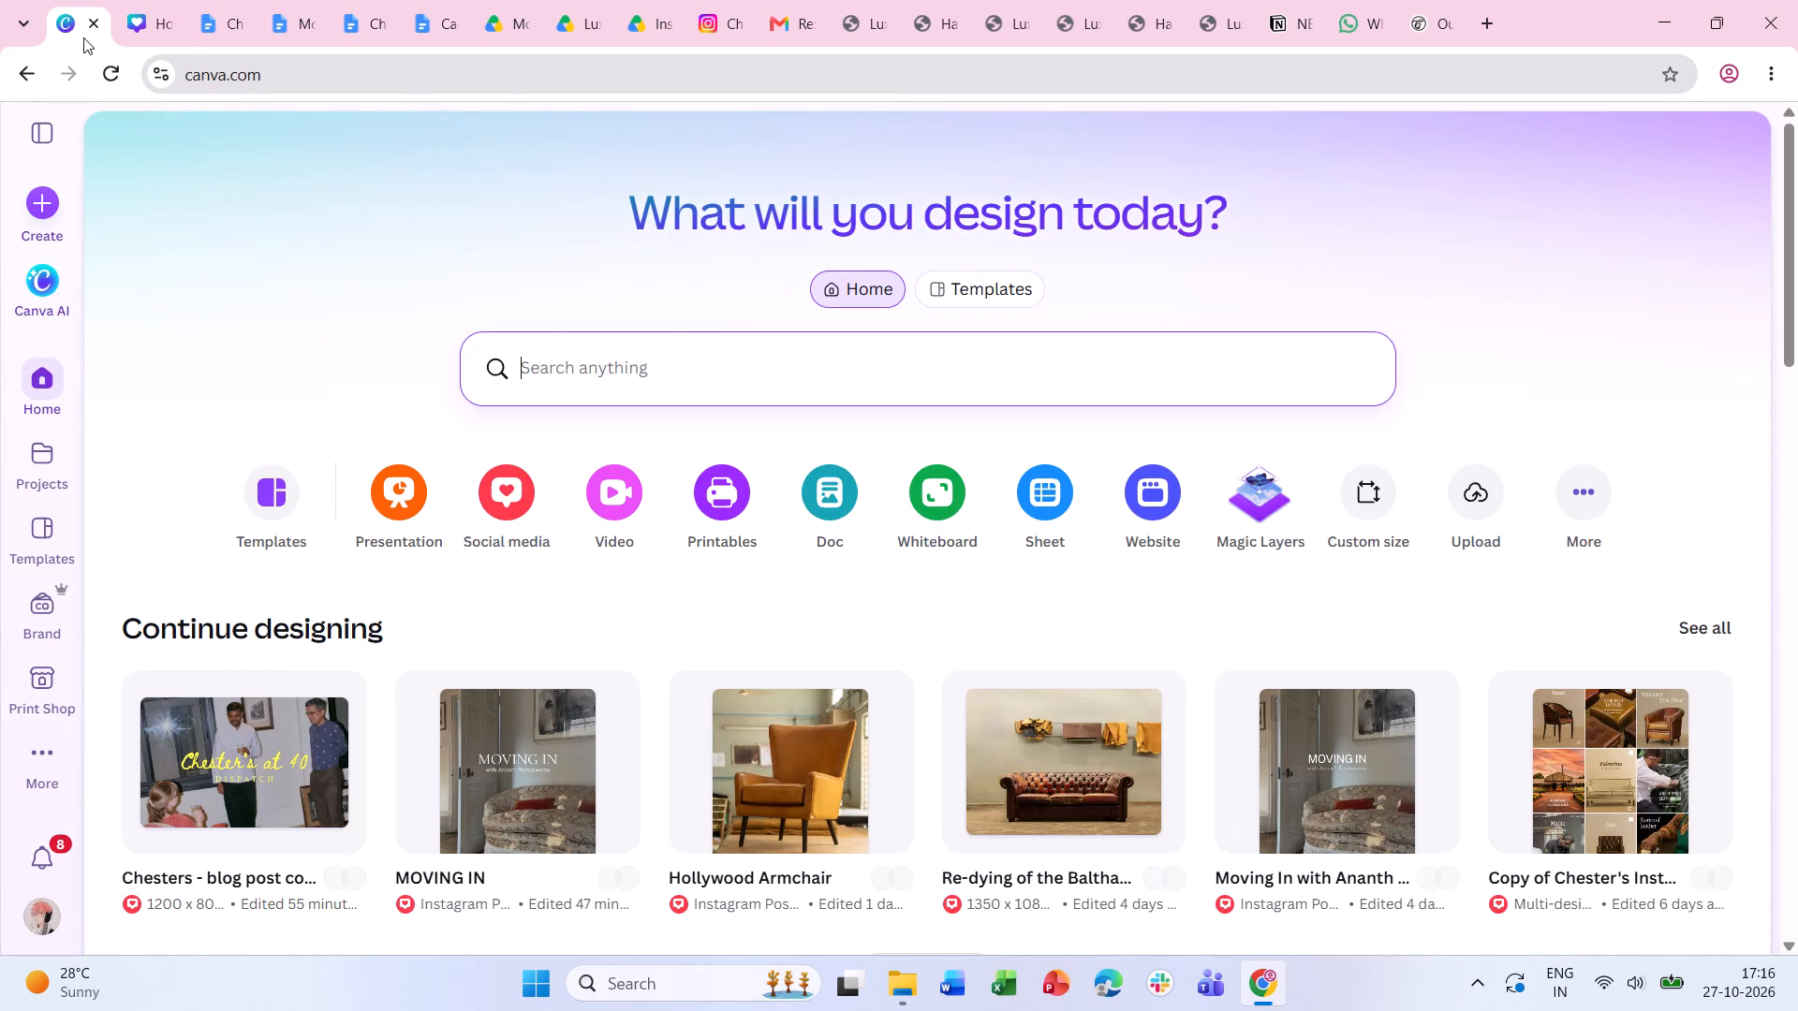
{"action": "left_click", "coordinate": [786, 28]}
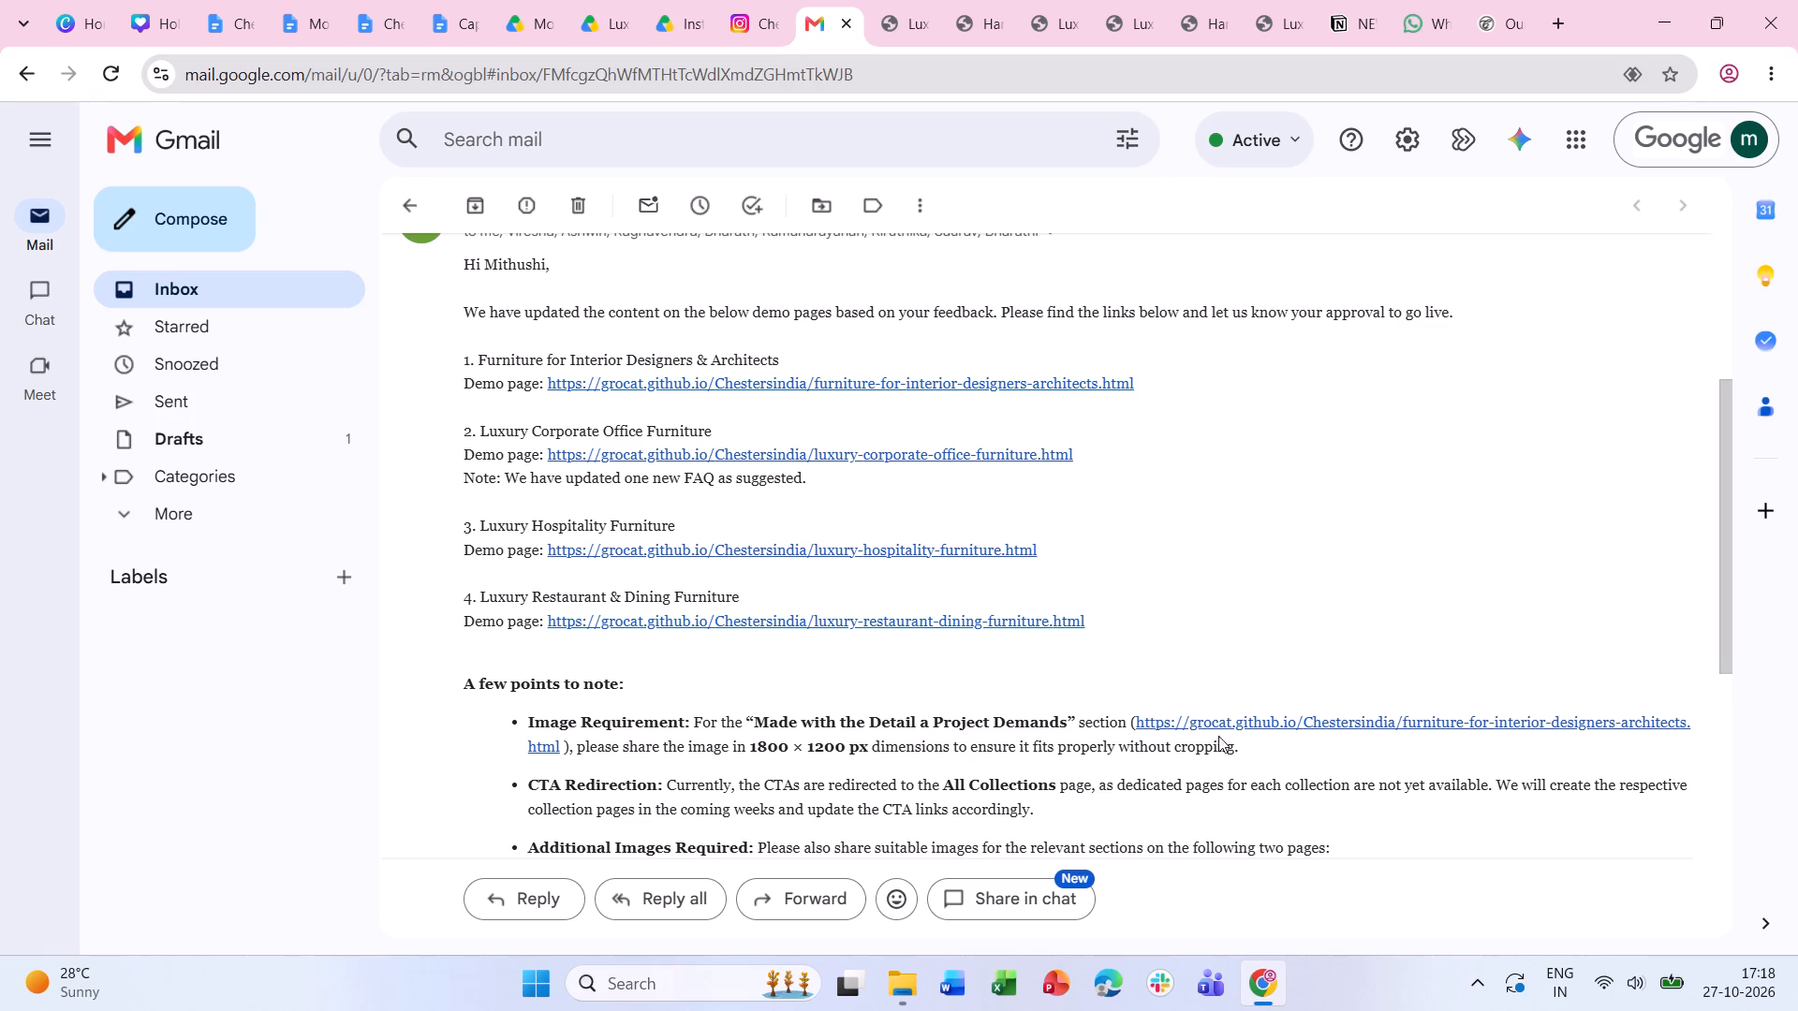
{"action": "scroll", "coordinate": [1158, 646], "scroll_direction": "down", "scroll_amount": 2}
Switch to the furniture for interior designers and architects demo page.
{"action": "left_click", "coordinate": [956, 0]}
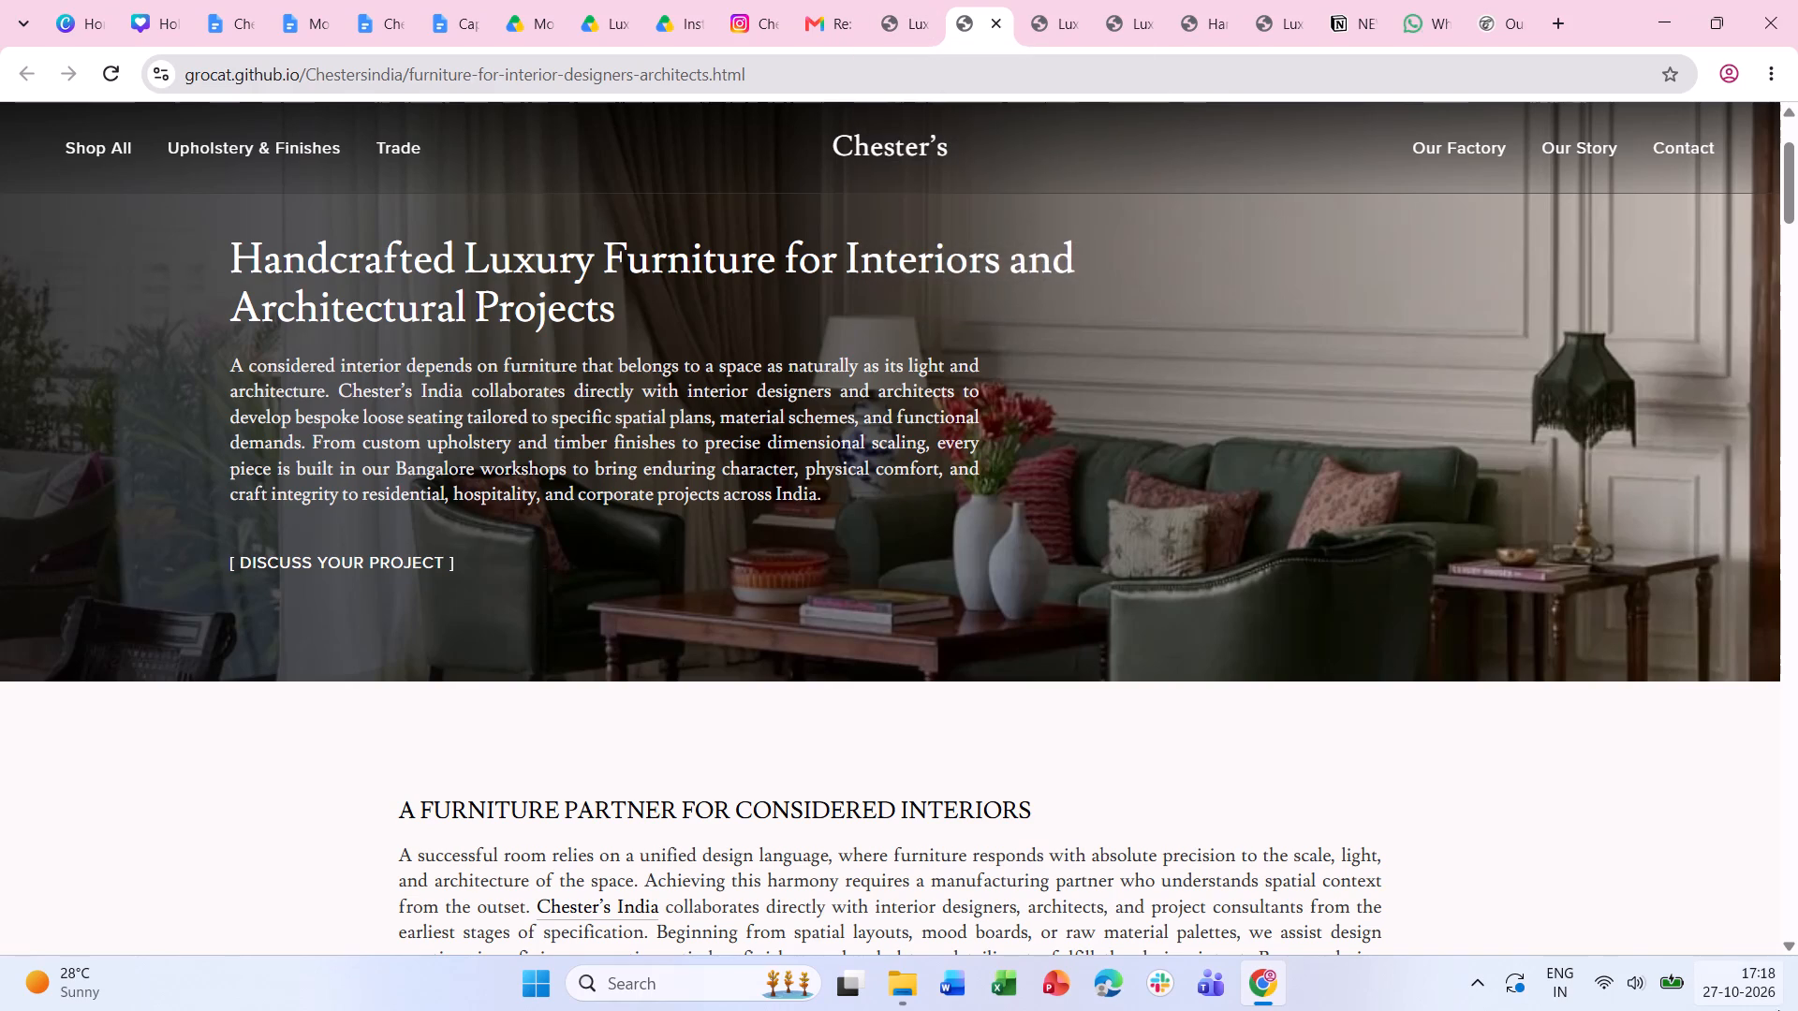
Open the Windows quick settings.
{"action": "left_click", "coordinate": [1633, 987]}
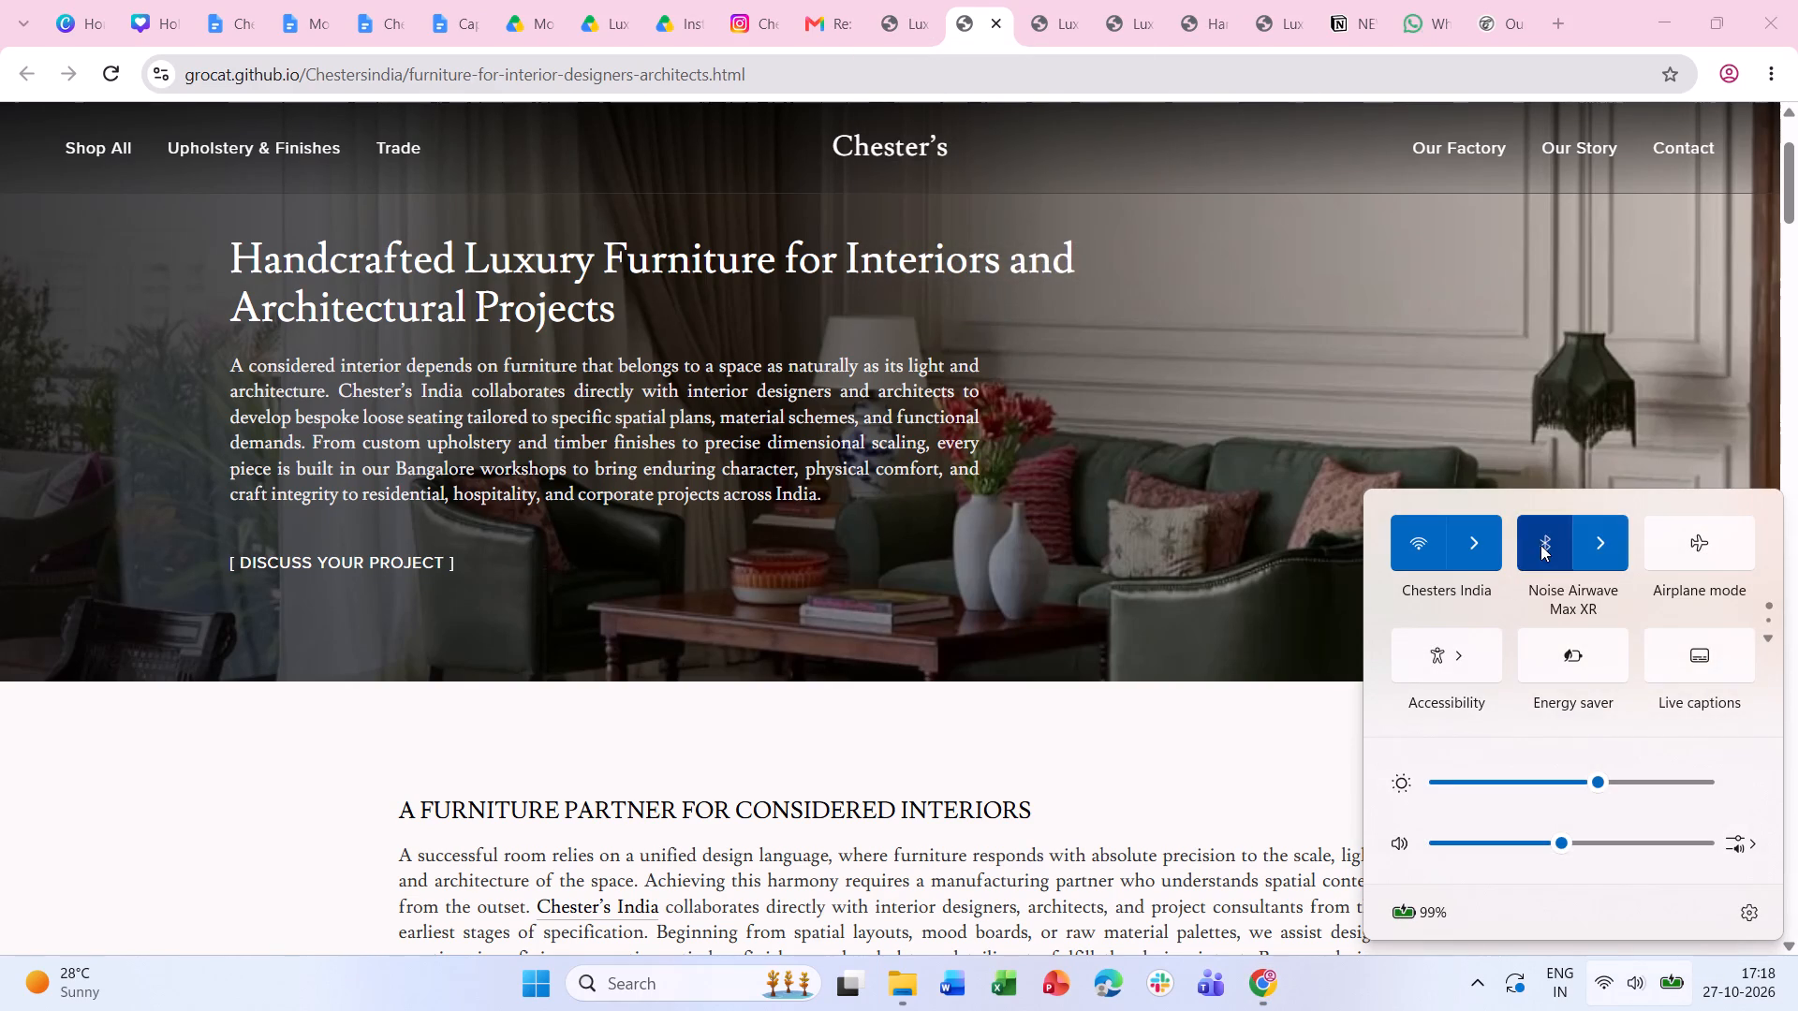
Turn off the computer's Bluetooth in the Windows quick settings.
{"action": "left_click", "coordinate": [1540, 544]}
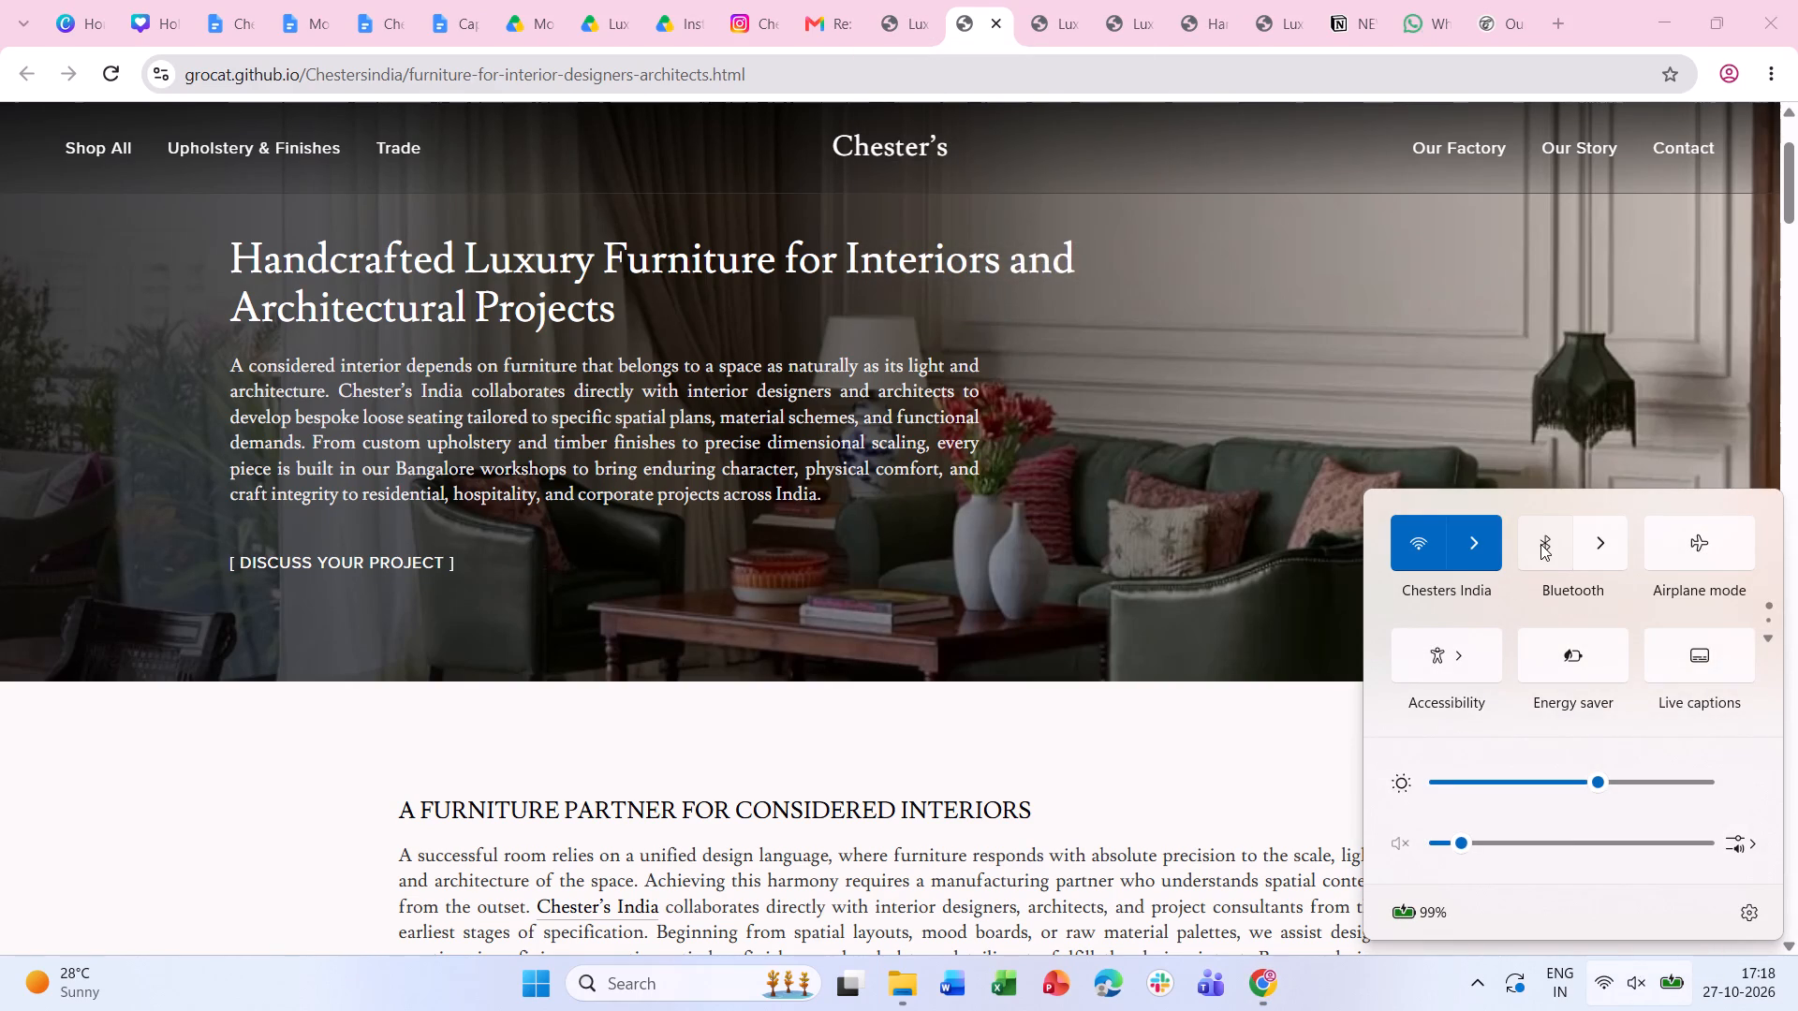
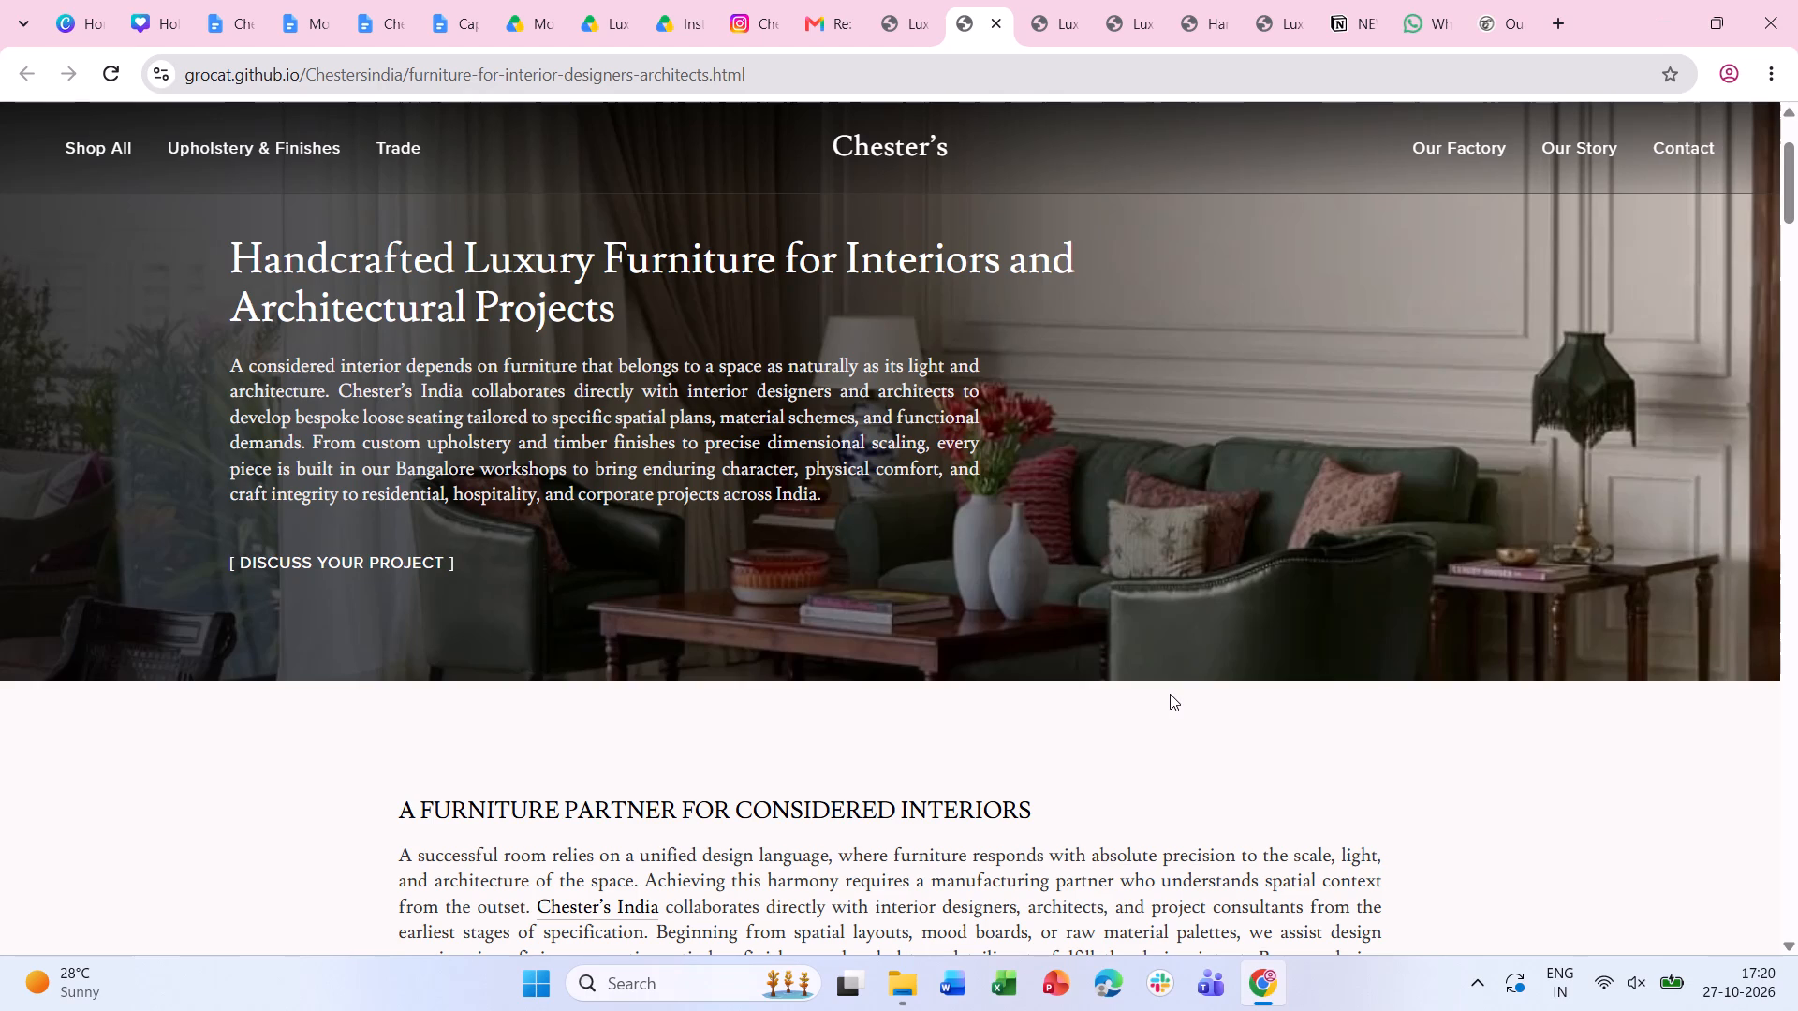
Review the page content below the hero banner, covering the furniture partner introduction and the From Brief to Workshop section.
{"action": "scroll", "coordinate": [1330, 663], "scroll_direction": "down", "scroll_amount": 5}
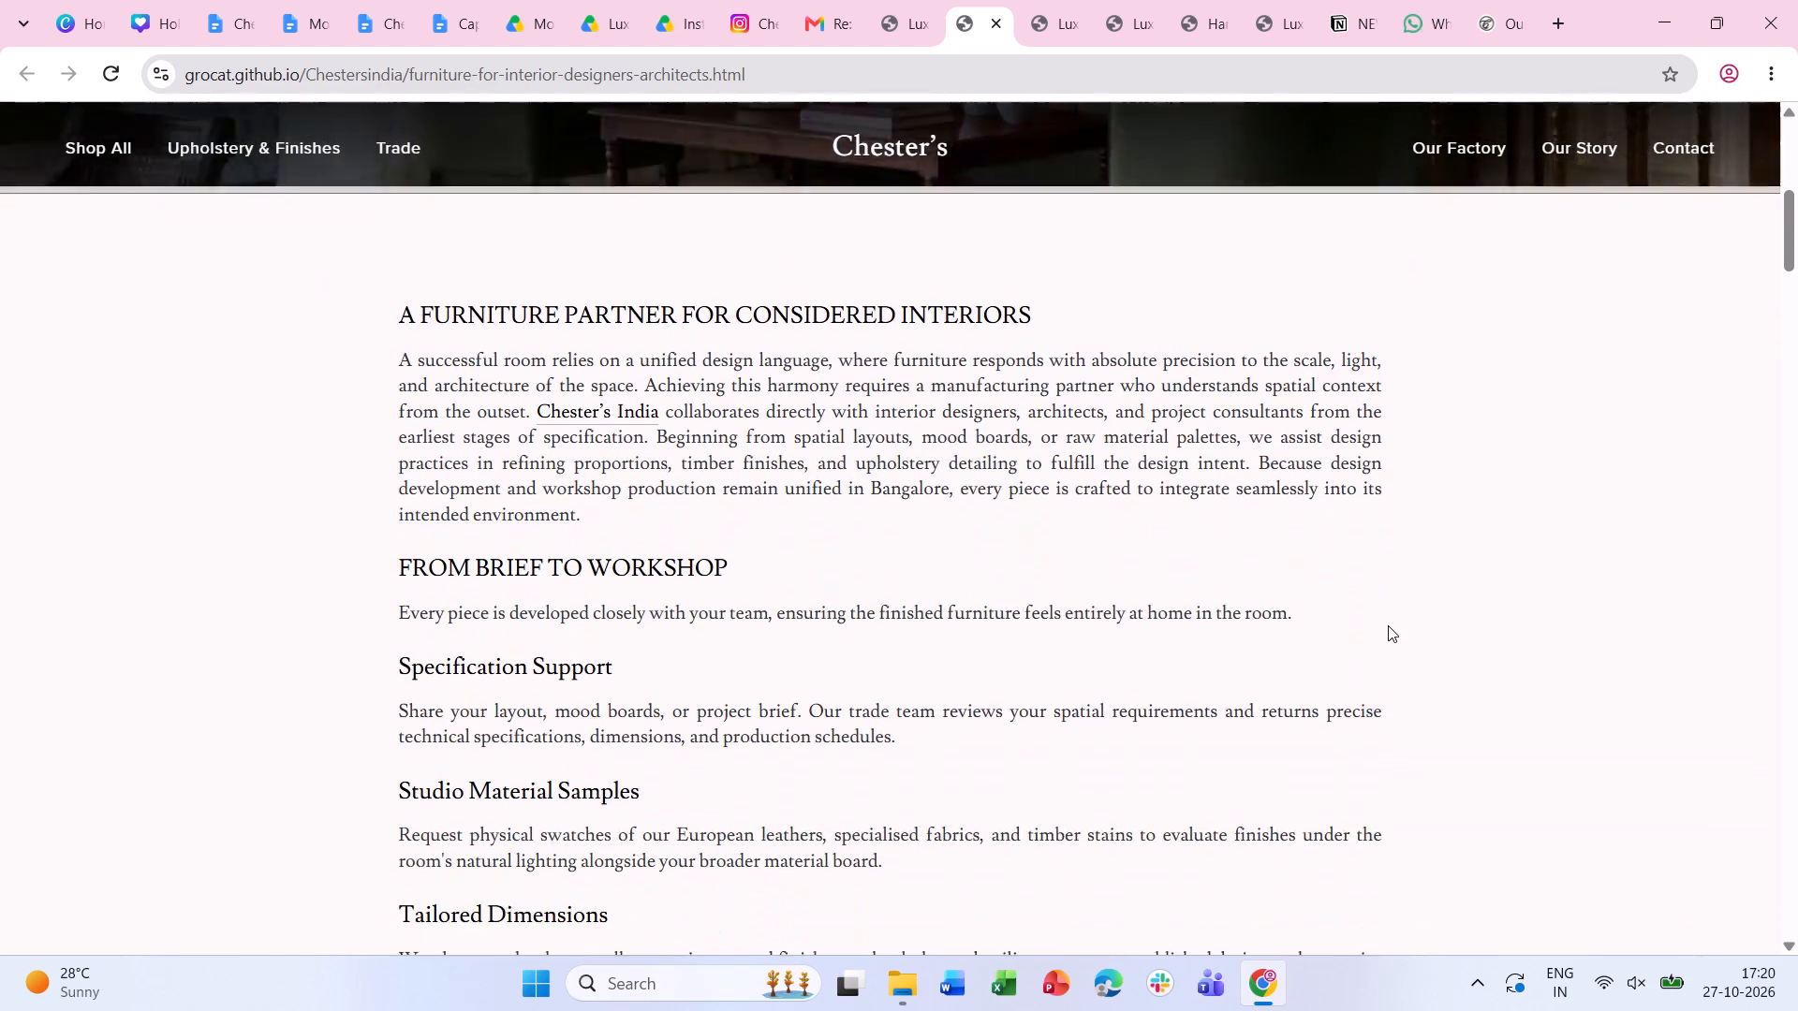
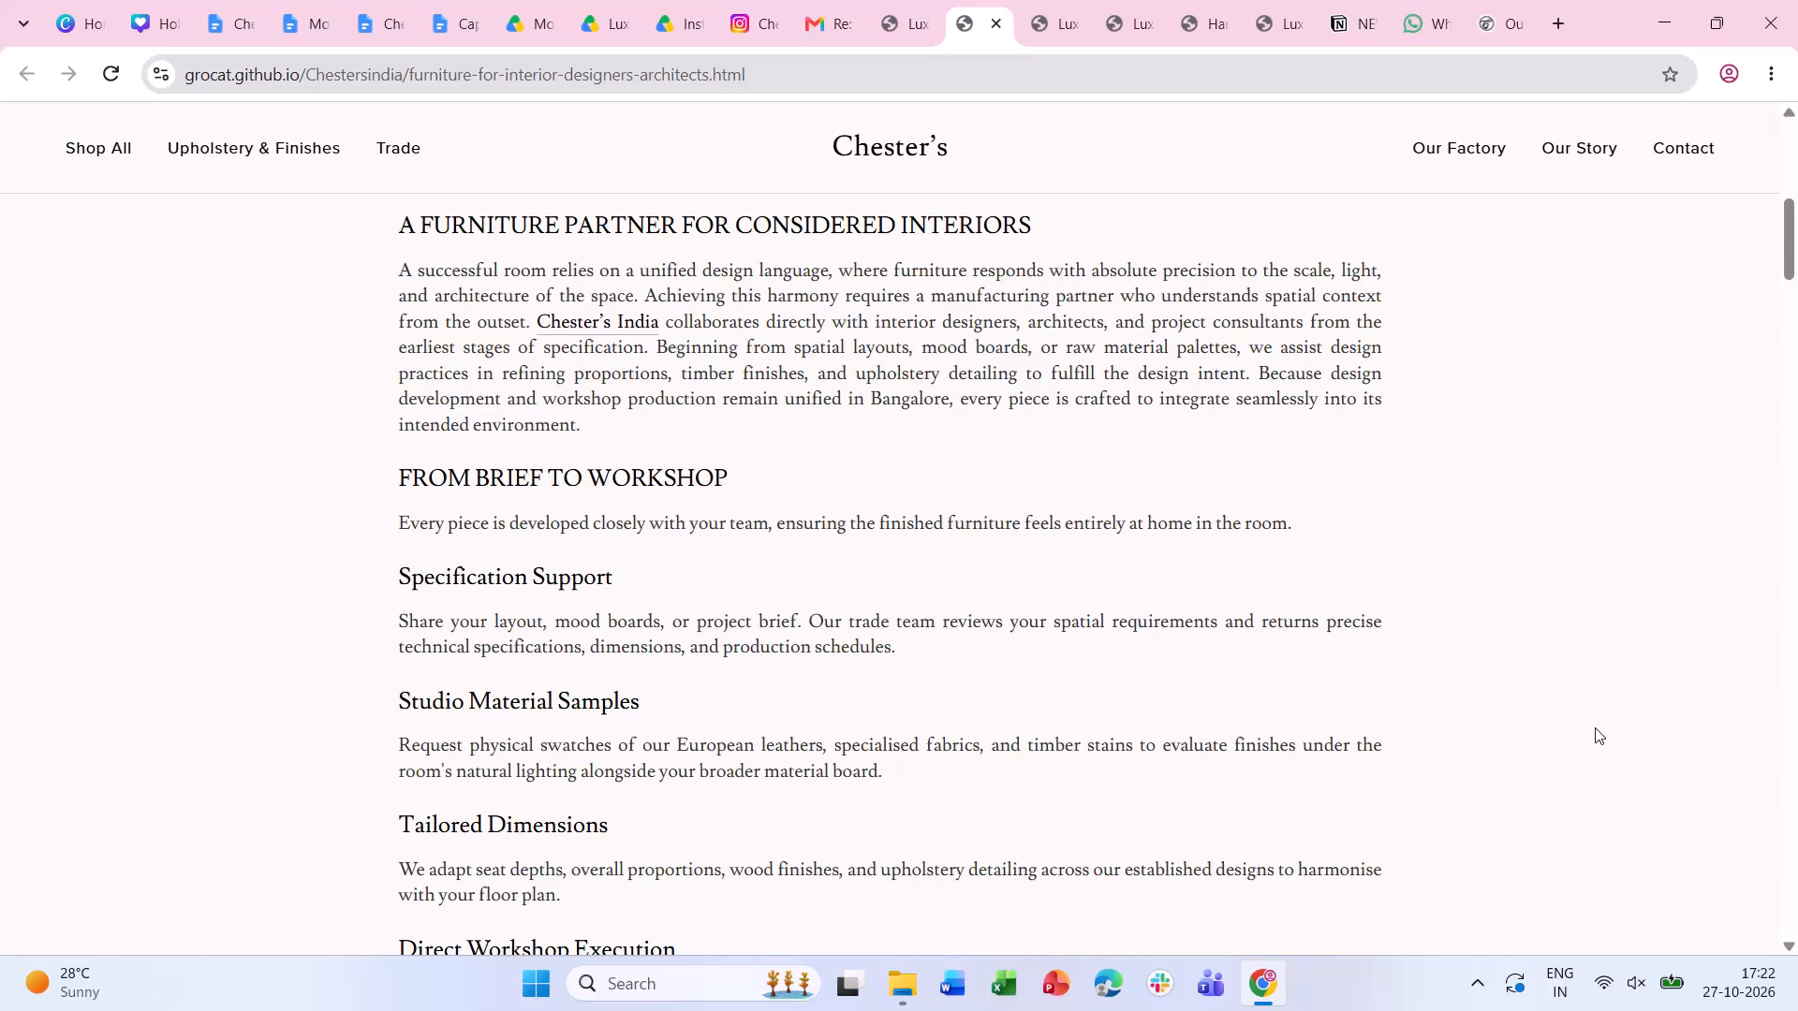
Review the rest of the From Brief to Workshop section and continue through the page to Made with the Detail a Project Demands.
{"action": "scroll", "coordinate": [1593, 723], "scroll_direction": "down", "scroll_amount": 2}
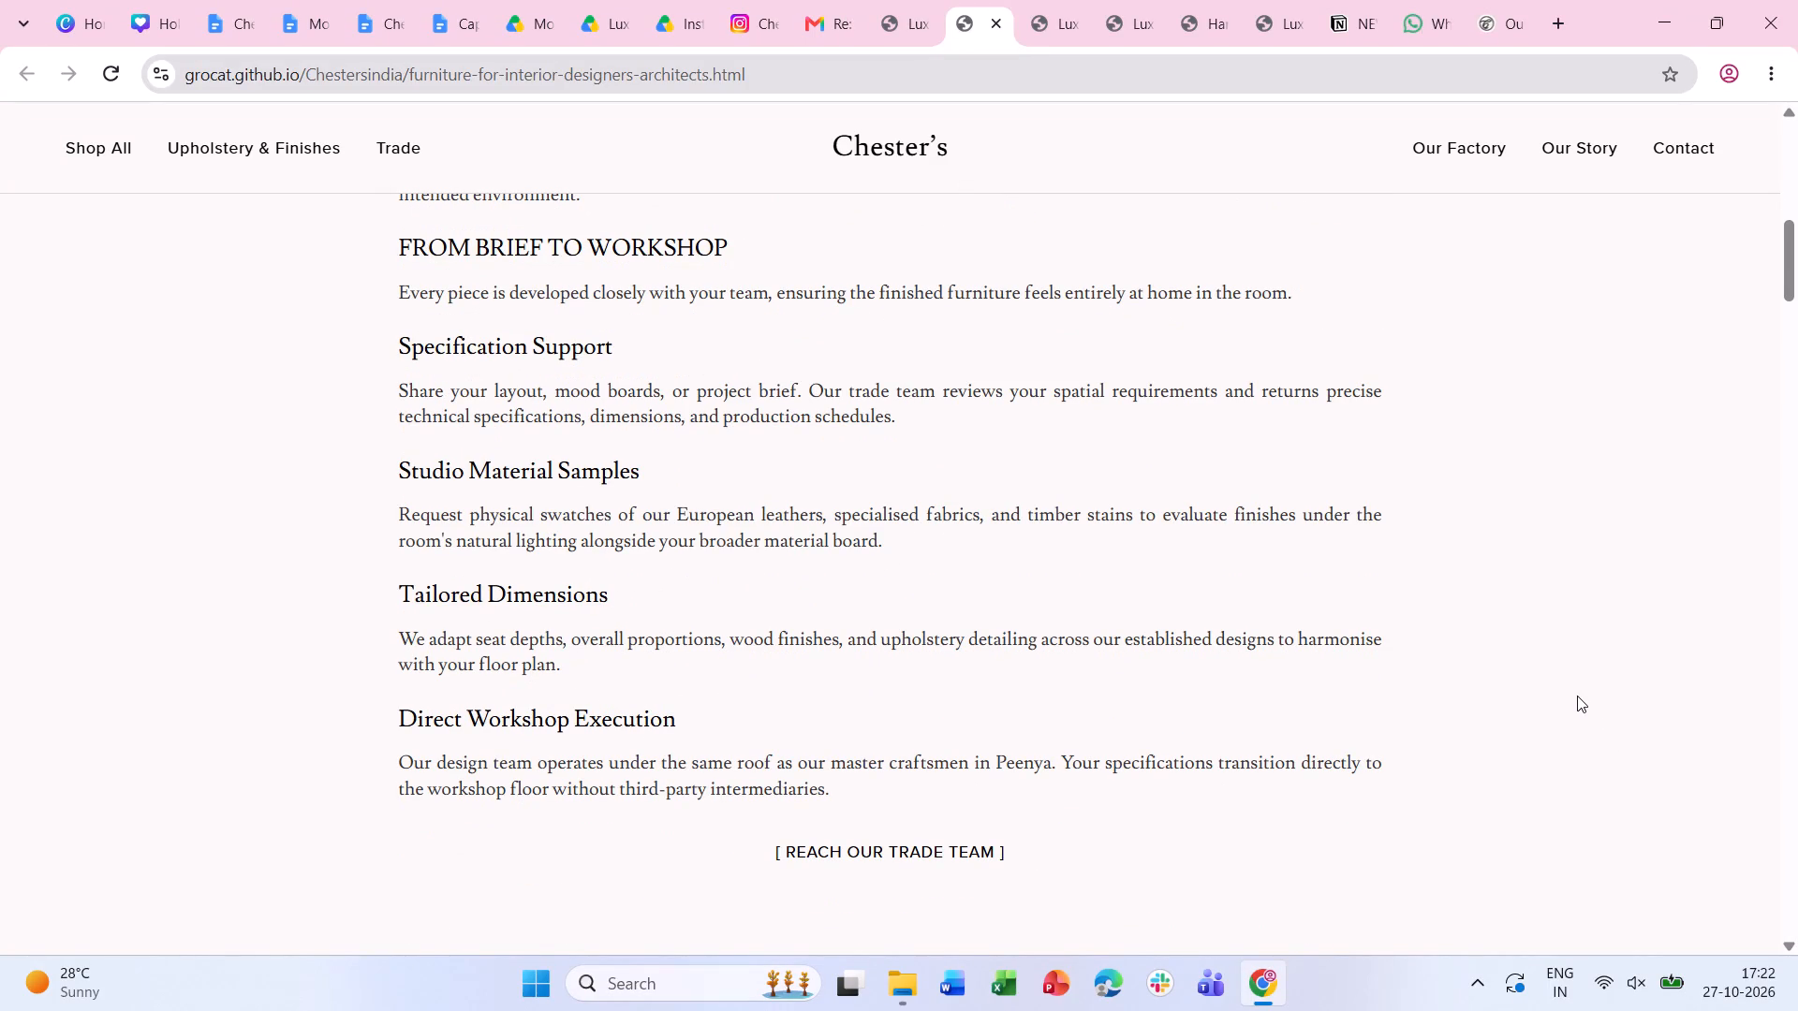
{"action": "scroll", "coordinate": [1577, 696], "scroll_direction": "down", "scroll_amount": 16}
{"action": "scroll", "coordinate": [1577, 696], "scroll_direction": "down", "scroll_amount": 6}
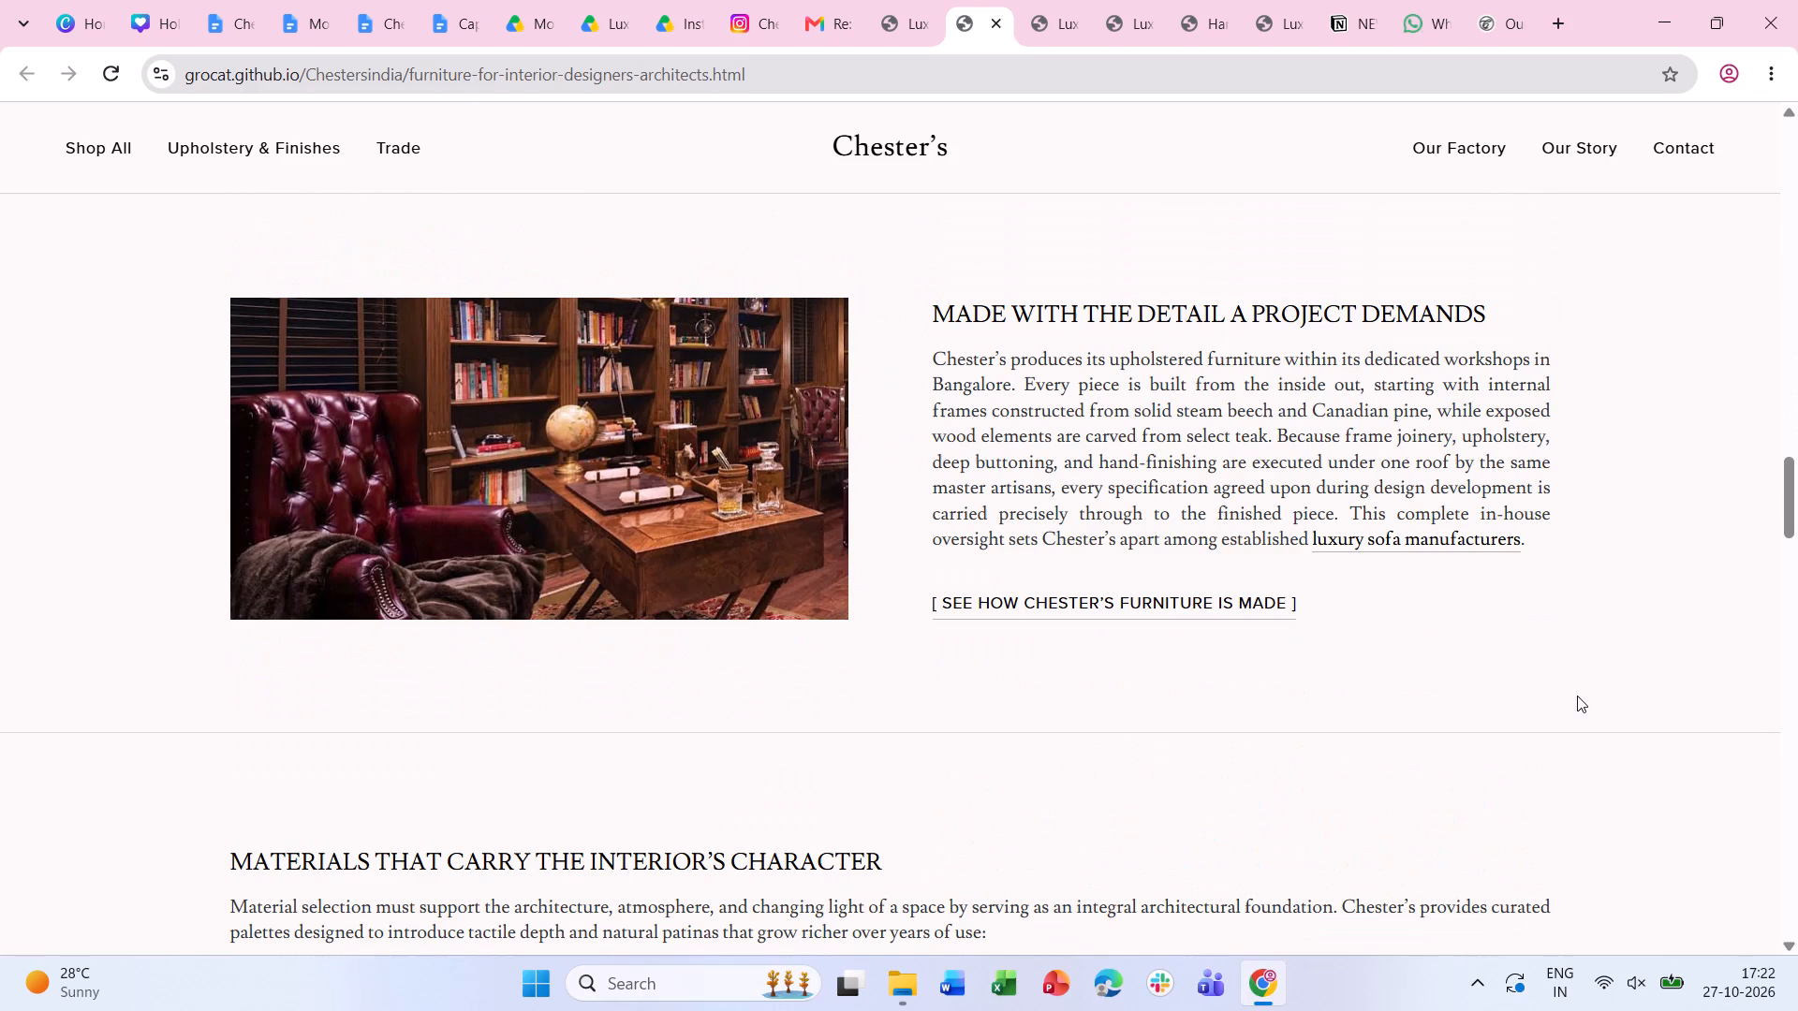
Examine the interior designers and architects page through the bespoke process and FAQs, rechecking the earlier sections from From Brief to Workshop onward.
{"action": "scroll", "coordinate": [1577, 696], "scroll_direction": "down", "scroll_amount": 11}
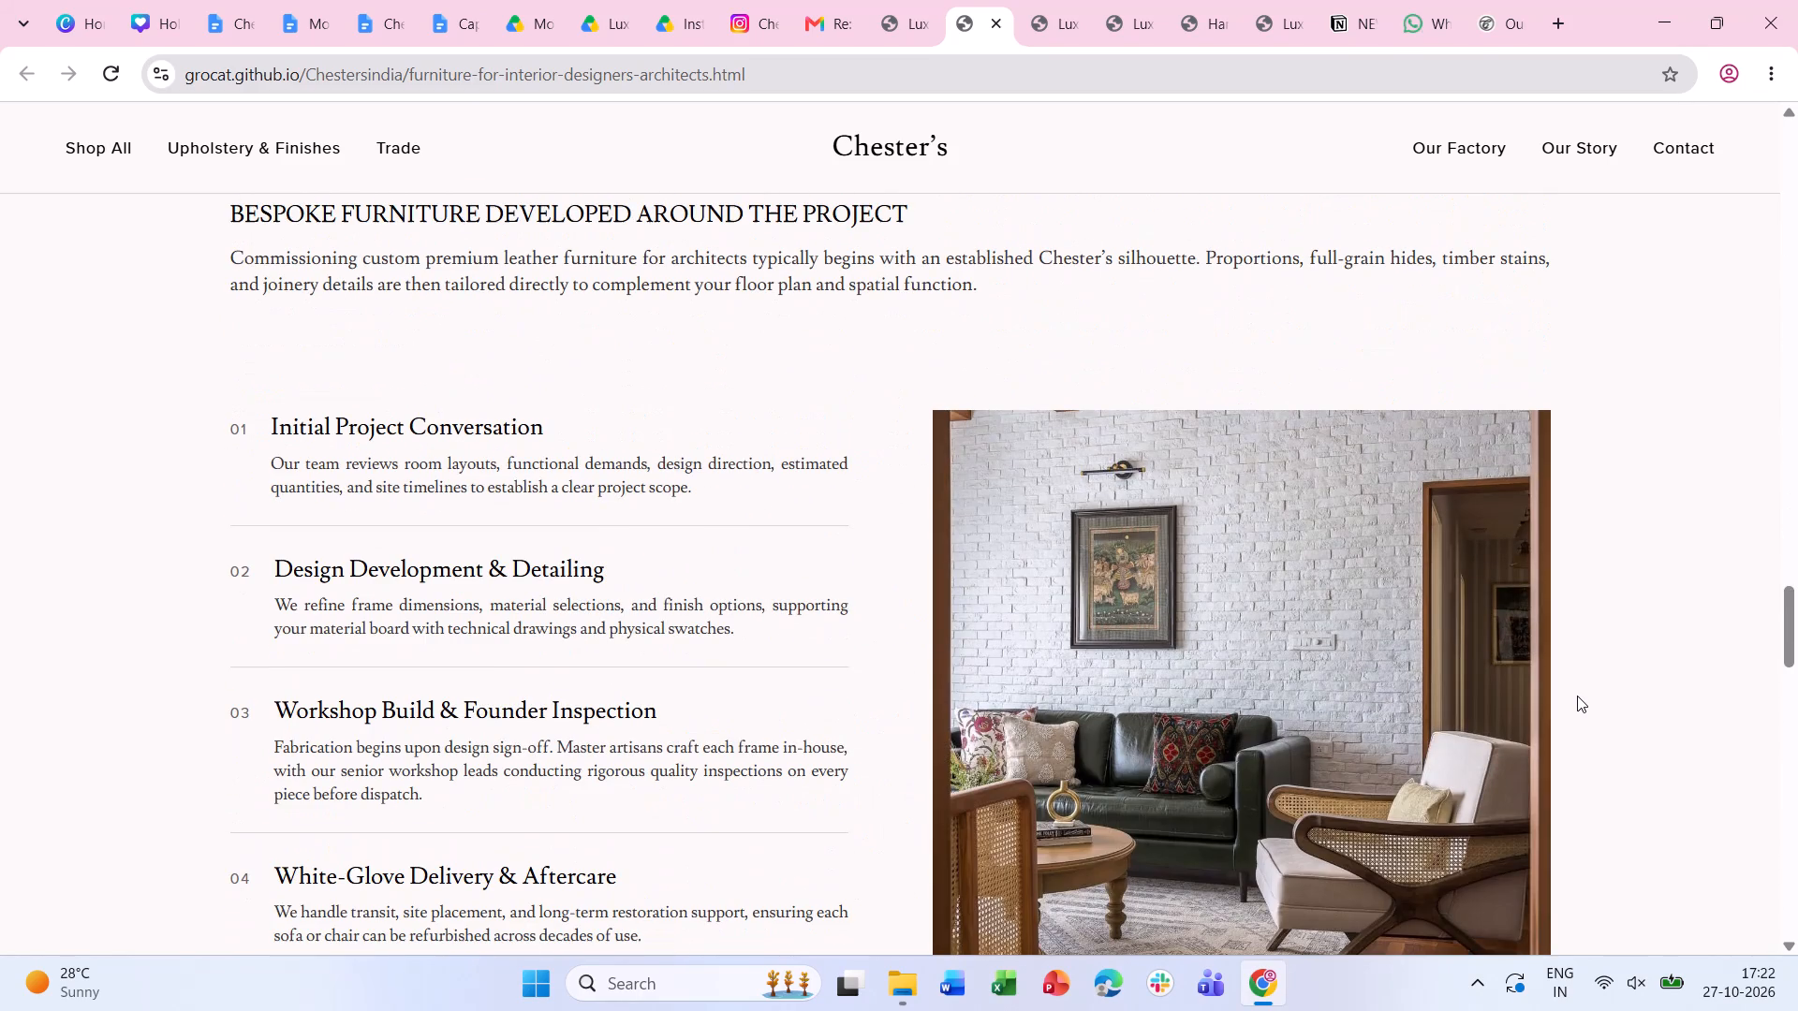
{"action": "scroll", "coordinate": [1577, 696], "scroll_direction": "down", "scroll_amount": 1}
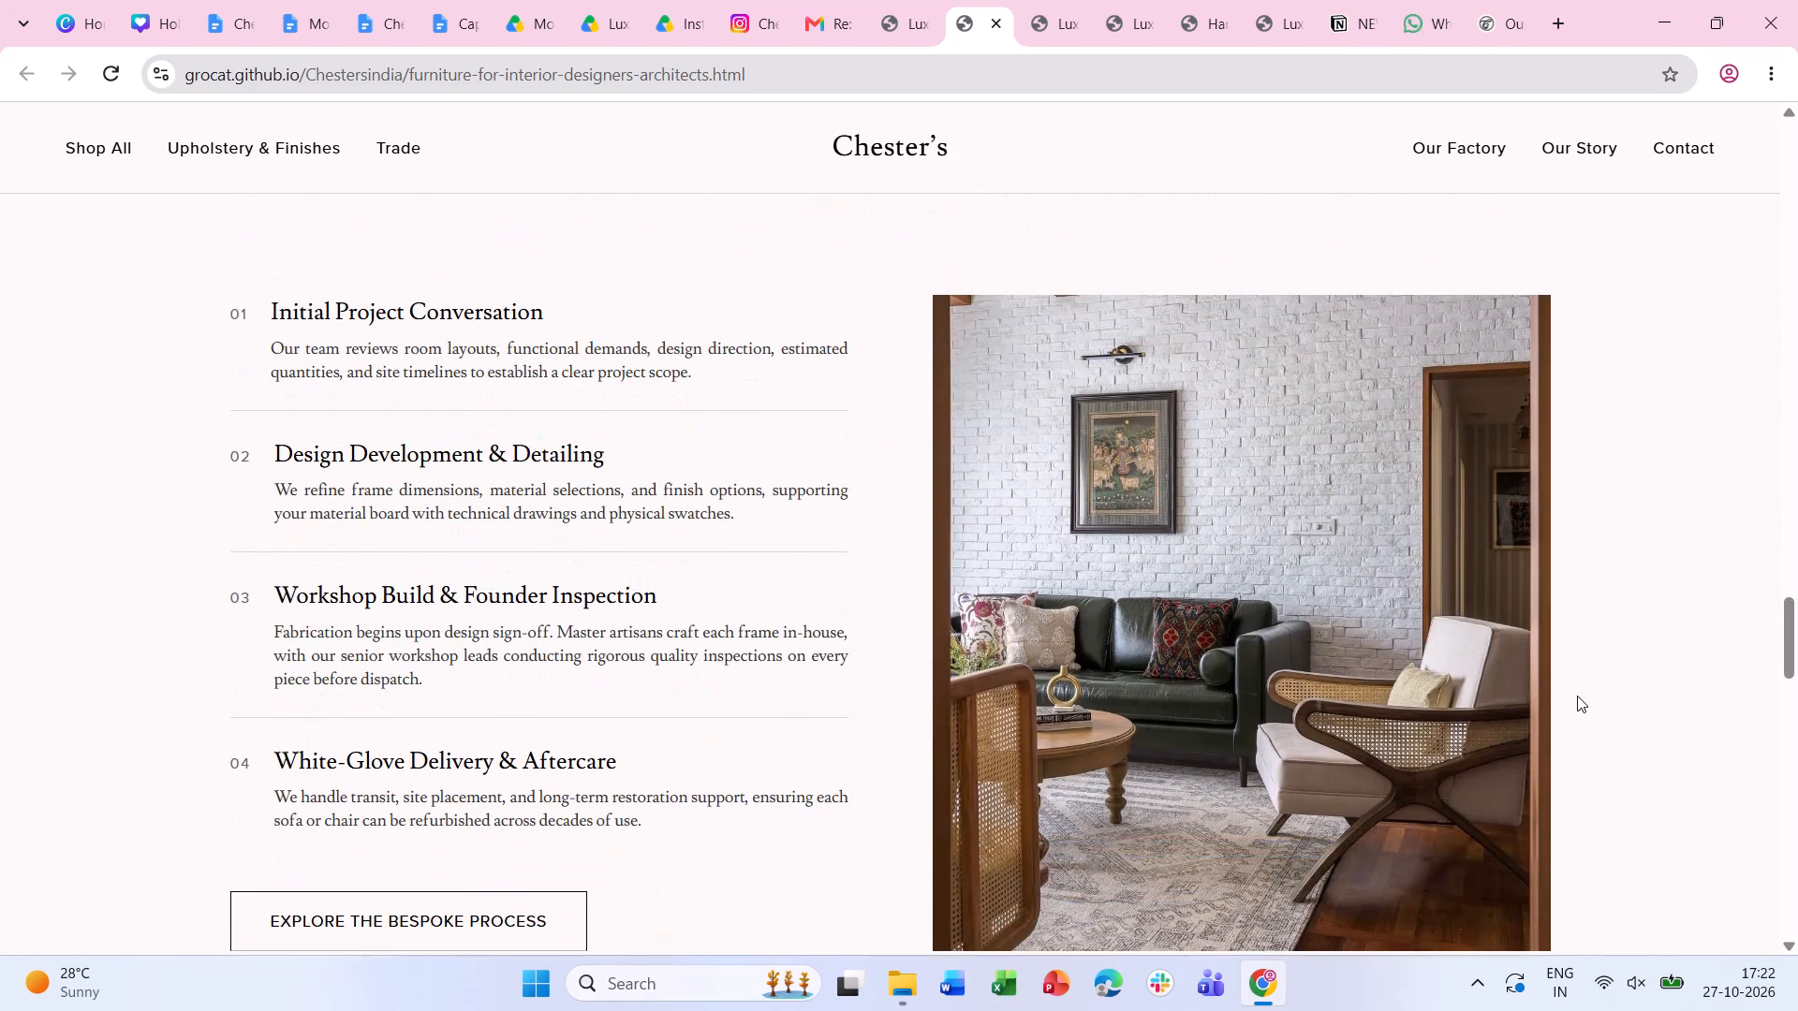
{"action": "scroll", "coordinate": [1577, 696], "scroll_direction": "down", "scroll_amount": 1}
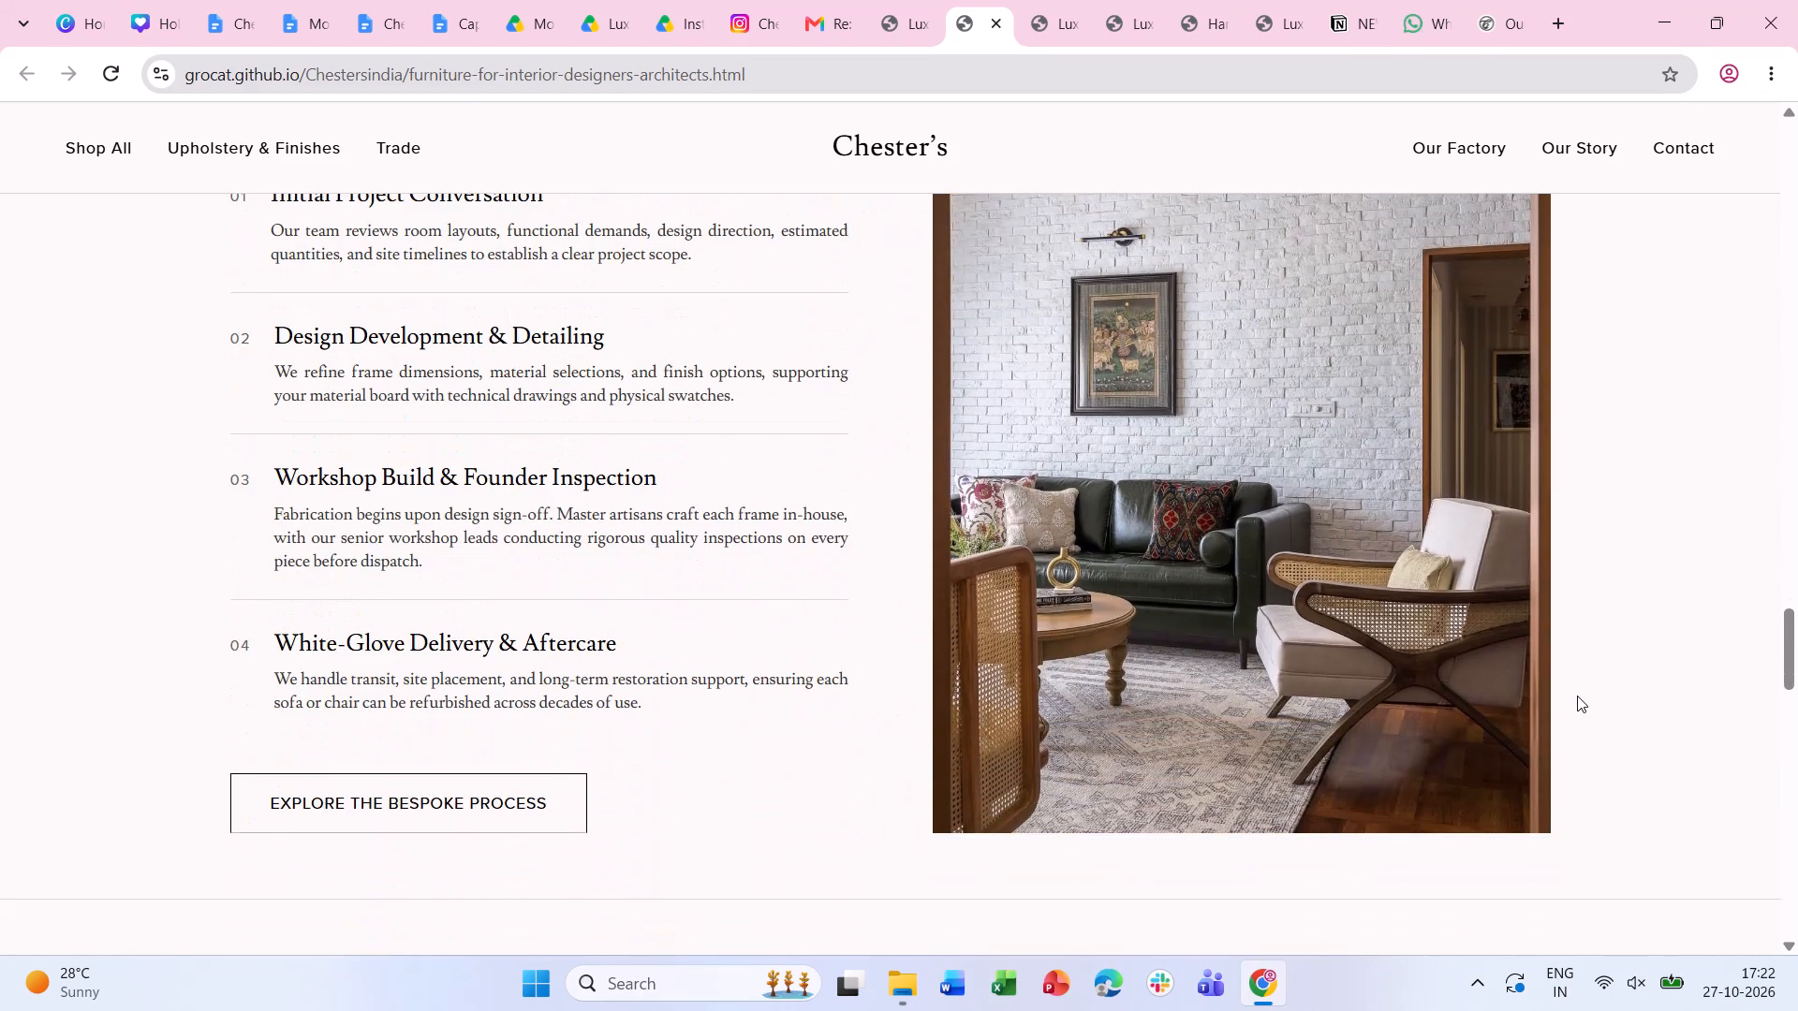
{"action": "scroll", "coordinate": [1577, 696], "scroll_direction": "up", "scroll_amount": 11}
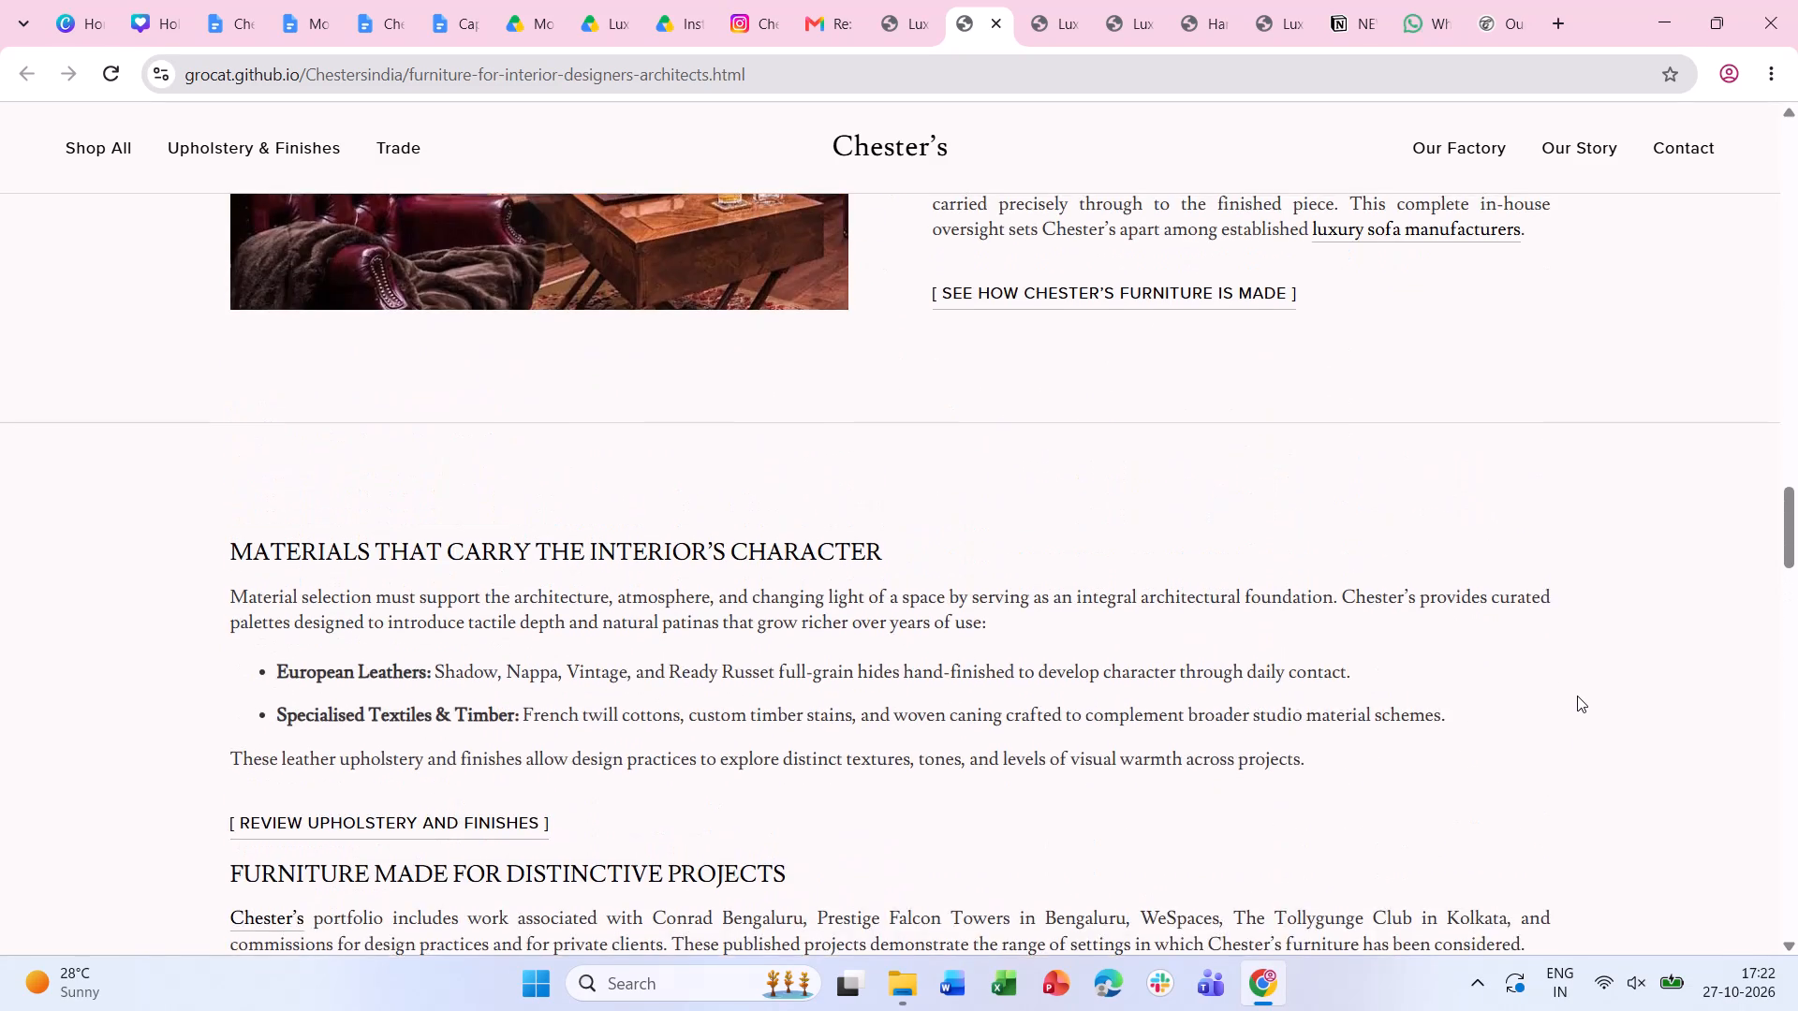
{"action": "scroll", "coordinate": [1577, 696], "scroll_direction": "up", "scroll_amount": 10}
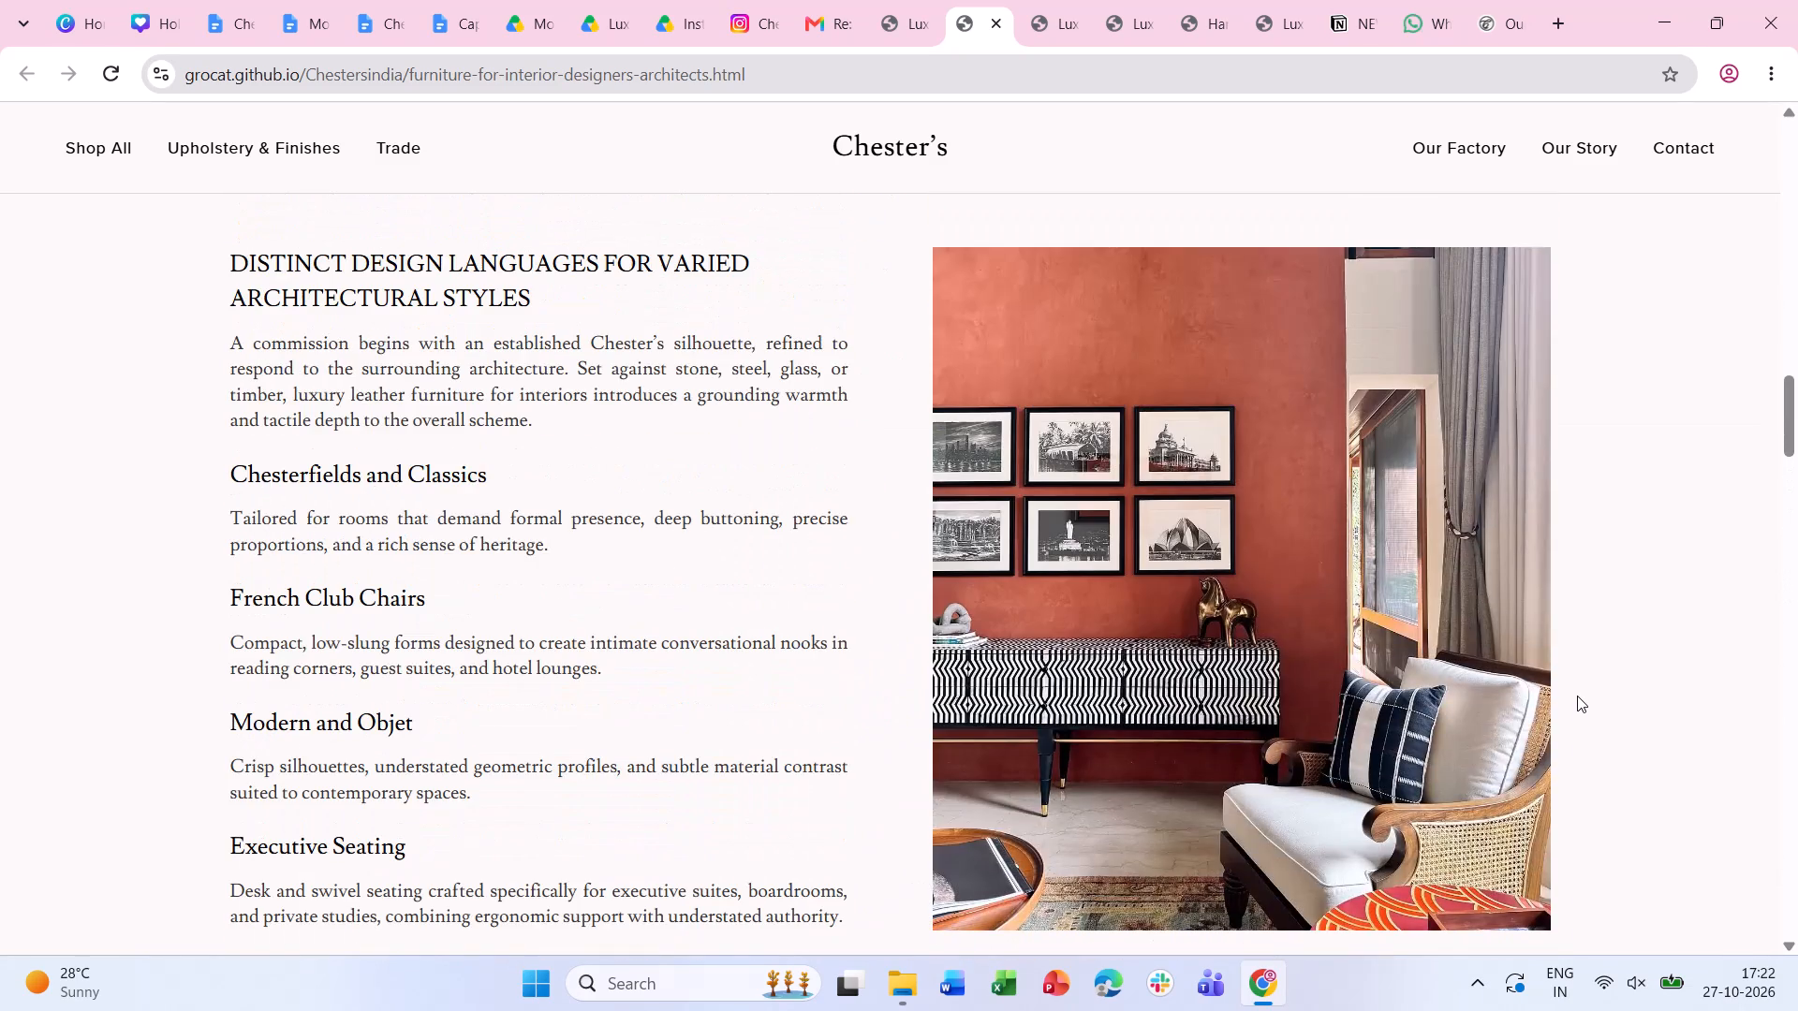
{"action": "scroll", "coordinate": [1577, 696], "scroll_direction": "up", "scroll_amount": 15}
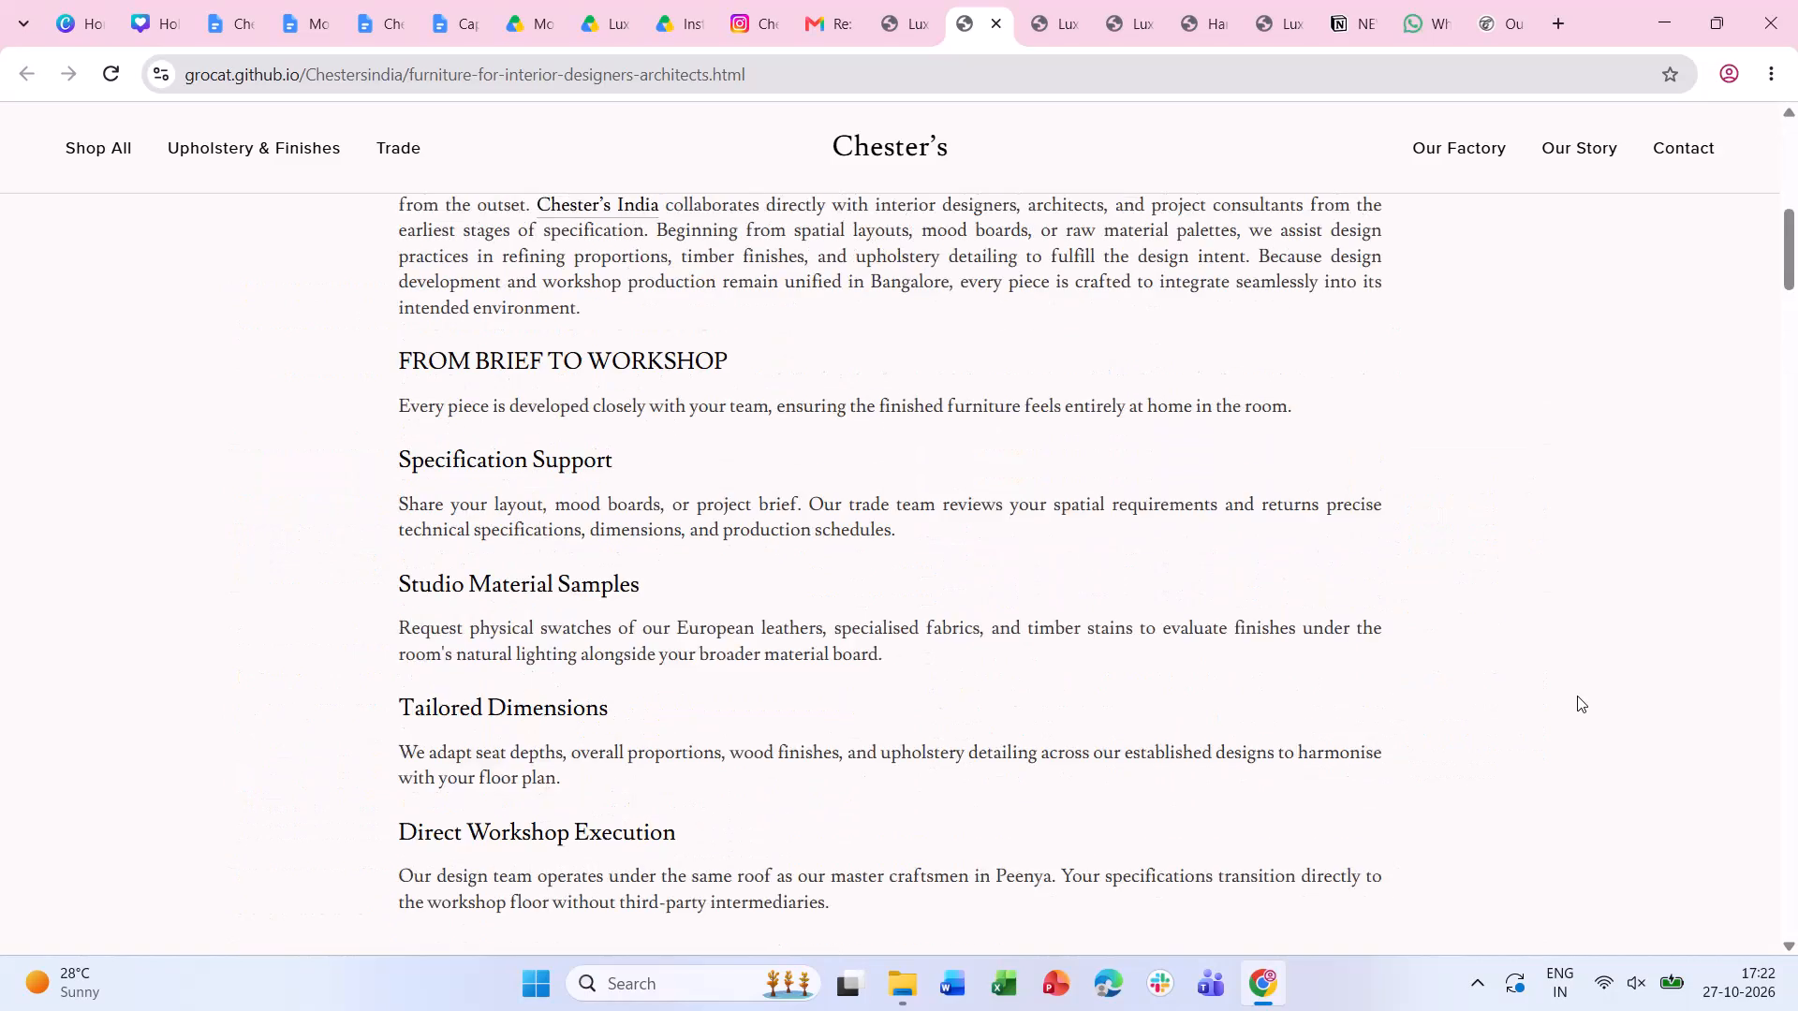
{"action": "scroll", "coordinate": [1577, 696], "scroll_direction": "up", "scroll_amount": 7}
{"action": "scroll", "coordinate": [1577, 696], "scroll_direction": "down", "scroll_amount": 20}
{"action": "scroll", "coordinate": [1577, 696], "scroll_direction": "down", "scroll_amount": 8}
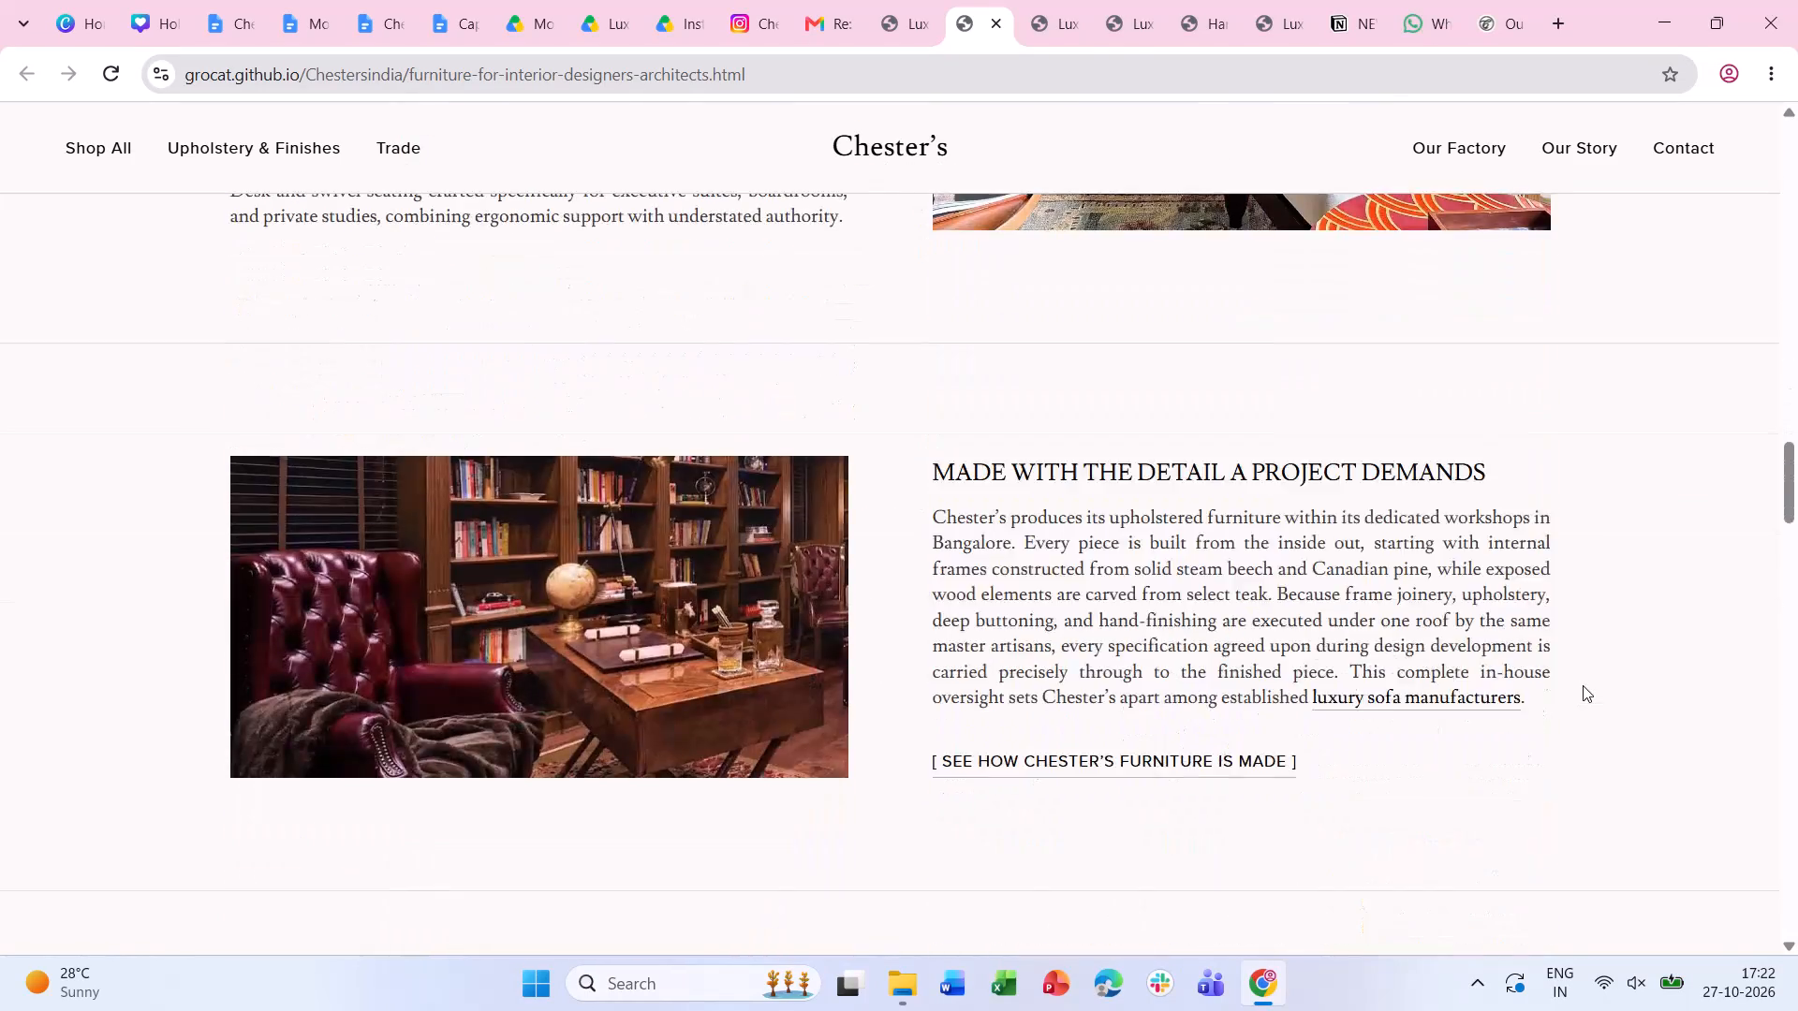
{"action": "scroll", "coordinate": [1583, 685], "scroll_direction": "down", "scroll_amount": 16}
{"action": "scroll", "coordinate": [1584, 684], "scroll_direction": "down", "scroll_amount": 8}
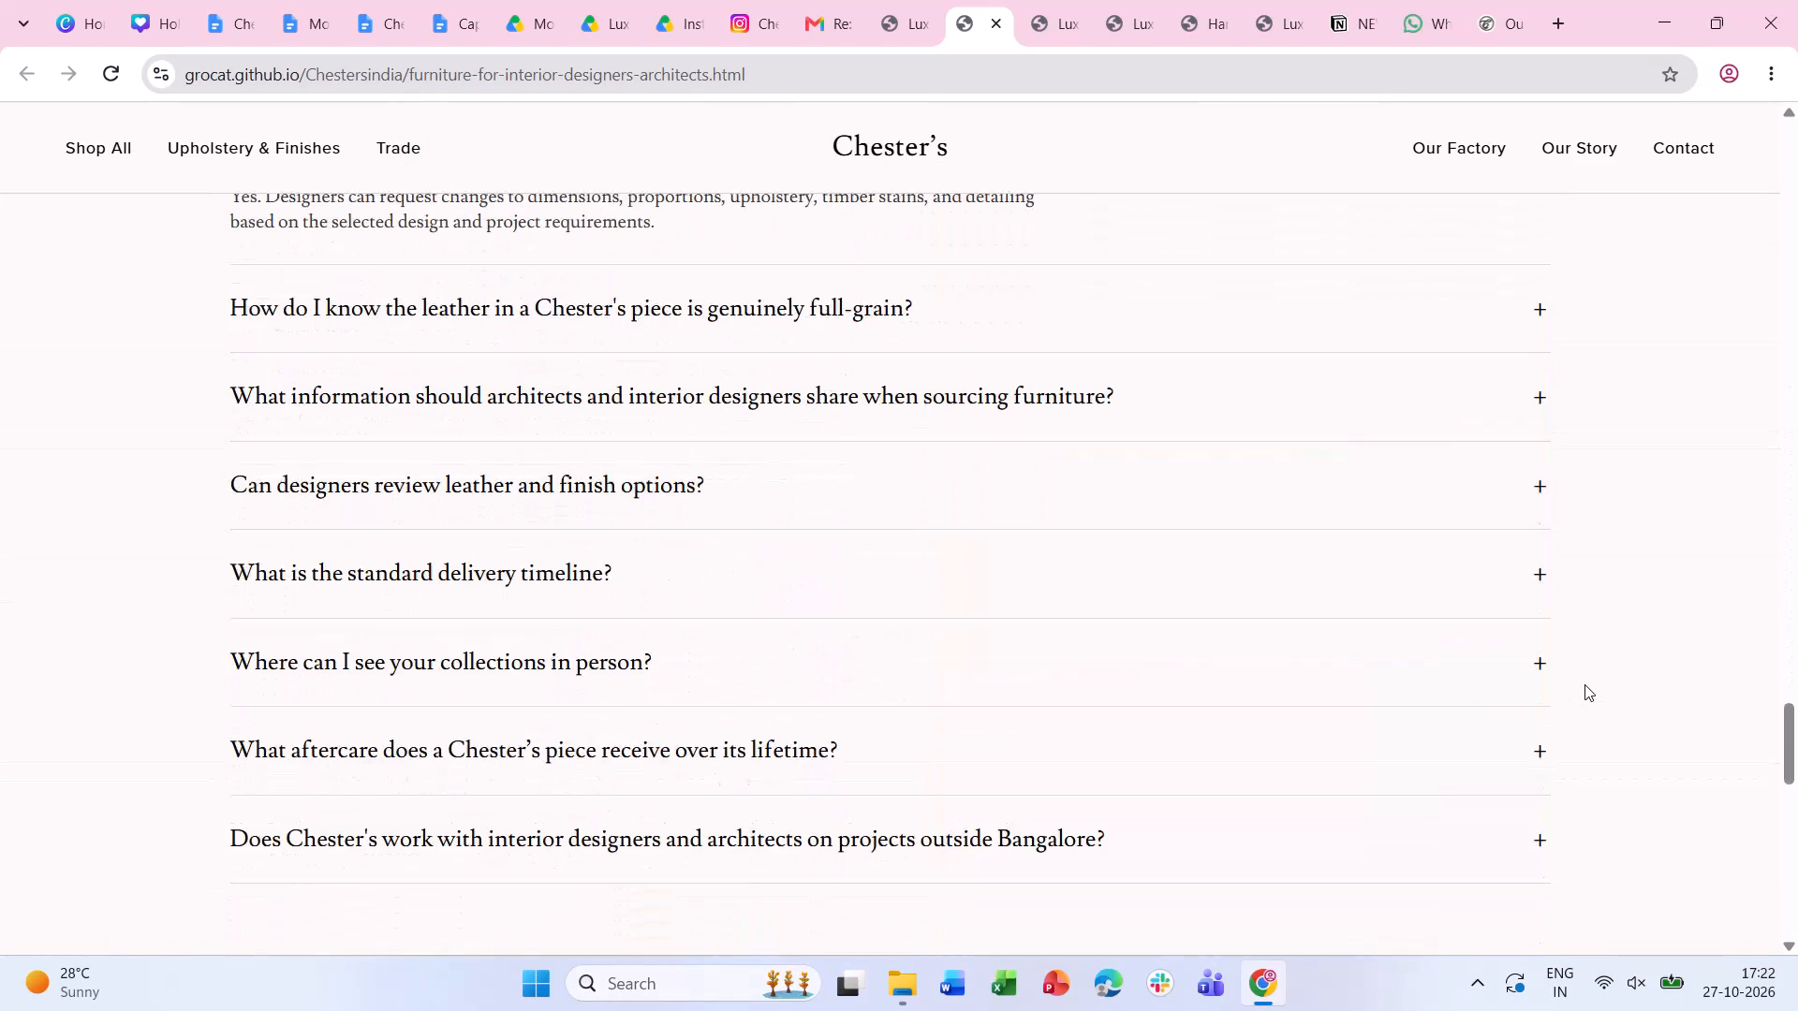
Compare the approval email's image requirement with the Made with the Detail a Project Demands section on the interior designers page.
{"action": "left_click", "coordinate": [840, 4]}
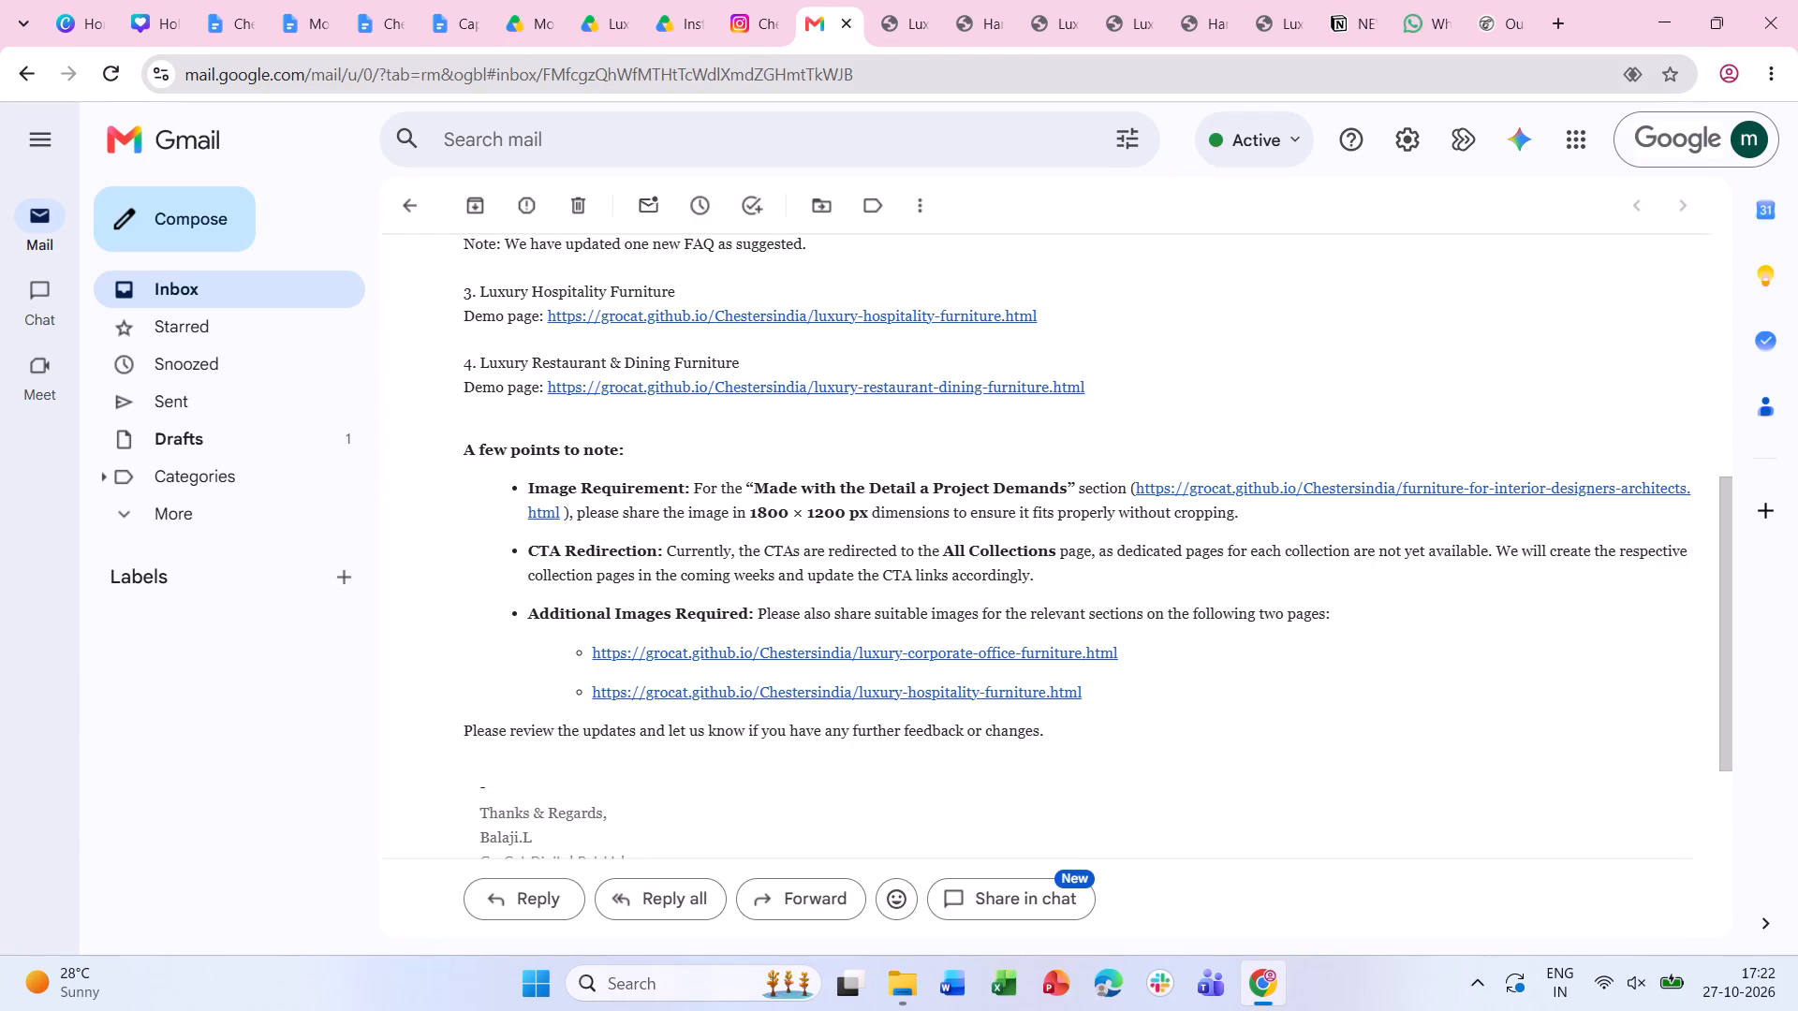
{"action": "left_click", "coordinate": [915, 40]}
{"action": "left_click", "coordinate": [986, 26]}
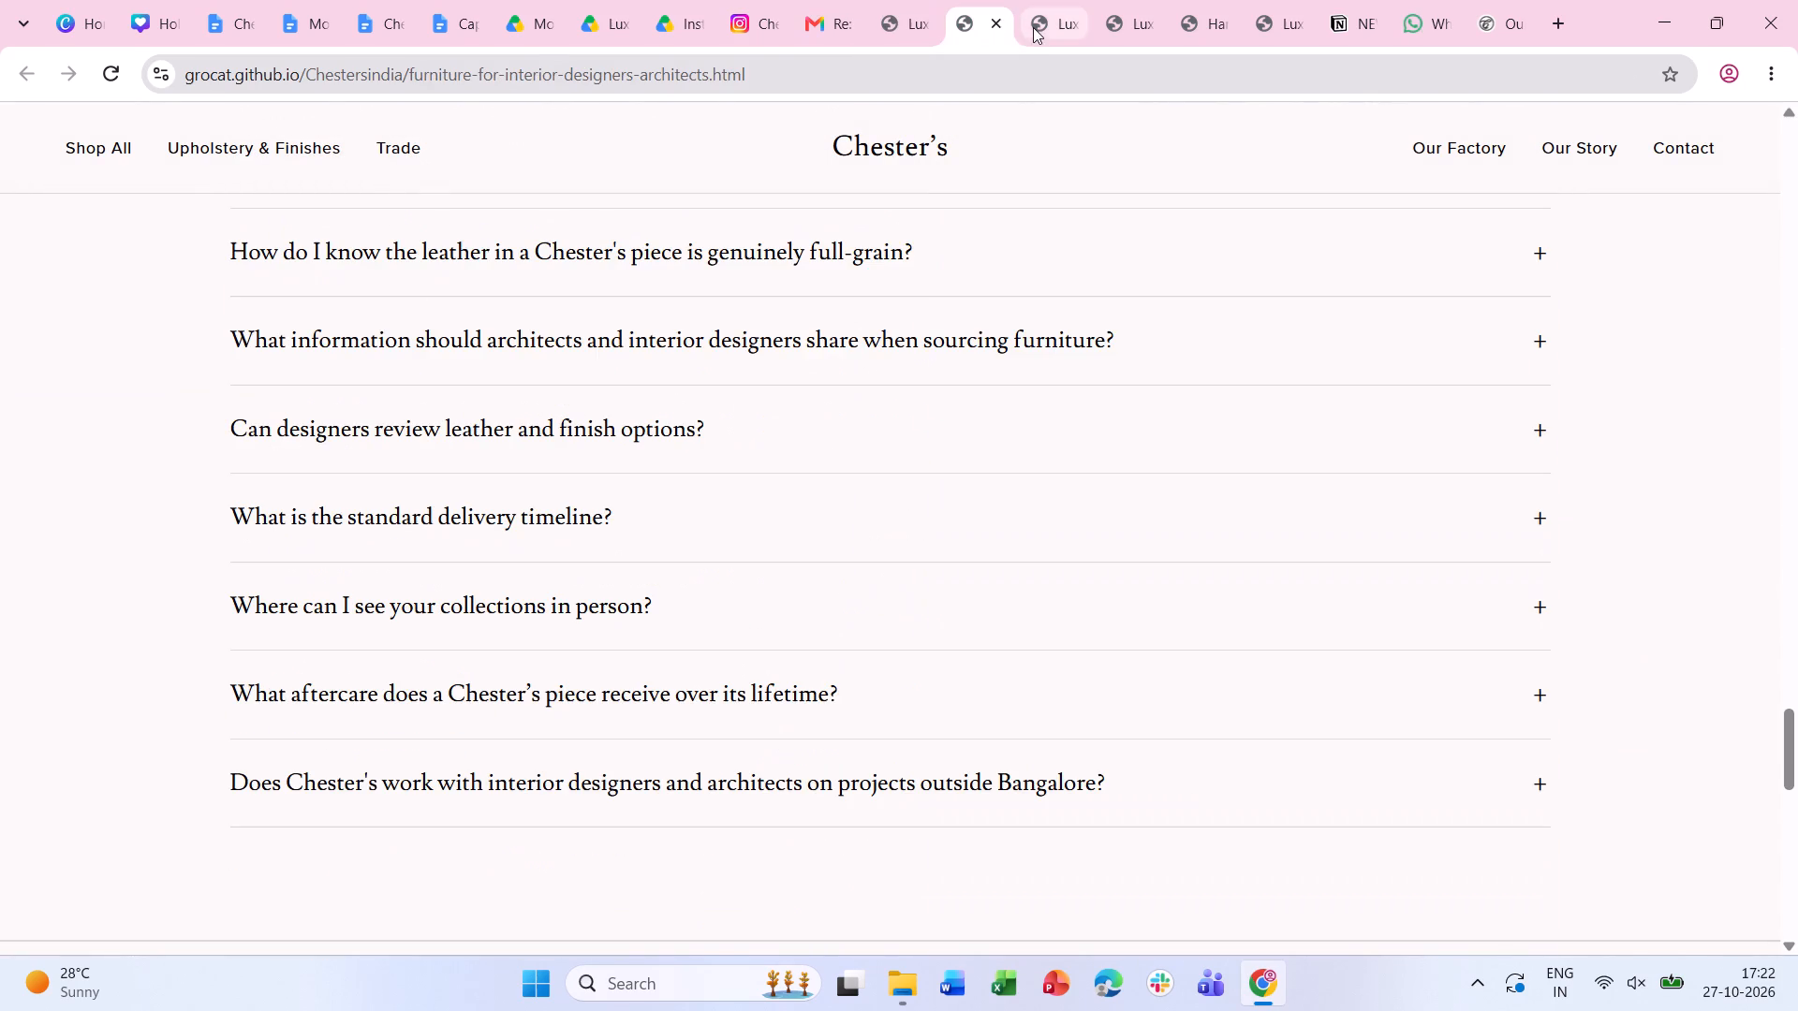
{"action": "scroll", "coordinate": [1264, 669], "scroll_direction": "up", "scroll_amount": 20}
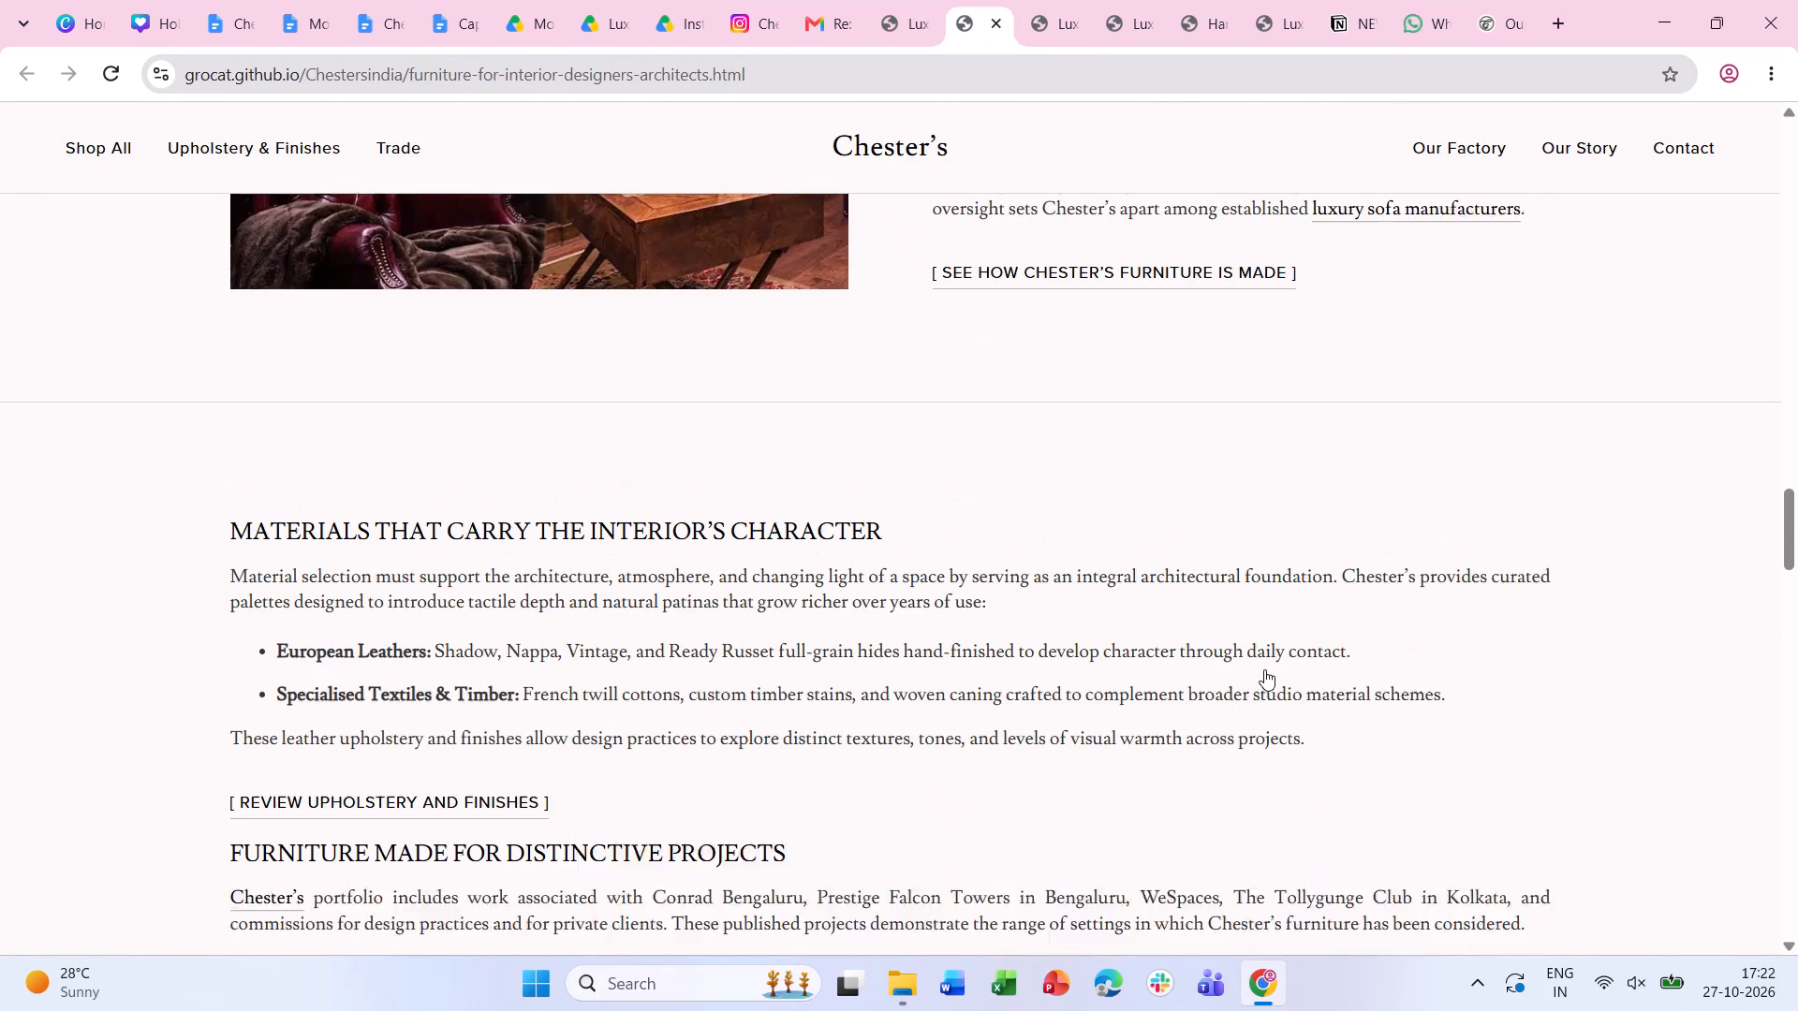
{"action": "scroll", "coordinate": [1264, 669], "scroll_direction": "up", "scroll_amount": 4}
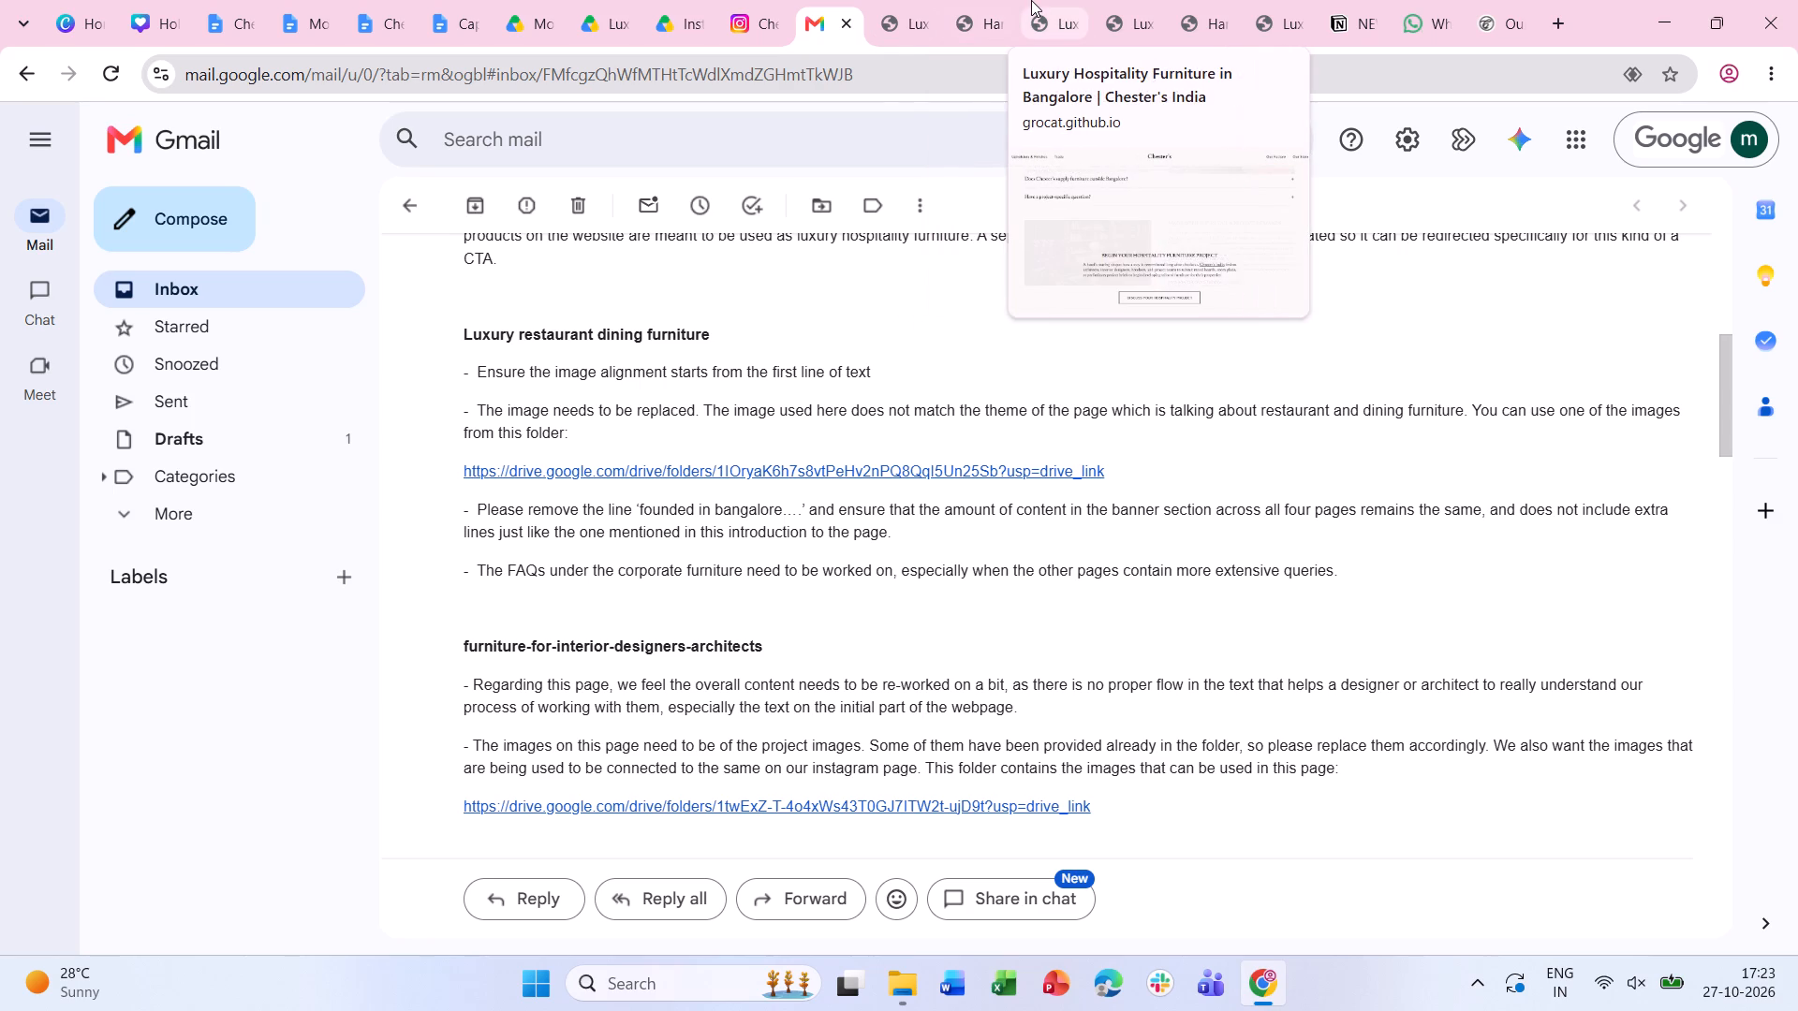
Check the hero banner image and introduction text on the luxury restaurant dining furniture demo page against the feedback.
{"action": "left_click", "coordinate": [1101, 0]}
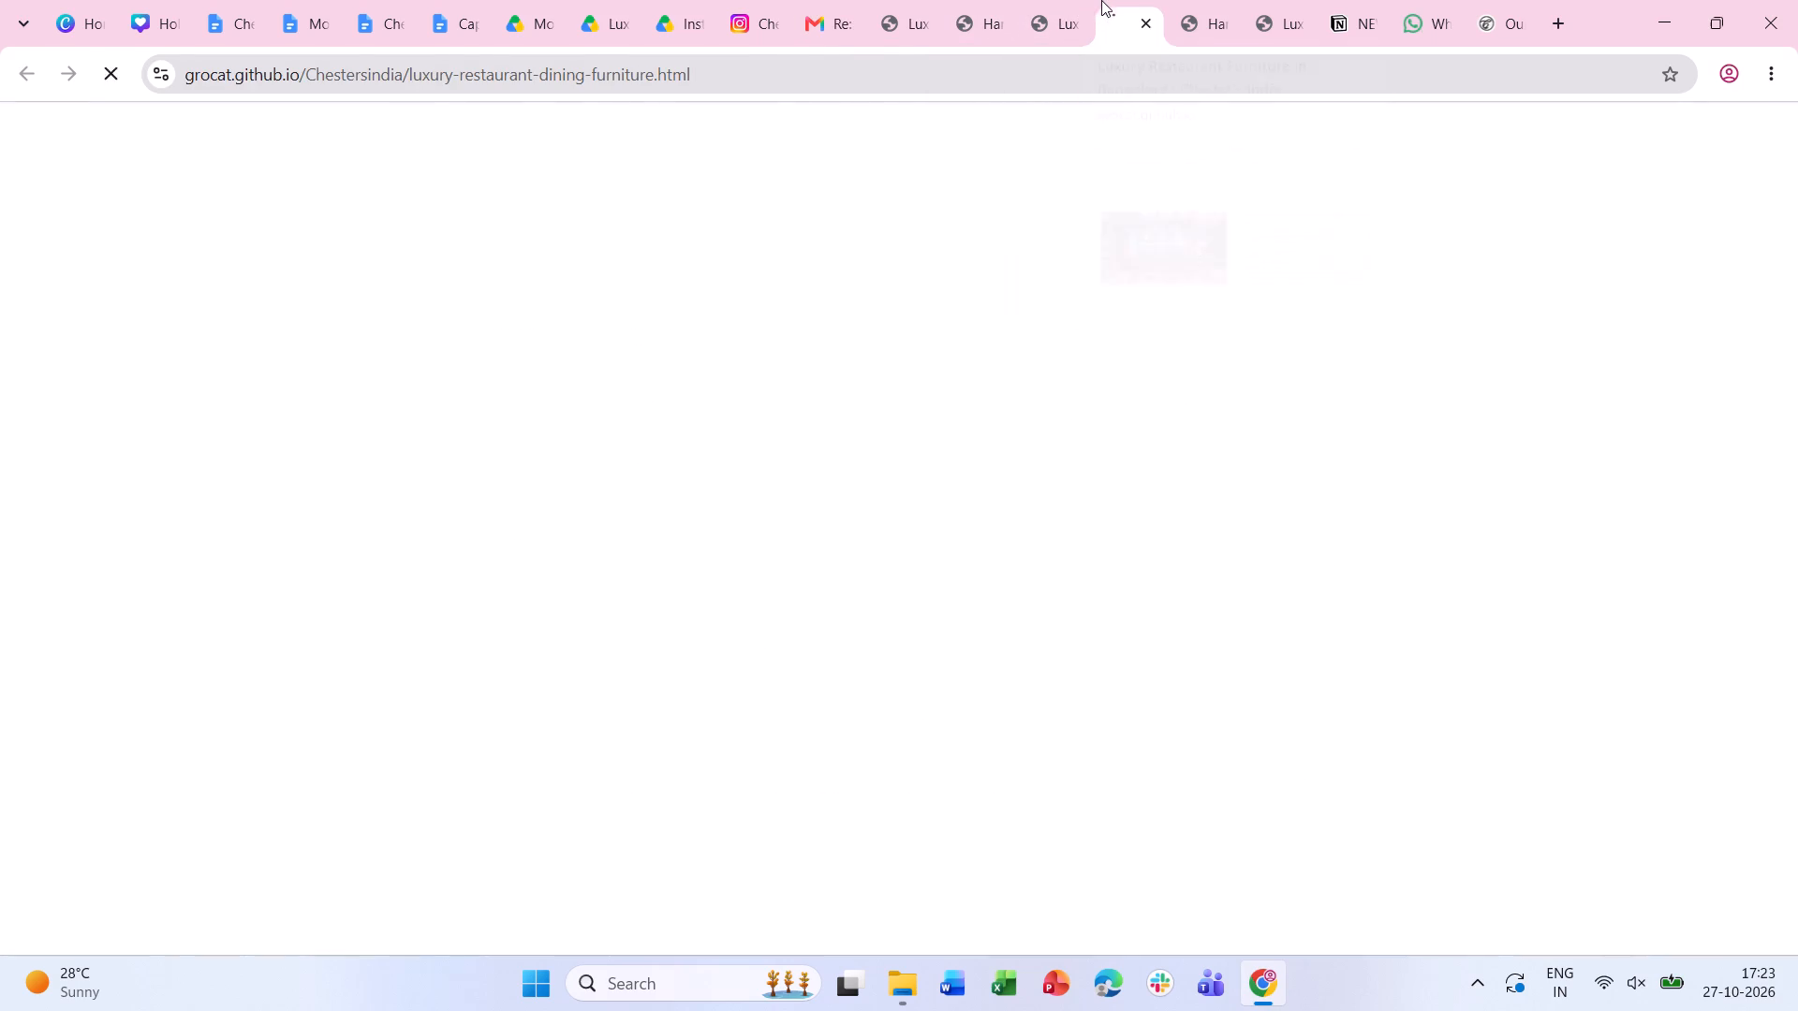
{"action": "scroll", "coordinate": [1105, 469], "scroll_direction": "up", "scroll_amount": 20}
{"action": "scroll", "coordinate": [1105, 469], "scroll_direction": "up", "scroll_amount": 20}
{"action": "scroll", "coordinate": [1105, 469], "scroll_direction": "up", "scroll_amount": 3}
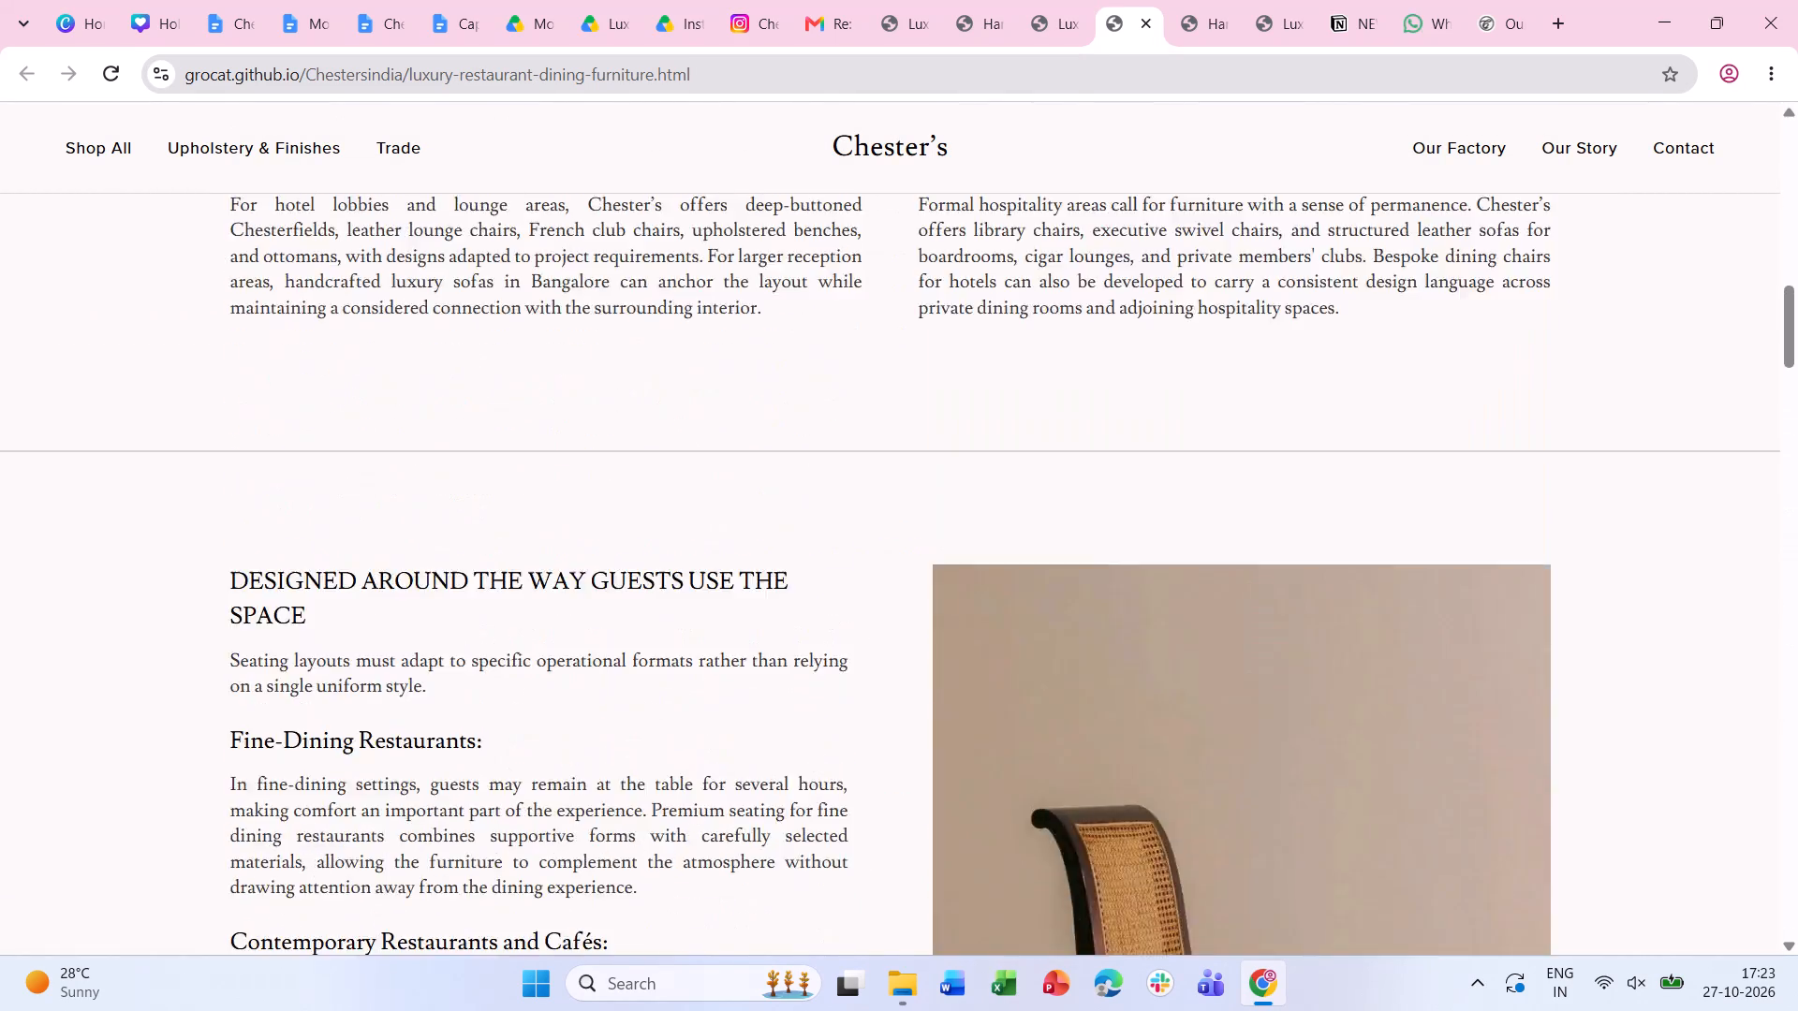
{"action": "scroll", "coordinate": [1105, 469], "scroll_direction": "up", "scroll_amount": 13}
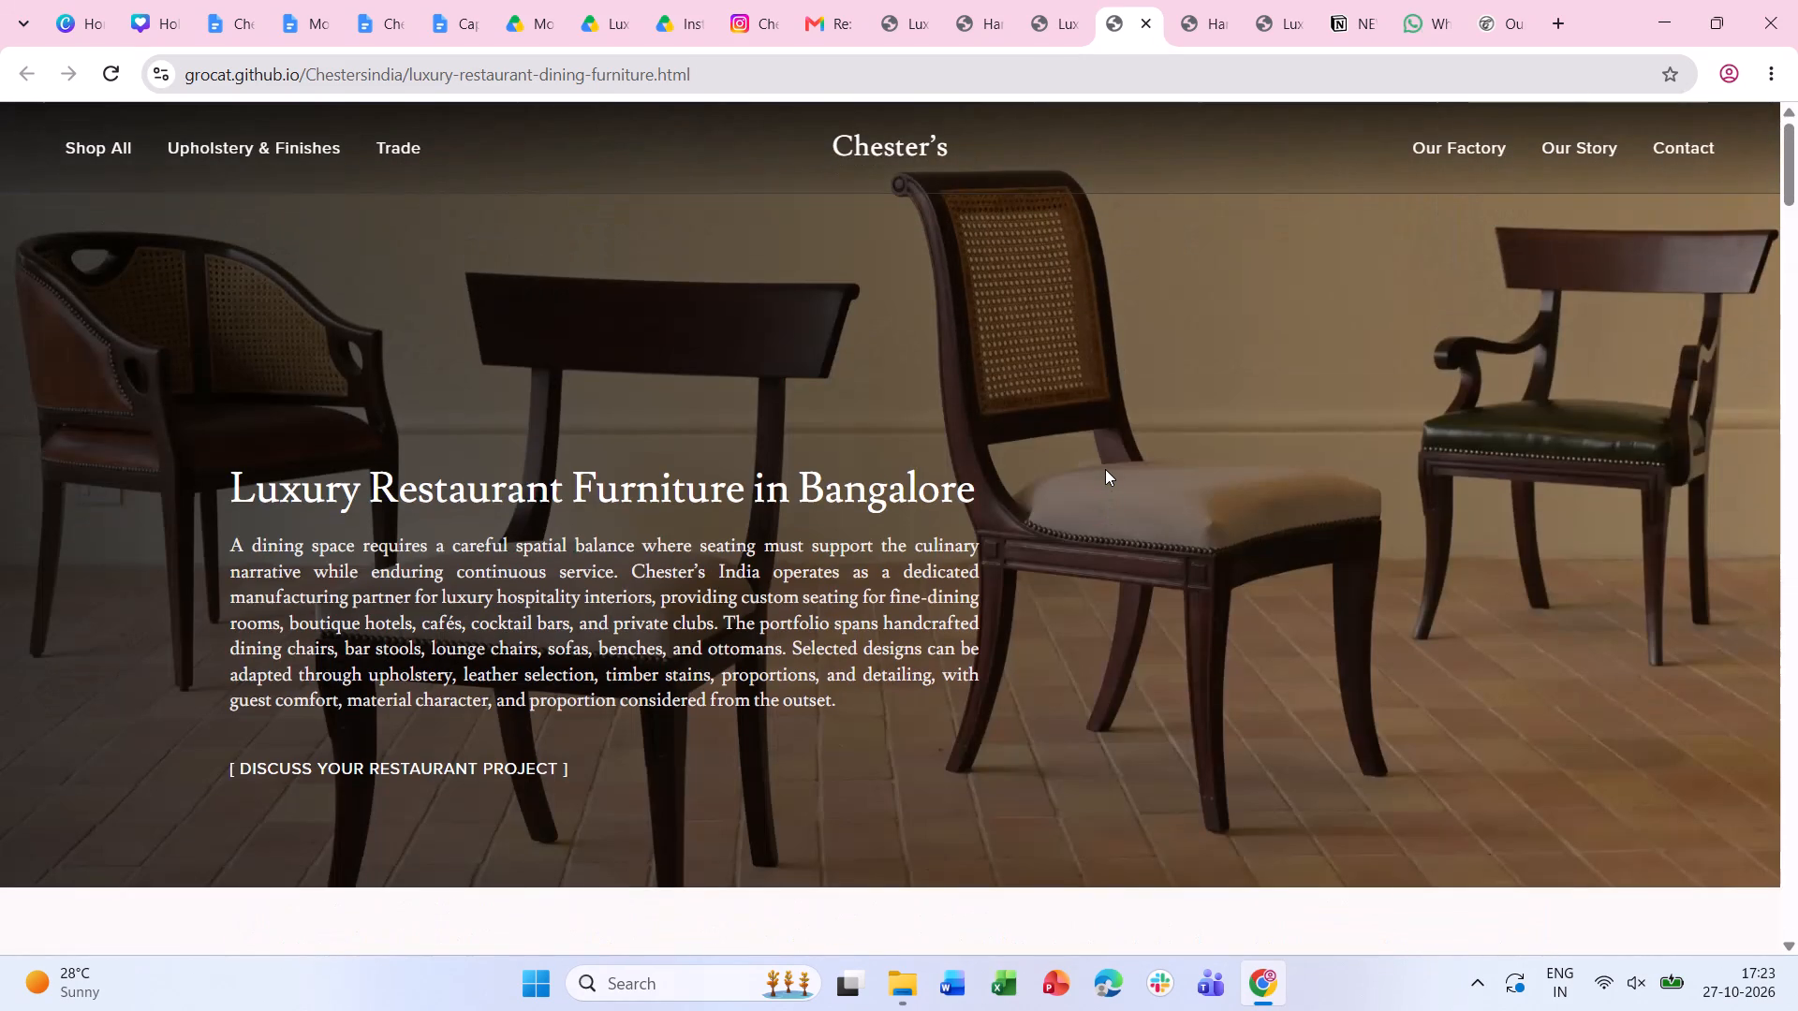
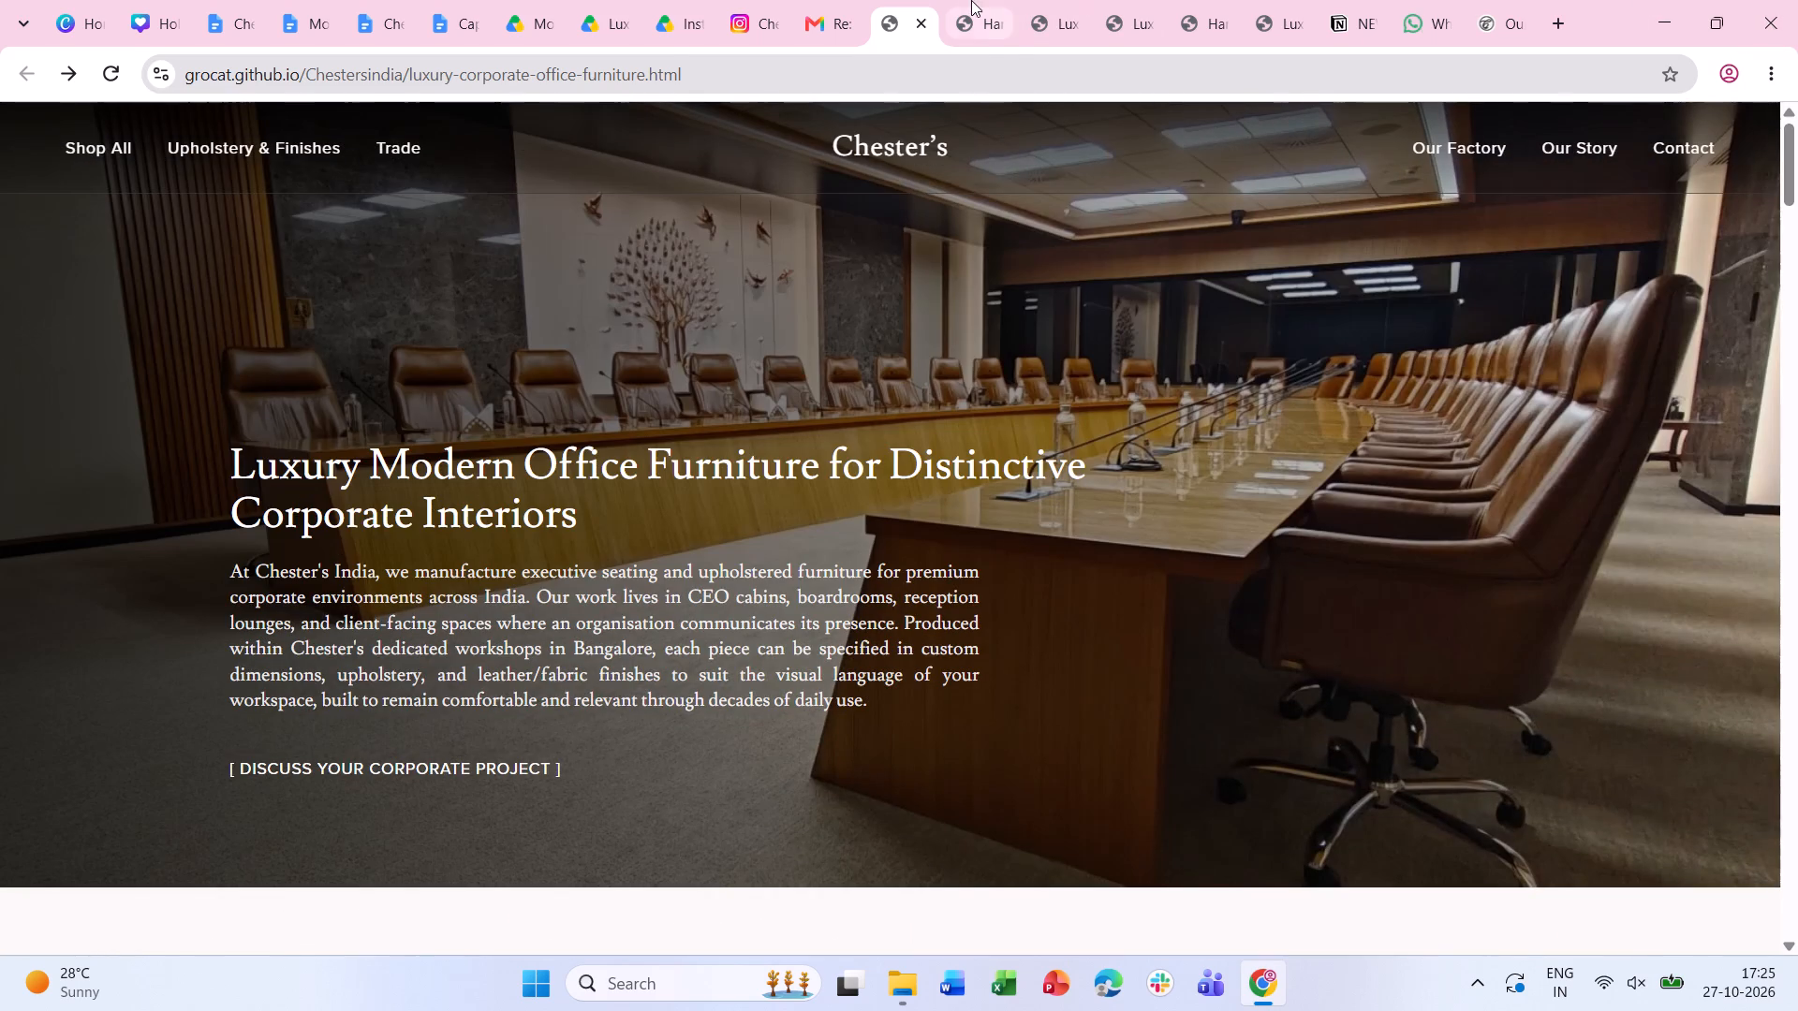
Return to the interior designers and architects furniture page and review it from the opening banner through A Furniture Partner for Considered Interiors and From Brief to Workshop.
{"action": "left_click", "coordinate": [972, 0]}
{"action": "left_click_drag", "start_coordinate": [1784, 512], "coordinate": [1795, 495]}
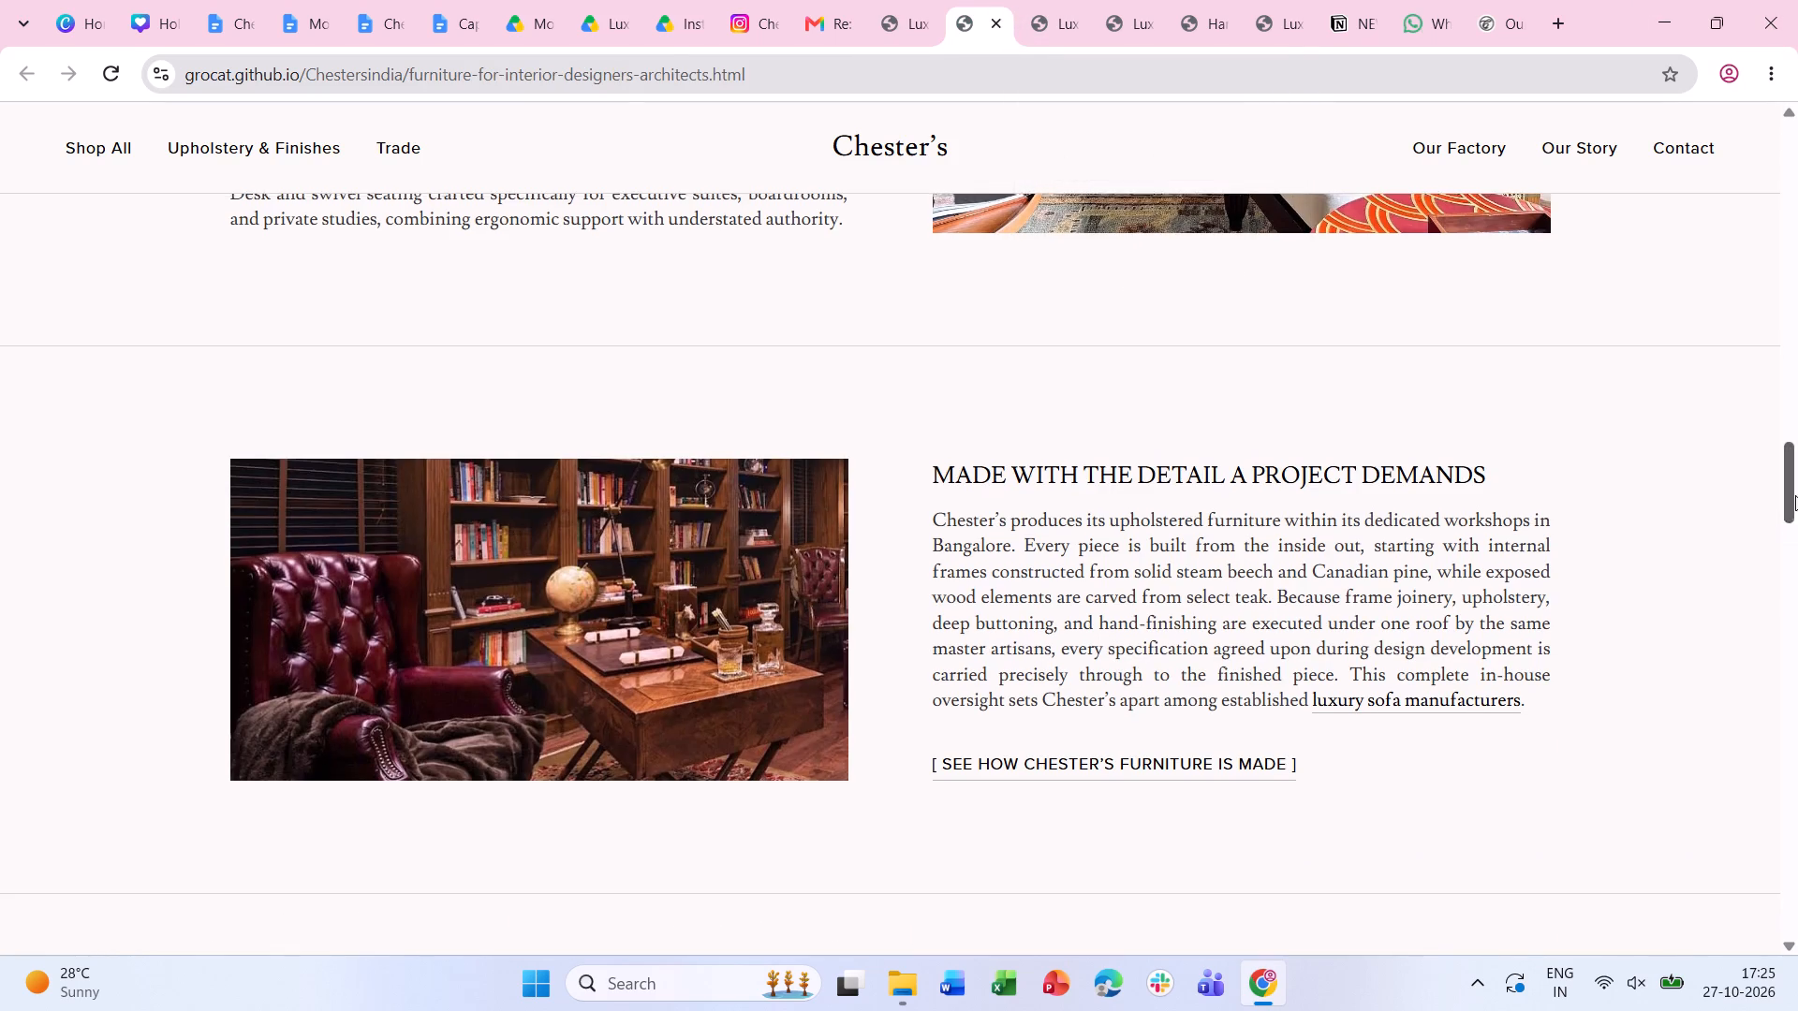
{"action": "left_click_drag", "start_coordinate": [1795, 495], "coordinate": [1782, 185]}
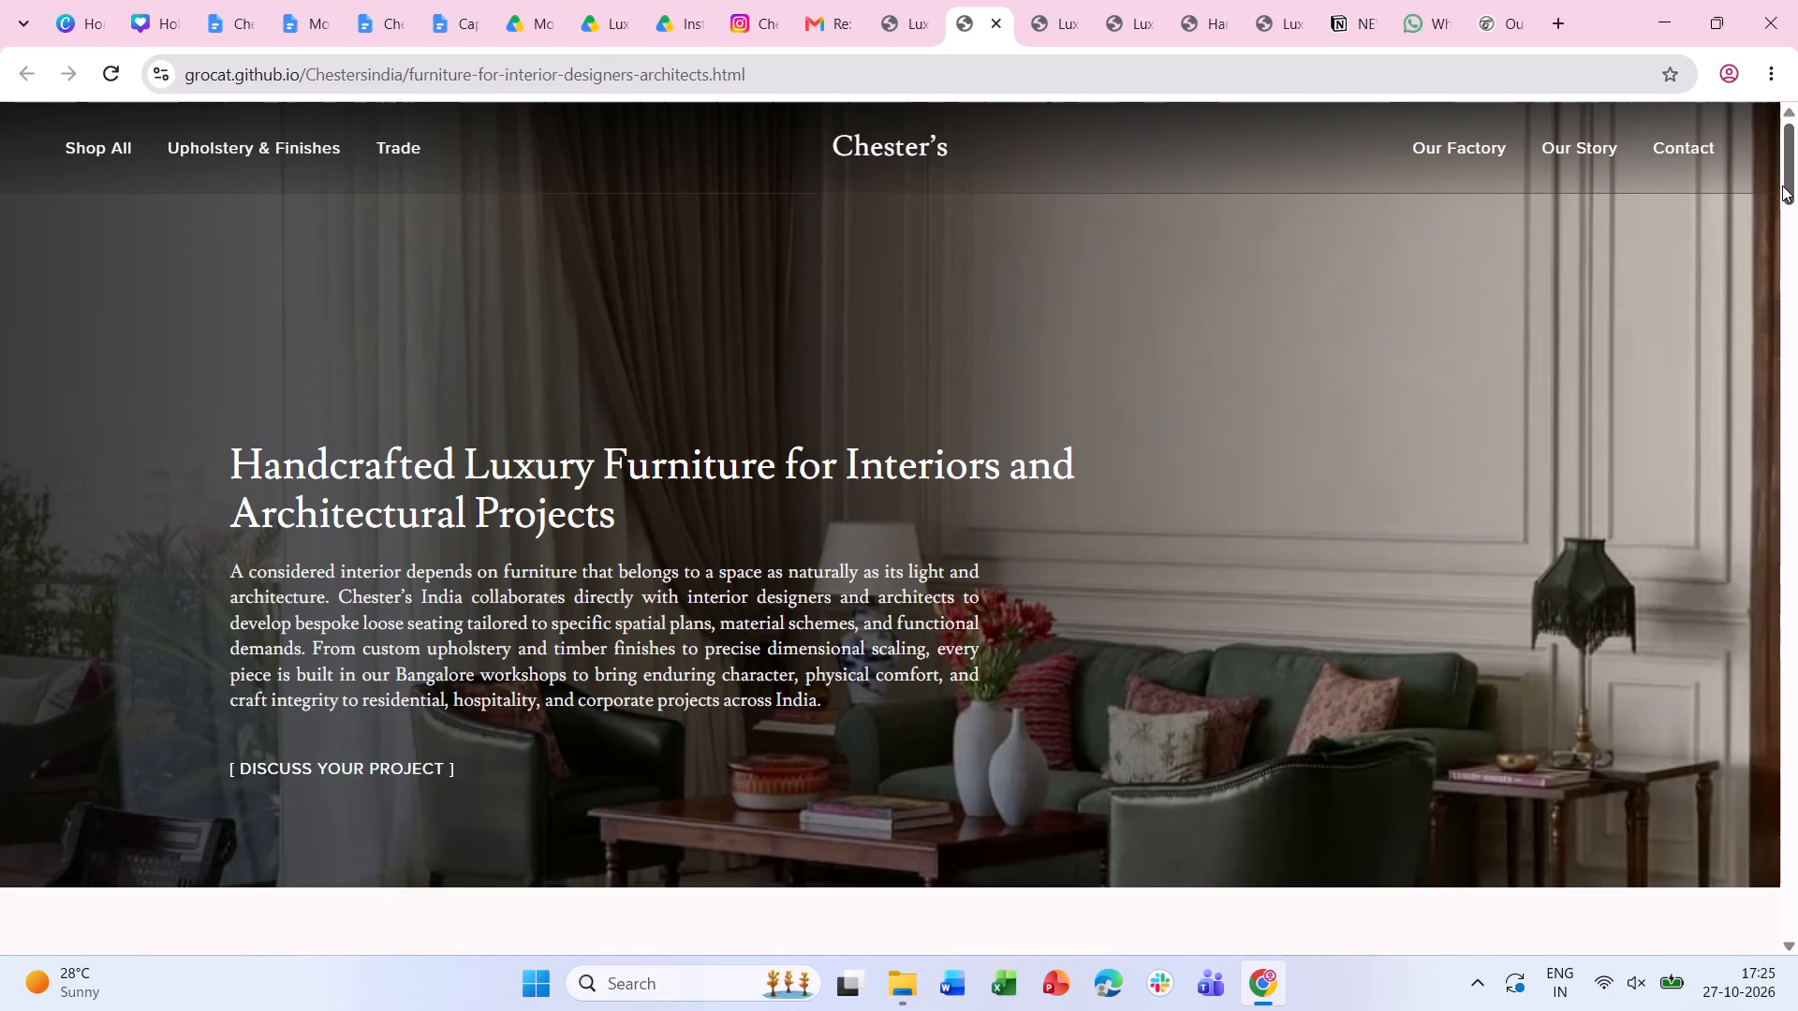
{"action": "left_click_drag", "start_coordinate": [1782, 185], "coordinate": [1780, 266]}
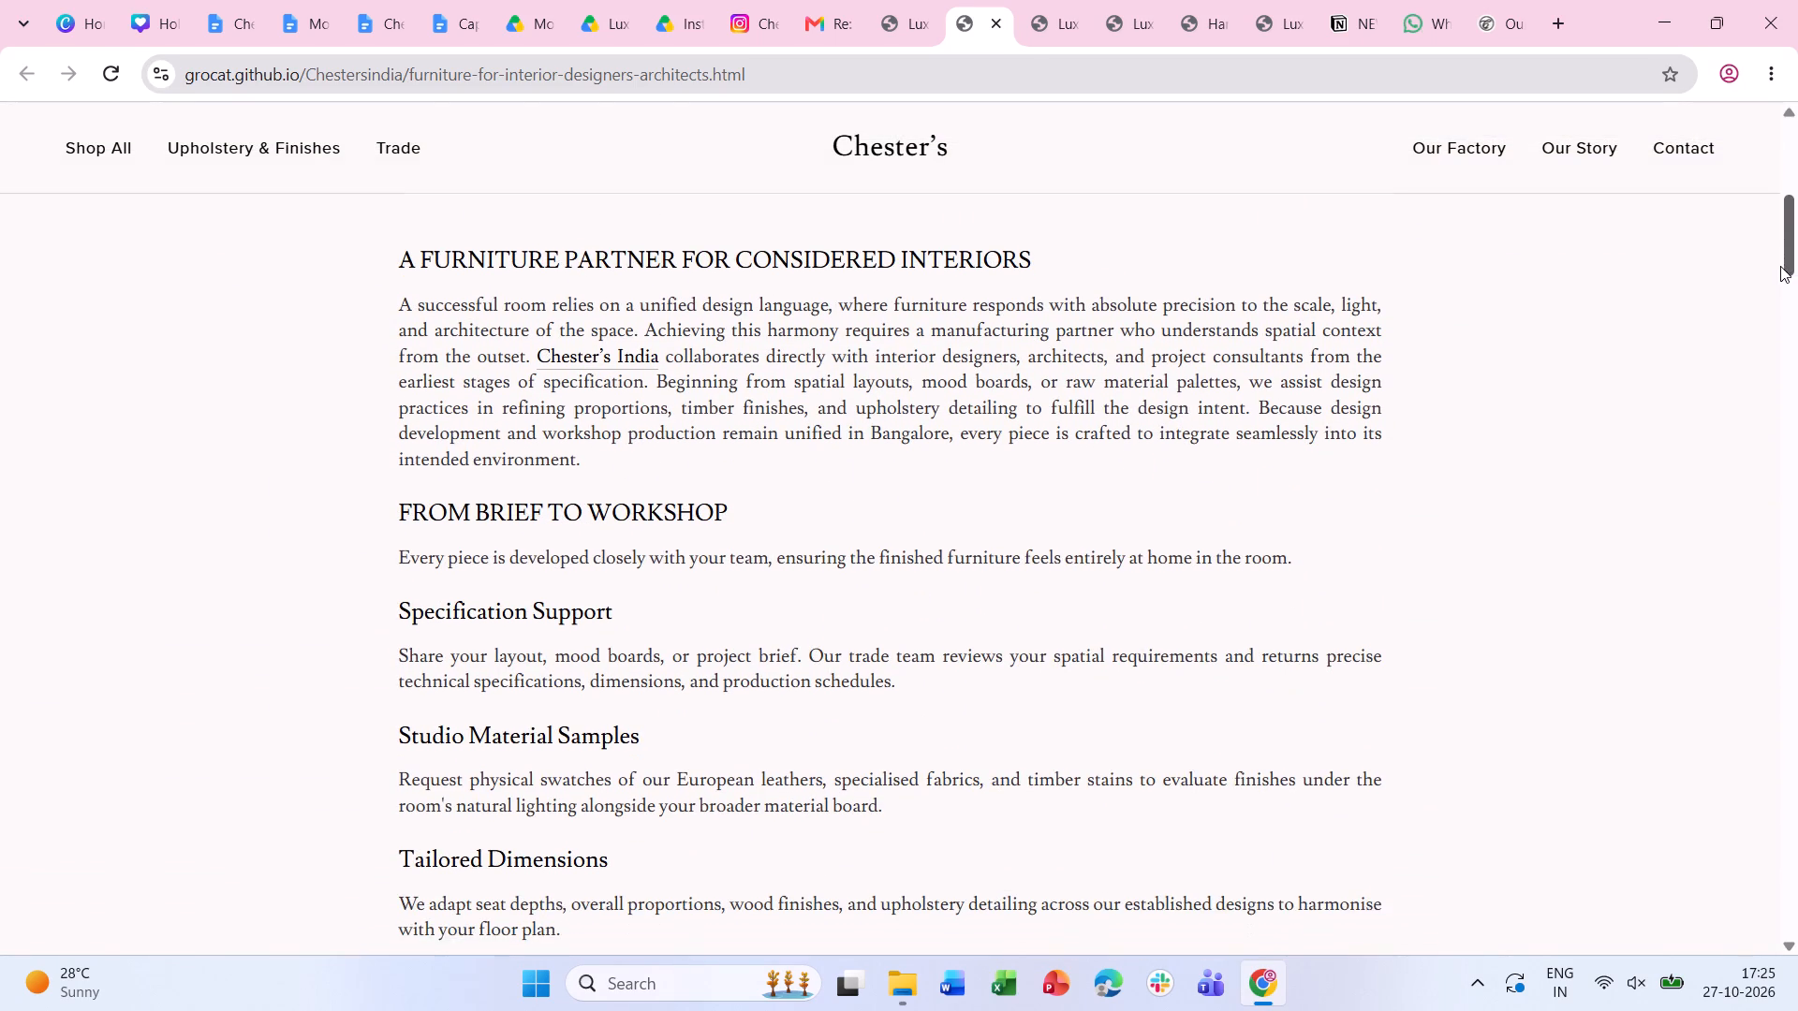
{"action": "left_click_drag", "start_coordinate": [1780, 266], "coordinate": [1786, 265]}
{"action": "left_click_drag", "start_coordinate": [1786, 265], "coordinate": [1781, 264]}
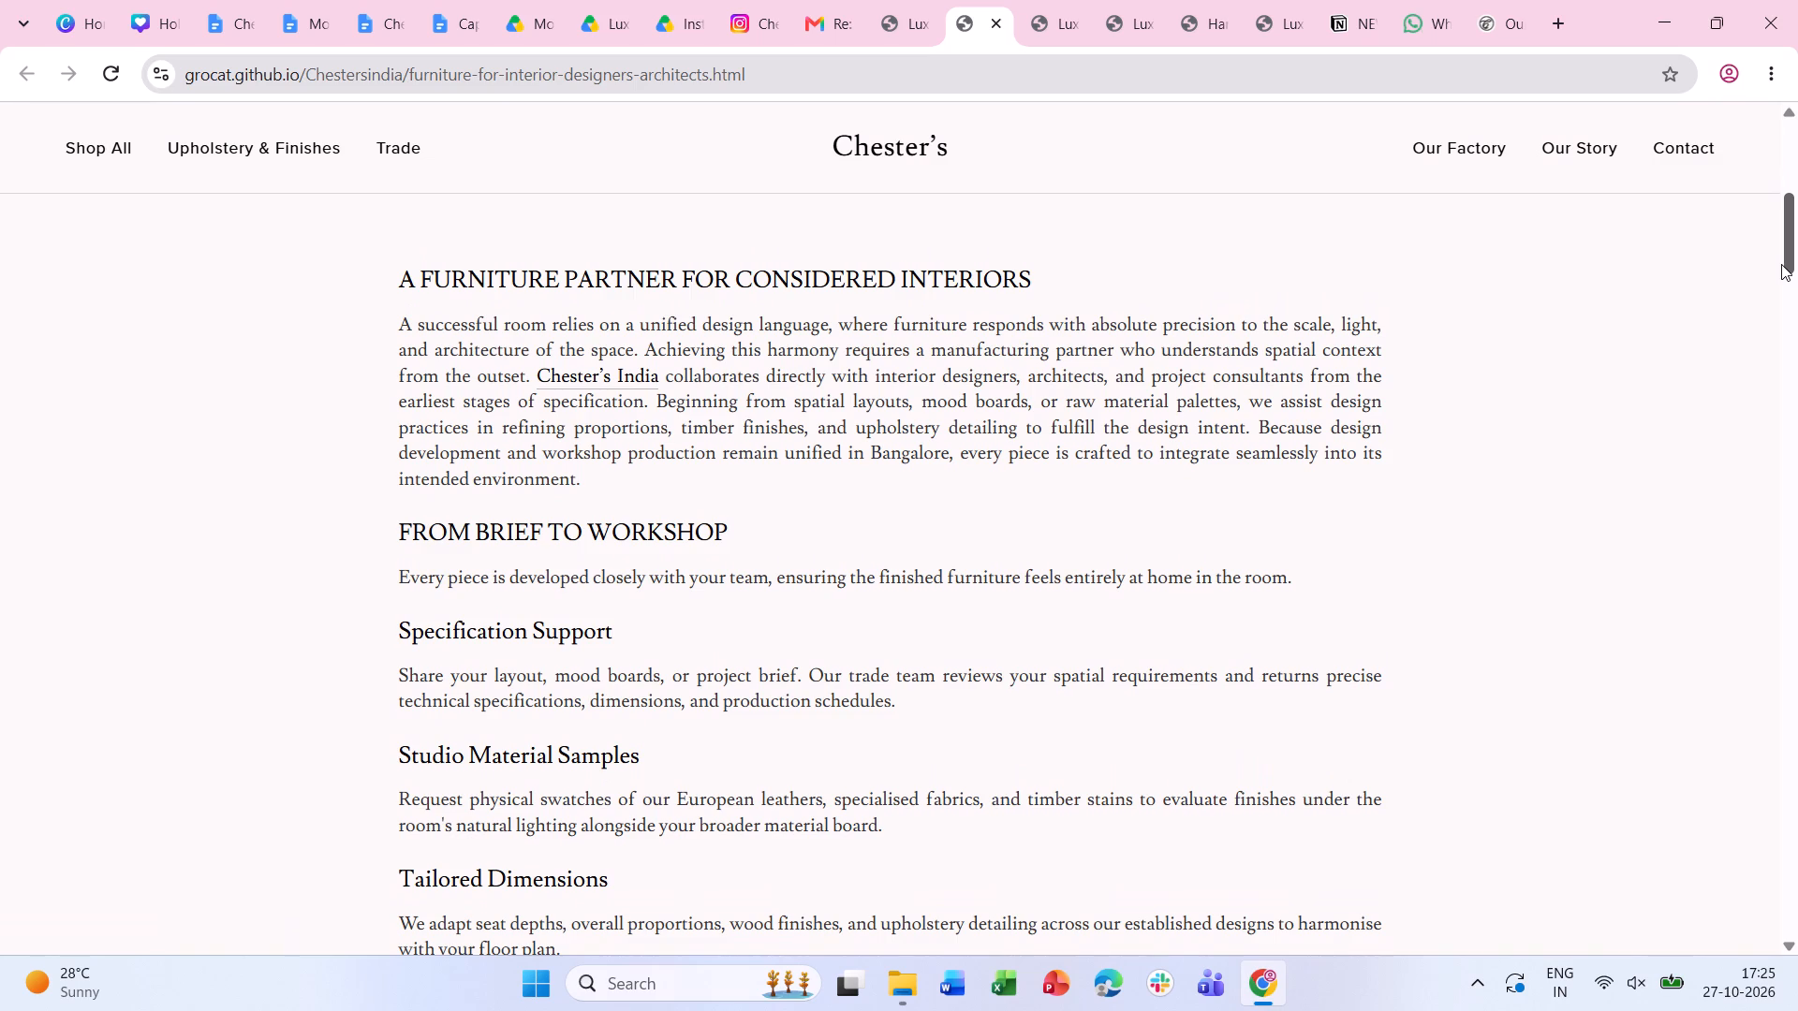
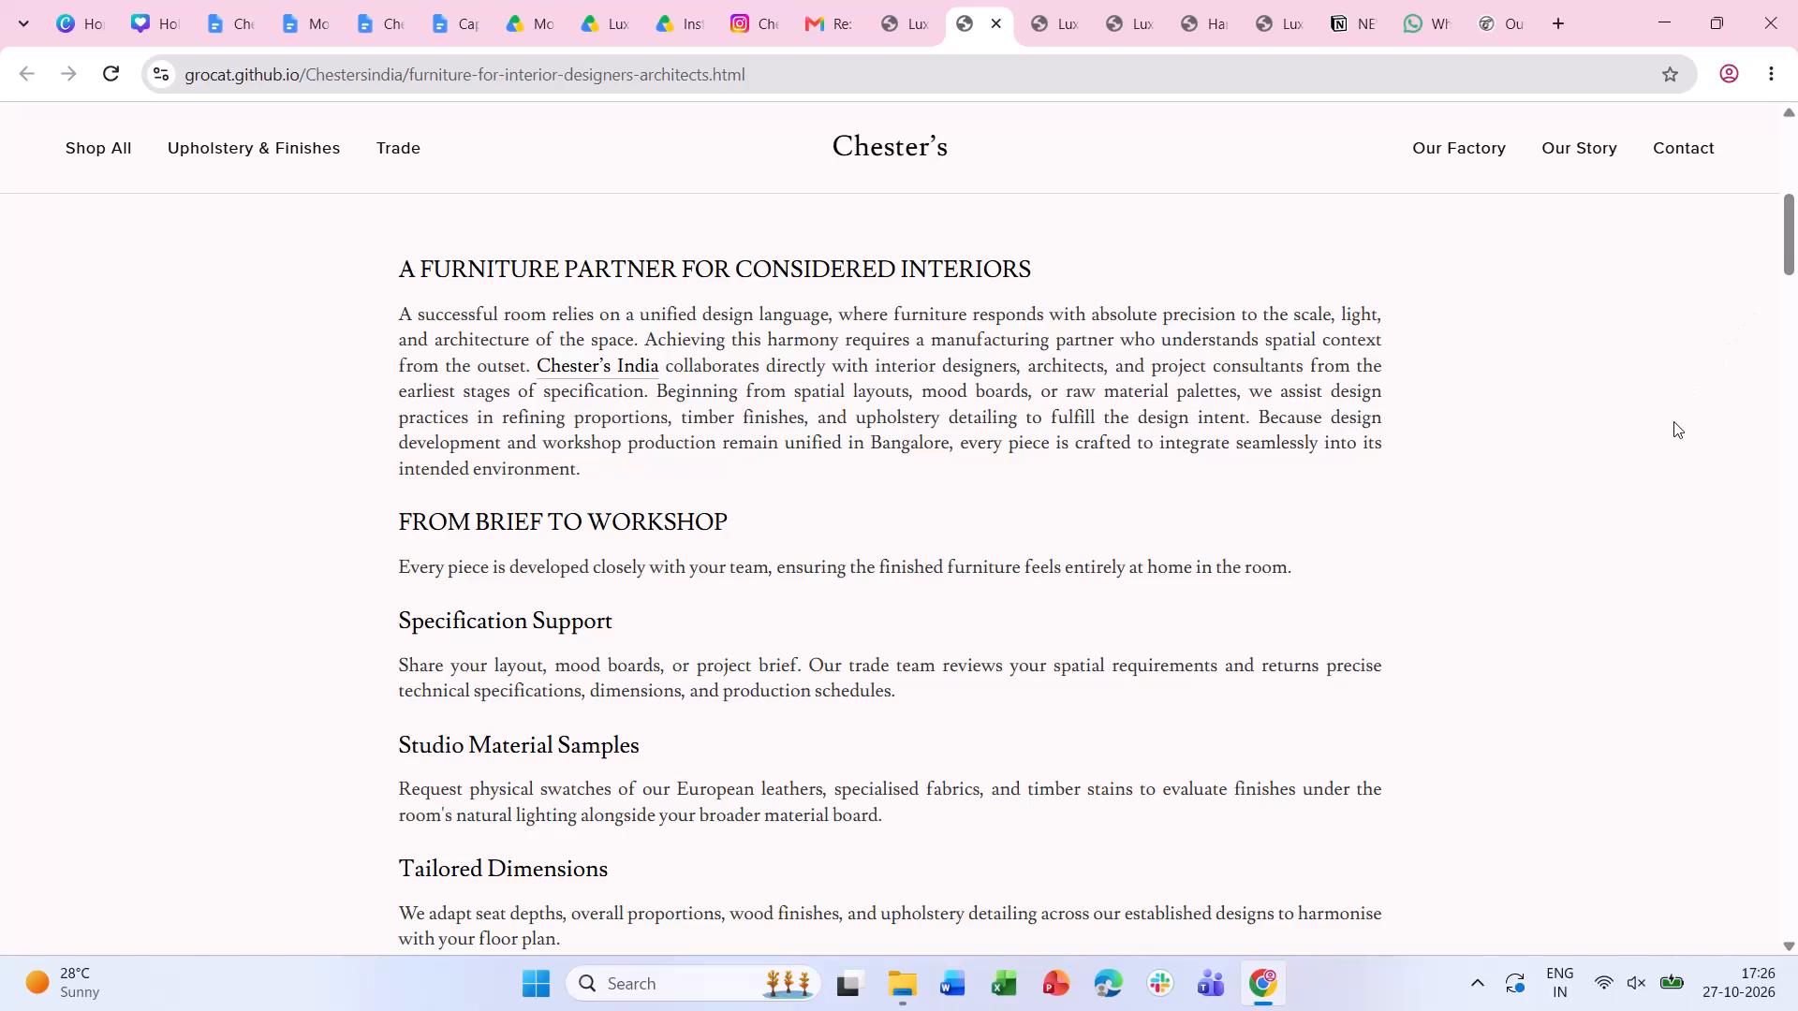
Check the Gmail message with the four updated demo page links and its notes on image requirements and CTA redirection.
{"action": "left_click", "coordinate": [802, 10]}
{"action": "scroll", "coordinate": [1088, 512], "scroll_direction": "down", "scroll_amount": 9}
{"action": "scroll", "coordinate": [1088, 512], "scroll_direction": "up", "scroll_amount": 5}
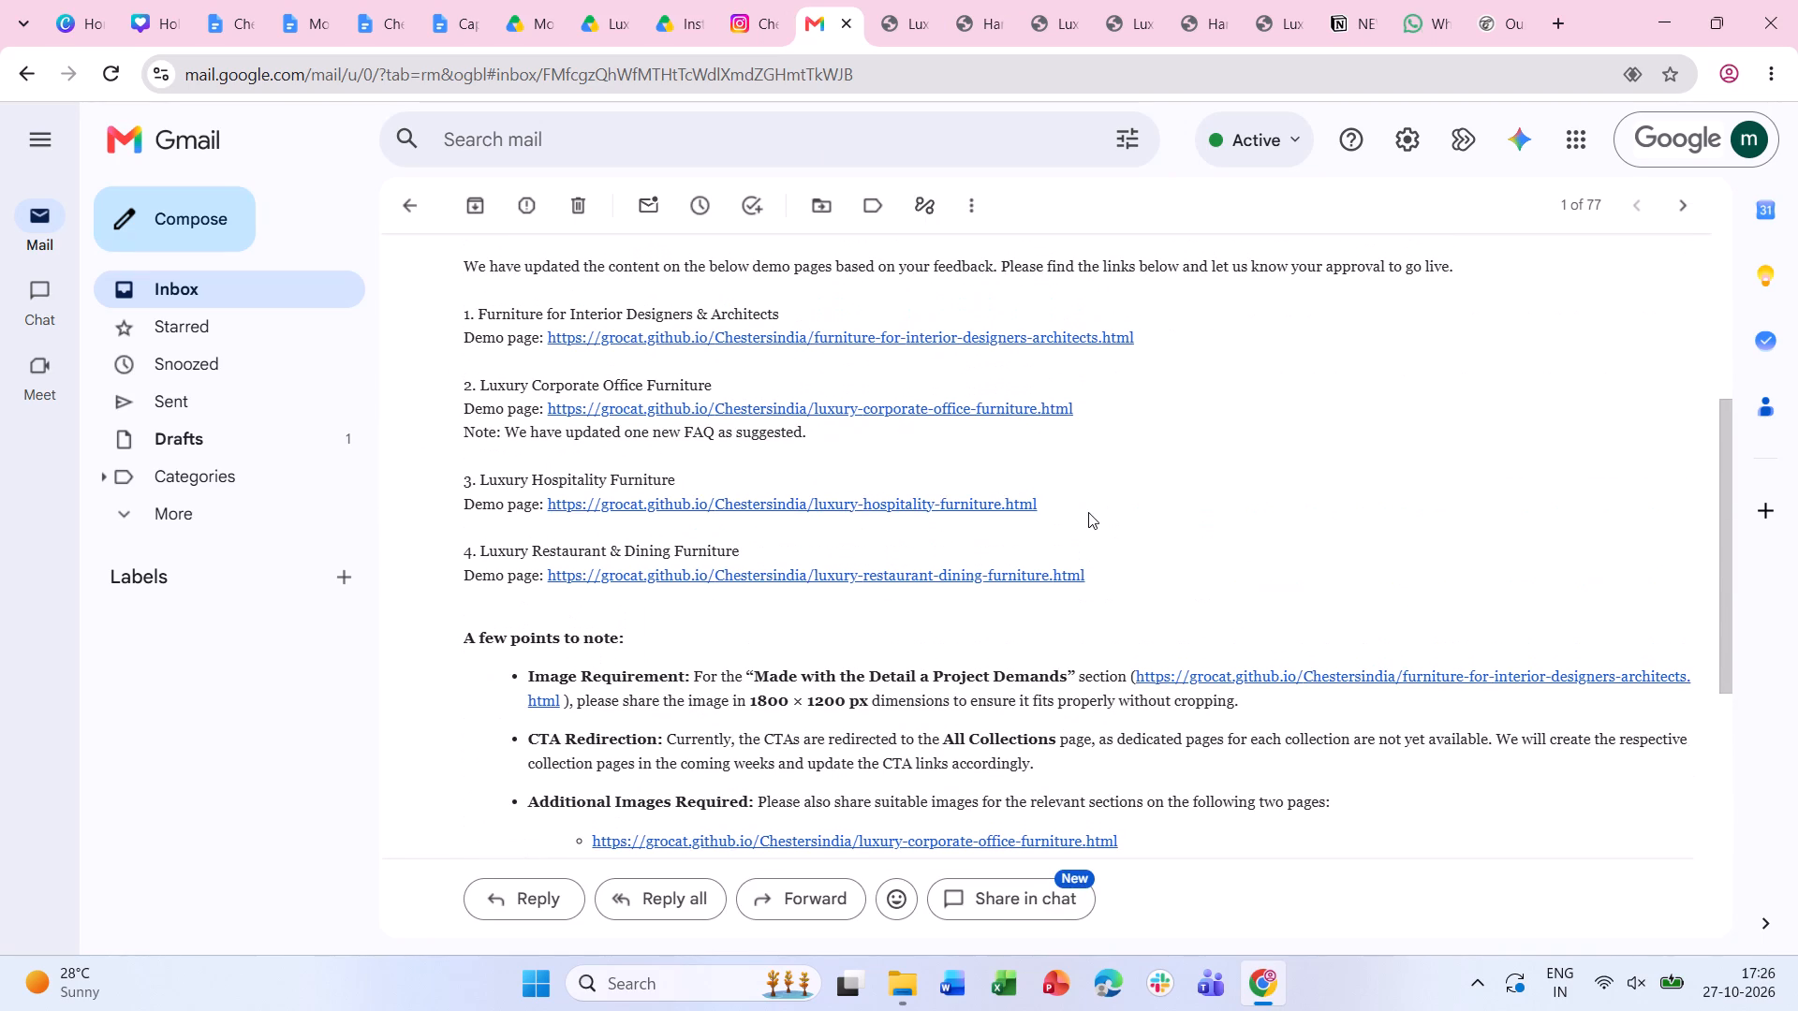
Return to the interior designers and architects furniture page and review From Brief to Workshop, from Specification Support through Direct Workshop Execution.
{"action": "left_click", "coordinate": [972, 0]}
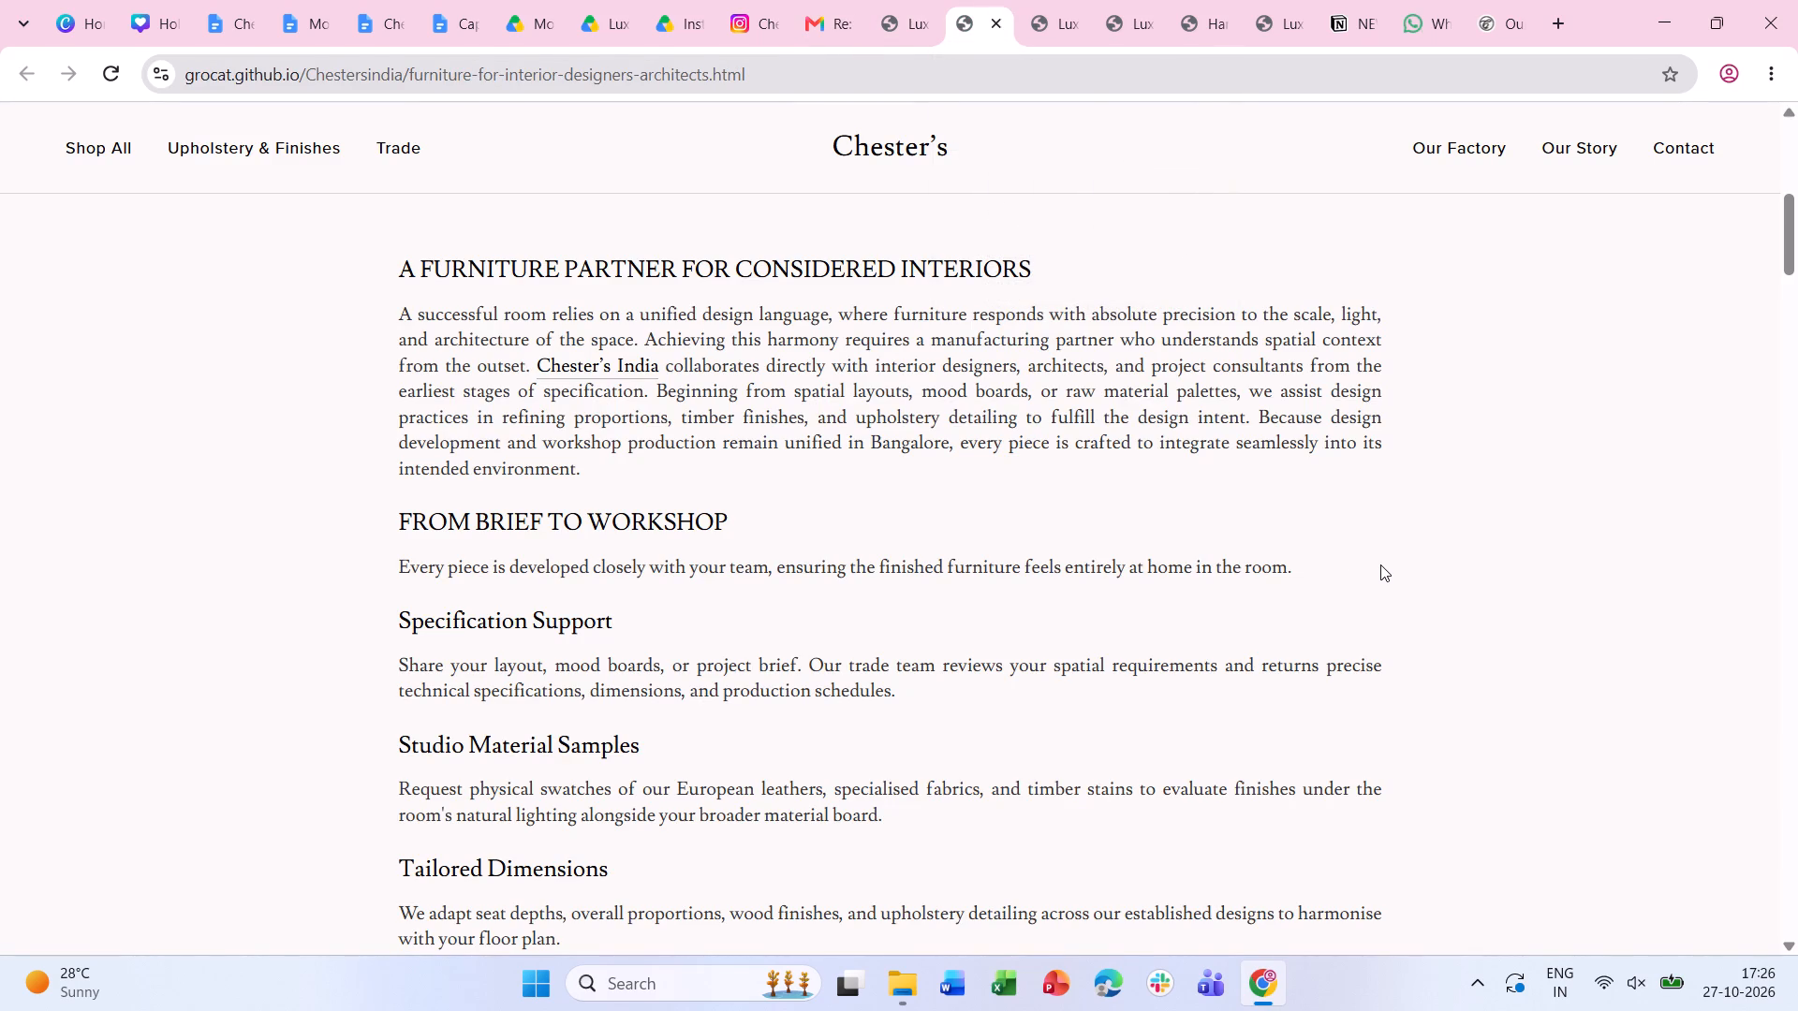
{"action": "scroll", "coordinate": [1380, 564], "scroll_direction": "down", "scroll_amount": 2}
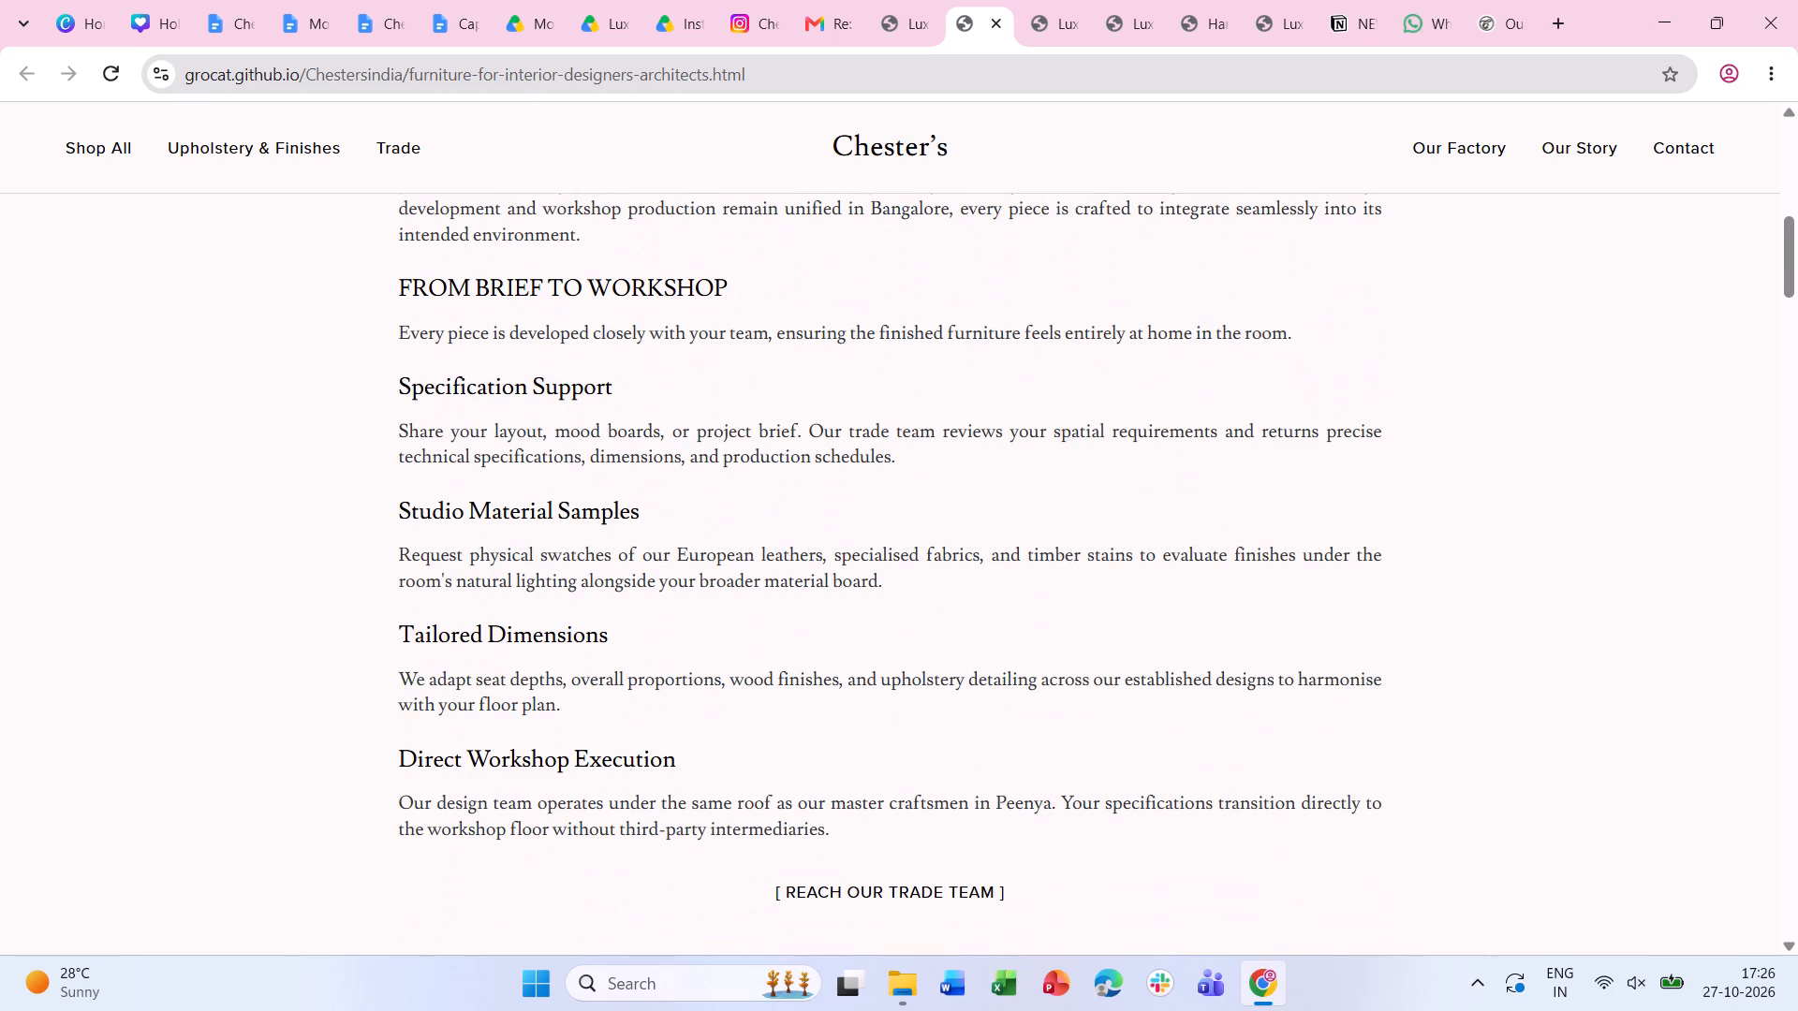
{"action": "scroll", "coordinate": [1380, 564], "scroll_direction": "down", "scroll_amount": 1}
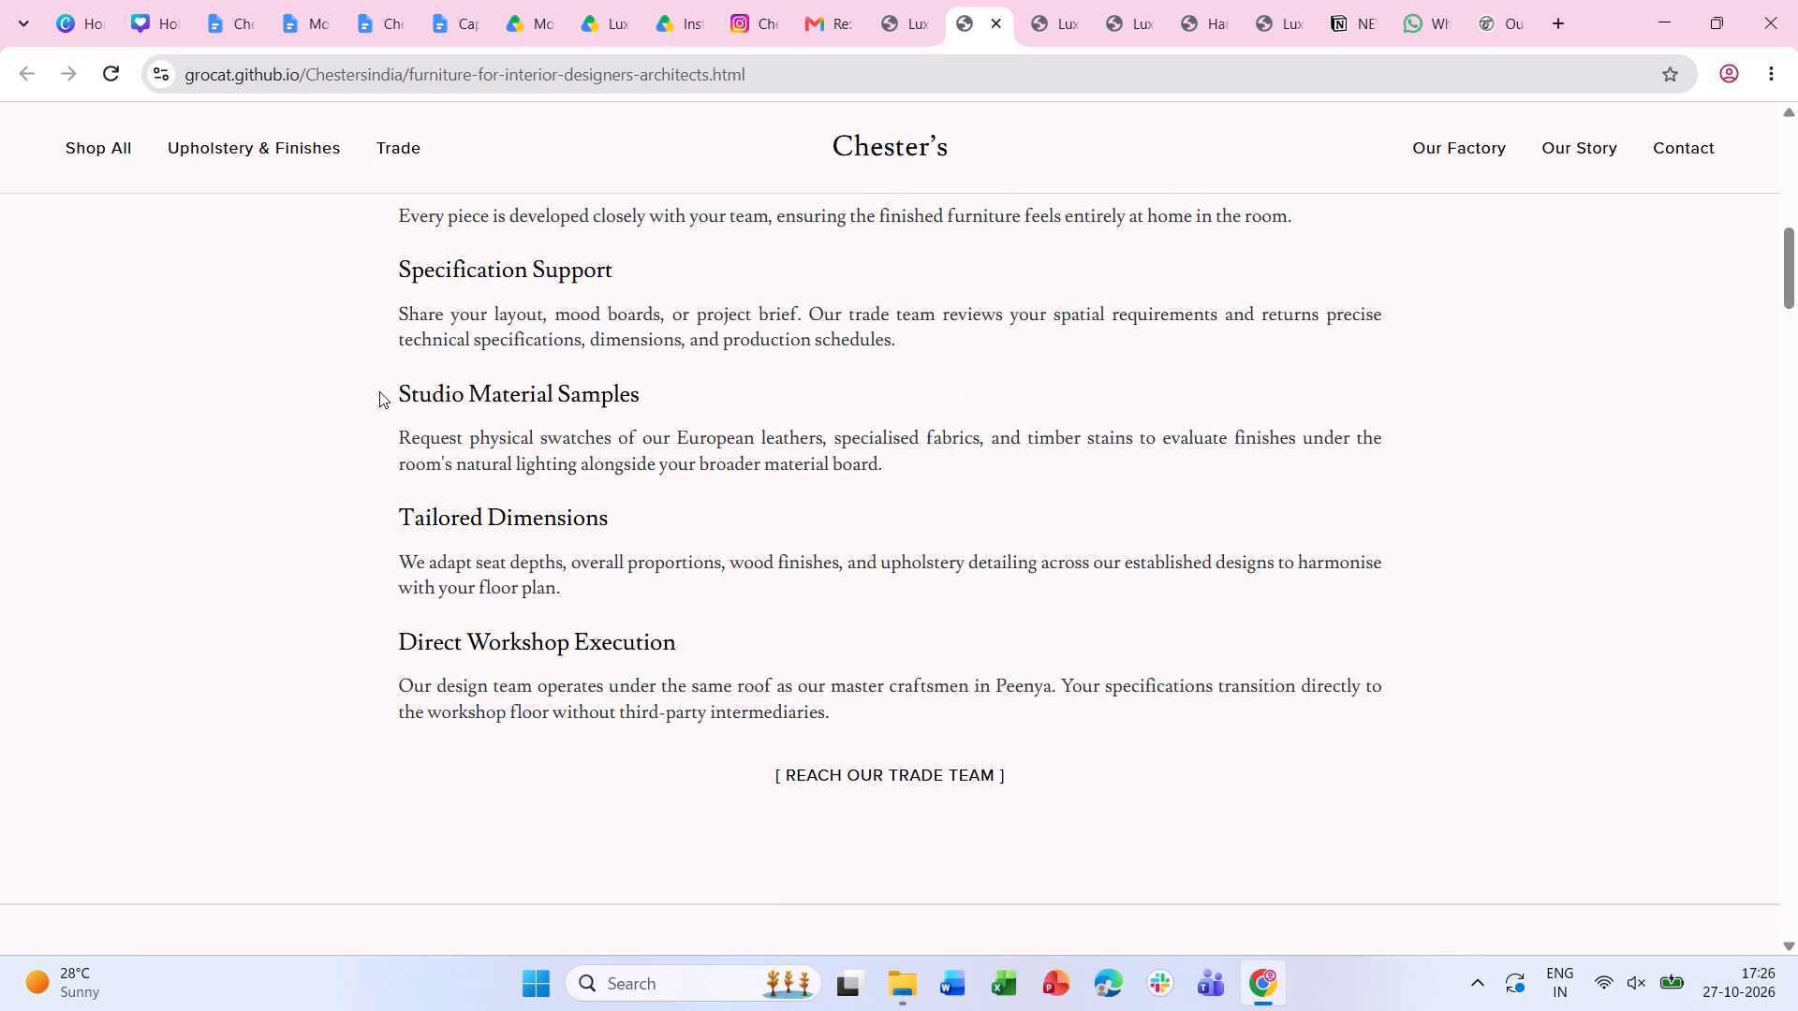
Copy the Studio Material Samples heading and its paragraph from the interior designers and architects page.
{"action": "left_click_drag", "start_coordinate": [397, 388], "coordinate": [939, 473]}
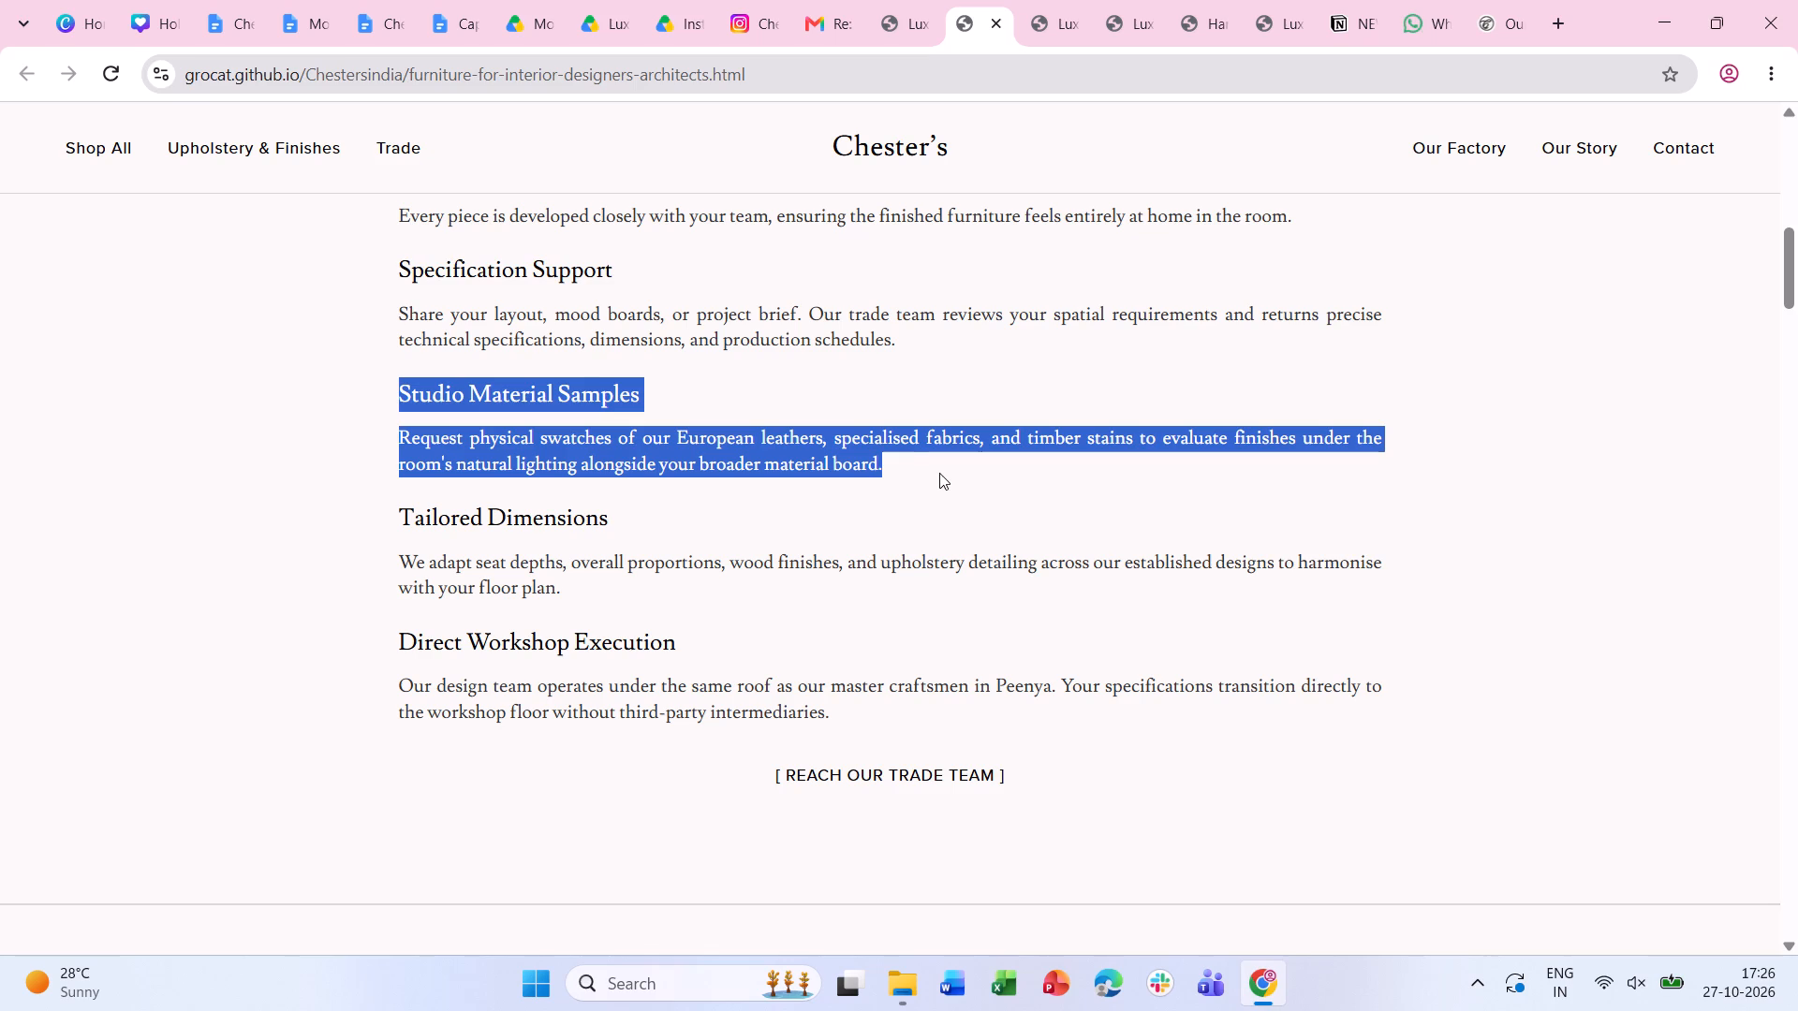
{"action": "key", "text": "ctrl+c"}
In the NEW WEB CONTENT Notion page, add the line "Luxury Furniture for Interior Designers and Architects" below the Luxury Restaurant Furniture note.
{"action": "left_click", "coordinate": [1363, 0]}
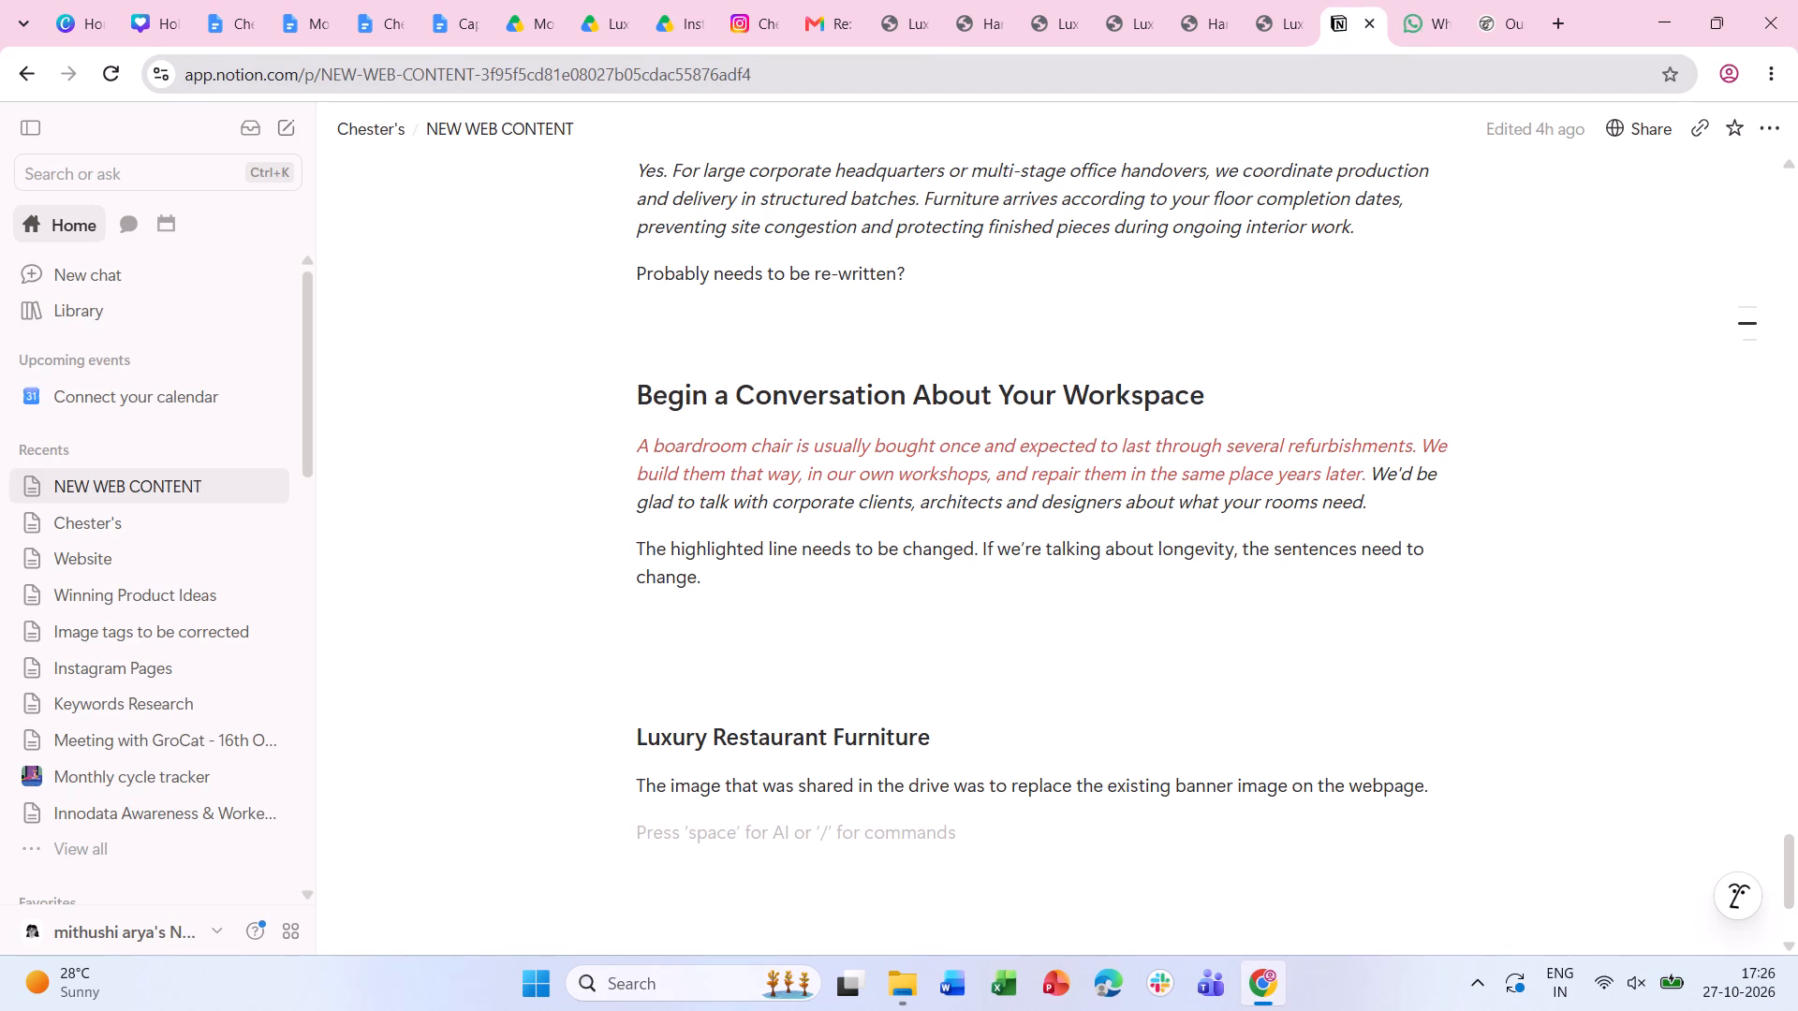
{"action": "scroll", "coordinate": [1295, 685], "scroll_direction": "down", "scroll_amount": 3}
{"action": "scroll", "coordinate": [1316, 618], "scroll_direction": "up", "scroll_amount": 15}
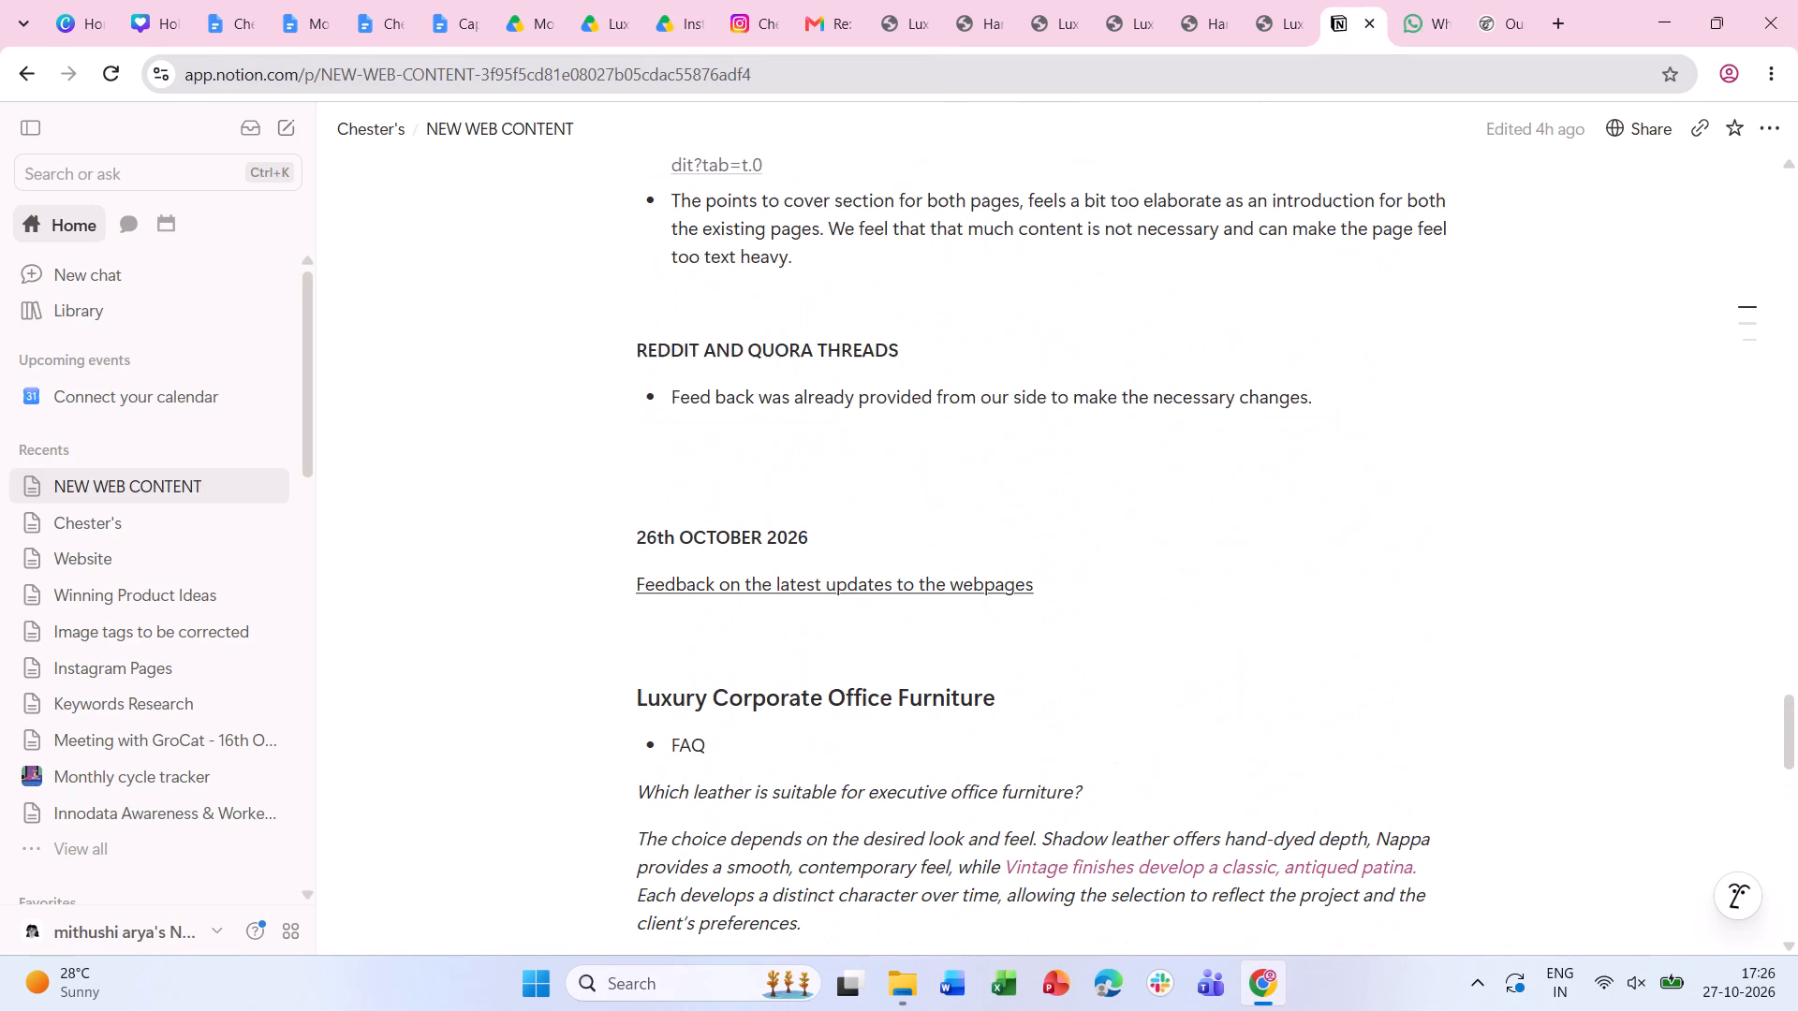
{"action": "scroll", "coordinate": [1316, 618], "scroll_direction": "up", "scroll_amount": 6}
{"action": "scroll", "coordinate": [1316, 618], "scroll_direction": "down", "scroll_amount": 7}
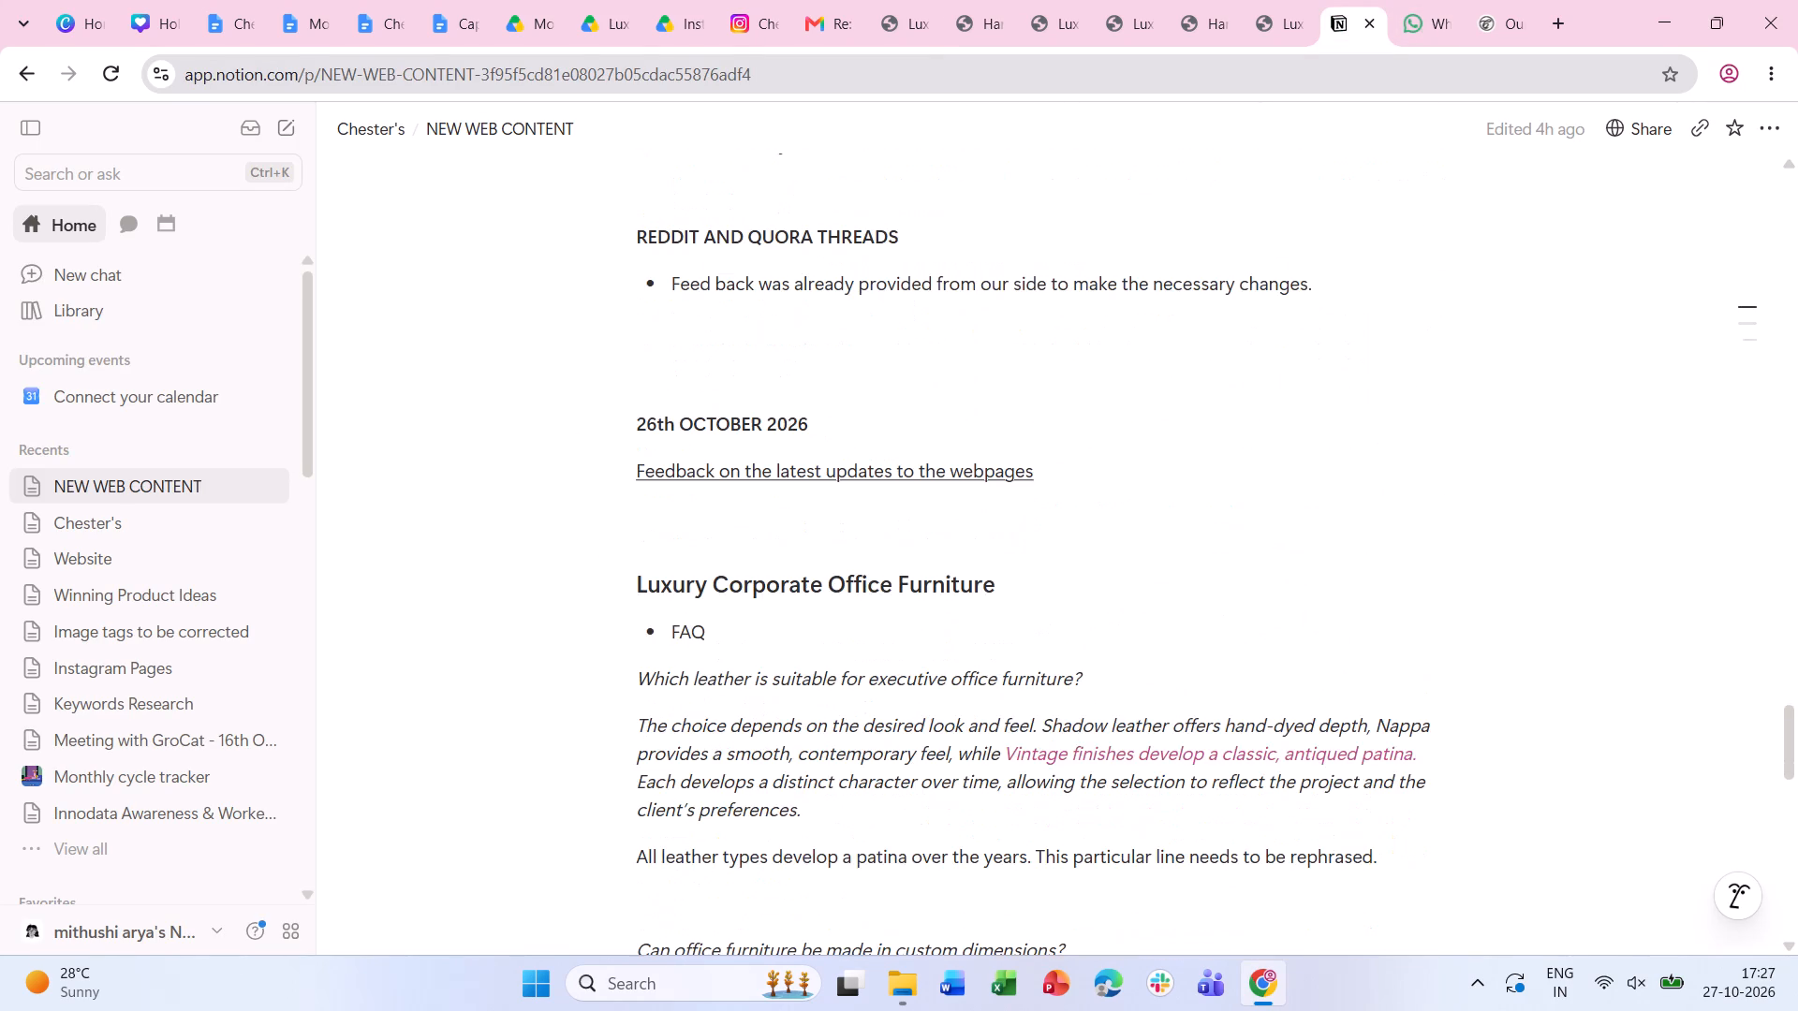
{"action": "scroll", "coordinate": [1316, 618], "scroll_direction": "down", "scroll_amount": 1}
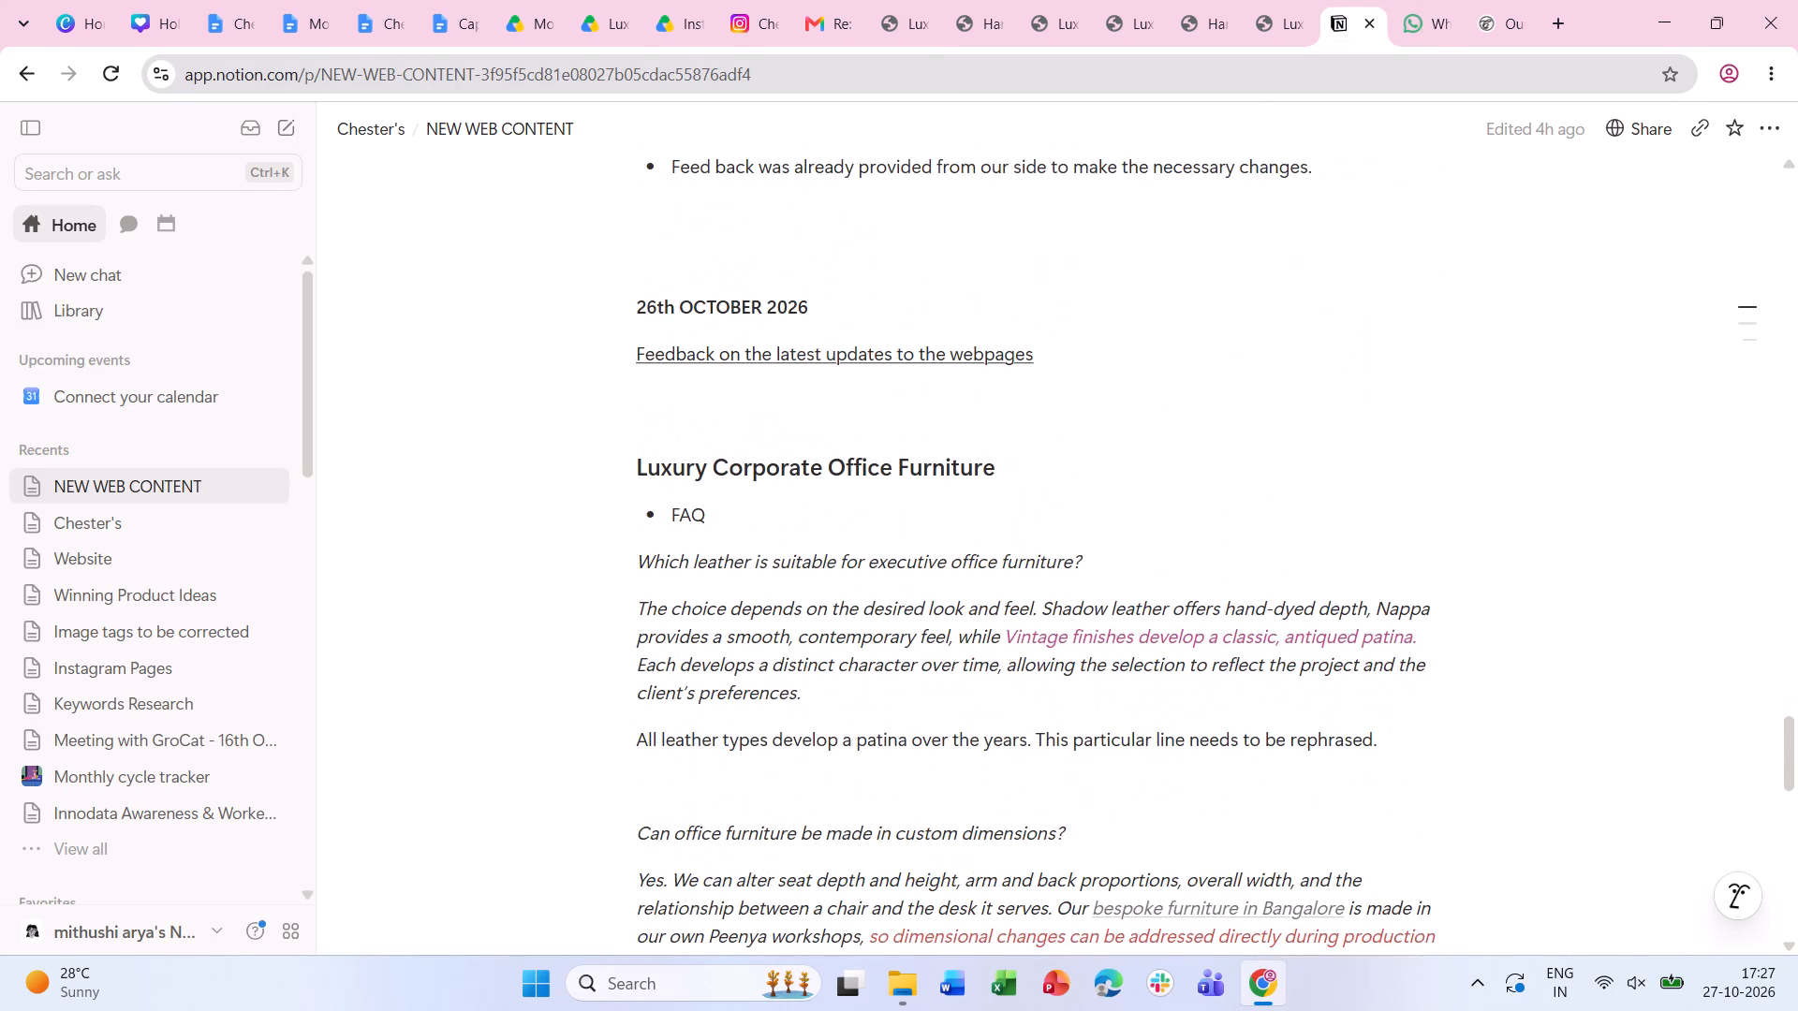
{"action": "scroll", "coordinate": [1316, 618], "scroll_direction": "down", "scroll_amount": 14}
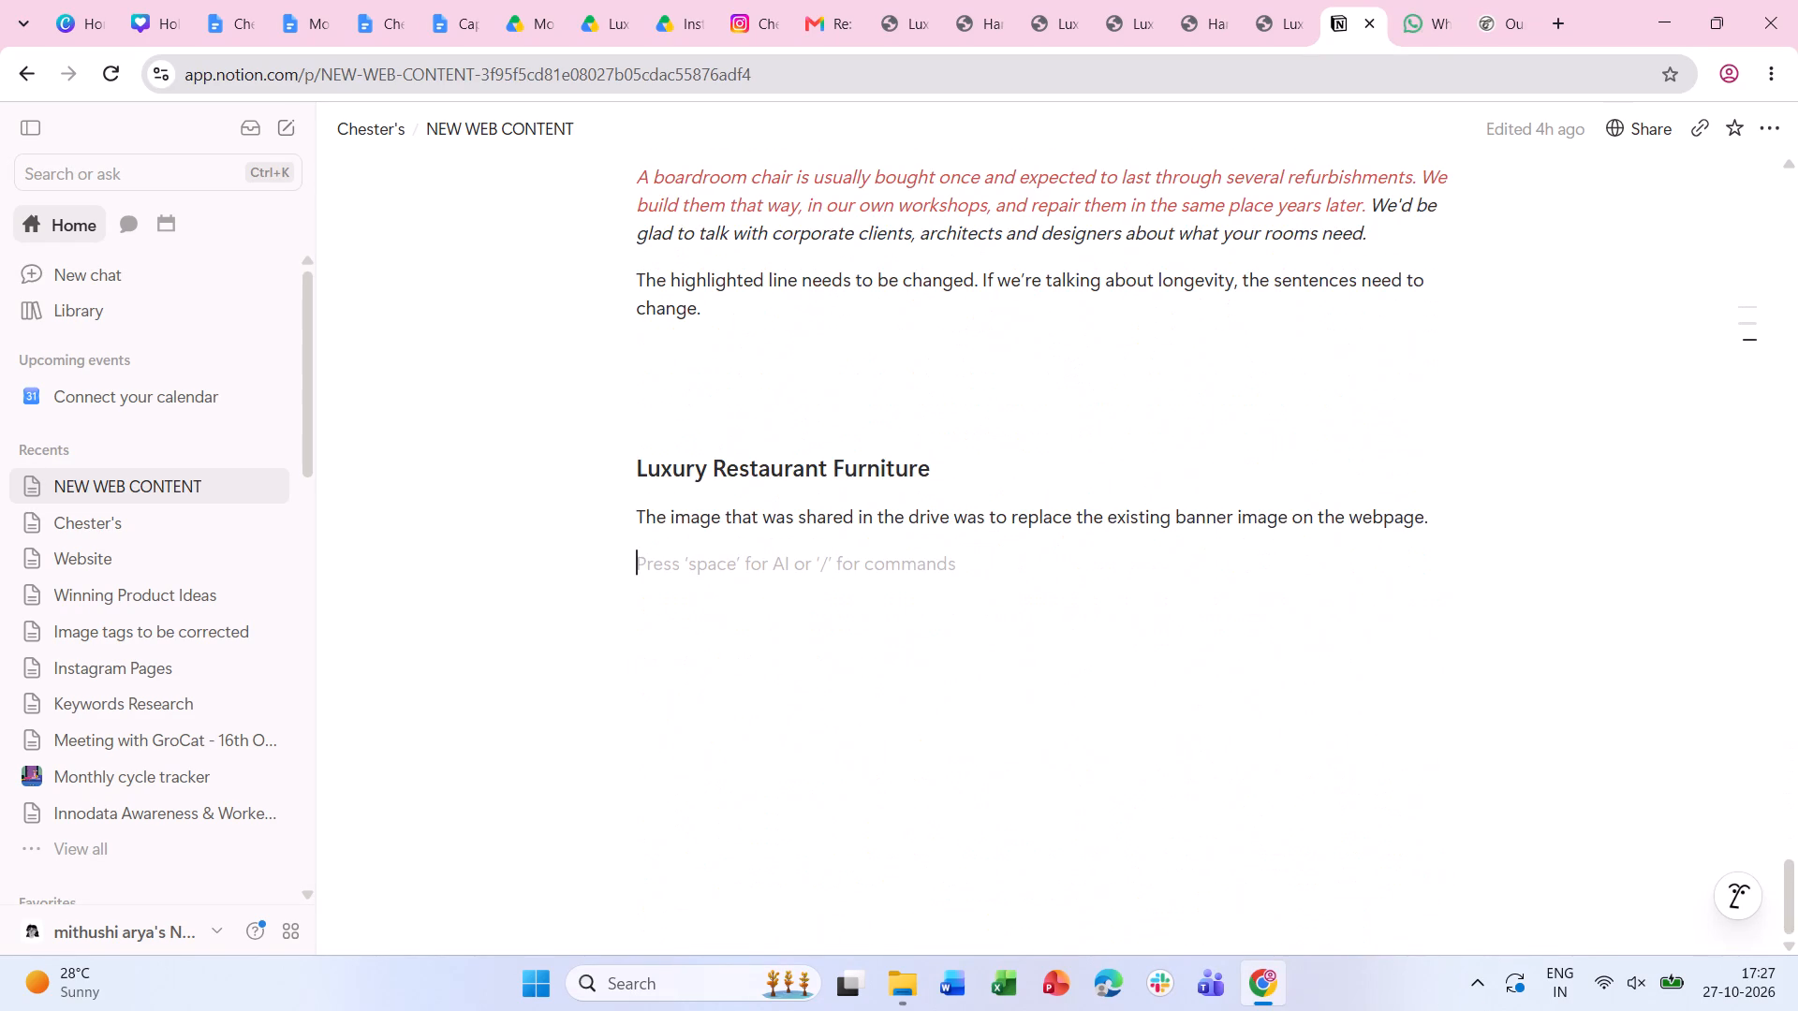
{"action": "key", "text": "Return"}
{"action": "key", "text": "Return"}
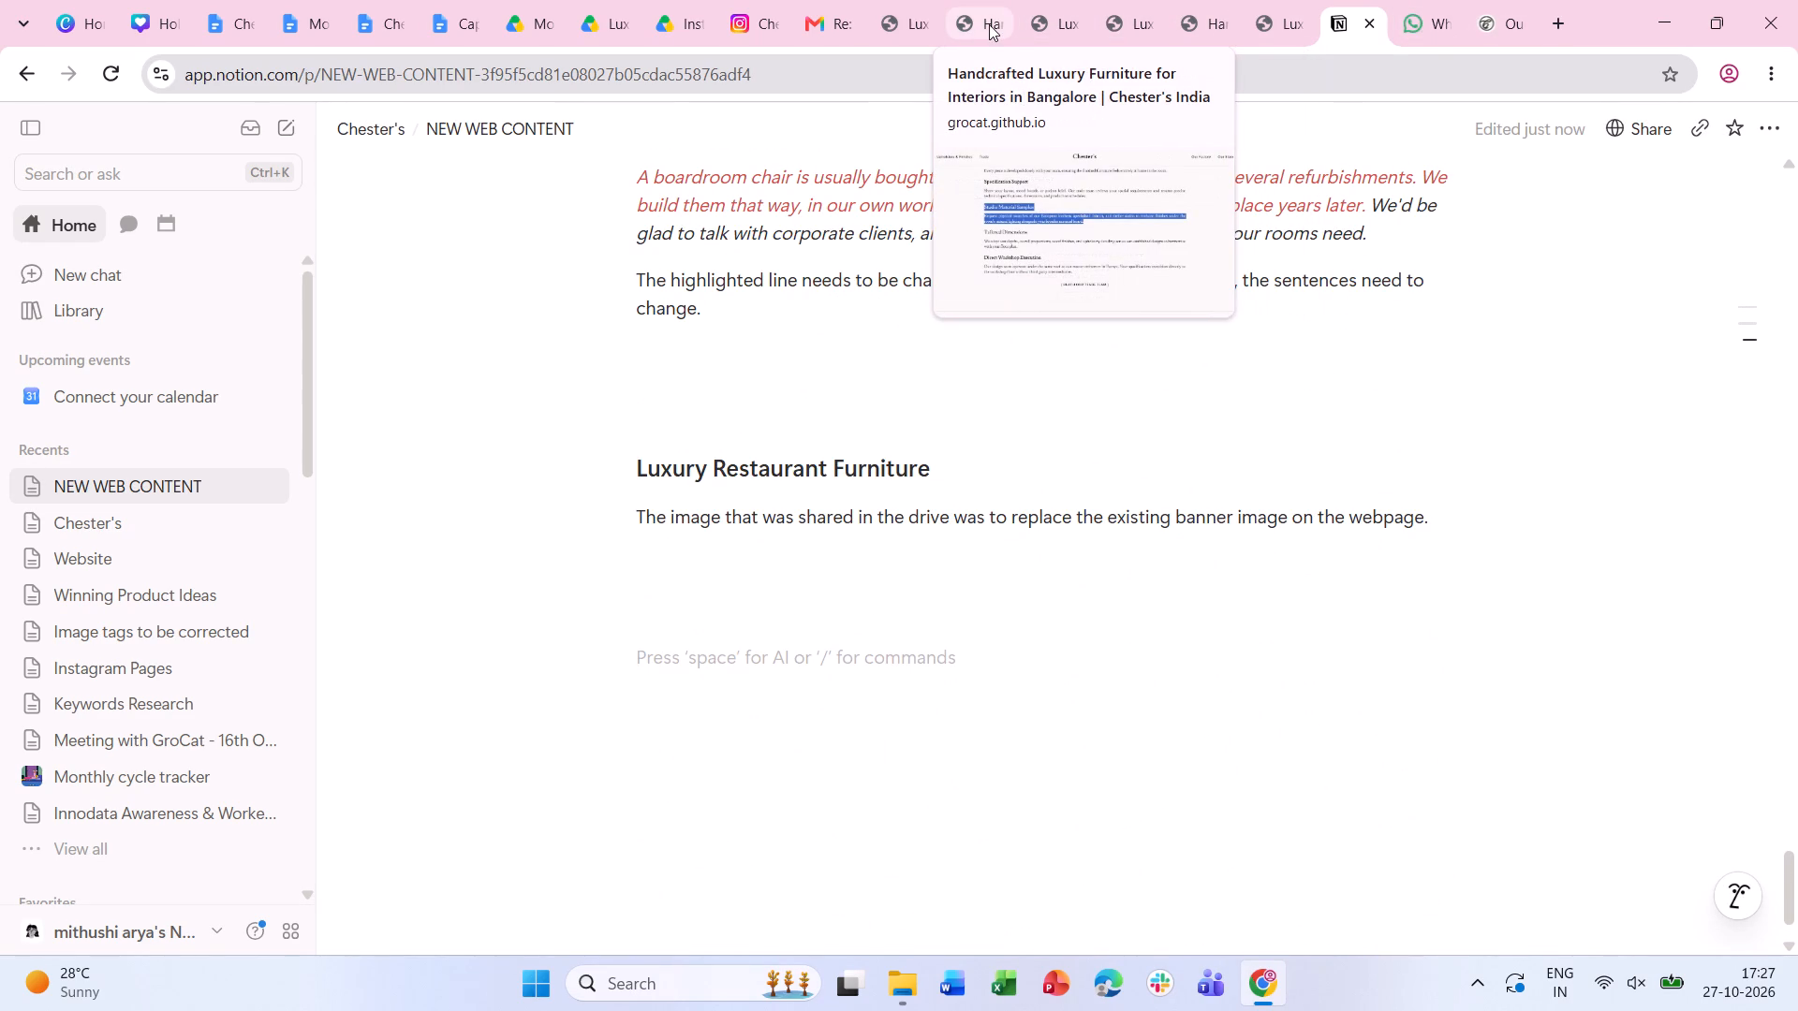
{"action": "key", "text": "shift+l"}
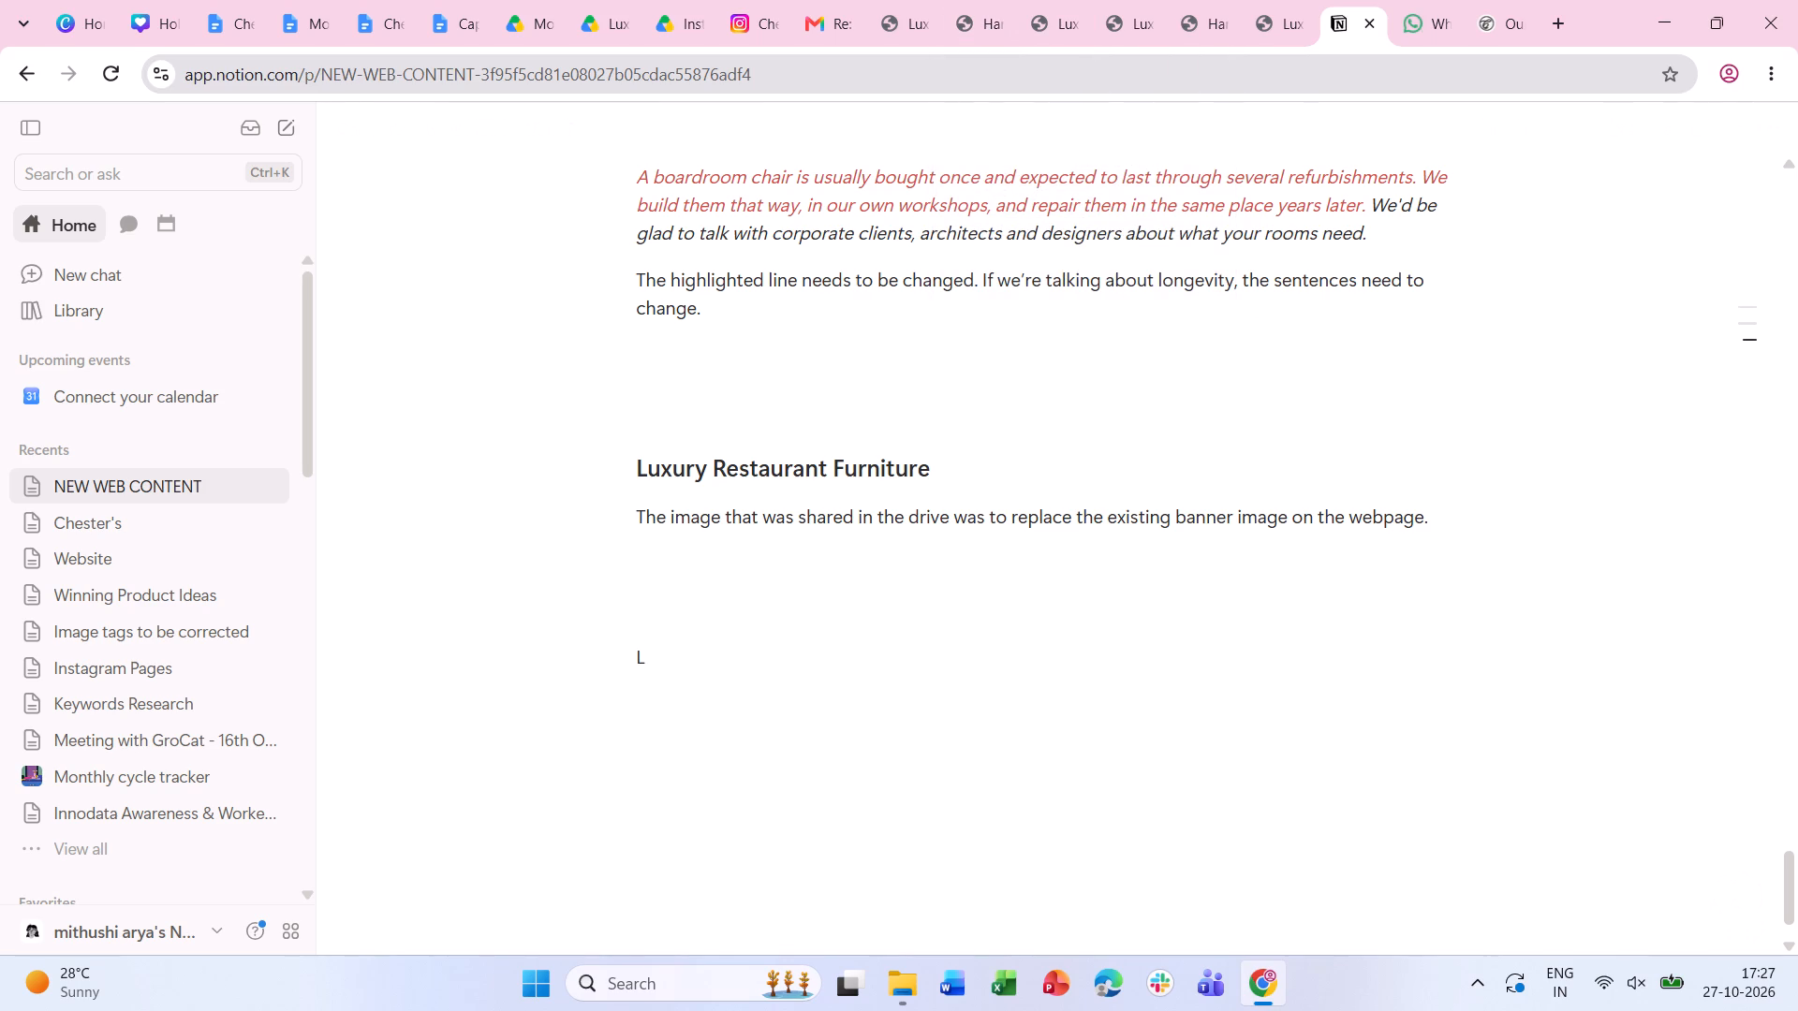
{"action": "type", "text": "uxury"}
{"action": "key", "text": "space"}
{"action": "type", "text": "Furniture o"}
{"action": "key", "text": "BackSpace"}
{"action": "type", "text": "for n"}
{"action": "key", "text": "BackSpace"}
{"action": "type", "text": "Intero"}
{"action": "key", "text": "BackSpace"}
{"action": "type", "text": "ior Designers and Architects"}
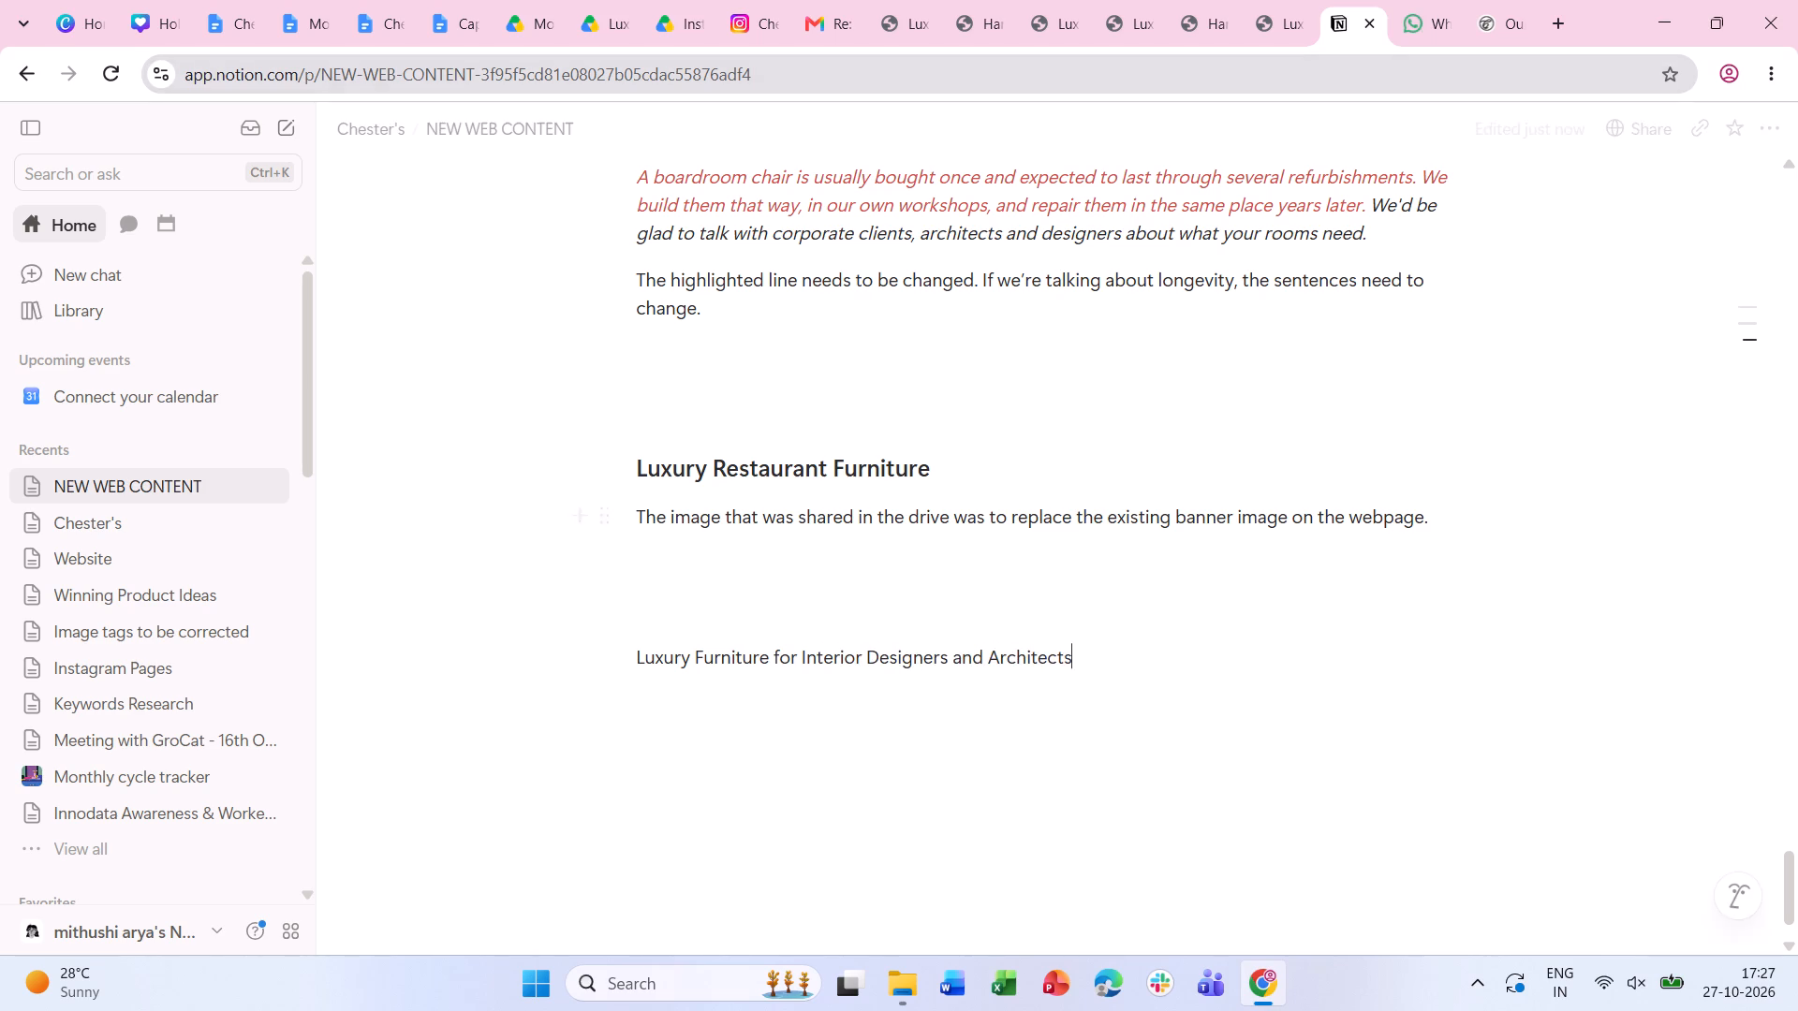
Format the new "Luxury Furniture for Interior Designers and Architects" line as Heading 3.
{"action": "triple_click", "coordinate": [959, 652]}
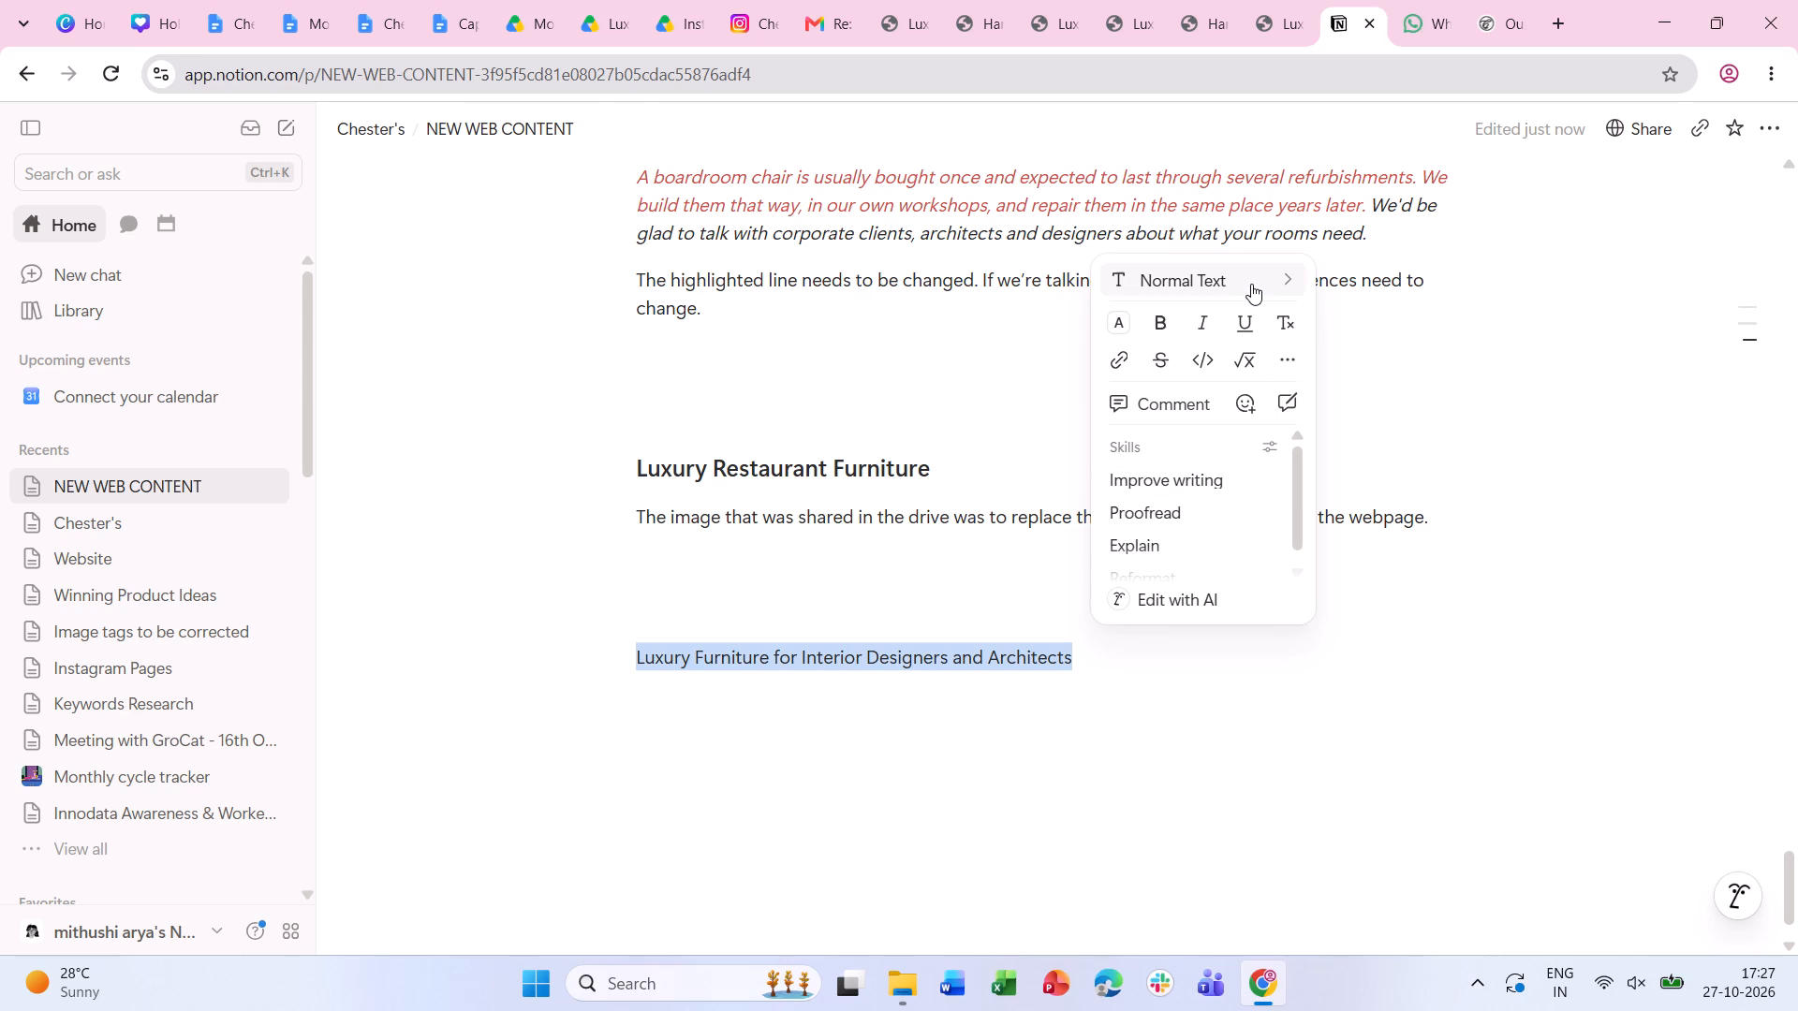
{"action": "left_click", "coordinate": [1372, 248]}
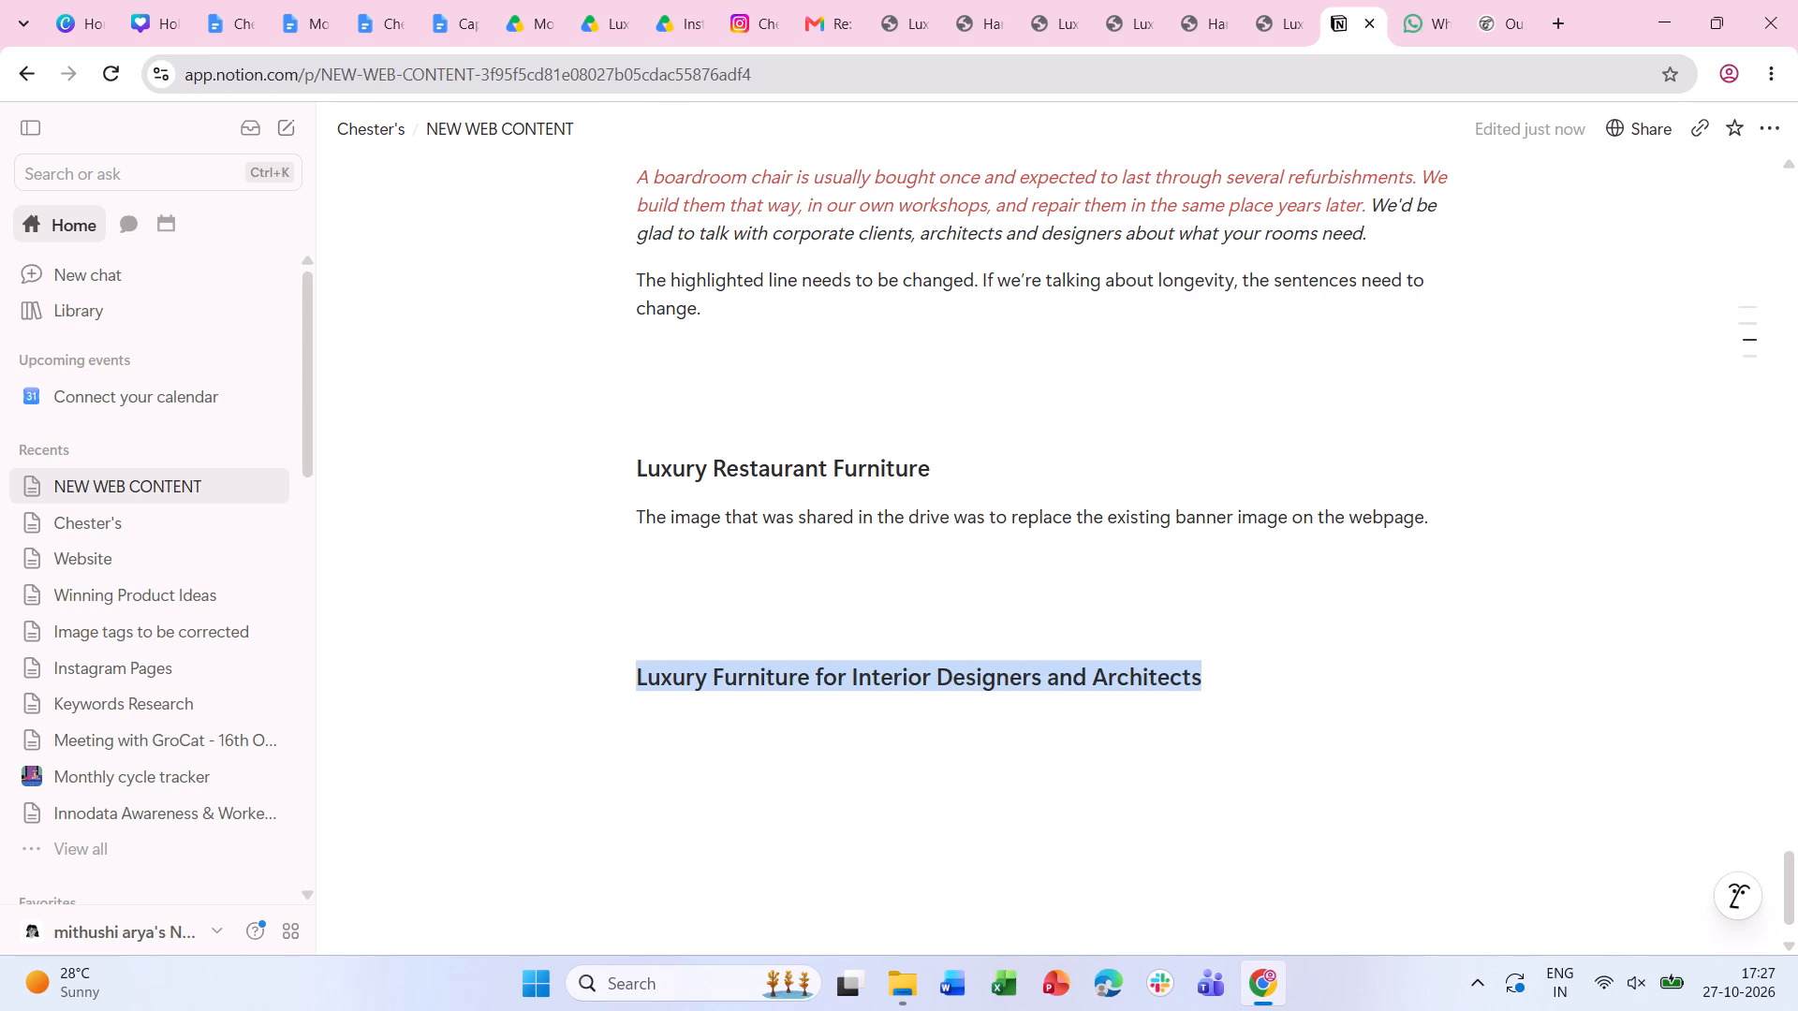
Change the "Luxury Furniture for Interior Designers and Architects" line to Heading 4.
{"action": "right_click", "coordinate": [1187, 685]}
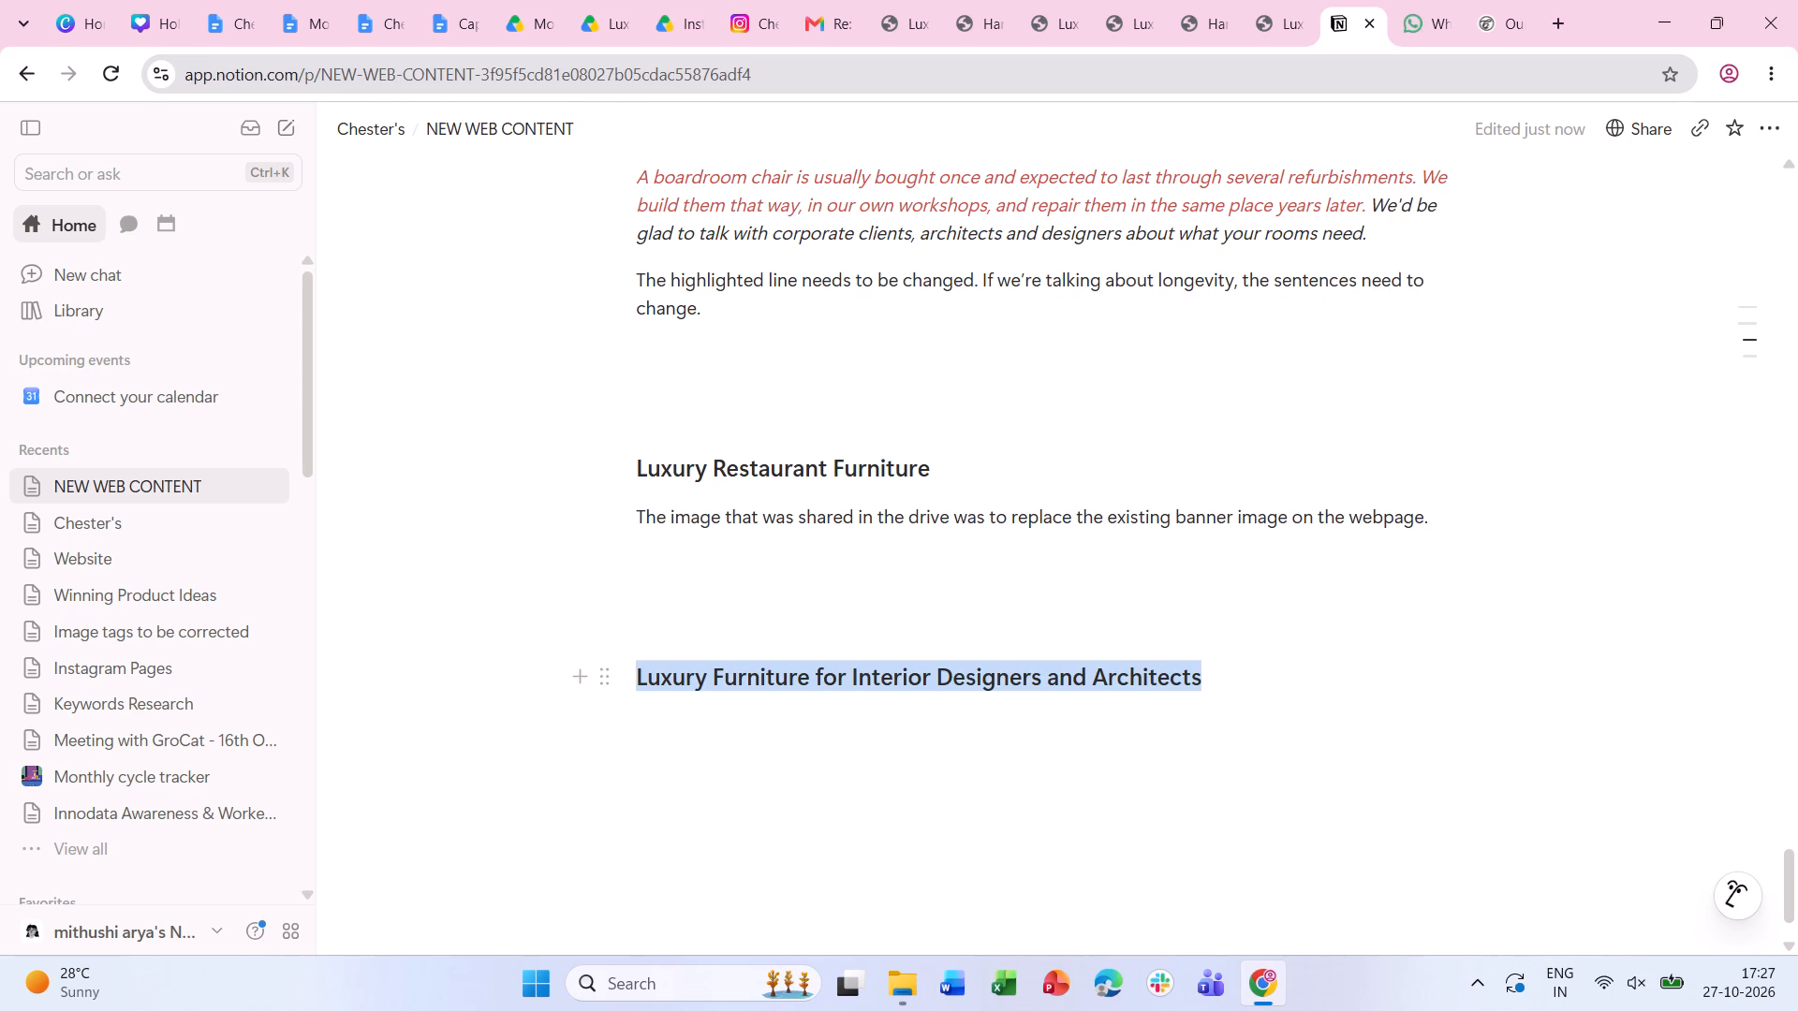
{"action": "left_click", "coordinate": [1152, 685]}
{"action": "left_click", "coordinate": [1186, 671]}
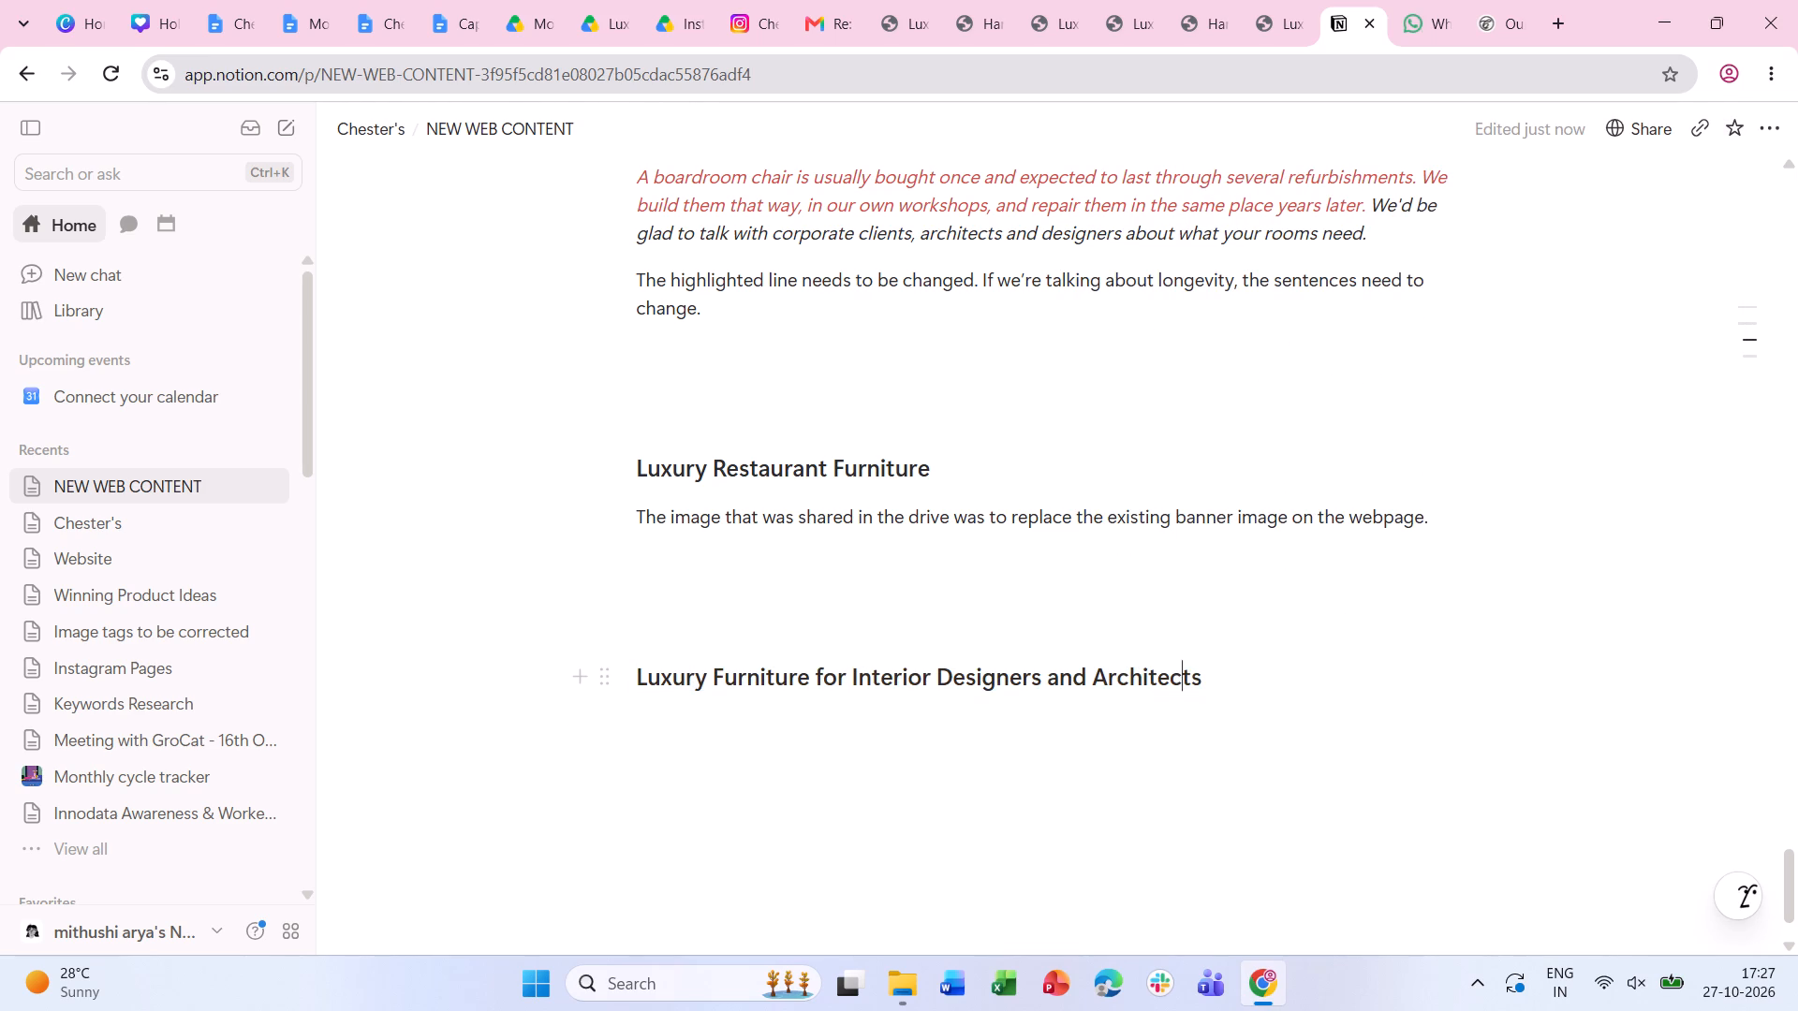
{"action": "triple_click", "coordinate": [1186, 671]}
{"action": "left_click", "coordinate": [1320, 303]}
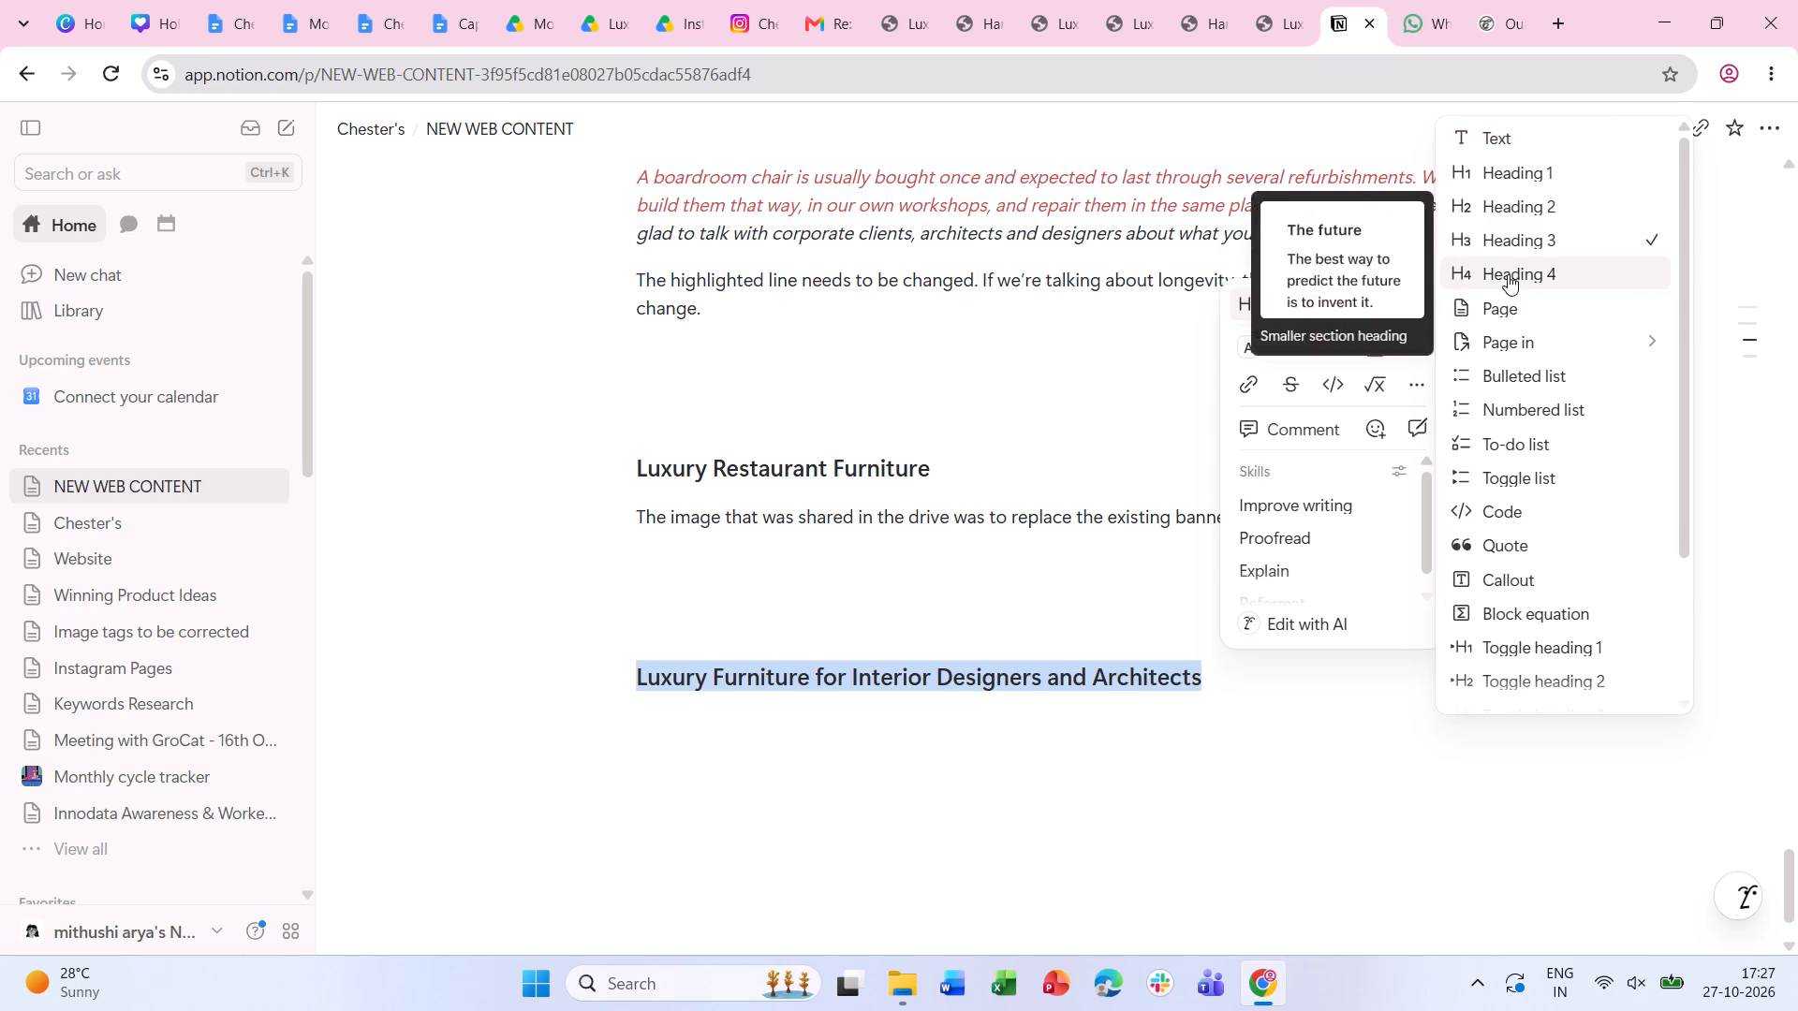
{"action": "left_click", "coordinate": [1508, 274]}
Paste the copied Studio Material Samples section under the new heading and italicise its title and paragraph.
{"action": "left_click", "coordinate": [886, 711]}
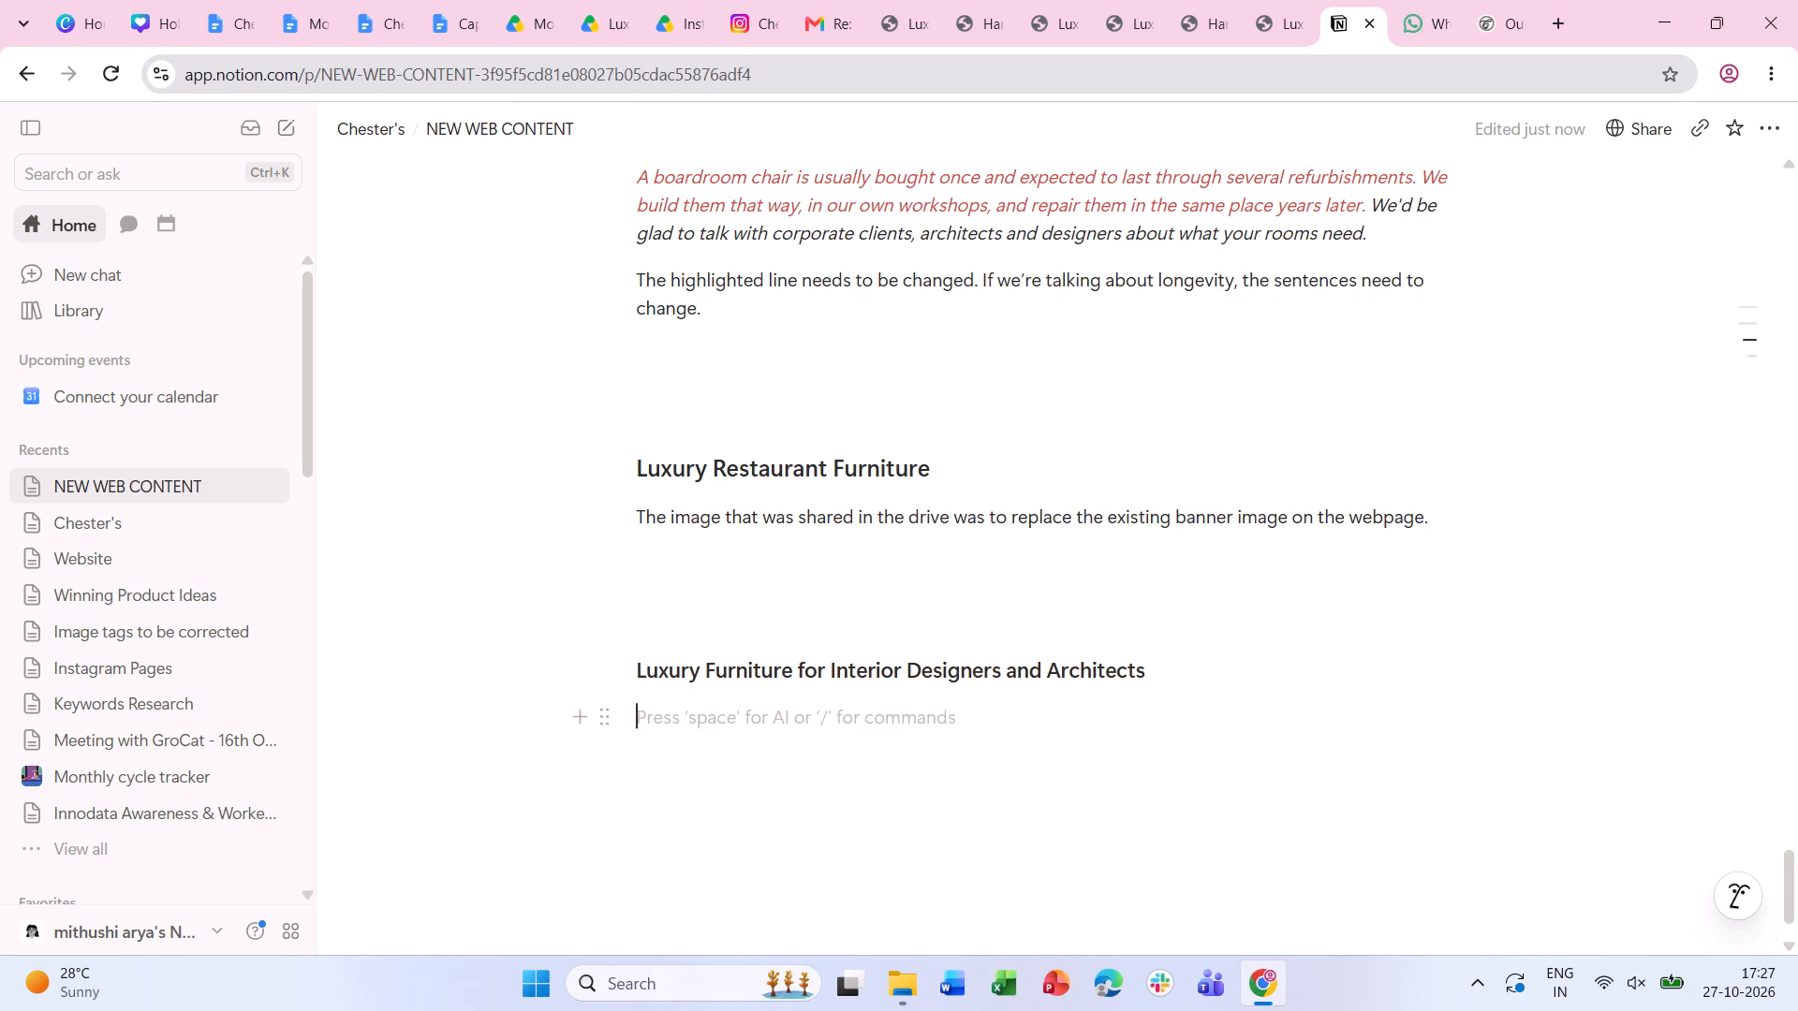
{"action": "key", "text": "ctrl+v"}
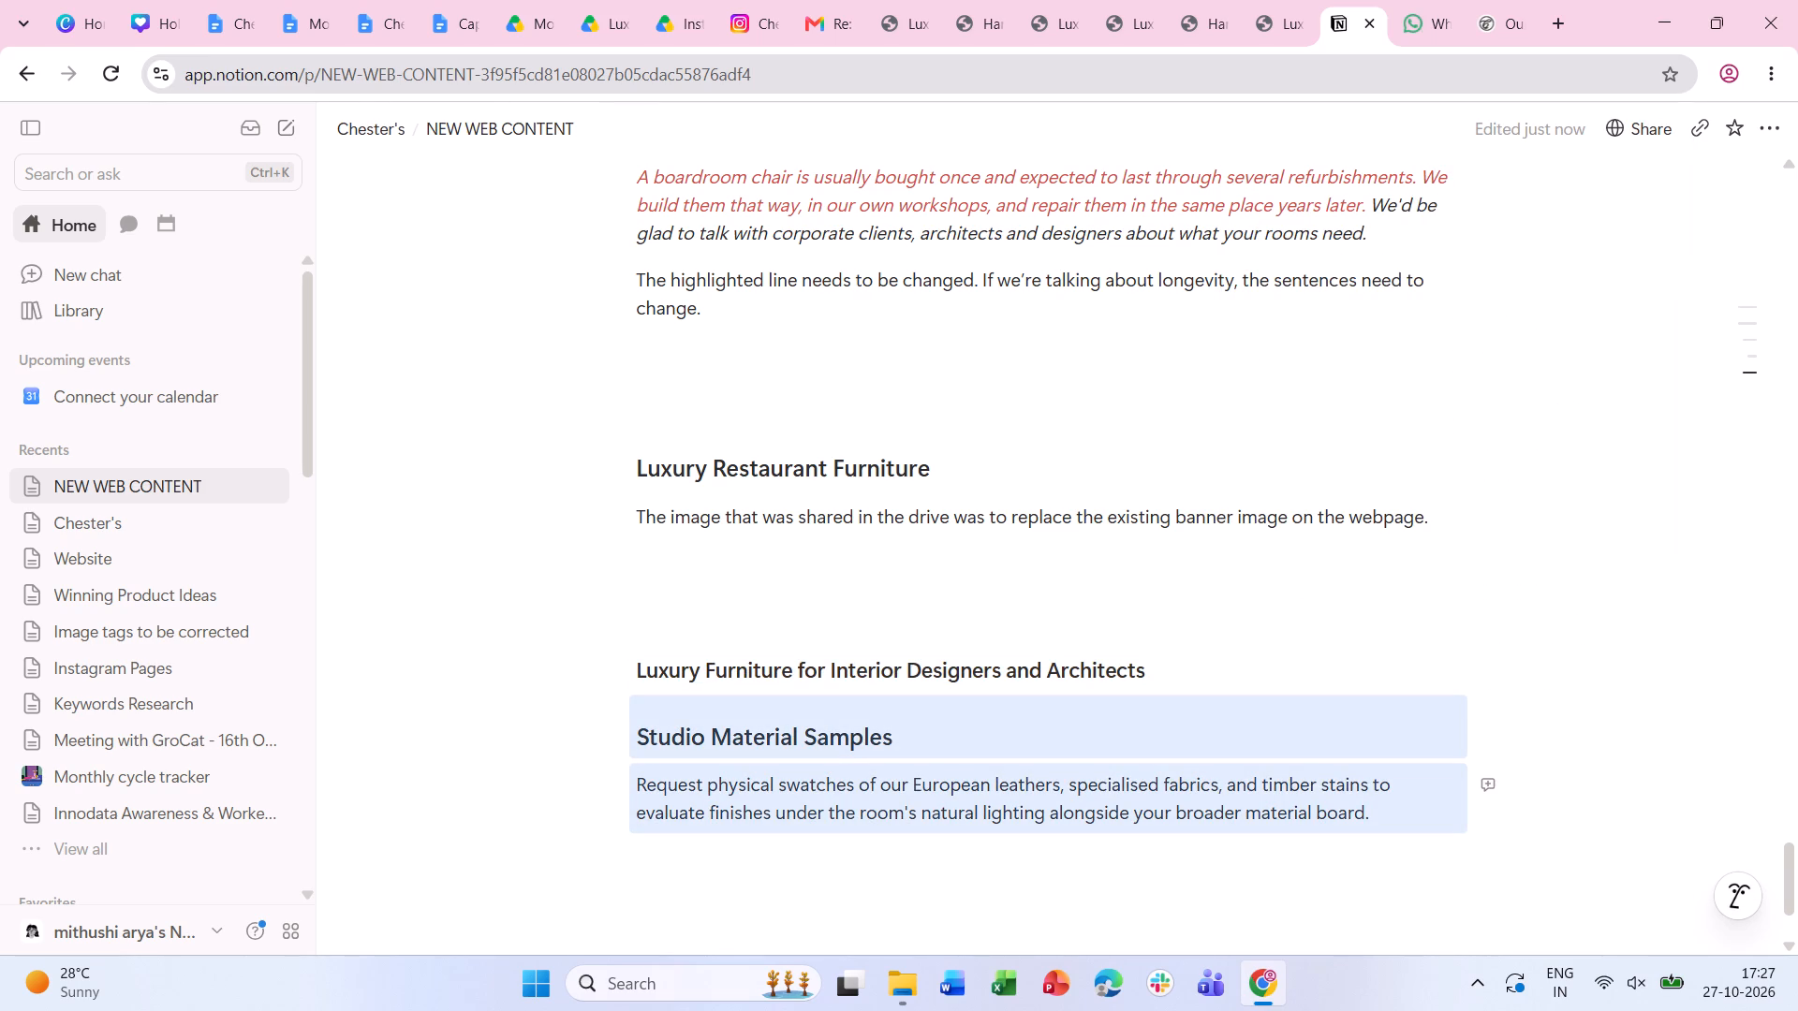
{"action": "left_click", "coordinate": [1367, 828]}
{"action": "left_click_drag", "start_coordinate": [1394, 813], "coordinate": [637, 740]}
{"action": "key", "text": "ctrl+i"}
{"action": "left_click", "coordinate": [708, 864]}
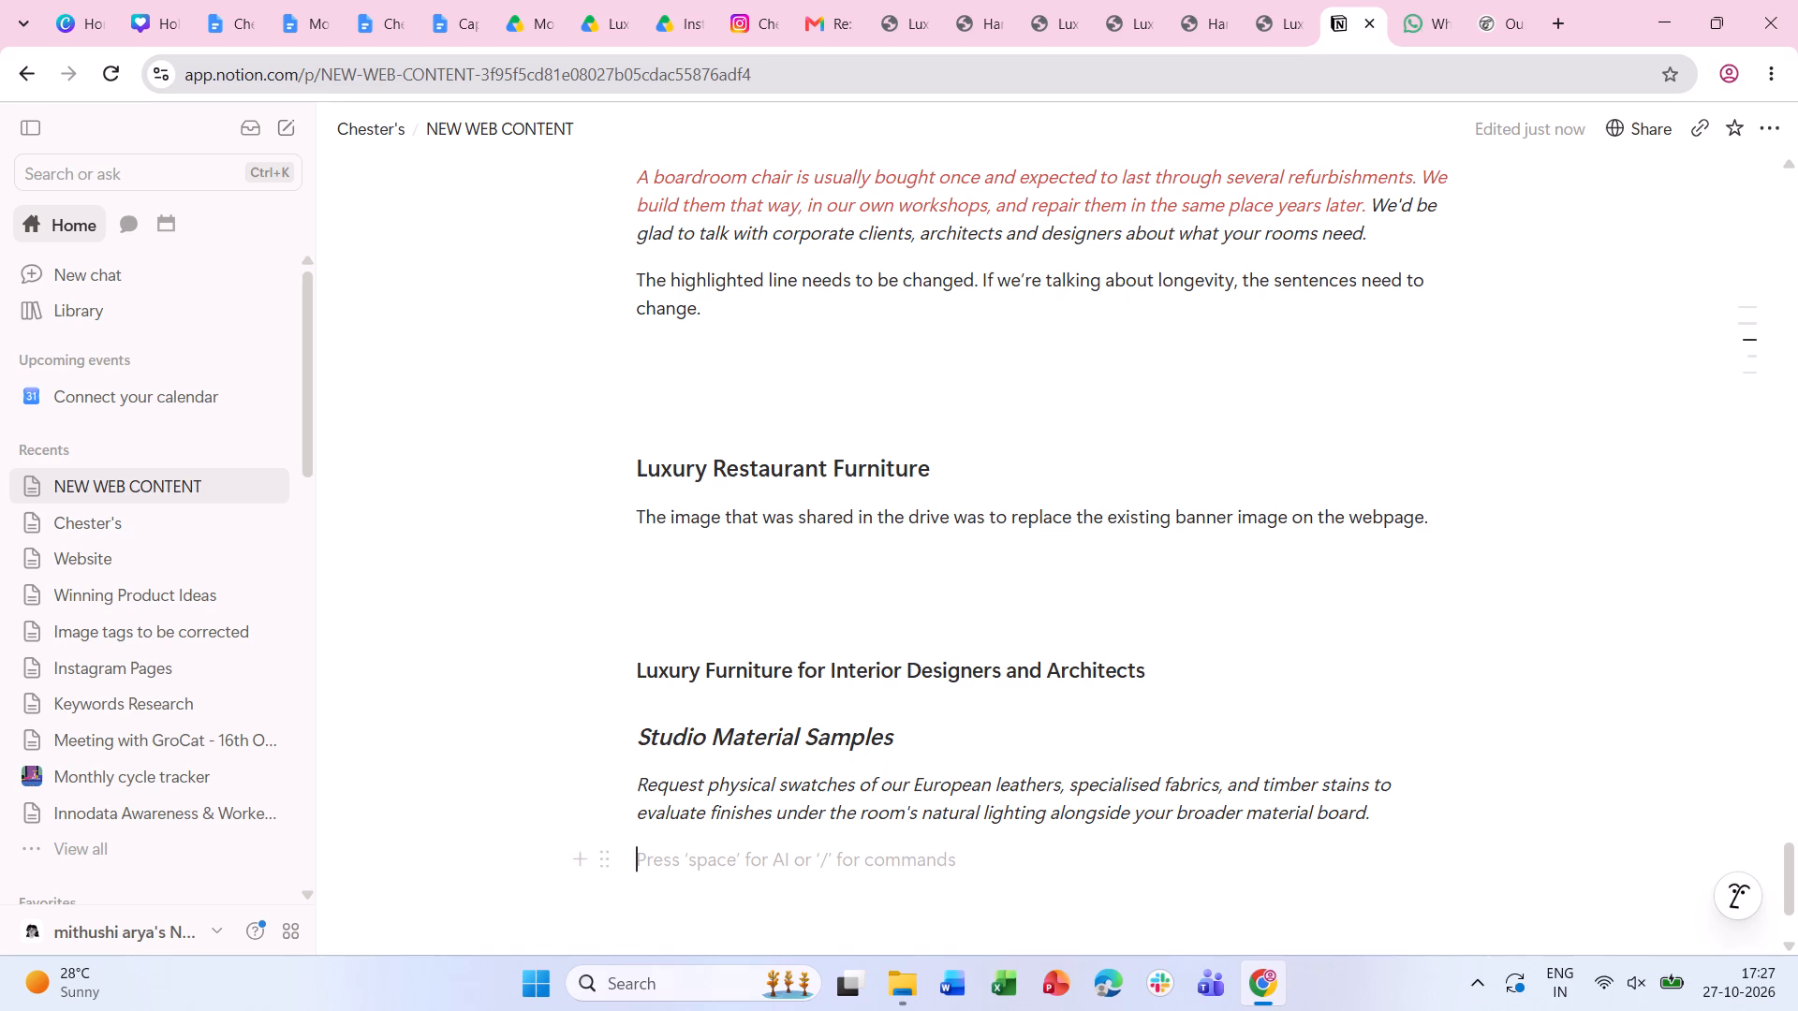
Add the comment "Needs to be rewritten. Swatches of fabrics and timber stains are not provided." below the pasted section, followed by a new line.
{"action": "type", "text": "Need s"}
{"action": "key", "text": "BackSpace"}
{"action": "key", "text": "BackSpace"}
{"action": "type", "text": "s to be rew"}
{"action": "type", "text": "ritten"}
{"action": "type", "text": "."}
{"action": "key", "text": "space"}
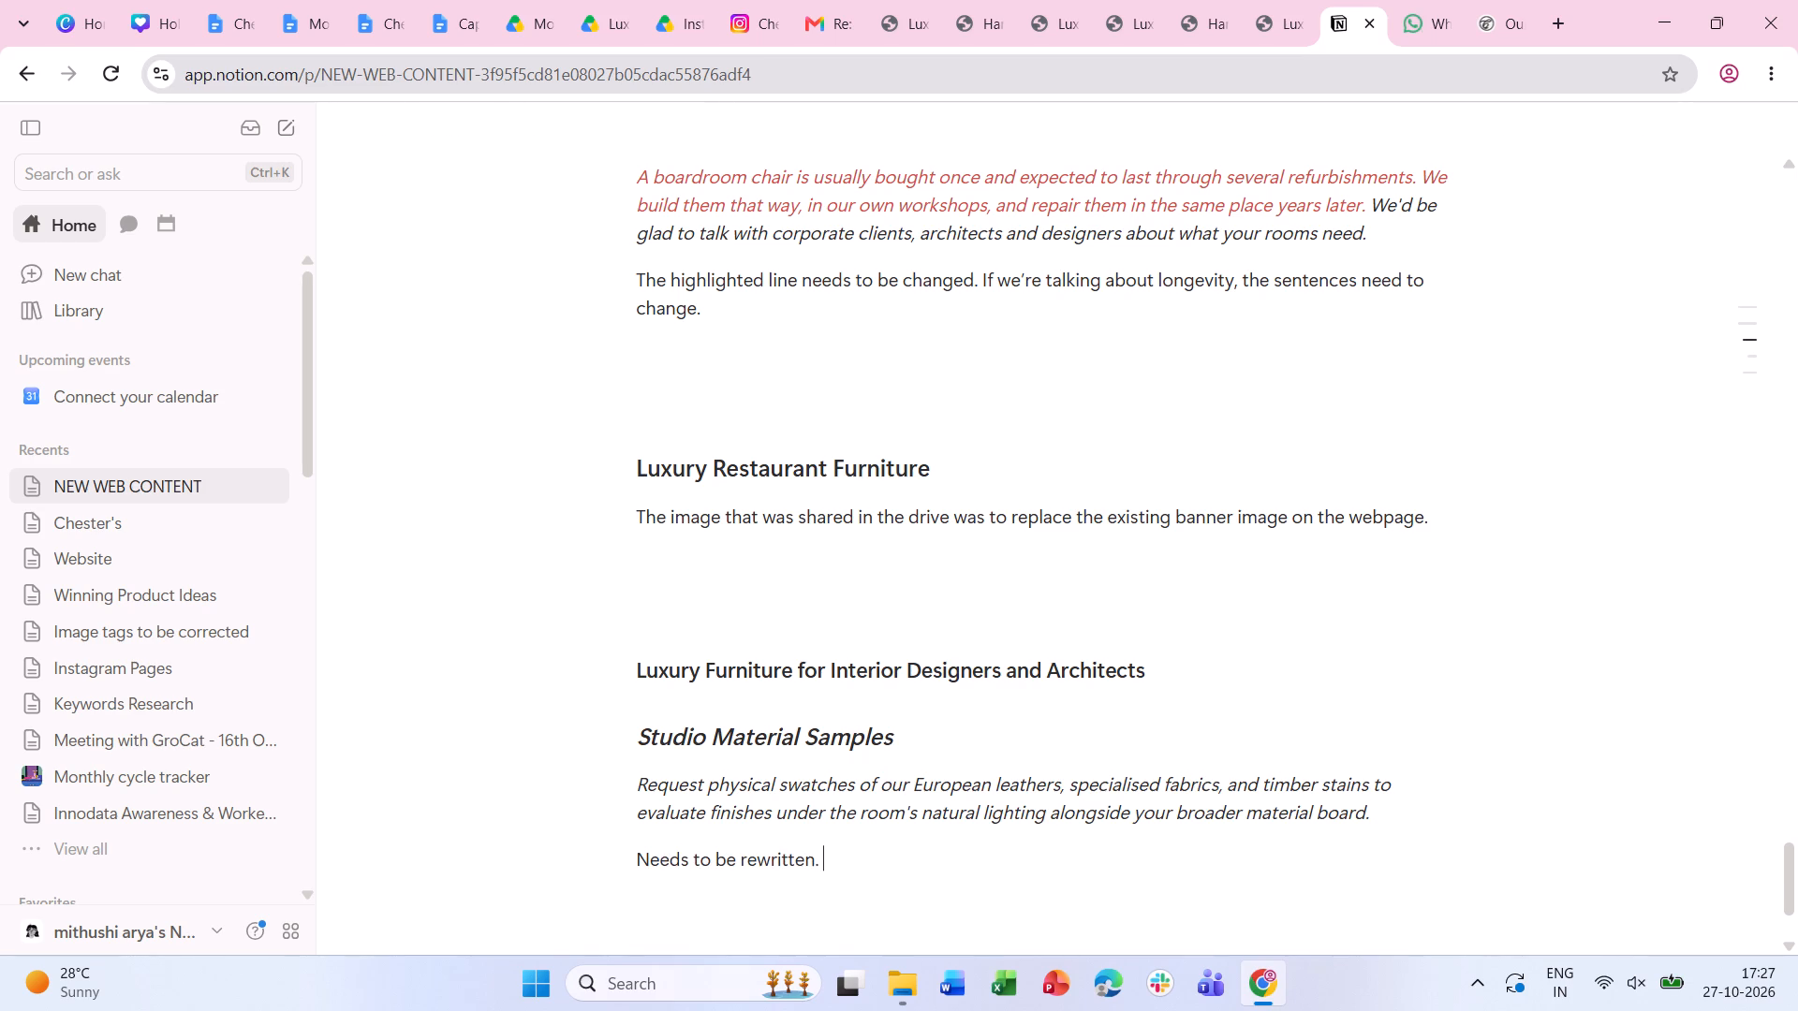
{"action": "type", "text": "Swatches of fabrics and timber stains is"}
{"action": "key", "text": "space"}
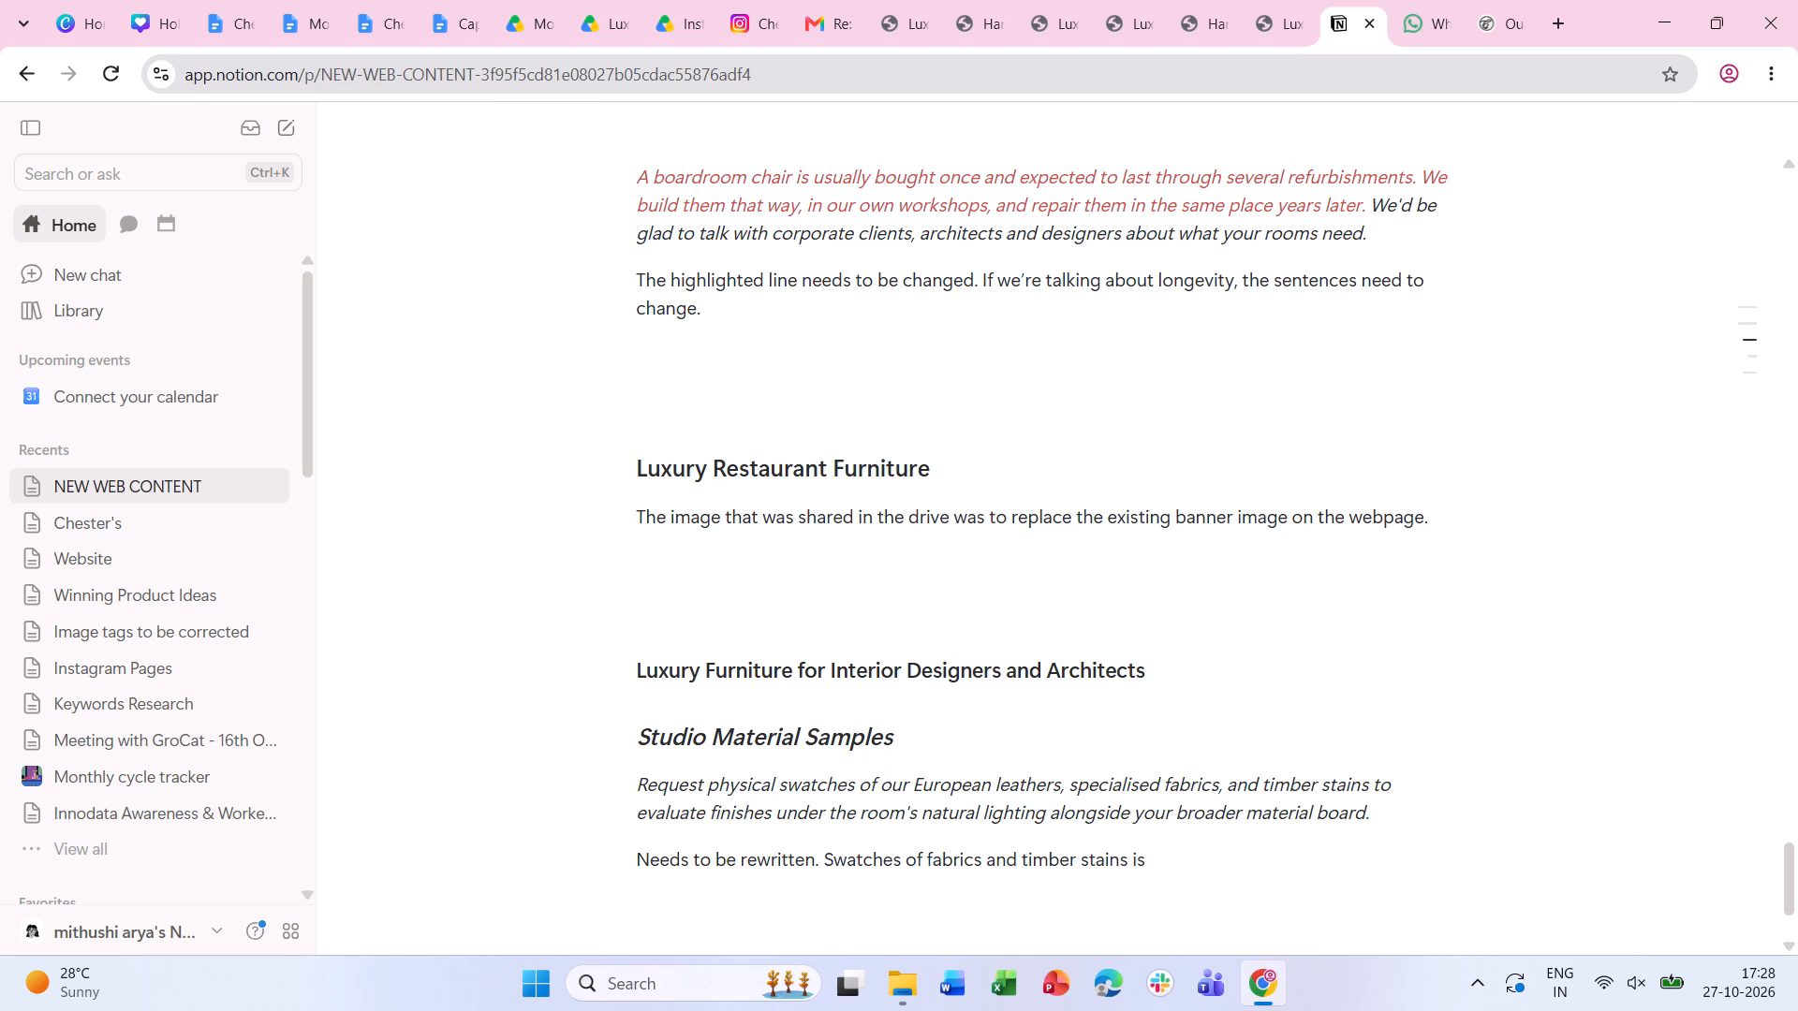
{"action": "key", "text": "n"}
{"action": "key", "text": "BackSpace"}
{"action": "key", "text": "BackSpace"}
{"action": "key", "text": "BackSpace"}
{"action": "key", "text": "BackSpace"}
{"action": "type", "text": "are not provided."}
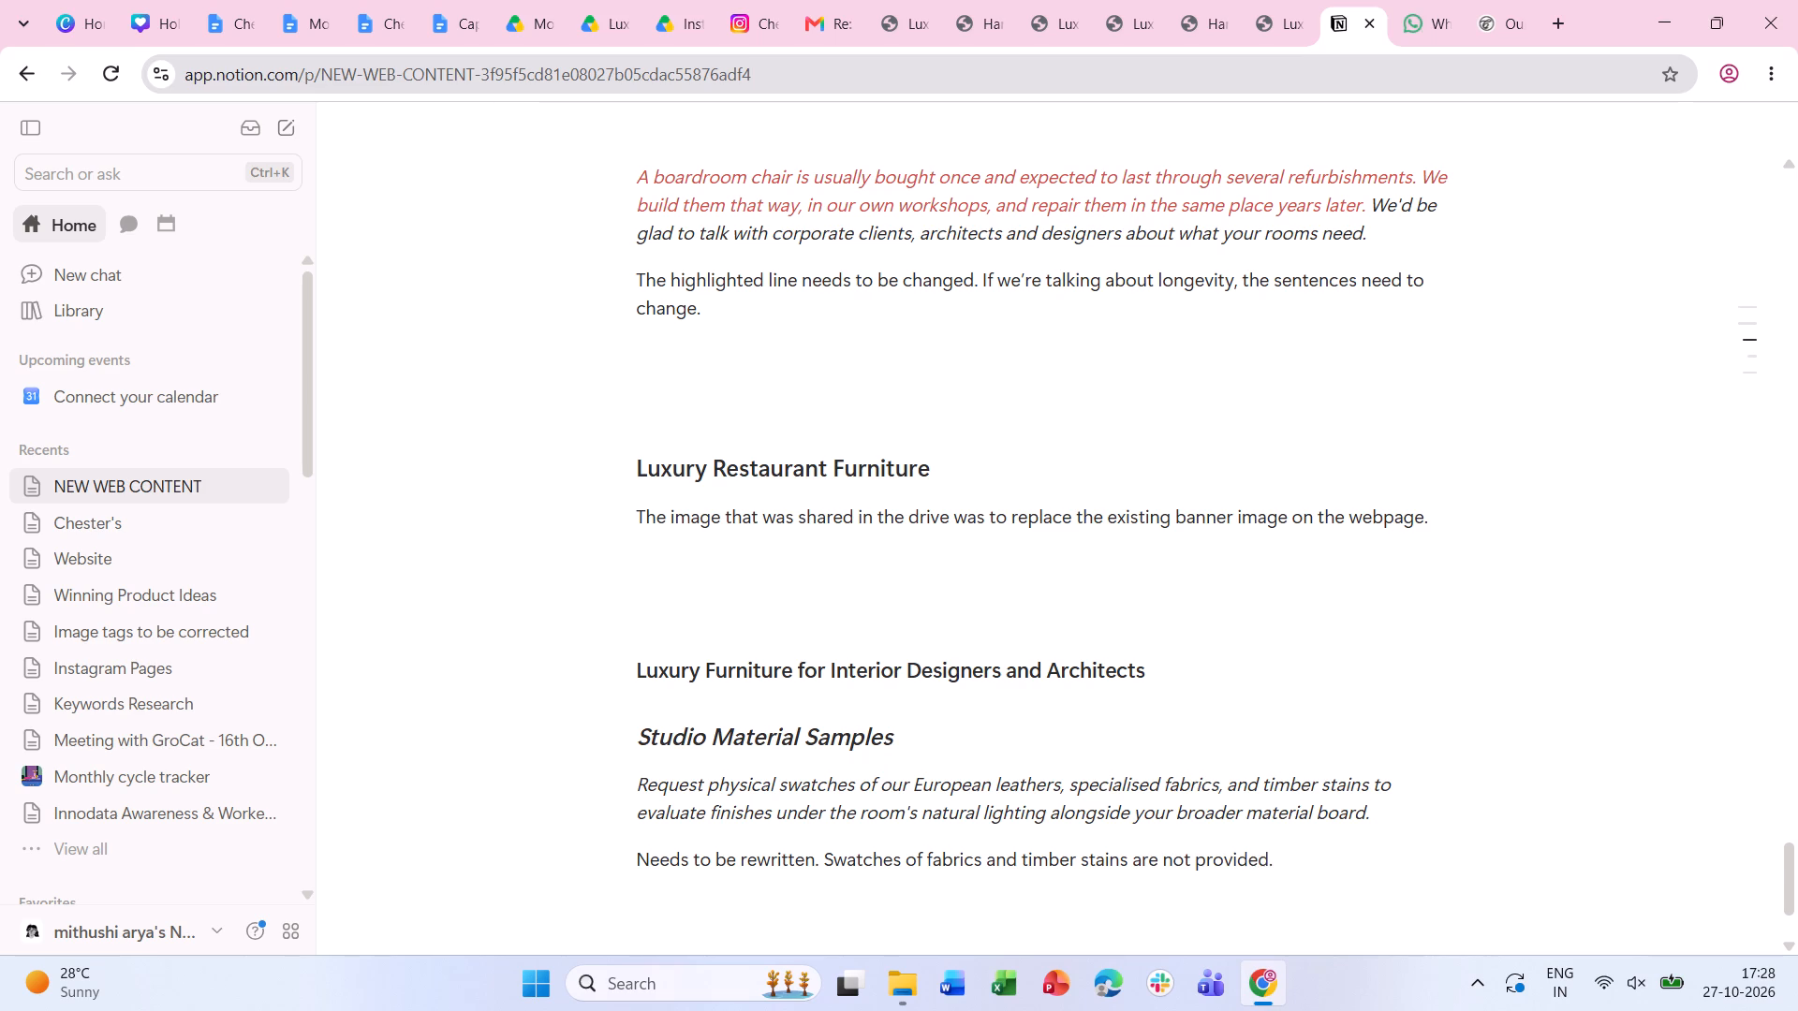
{"action": "key", "text": "Return"}
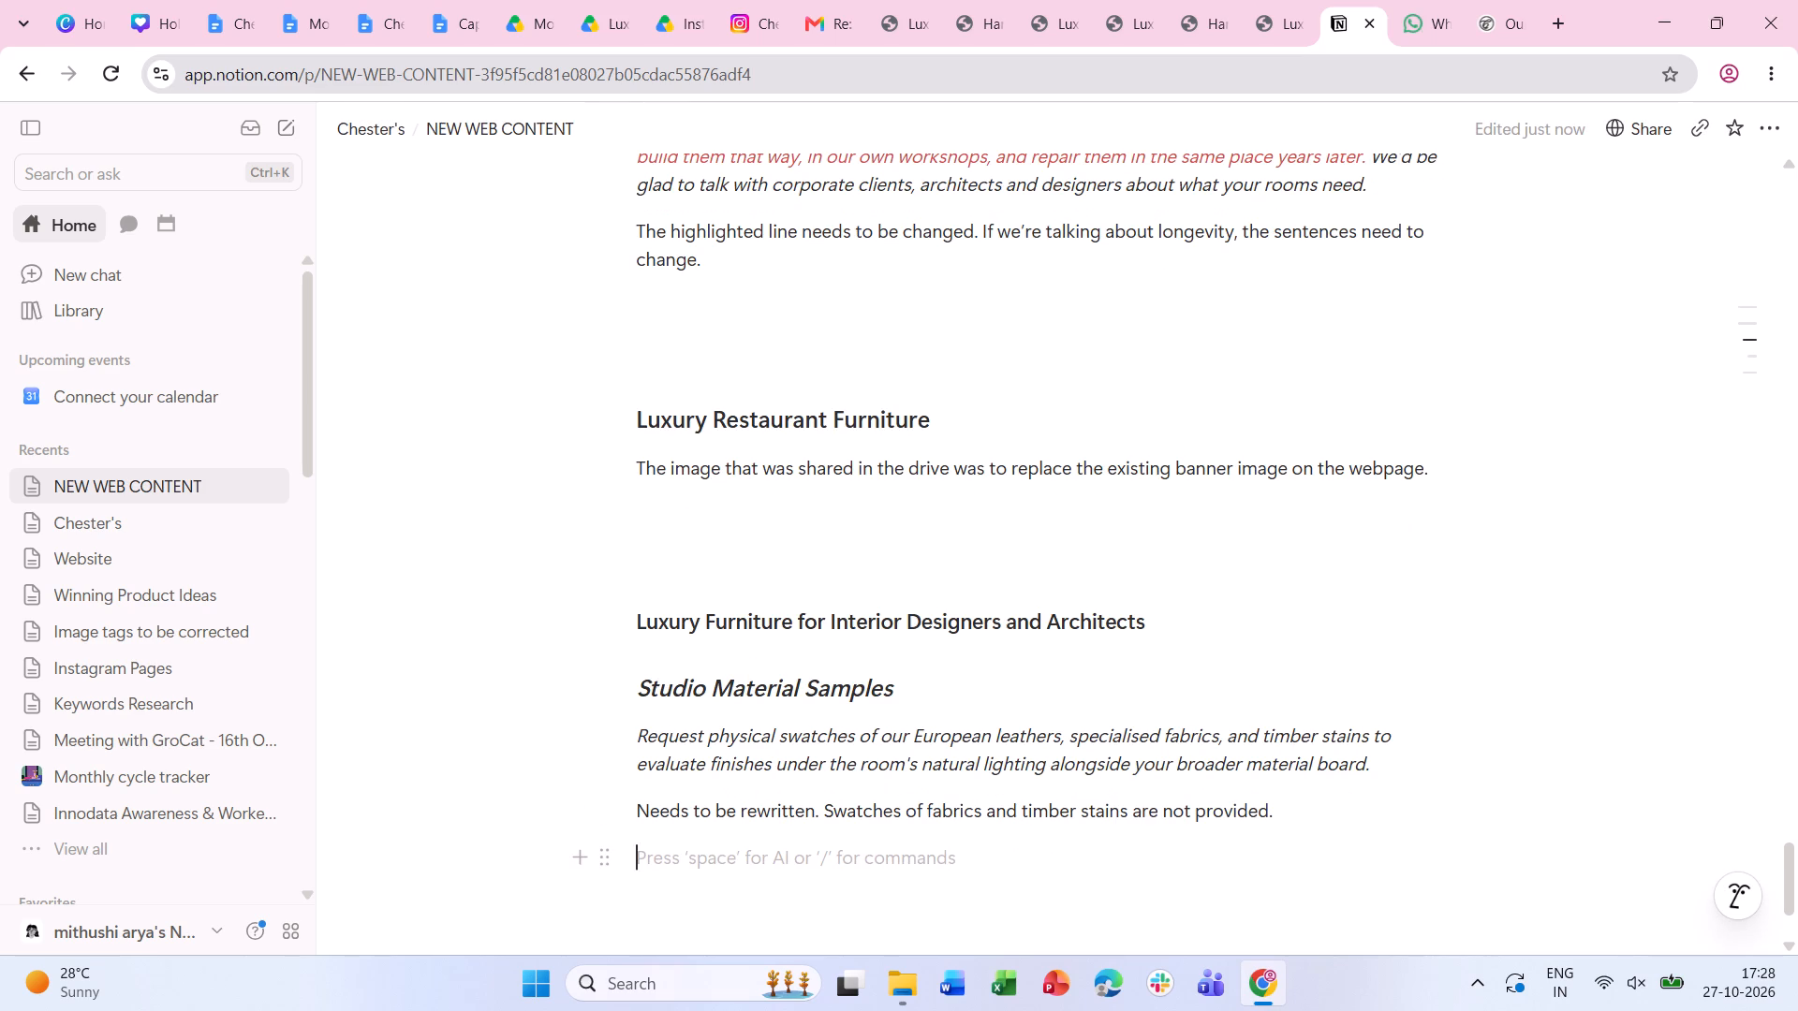
Return to the interior designers and architects page and review from Tailored Dimensions through Made with the Detail a Project Demands.
{"action": "left_click", "coordinate": [974, 7]}
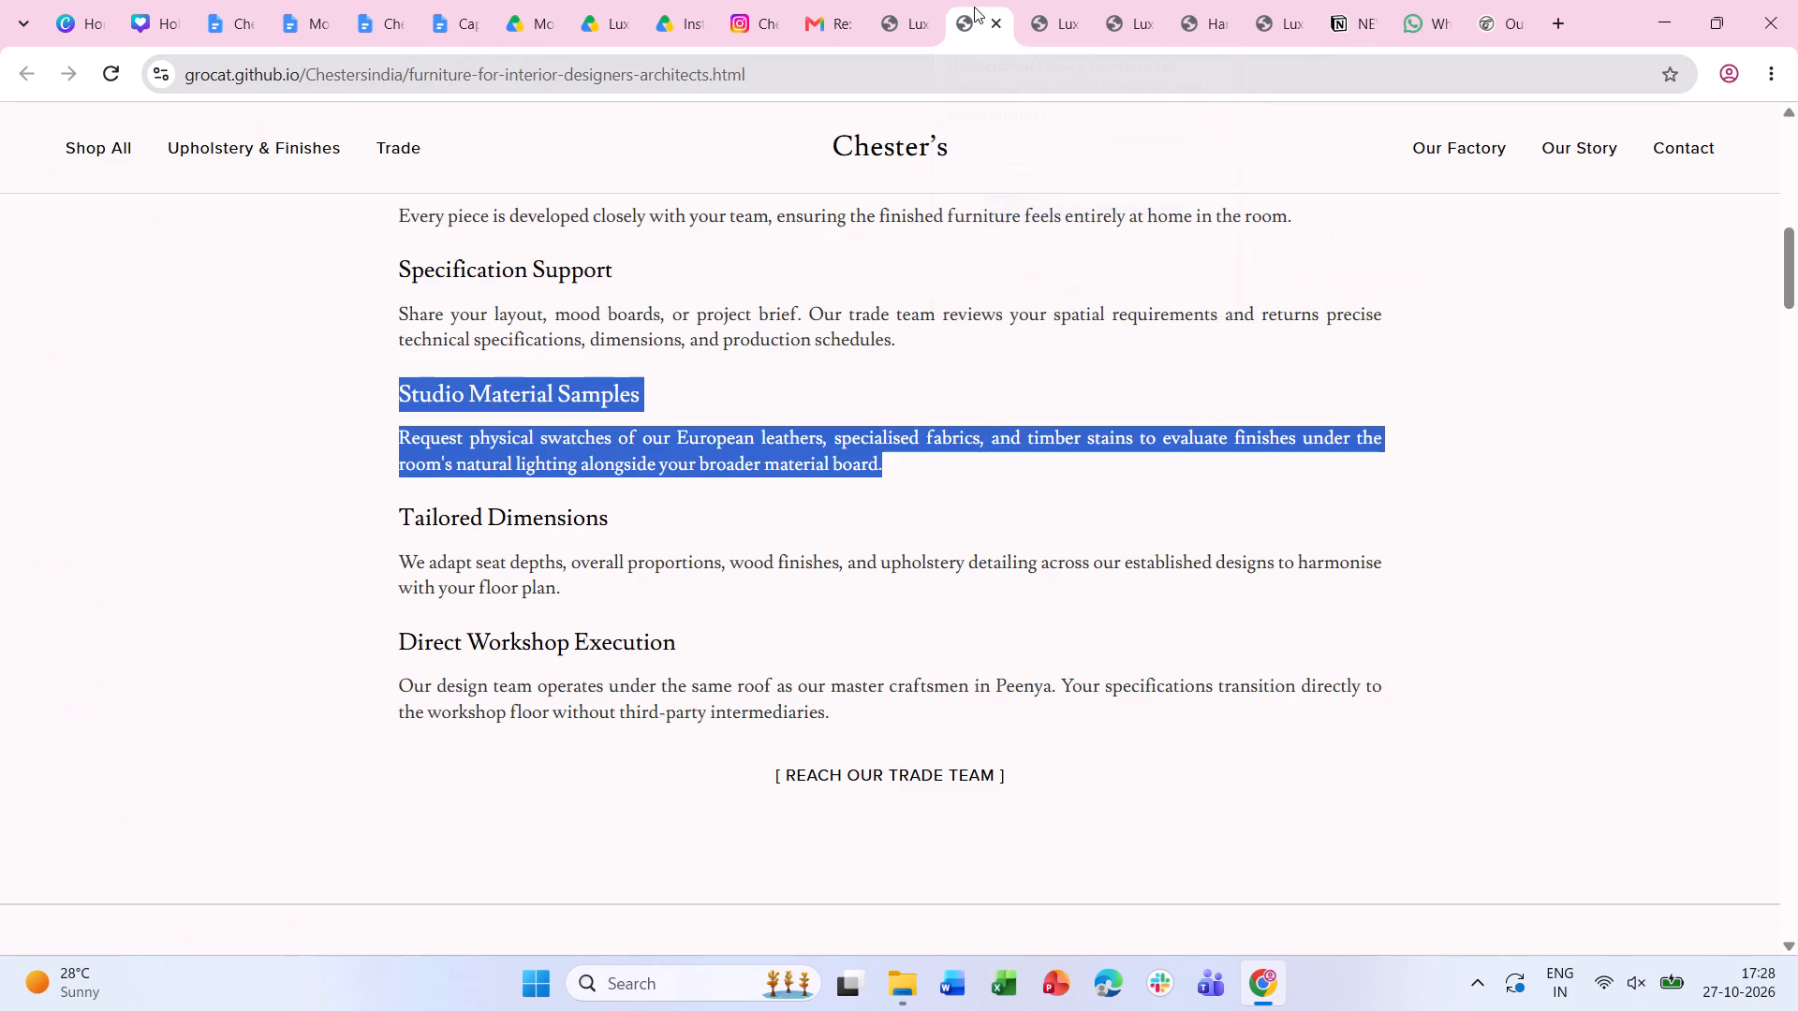
{"action": "left_click", "coordinate": [1083, 553]}
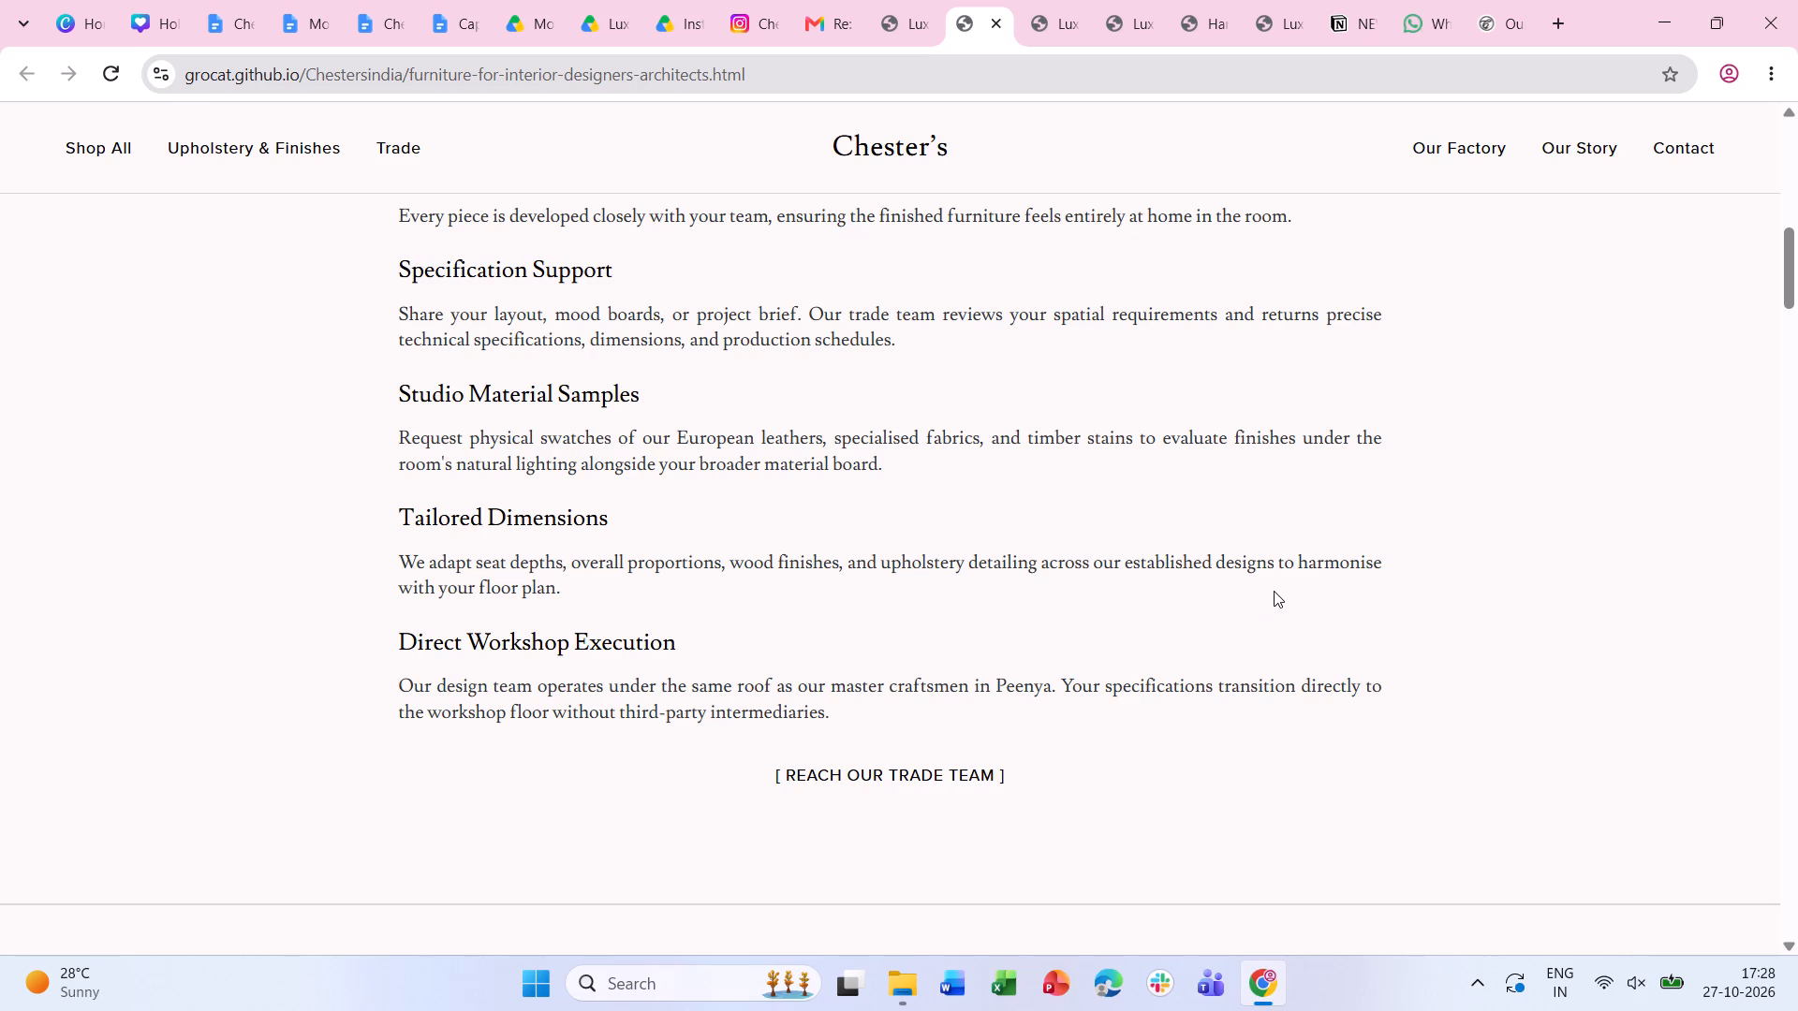
{"action": "scroll", "coordinate": [1274, 592], "scroll_direction": "down", "scroll_amount": 3}
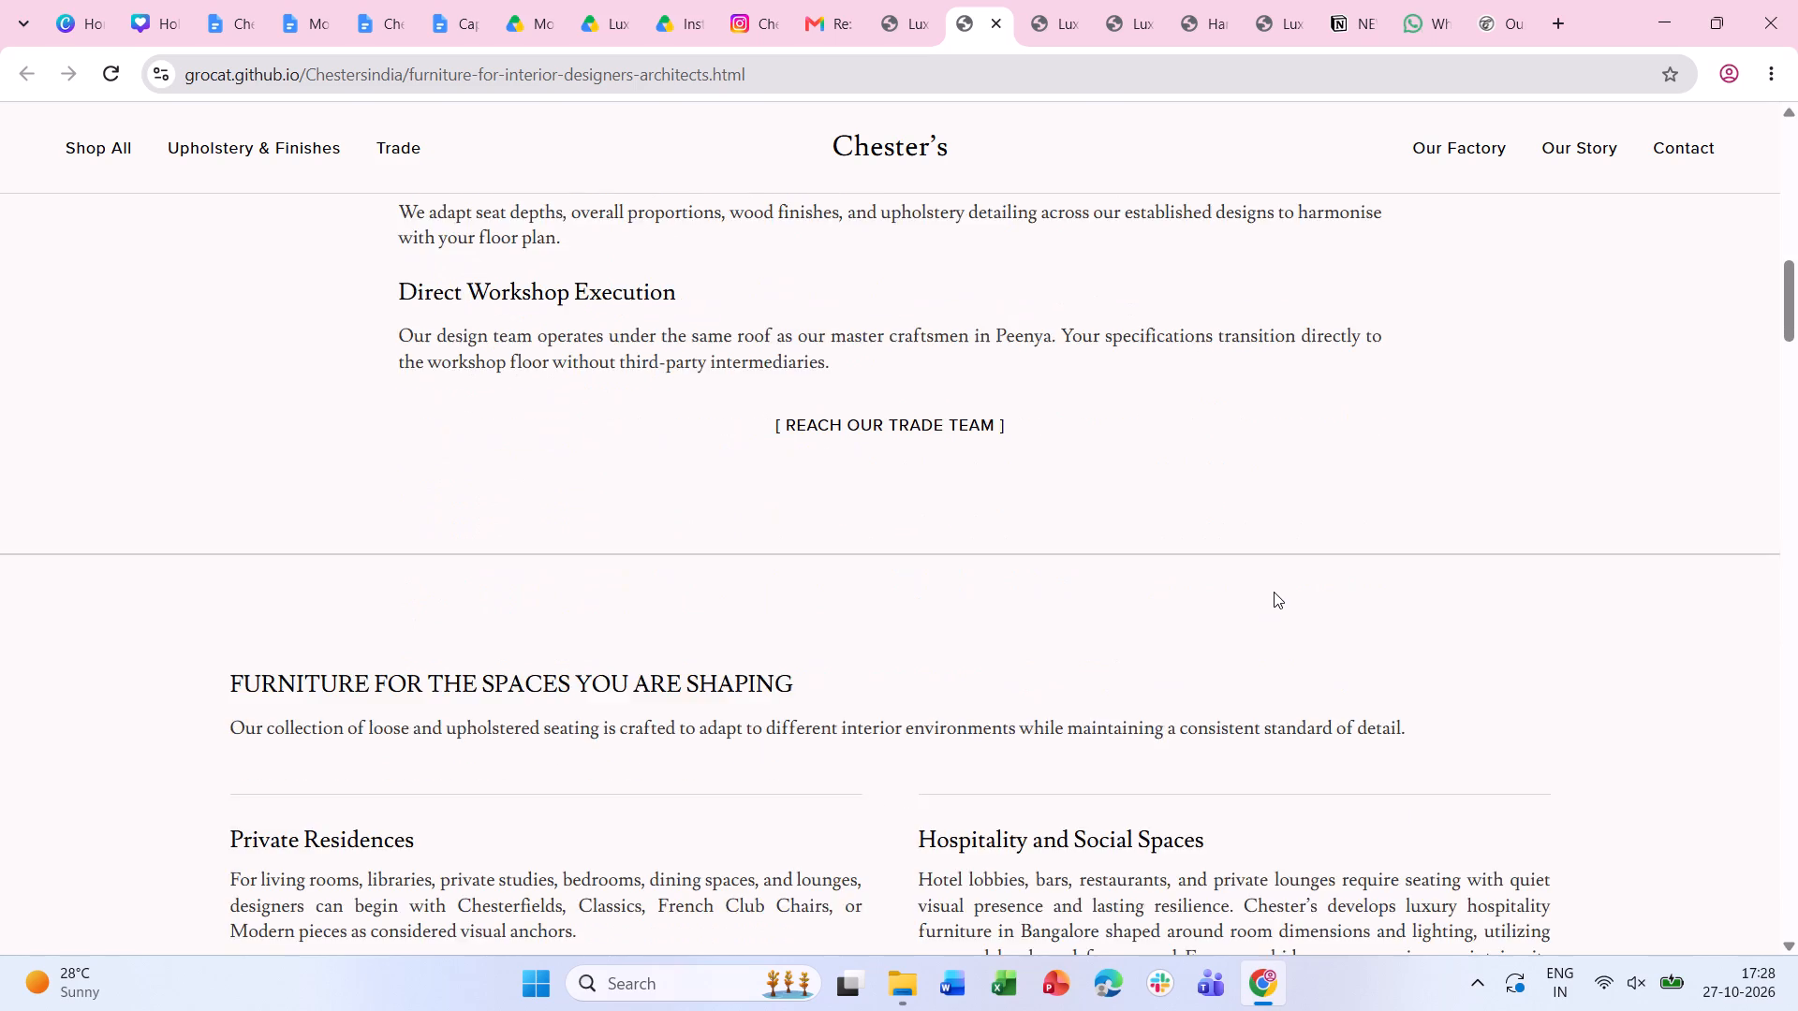
{"action": "scroll", "coordinate": [1274, 592], "scroll_direction": "down", "scroll_amount": 3}
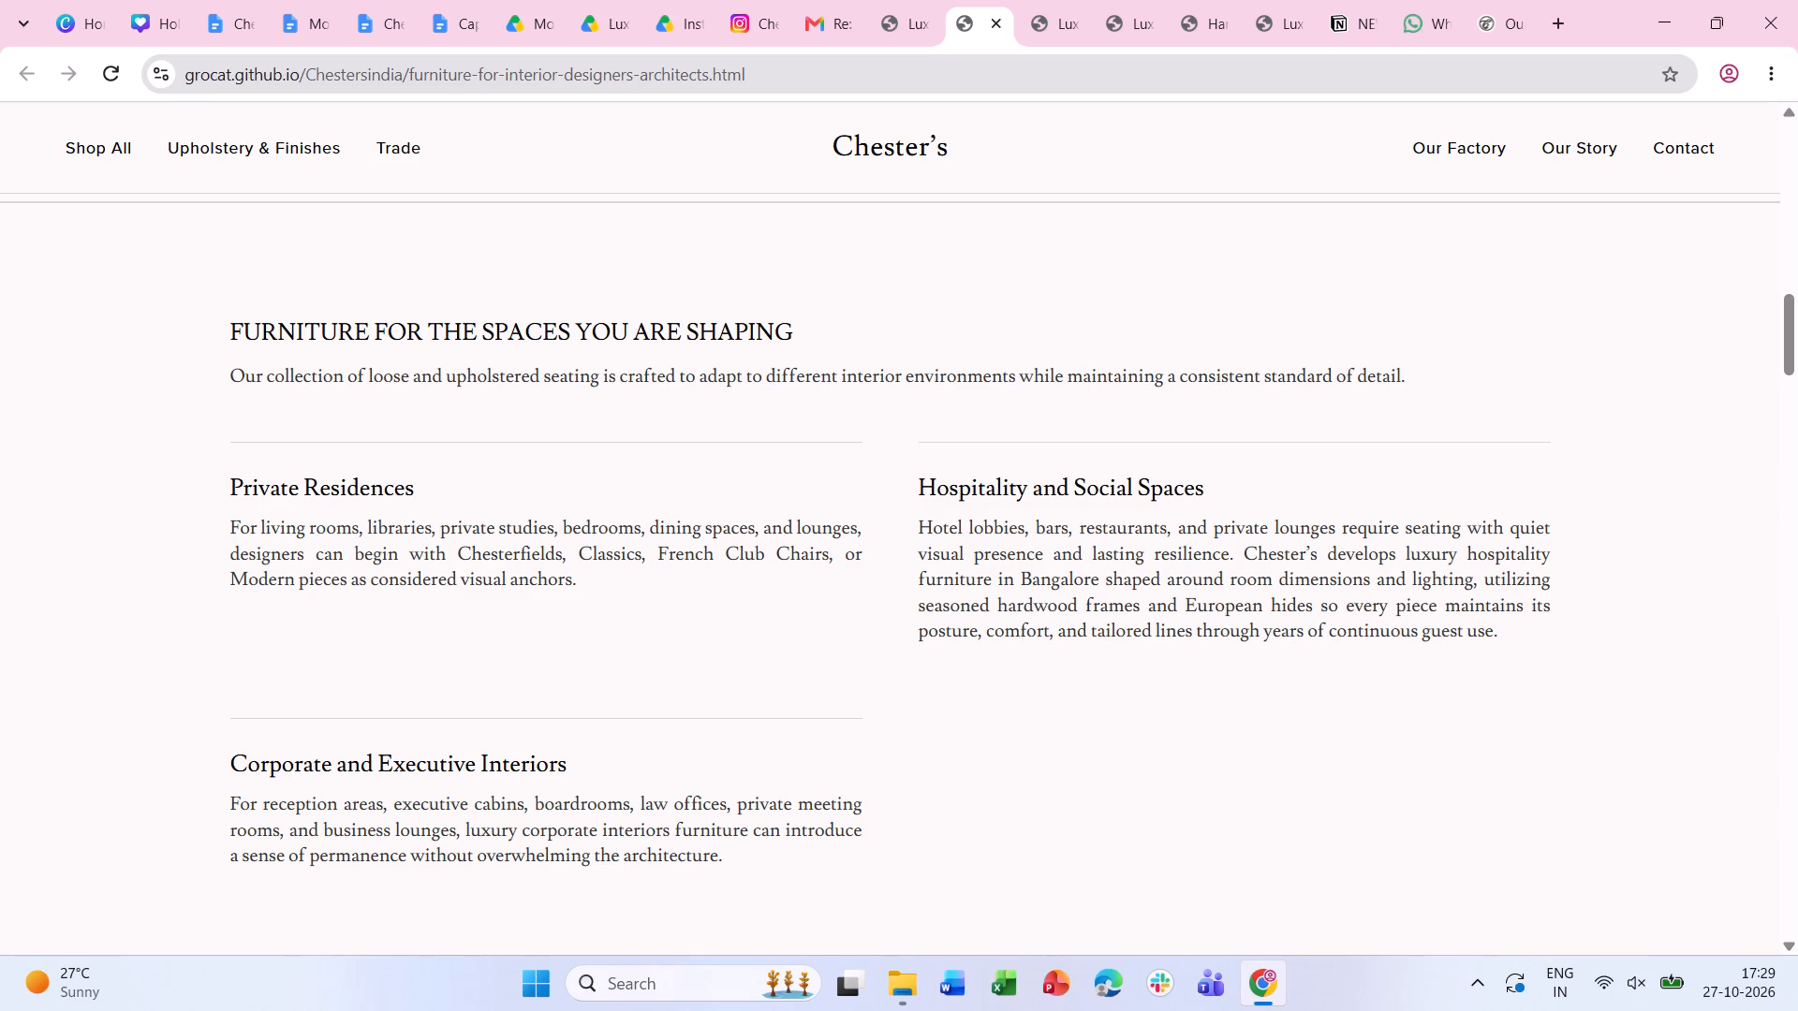
{"action": "scroll", "coordinate": [1304, 602], "scroll_direction": "down", "scroll_amount": 3}
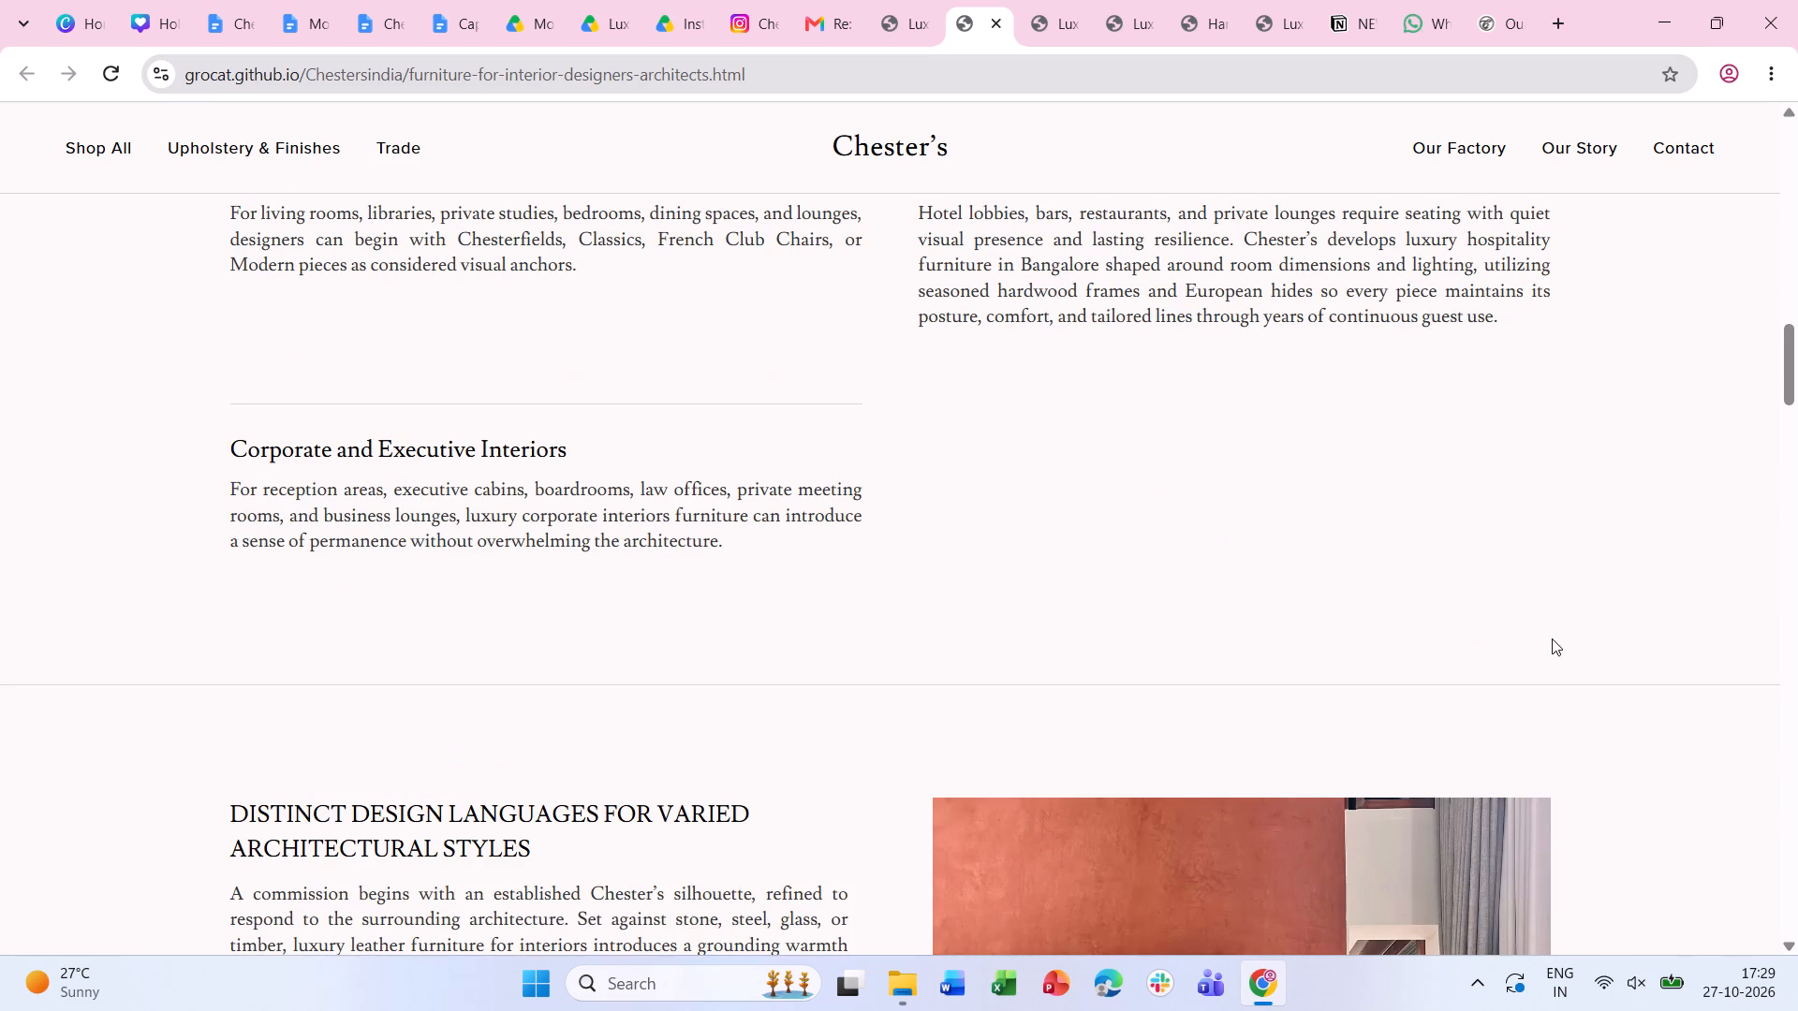
{"action": "scroll", "coordinate": [1604, 629], "scroll_direction": "down", "scroll_amount": 5}
{"action": "scroll", "coordinate": [1604, 629], "scroll_direction": "up", "scroll_amount": 1}
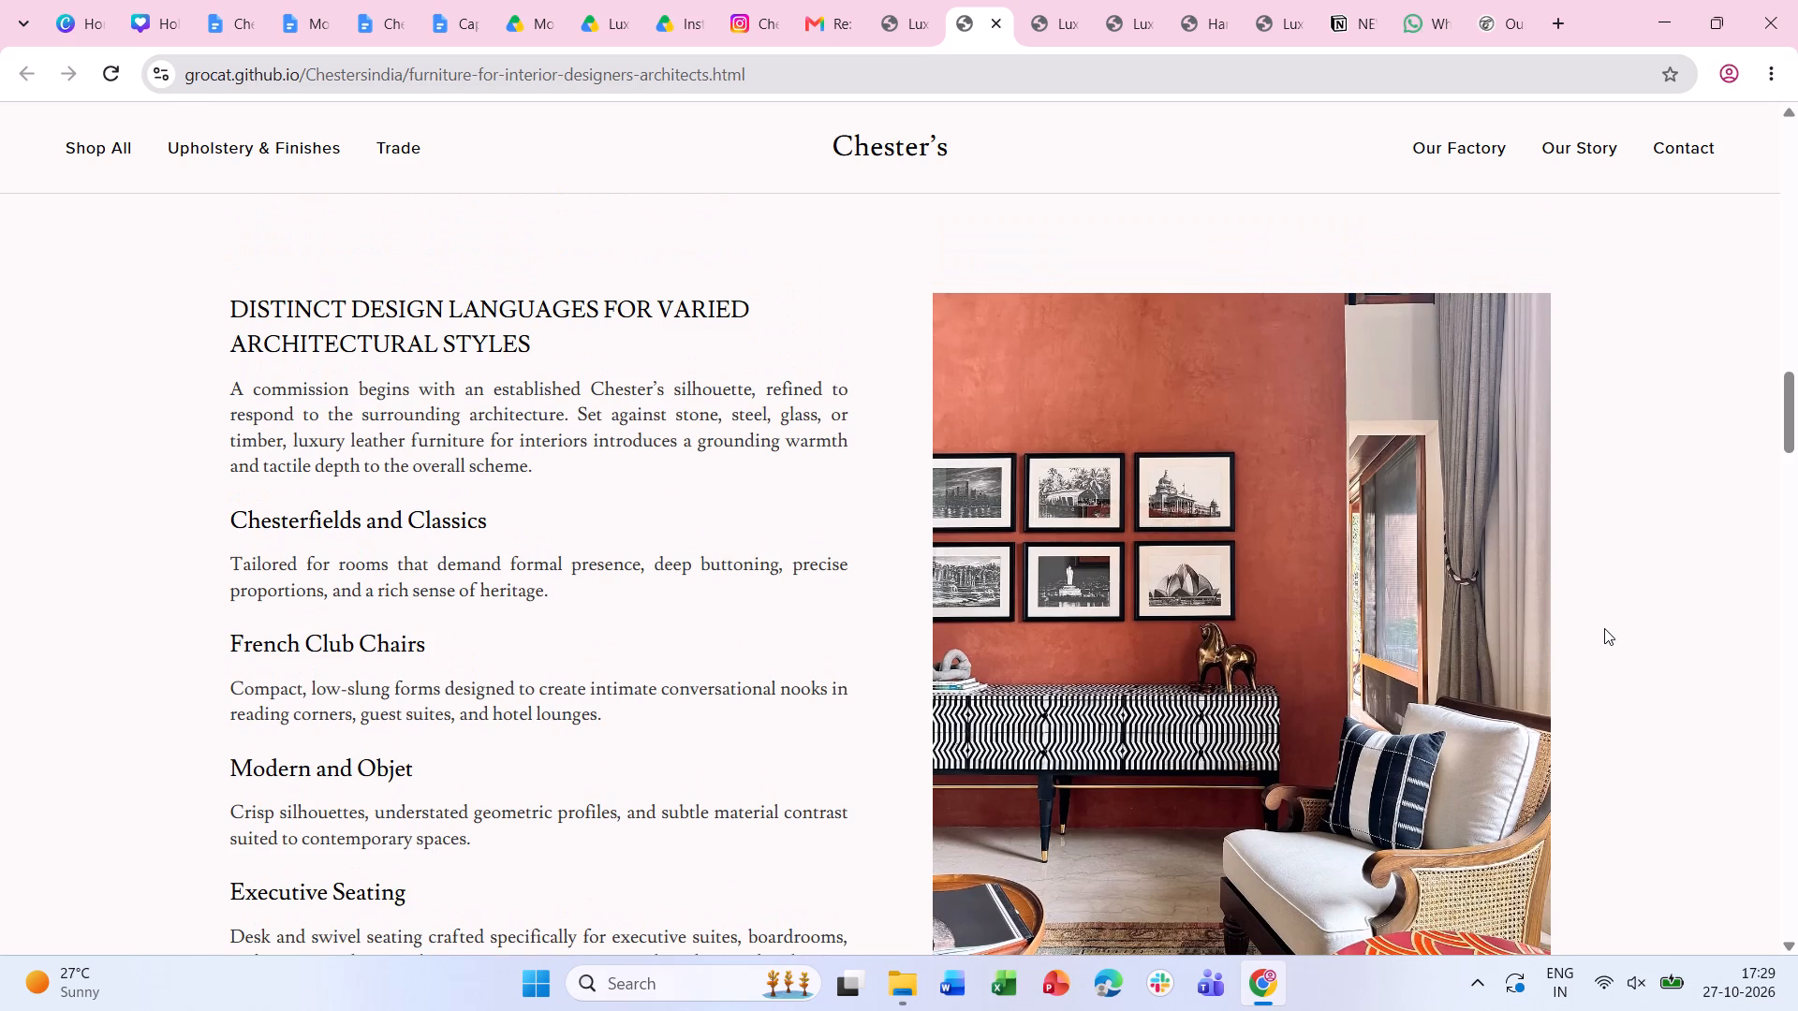
{"action": "scroll", "coordinate": [1604, 628], "scroll_direction": "down", "scroll_amount": 1}
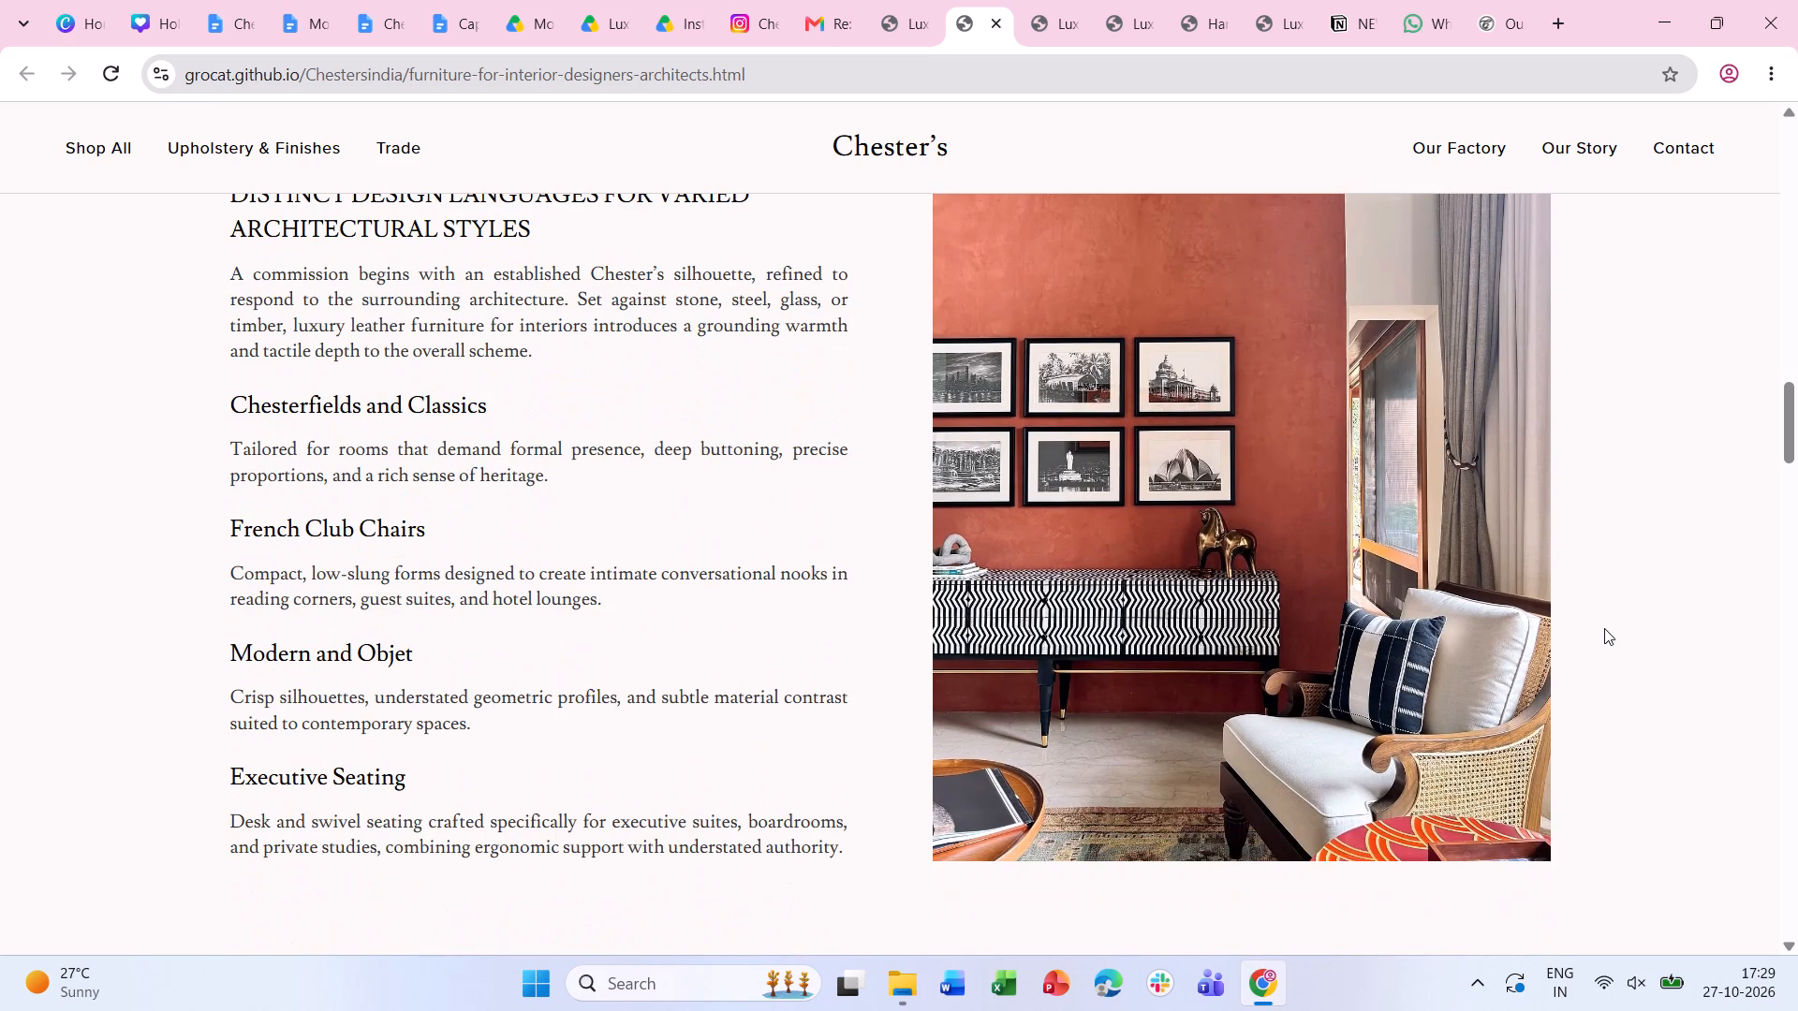
{"action": "scroll", "coordinate": [1604, 628], "scroll_direction": "down", "scroll_amount": 6}
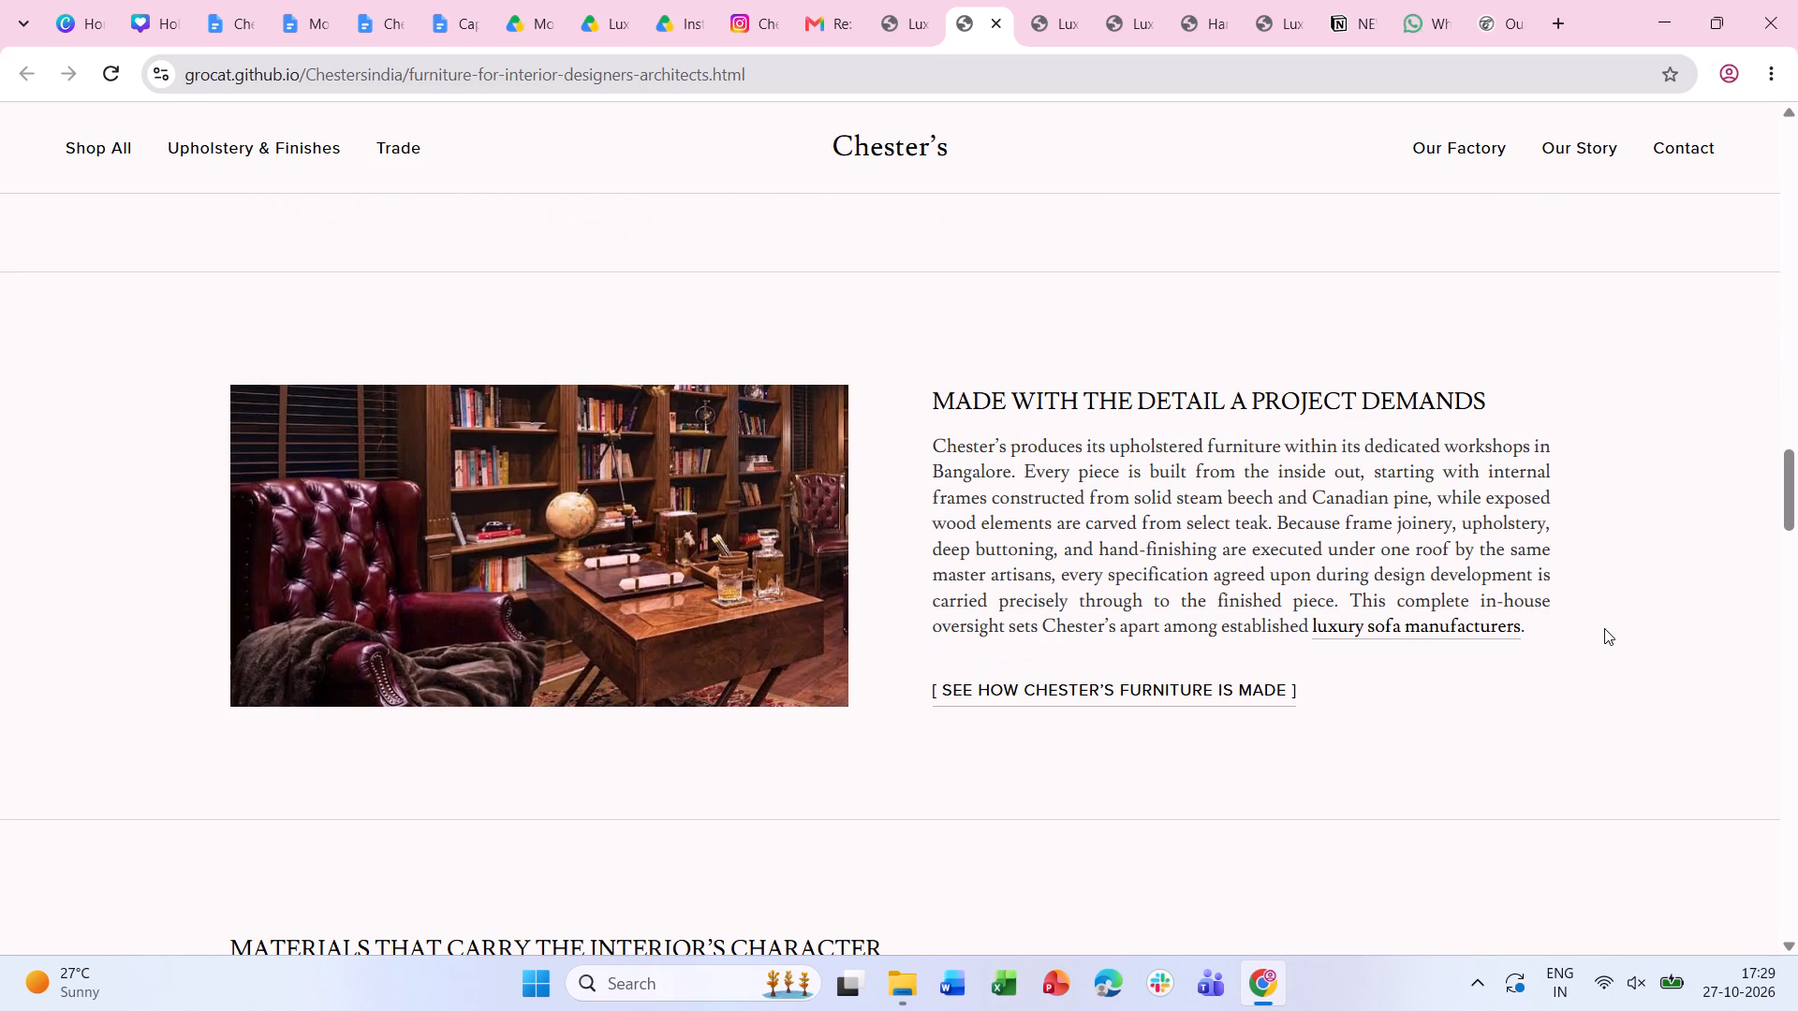
Open the "luxury sofa manufacturers" link in a new tab and review the linked Chester's homepage down to the Living room view.
{"action": "right_click", "coordinate": [1471, 629]}
{"action": "left_click", "coordinate": [1491, 651]}
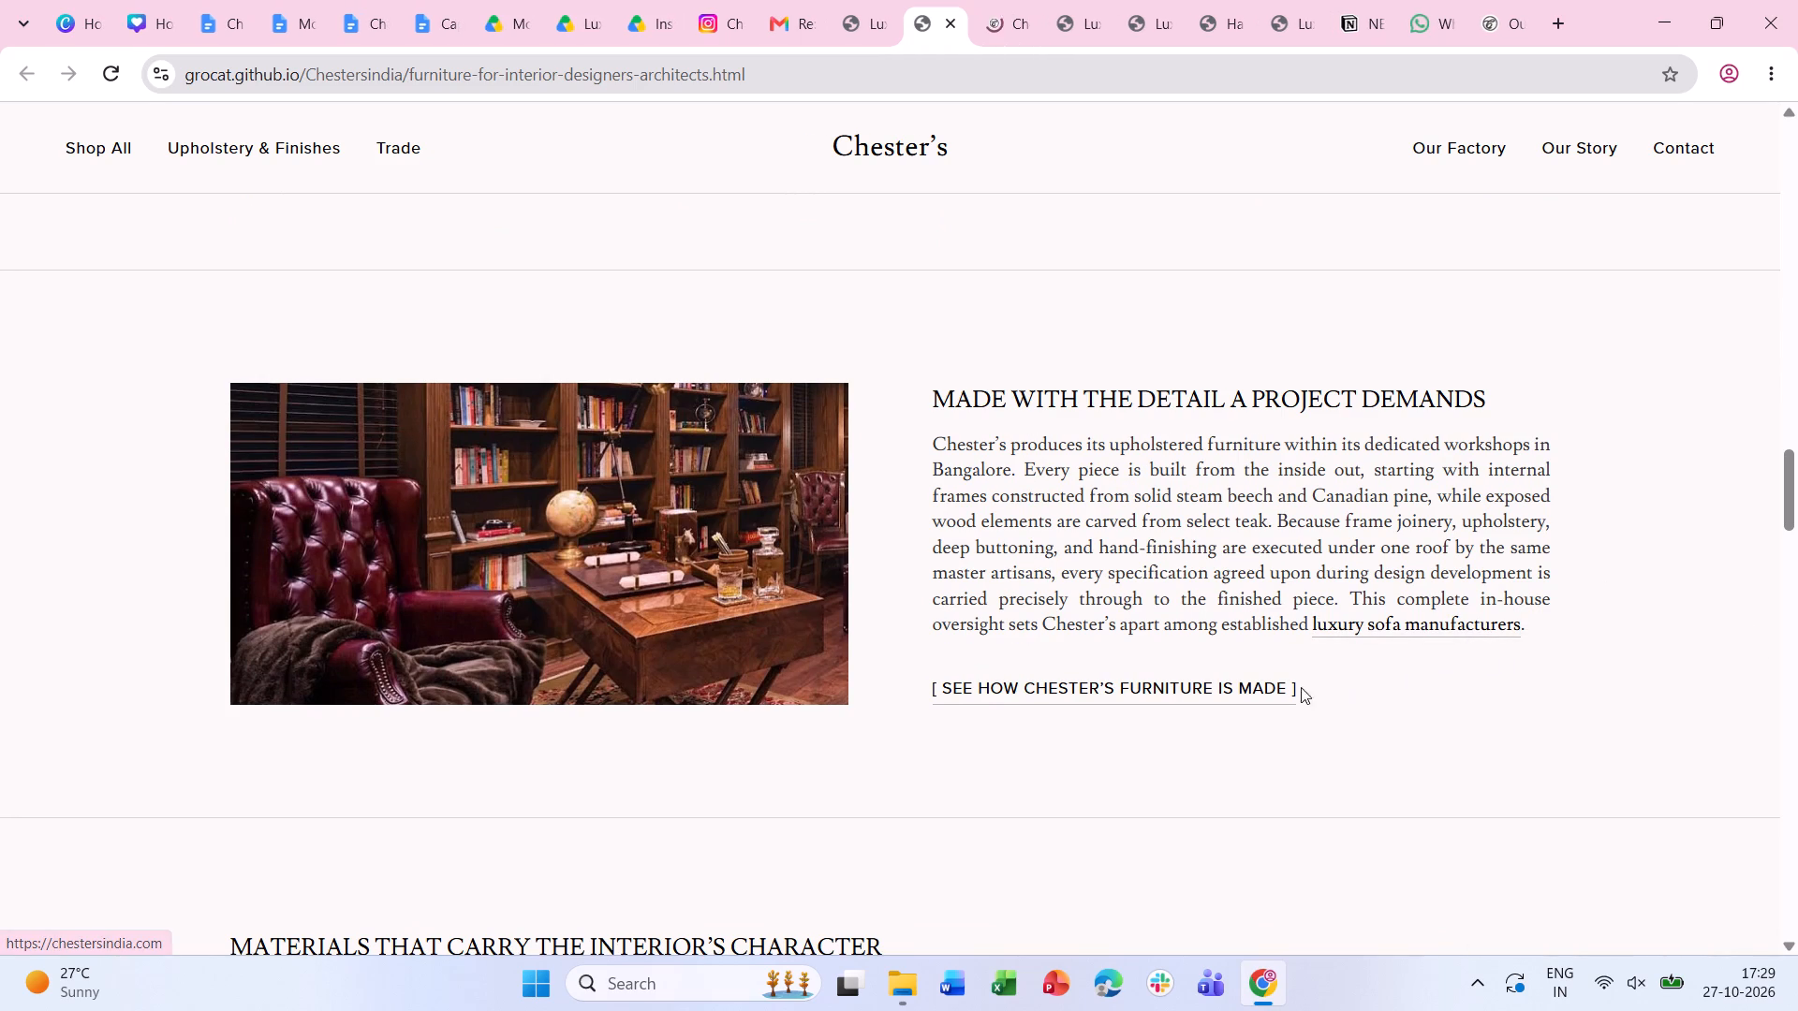
{"action": "left_click", "coordinate": [993, 0]}
{"action": "scroll", "coordinate": [1248, 425], "scroll_direction": "down", "scroll_amount": 5}
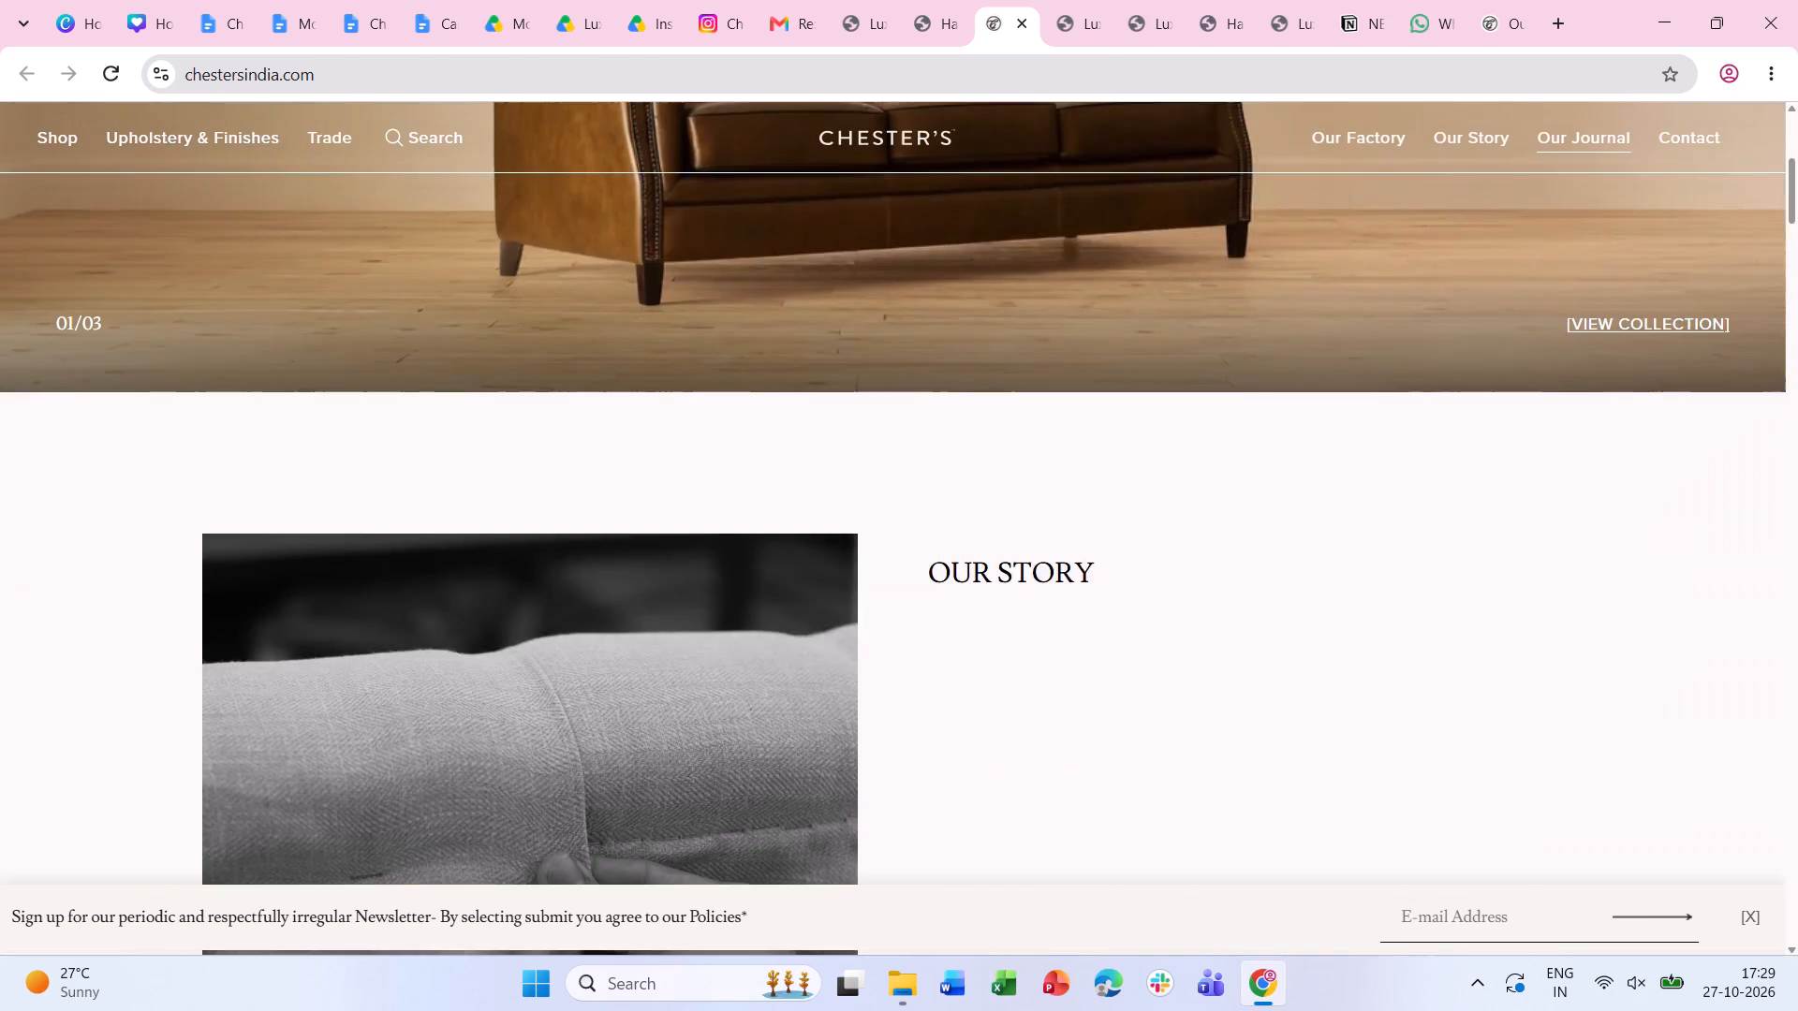
{"action": "scroll", "coordinate": [1248, 425], "scroll_direction": "down", "scroll_amount": 19}
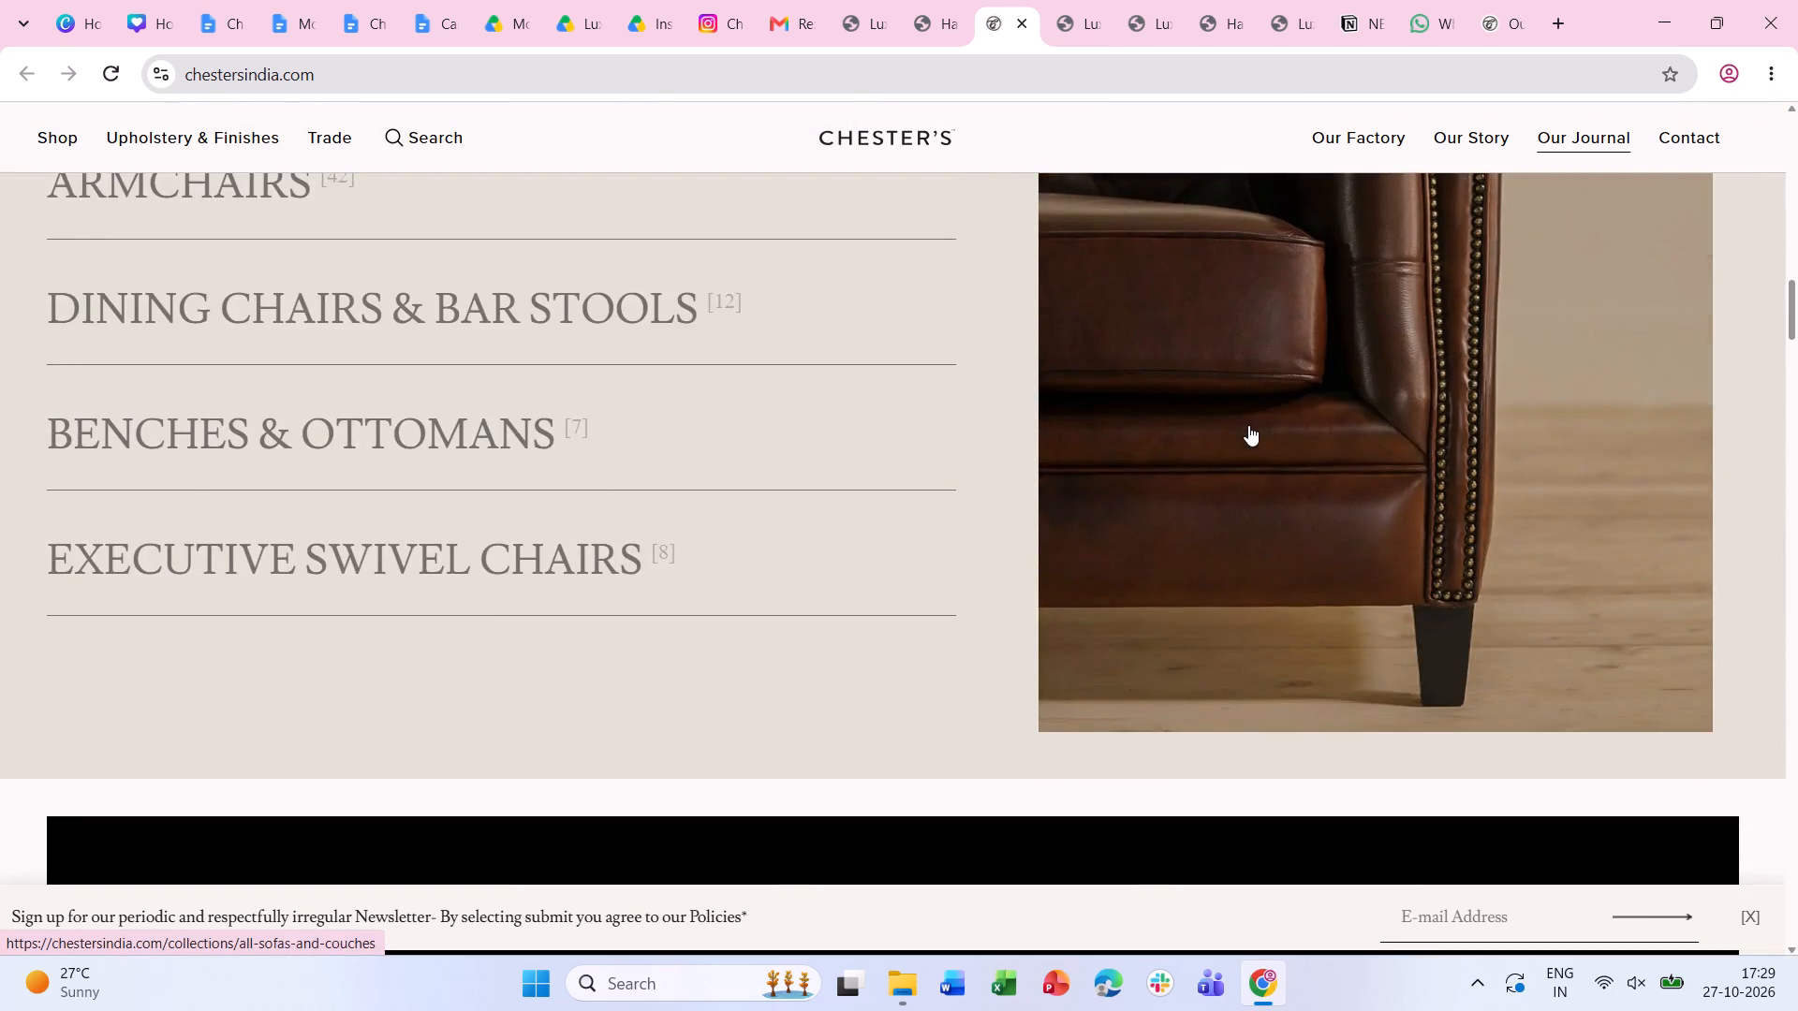
{"action": "scroll", "coordinate": [1248, 425], "scroll_direction": "down", "scroll_amount": 14}
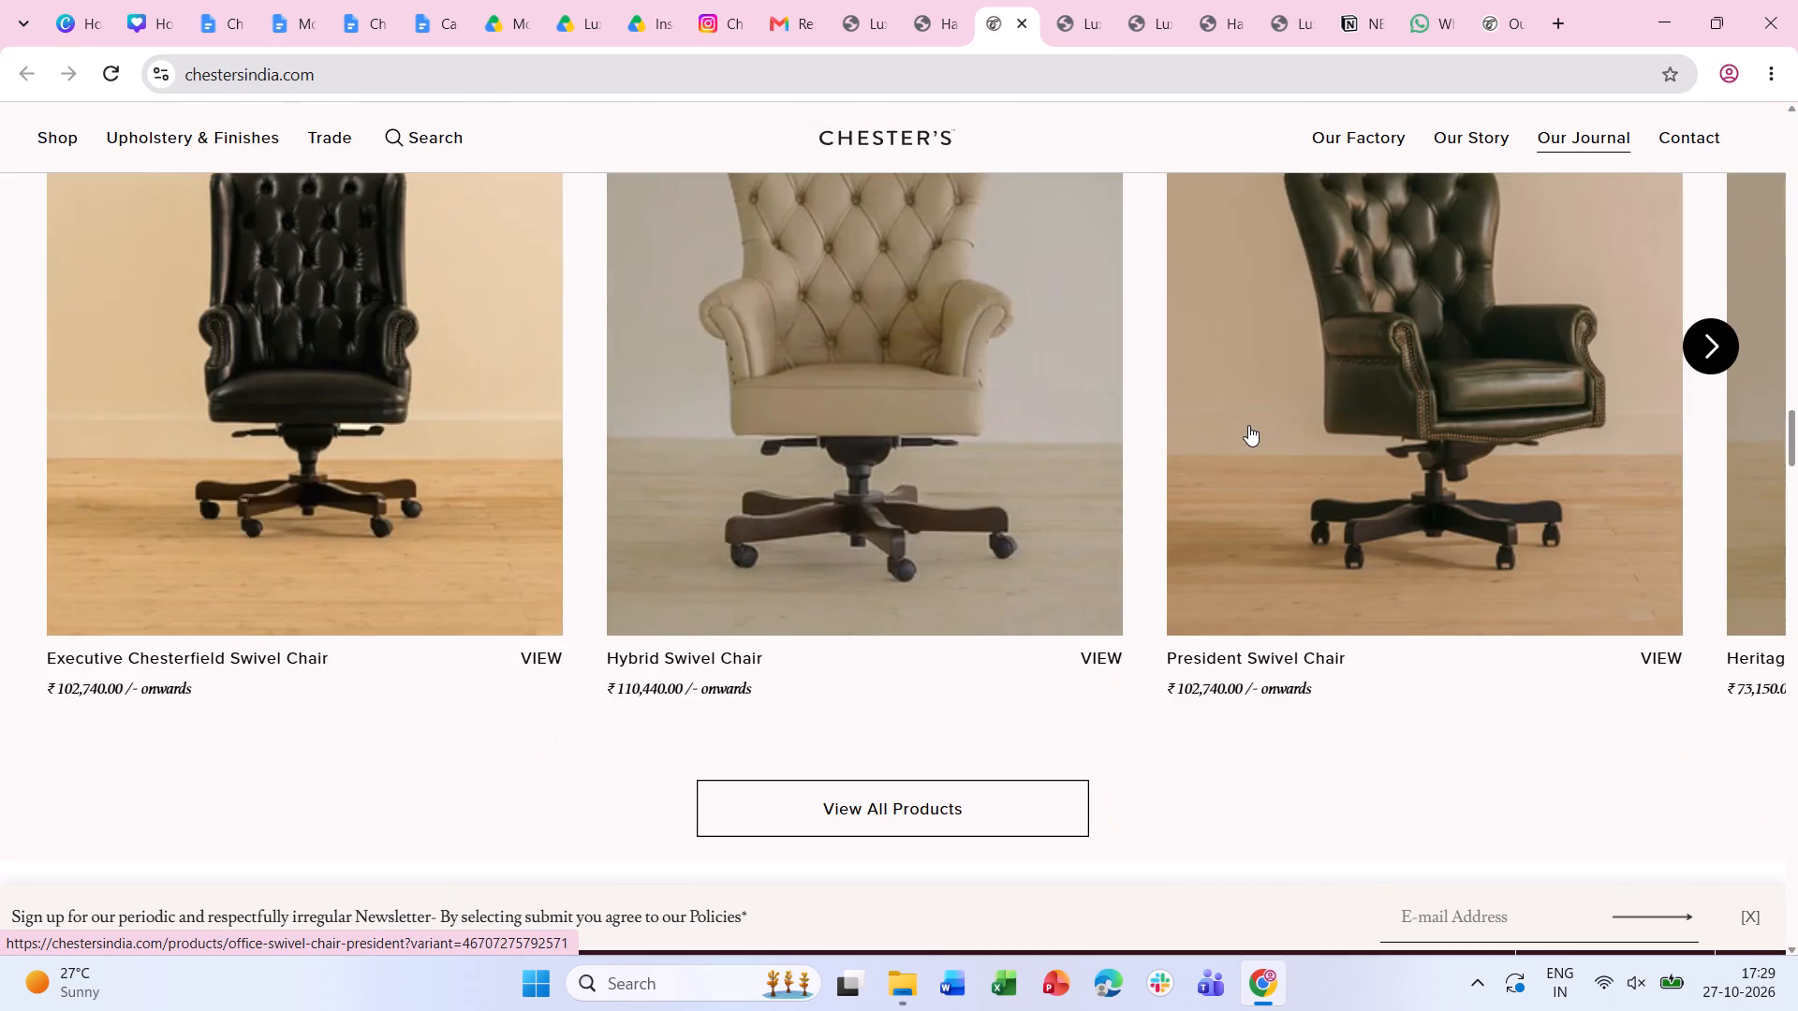
{"action": "scroll", "coordinate": [1248, 425], "scroll_direction": "down", "scroll_amount": 17}
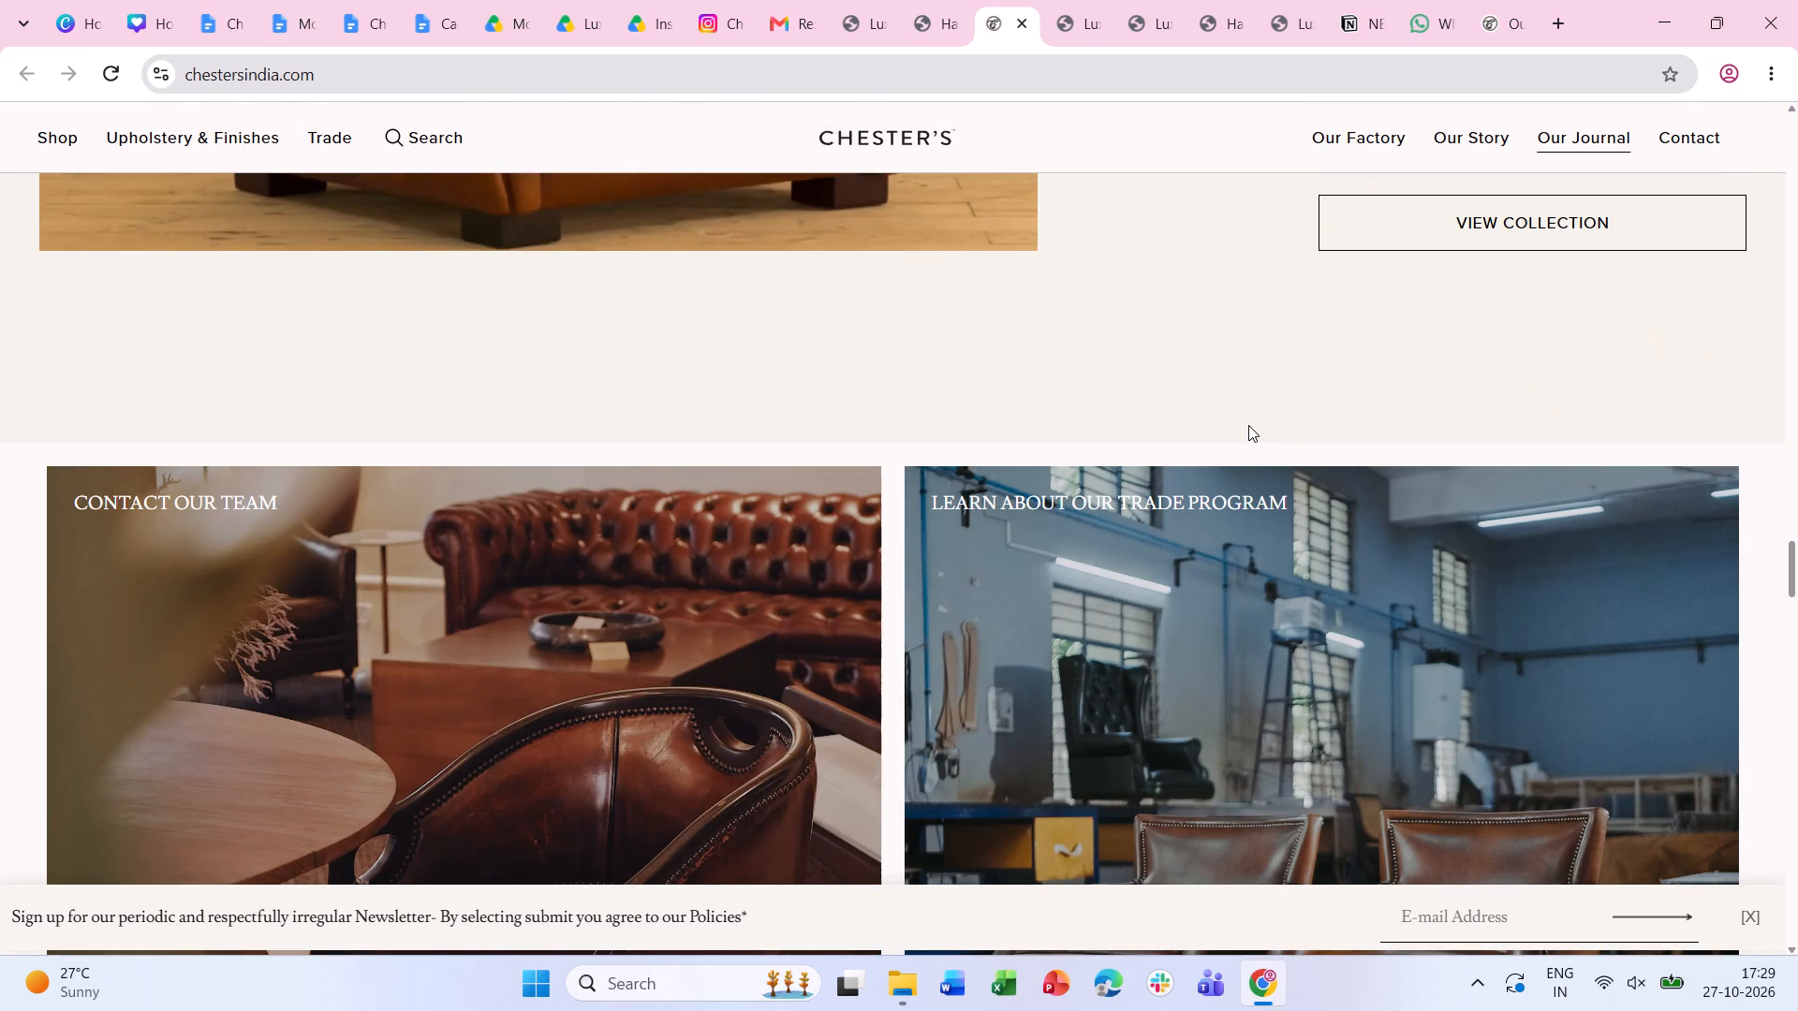
{"action": "scroll", "coordinate": [1248, 425], "scroll_direction": "down", "scroll_amount": 11}
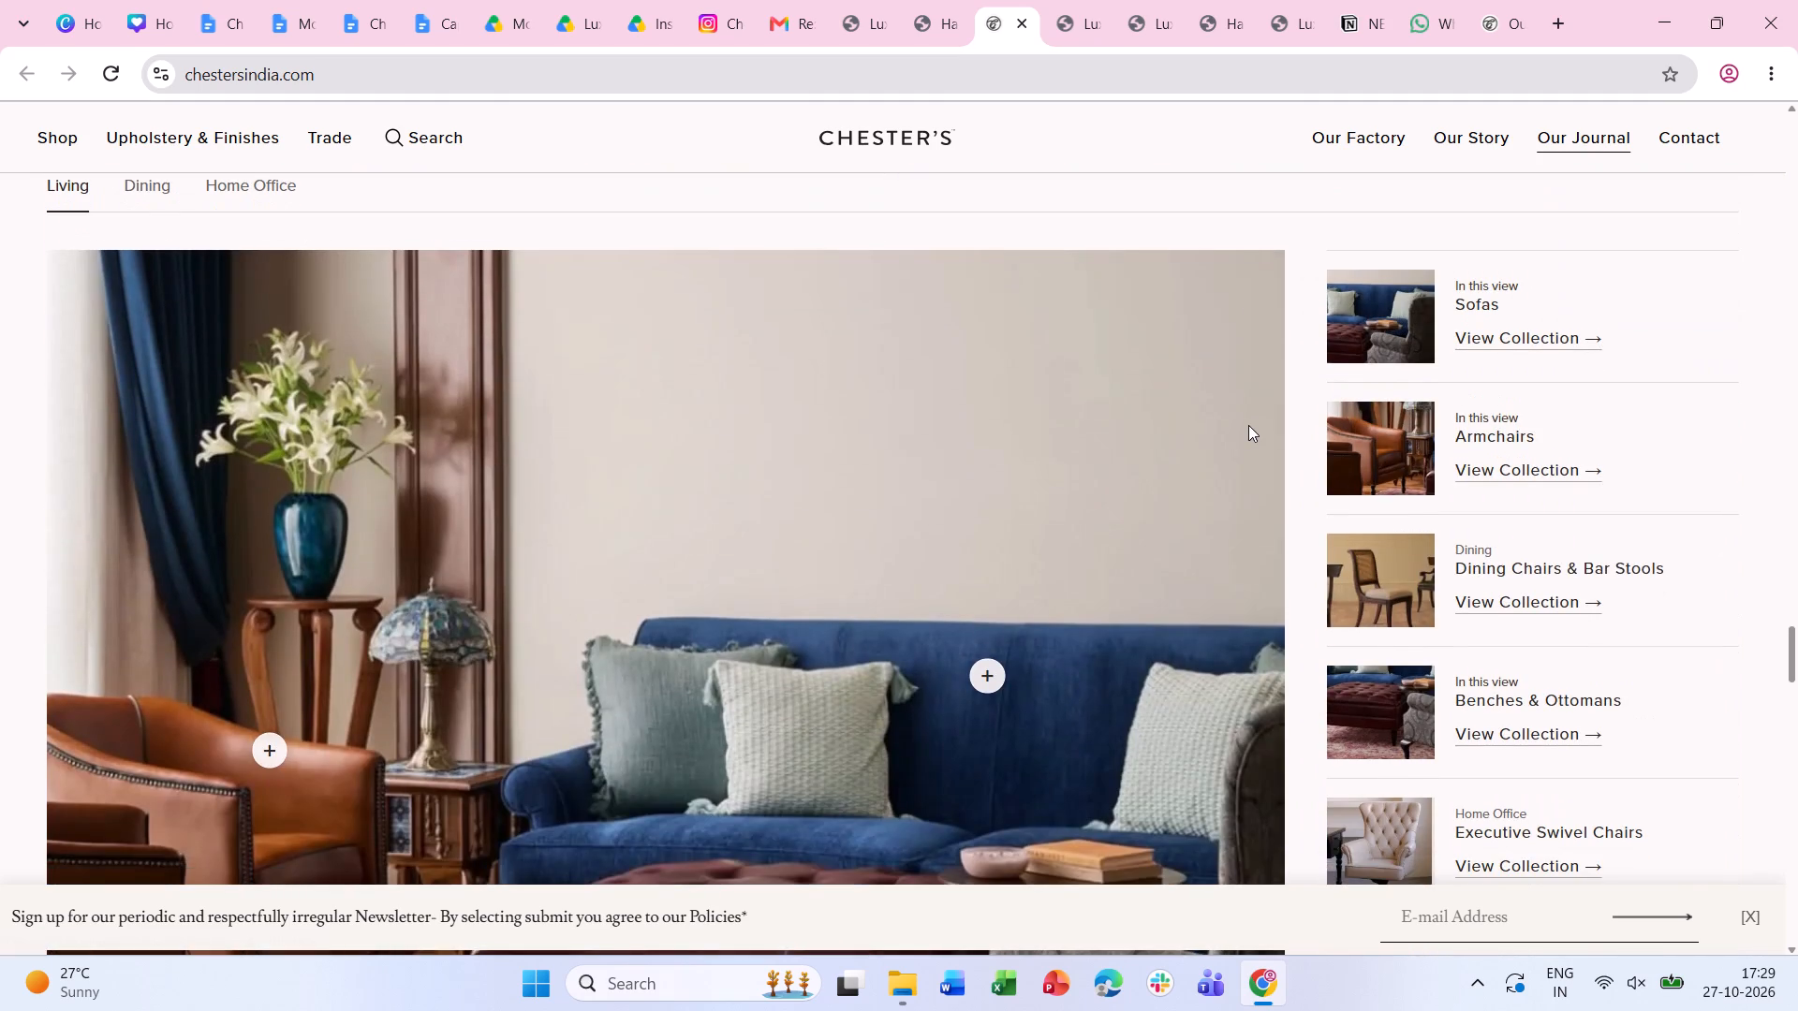
{"action": "scroll", "coordinate": [1248, 425], "scroll_direction": "down", "scroll_amount": 4}
Examine the homepage's Living room view, the Infantry Road showroom visit form, the customer testimonials and the email subscription section.
{"action": "scroll", "coordinate": [1295, 502], "scroll_direction": "up", "scroll_amount": 2}
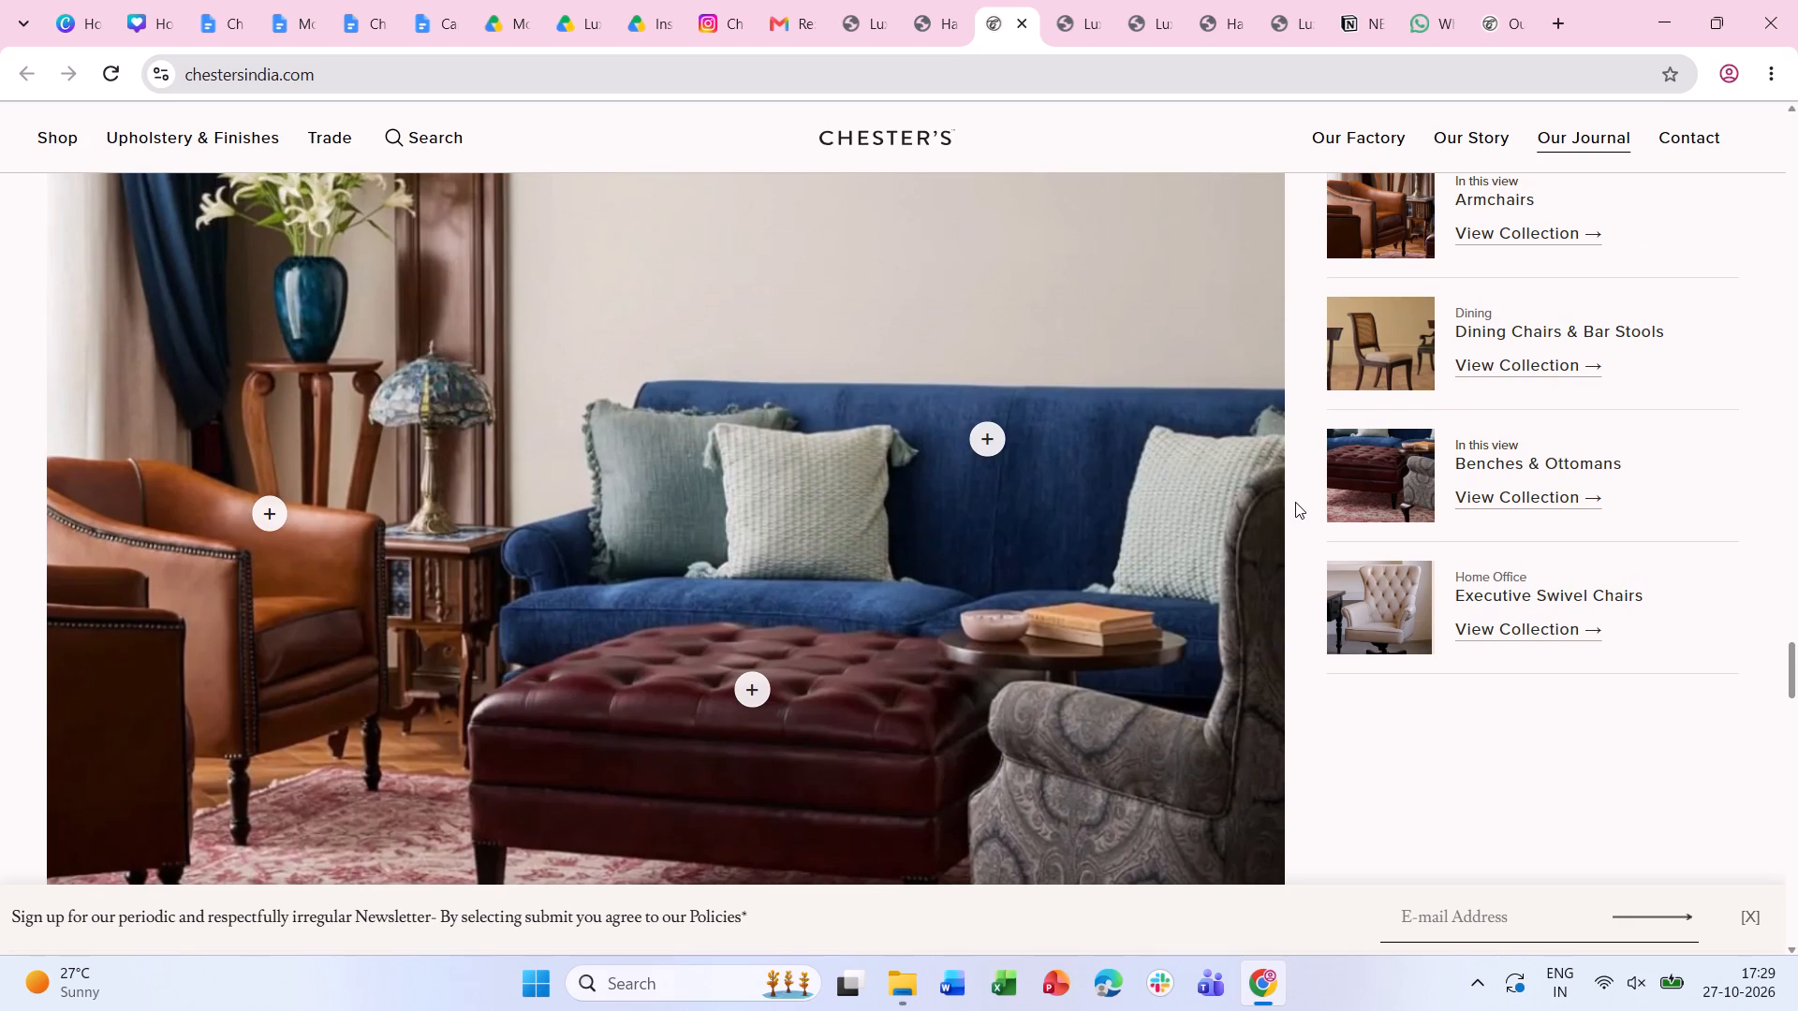
{"action": "scroll", "coordinate": [1295, 502], "scroll_direction": "up", "scroll_amount": 1}
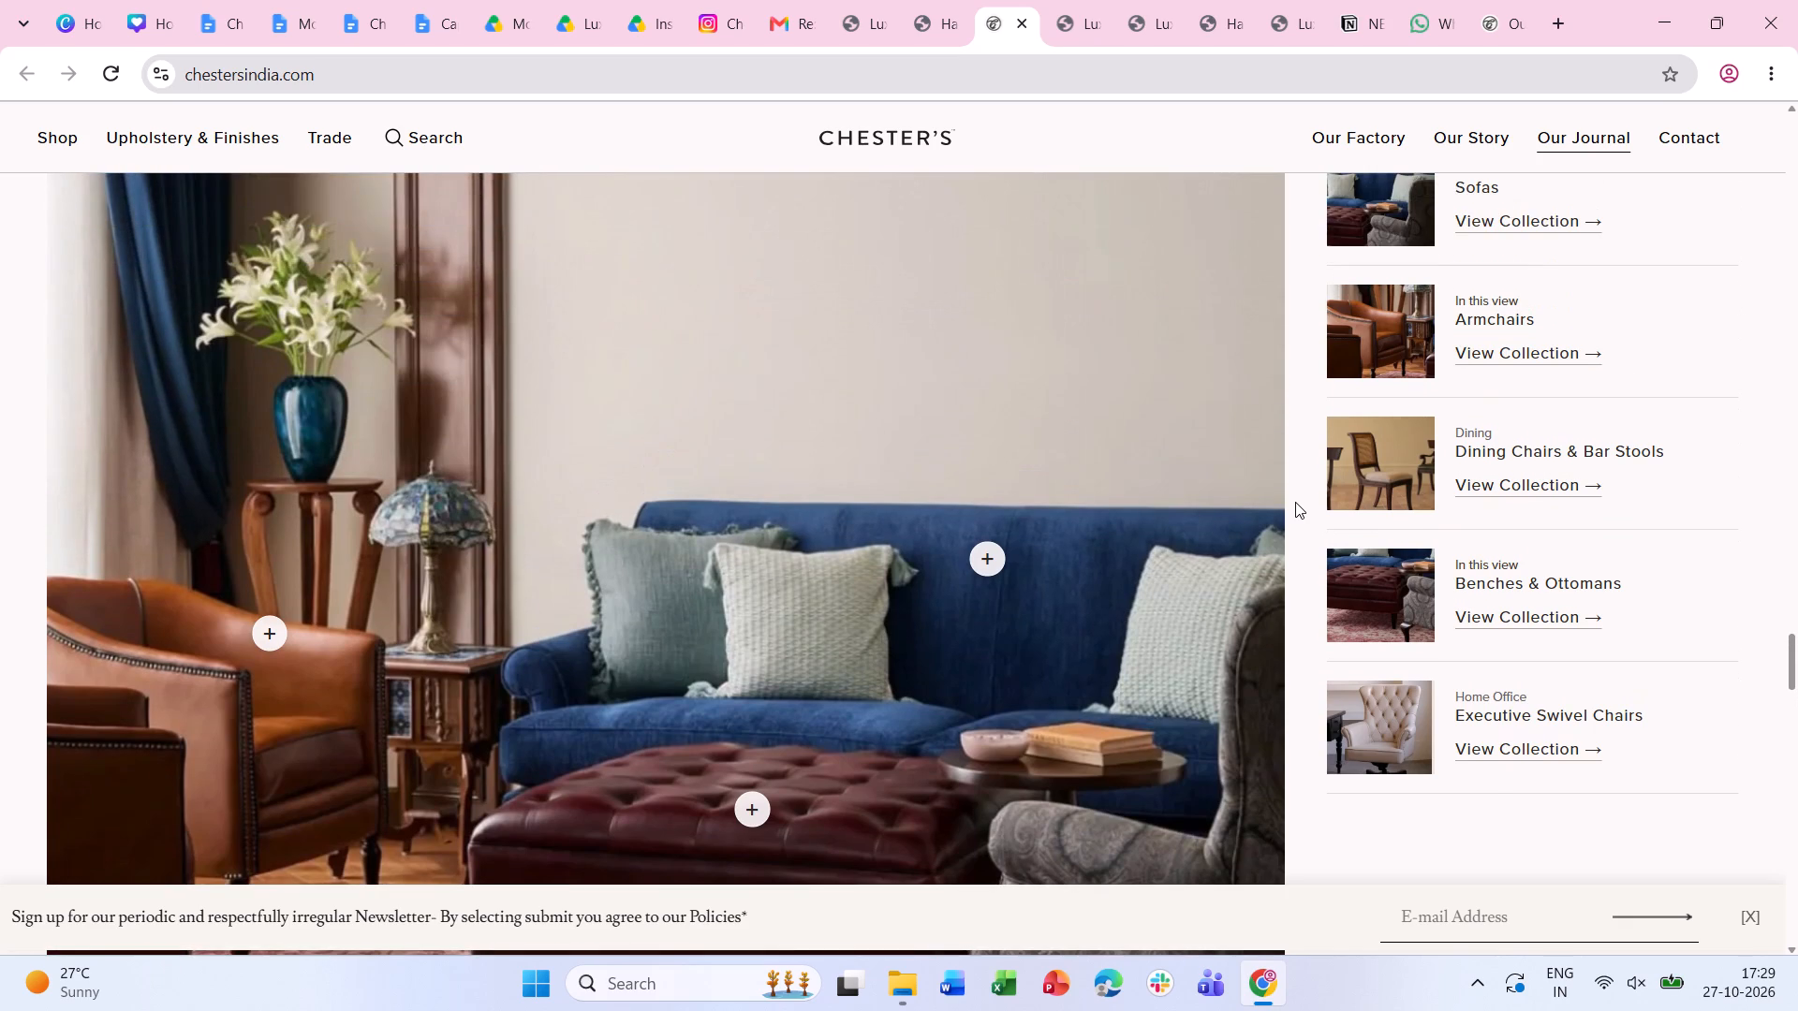
{"action": "scroll", "coordinate": [1295, 502], "scroll_direction": "up", "scroll_amount": 1}
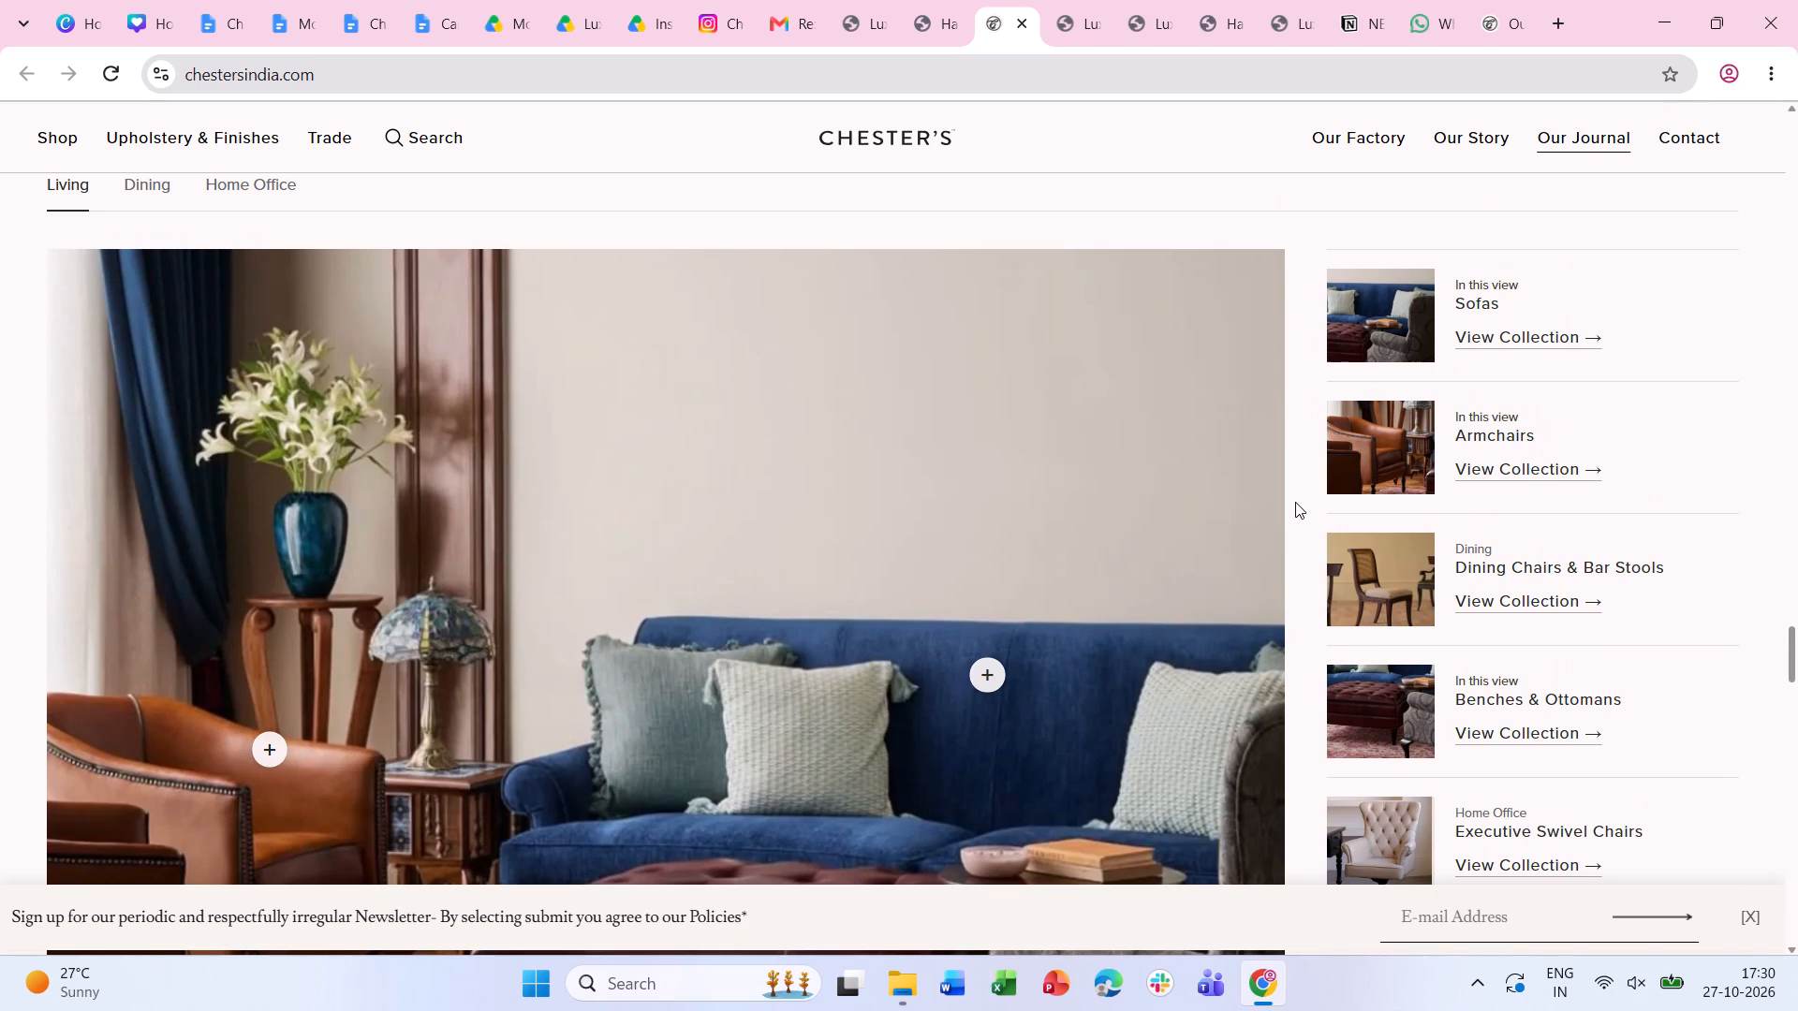
{"action": "scroll", "coordinate": [1295, 502], "scroll_direction": "down", "scroll_amount": 4}
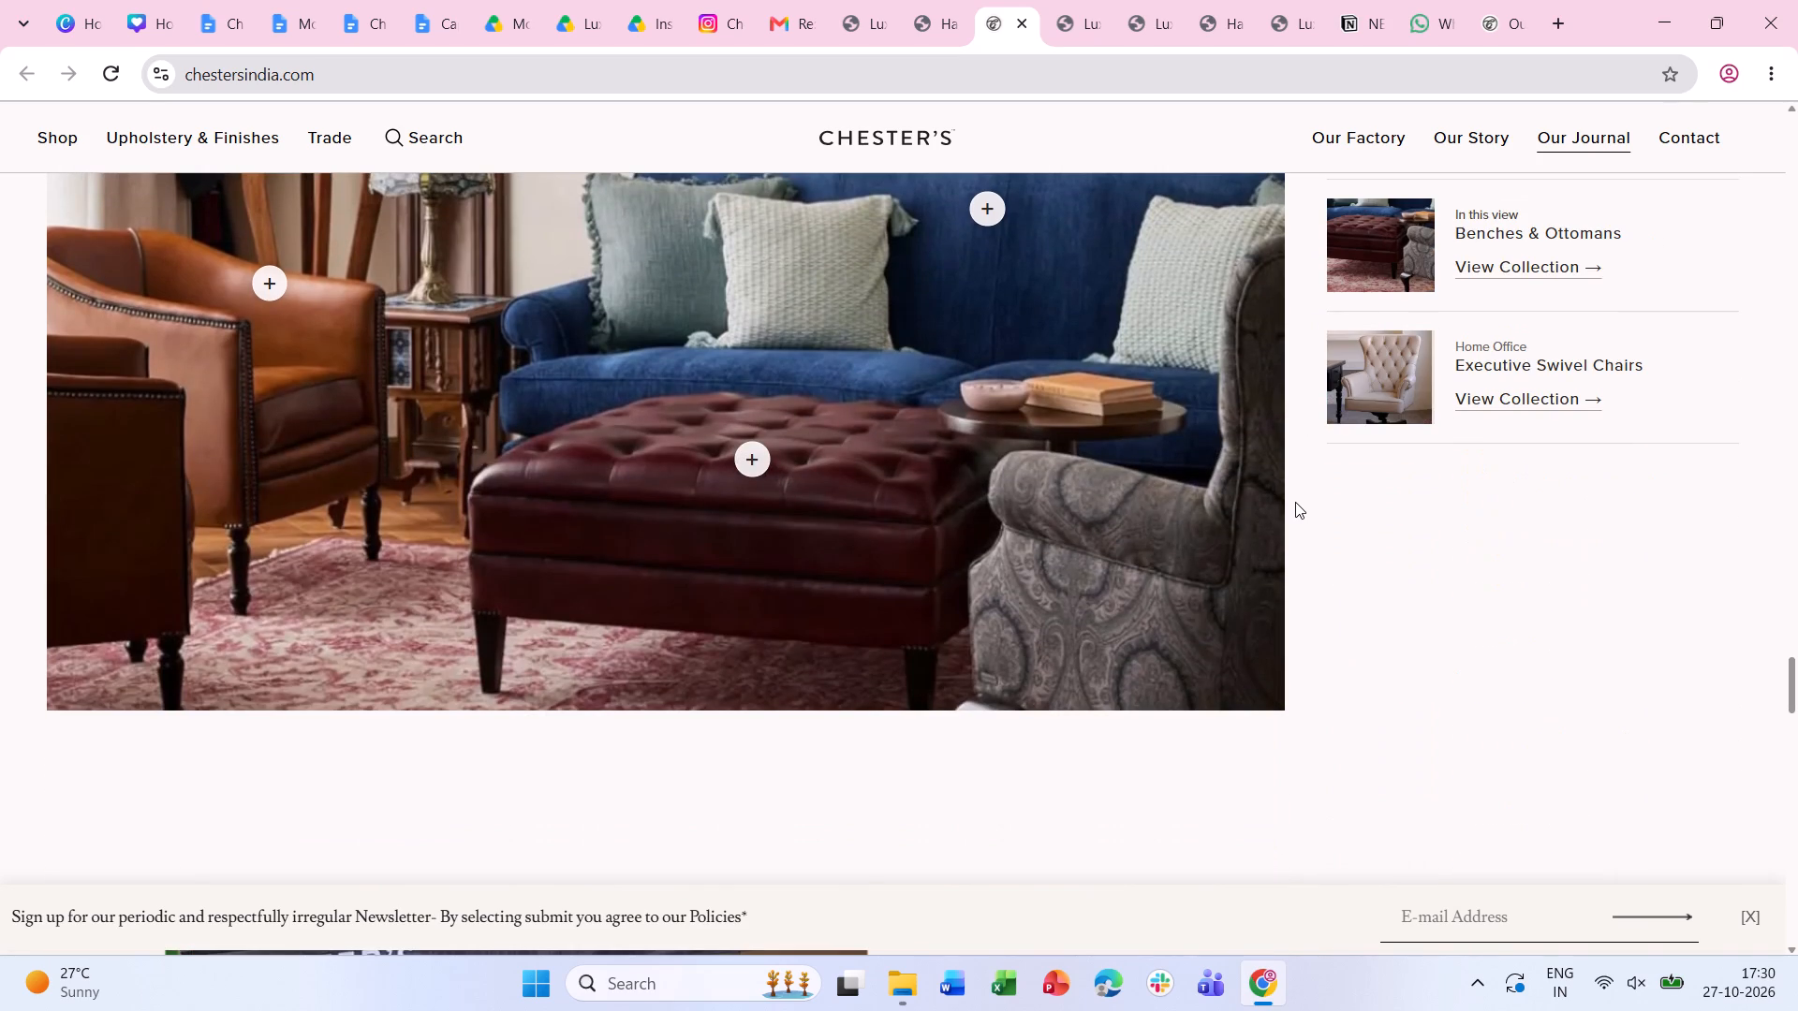
{"action": "scroll", "coordinate": [1295, 502], "scroll_direction": "down", "scroll_amount": 6}
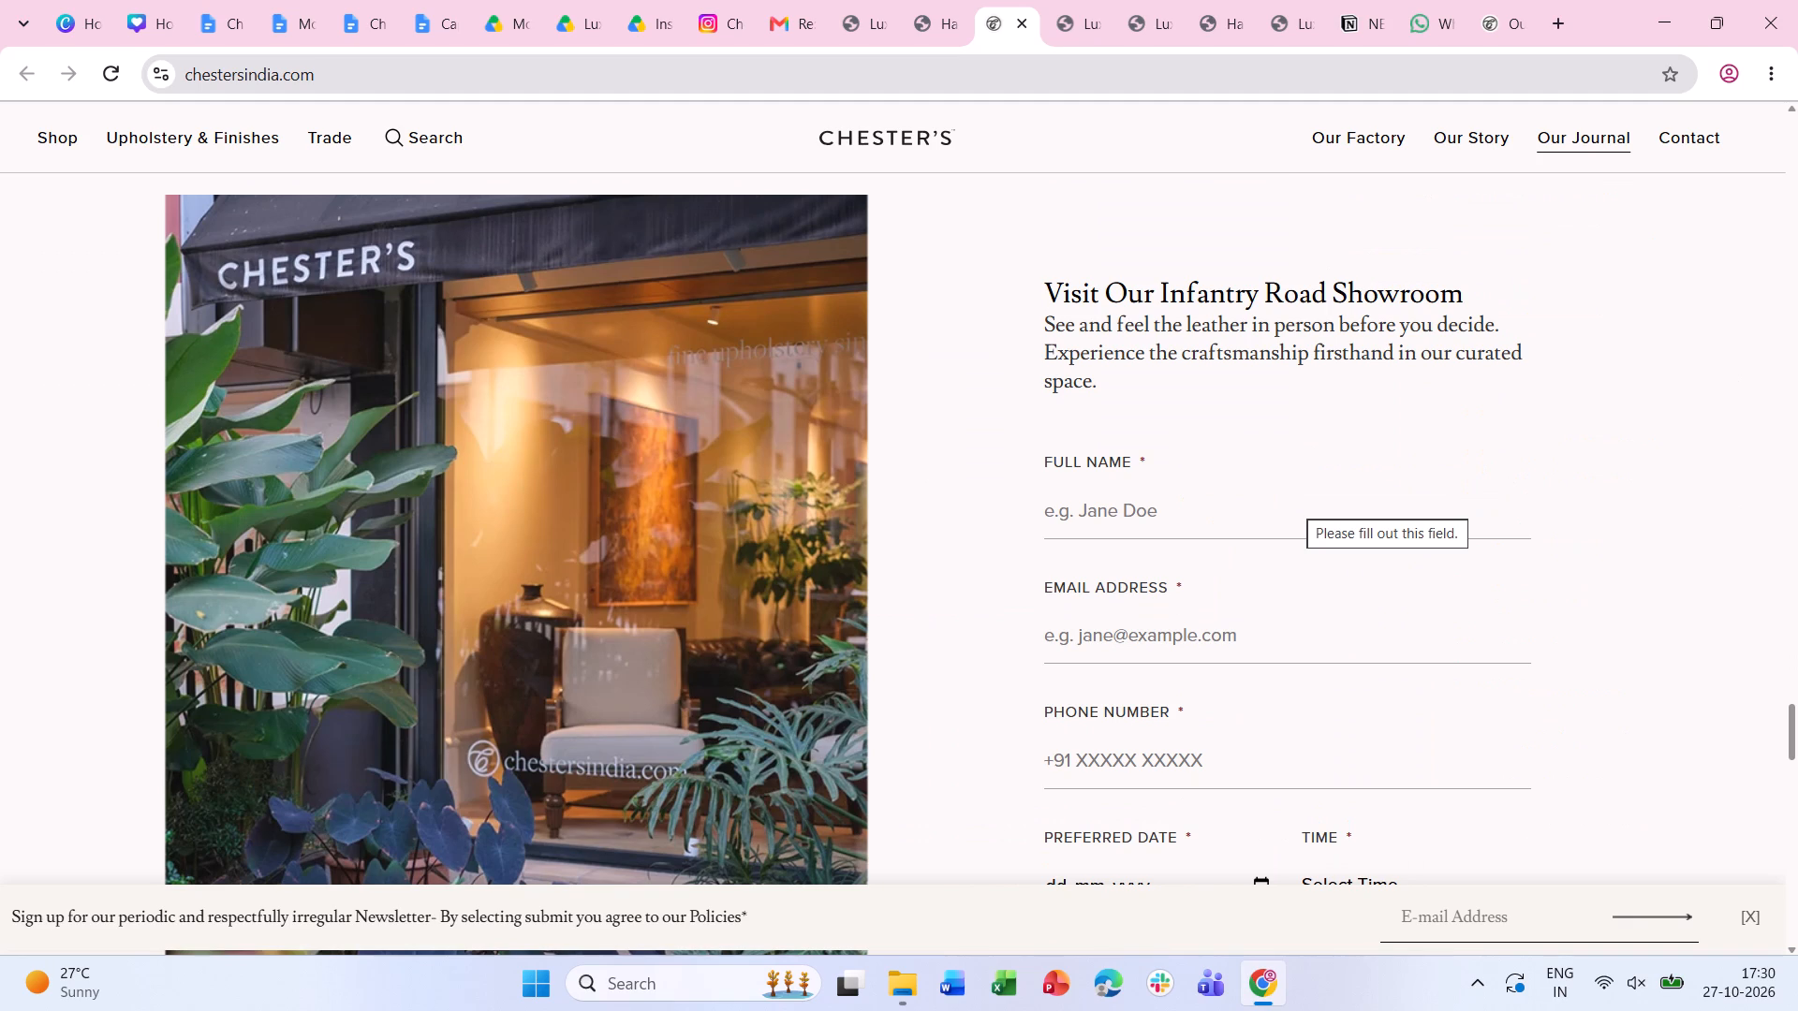
{"action": "scroll", "coordinate": [1673, 537], "scroll_direction": "down", "scroll_amount": 3}
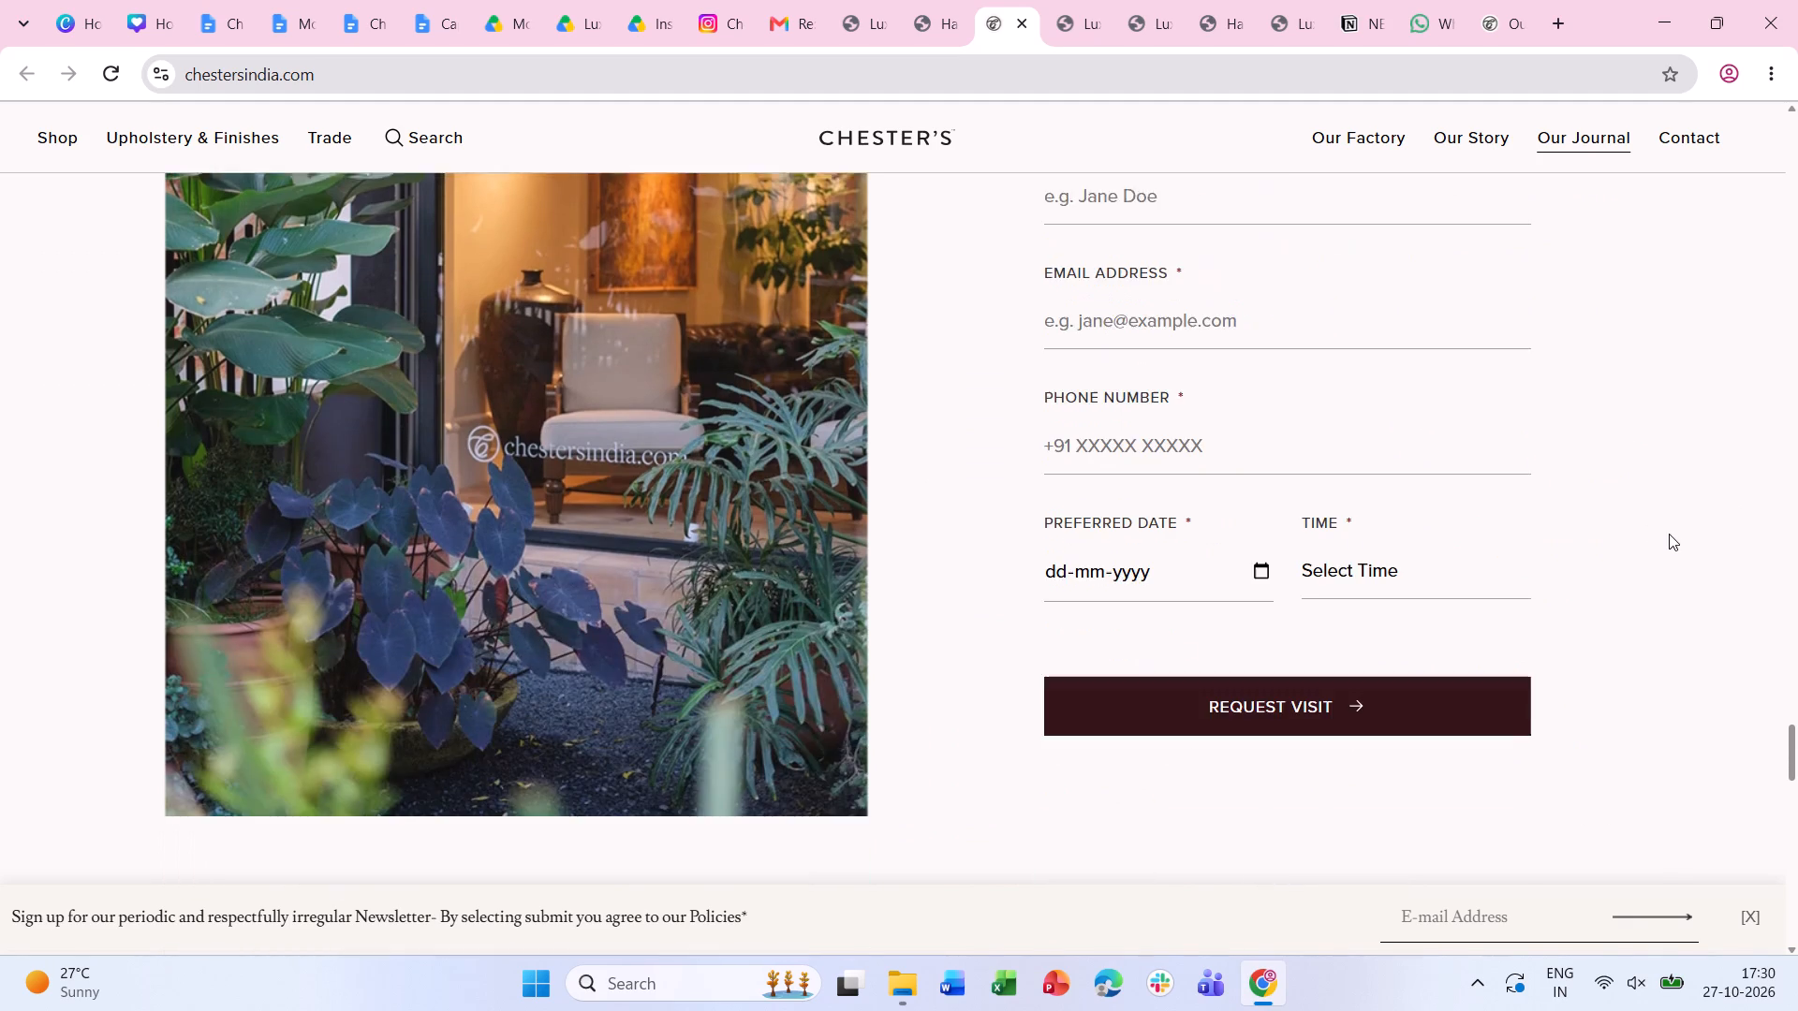
{"action": "scroll", "coordinate": [1666, 532], "scroll_direction": "down", "scroll_amount": 13}
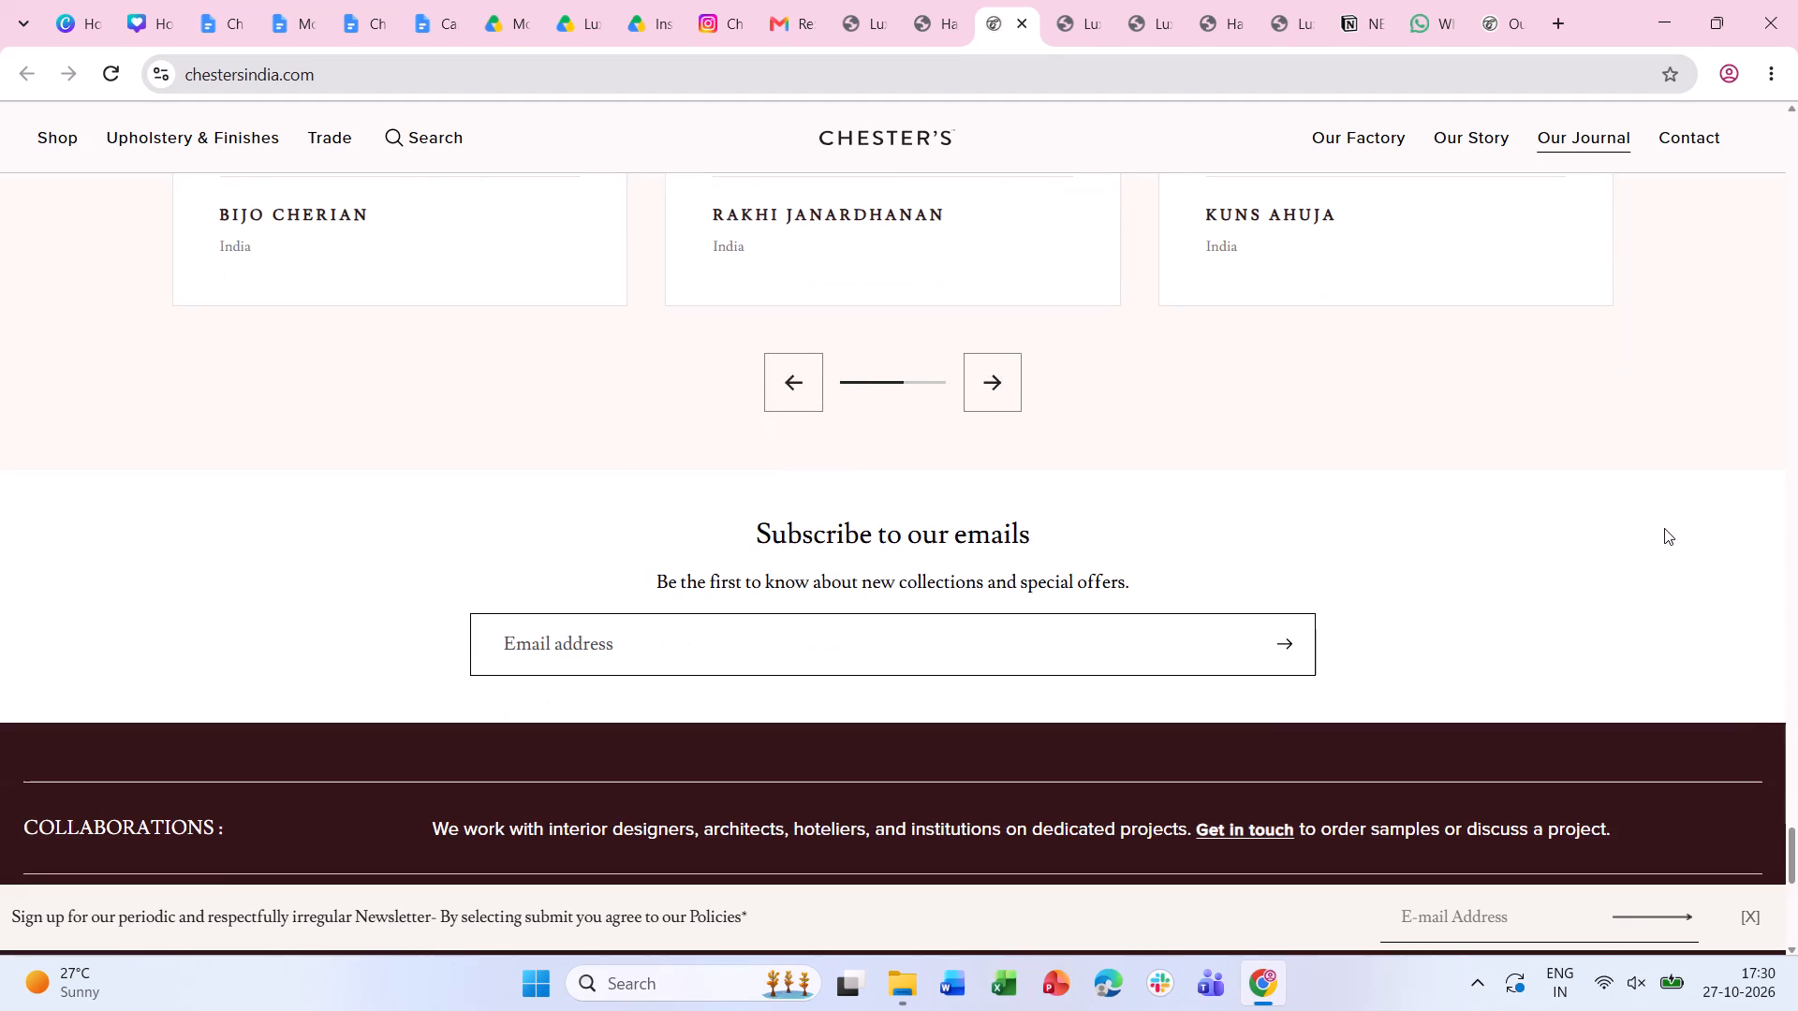
{"action": "scroll", "coordinate": [1664, 528], "scroll_direction": "up", "scroll_amount": 3}
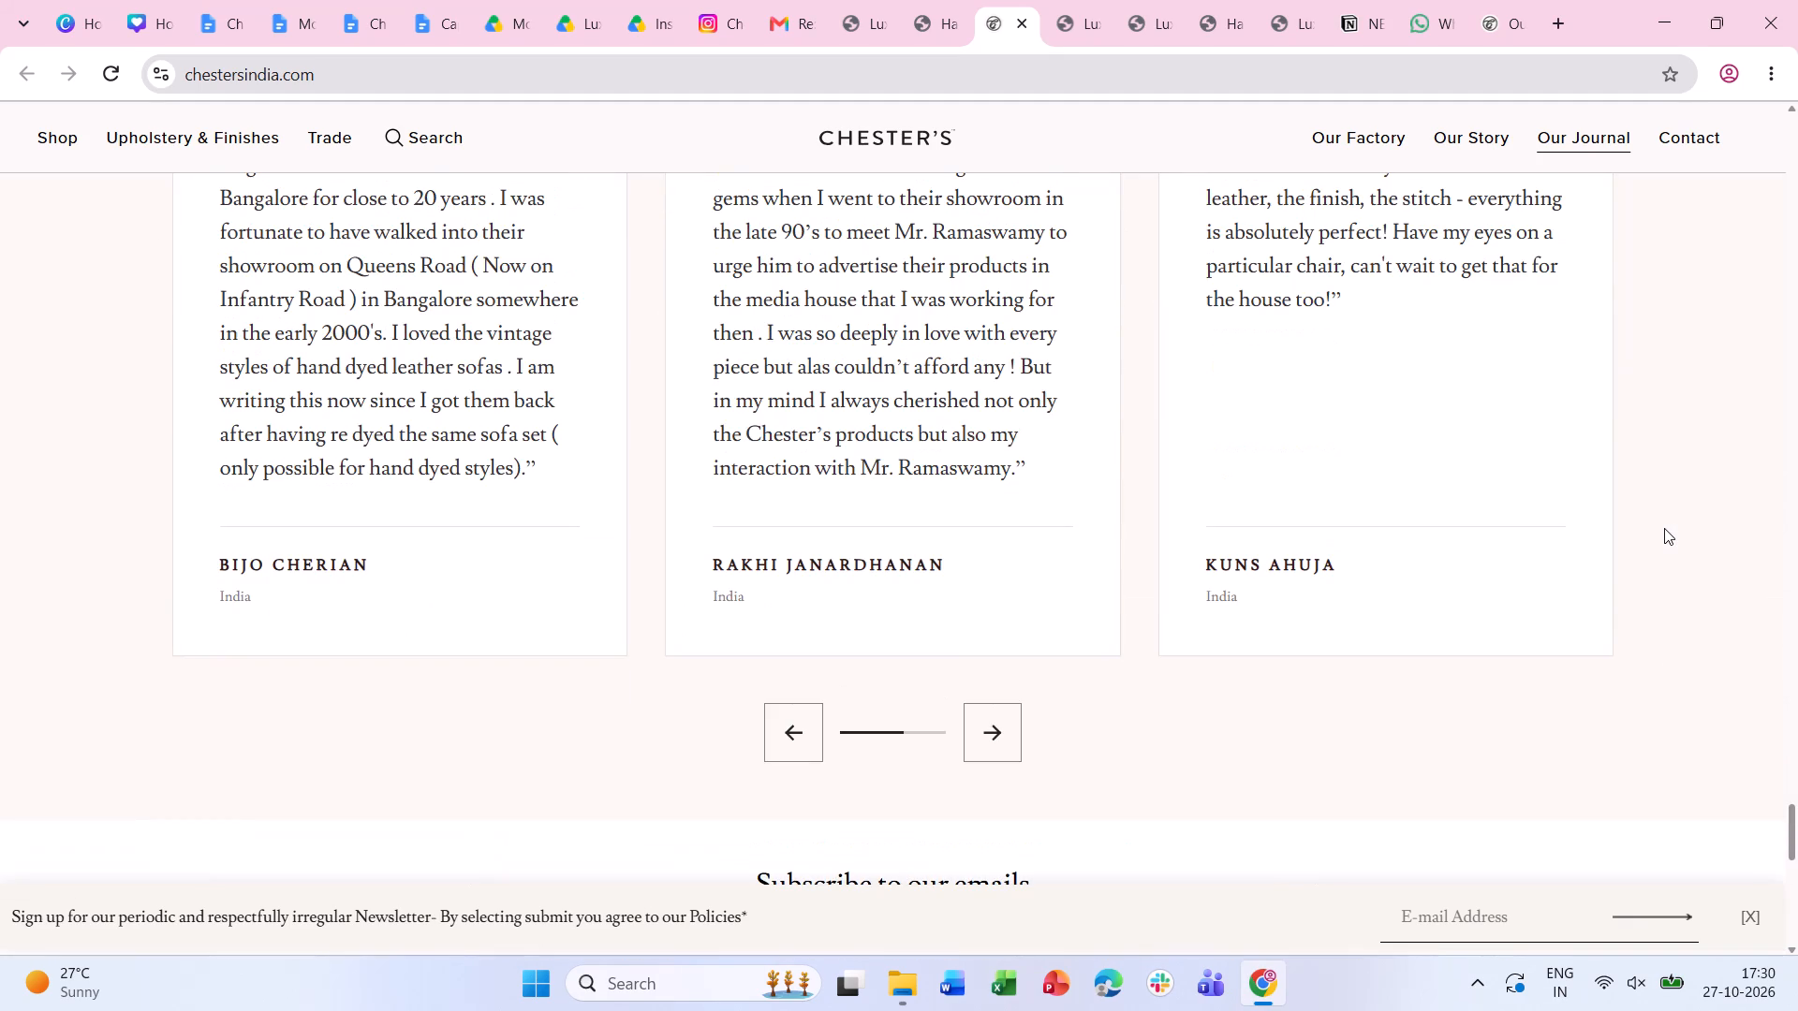
{"action": "scroll", "coordinate": [1664, 528], "scroll_direction": "down", "scroll_amount": 3}
{"action": "scroll", "coordinate": [1664, 528], "scroll_direction": "up", "scroll_amount": 5}
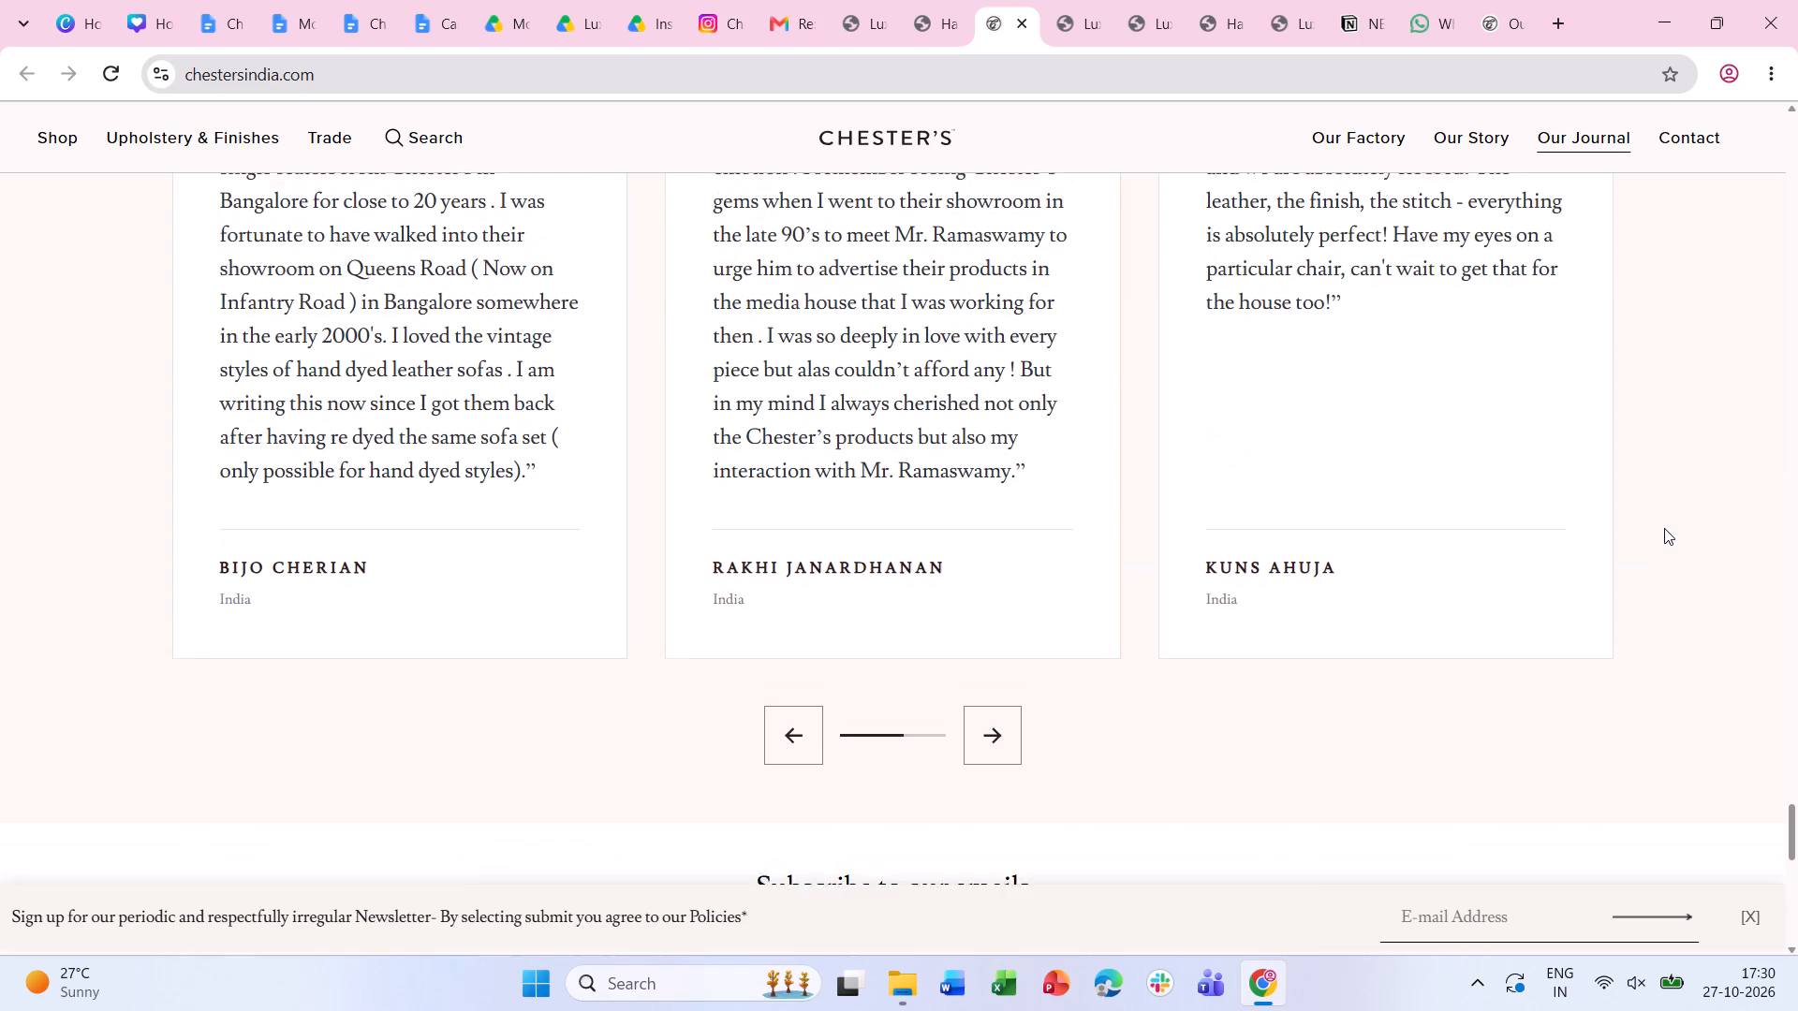
{"action": "scroll", "coordinate": [1664, 528], "scroll_direction": "up", "scroll_amount": 18}
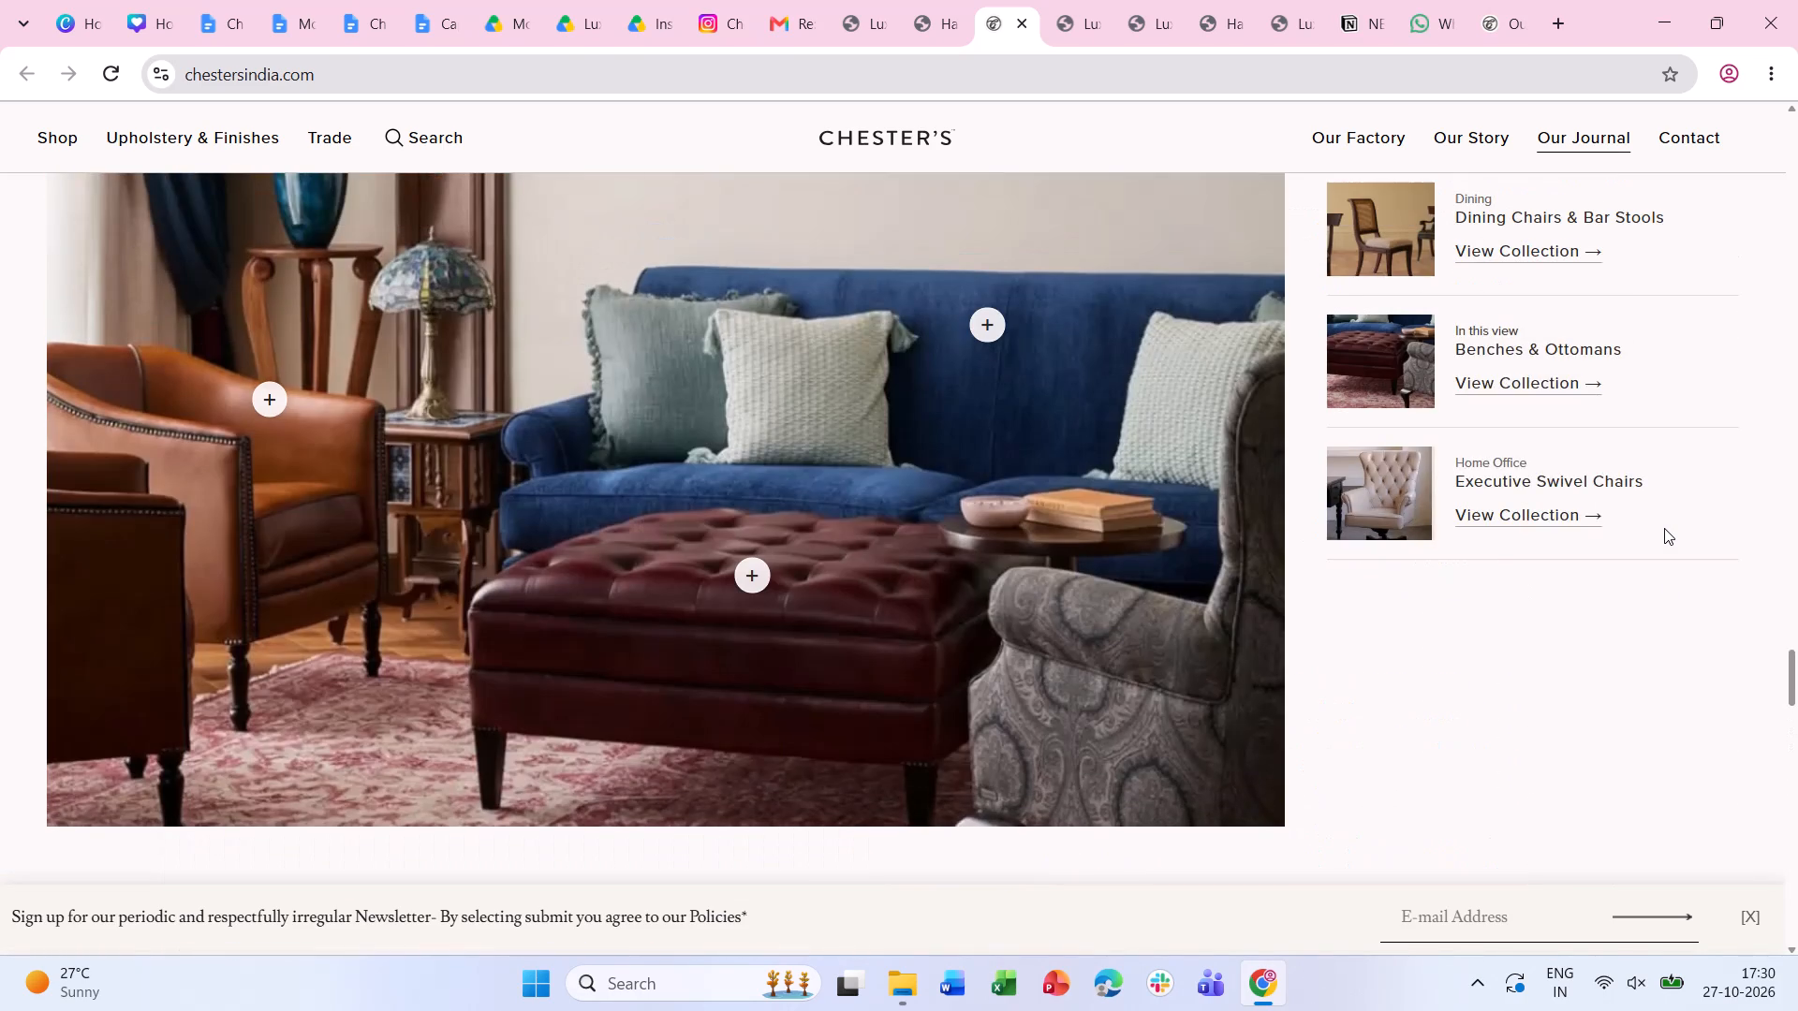
Review the homepage again from the Living room view back through the contact and trade program sections to the swivel chairs.
{"action": "scroll", "coordinate": [1664, 528], "scroll_direction": "up", "scroll_amount": 2}
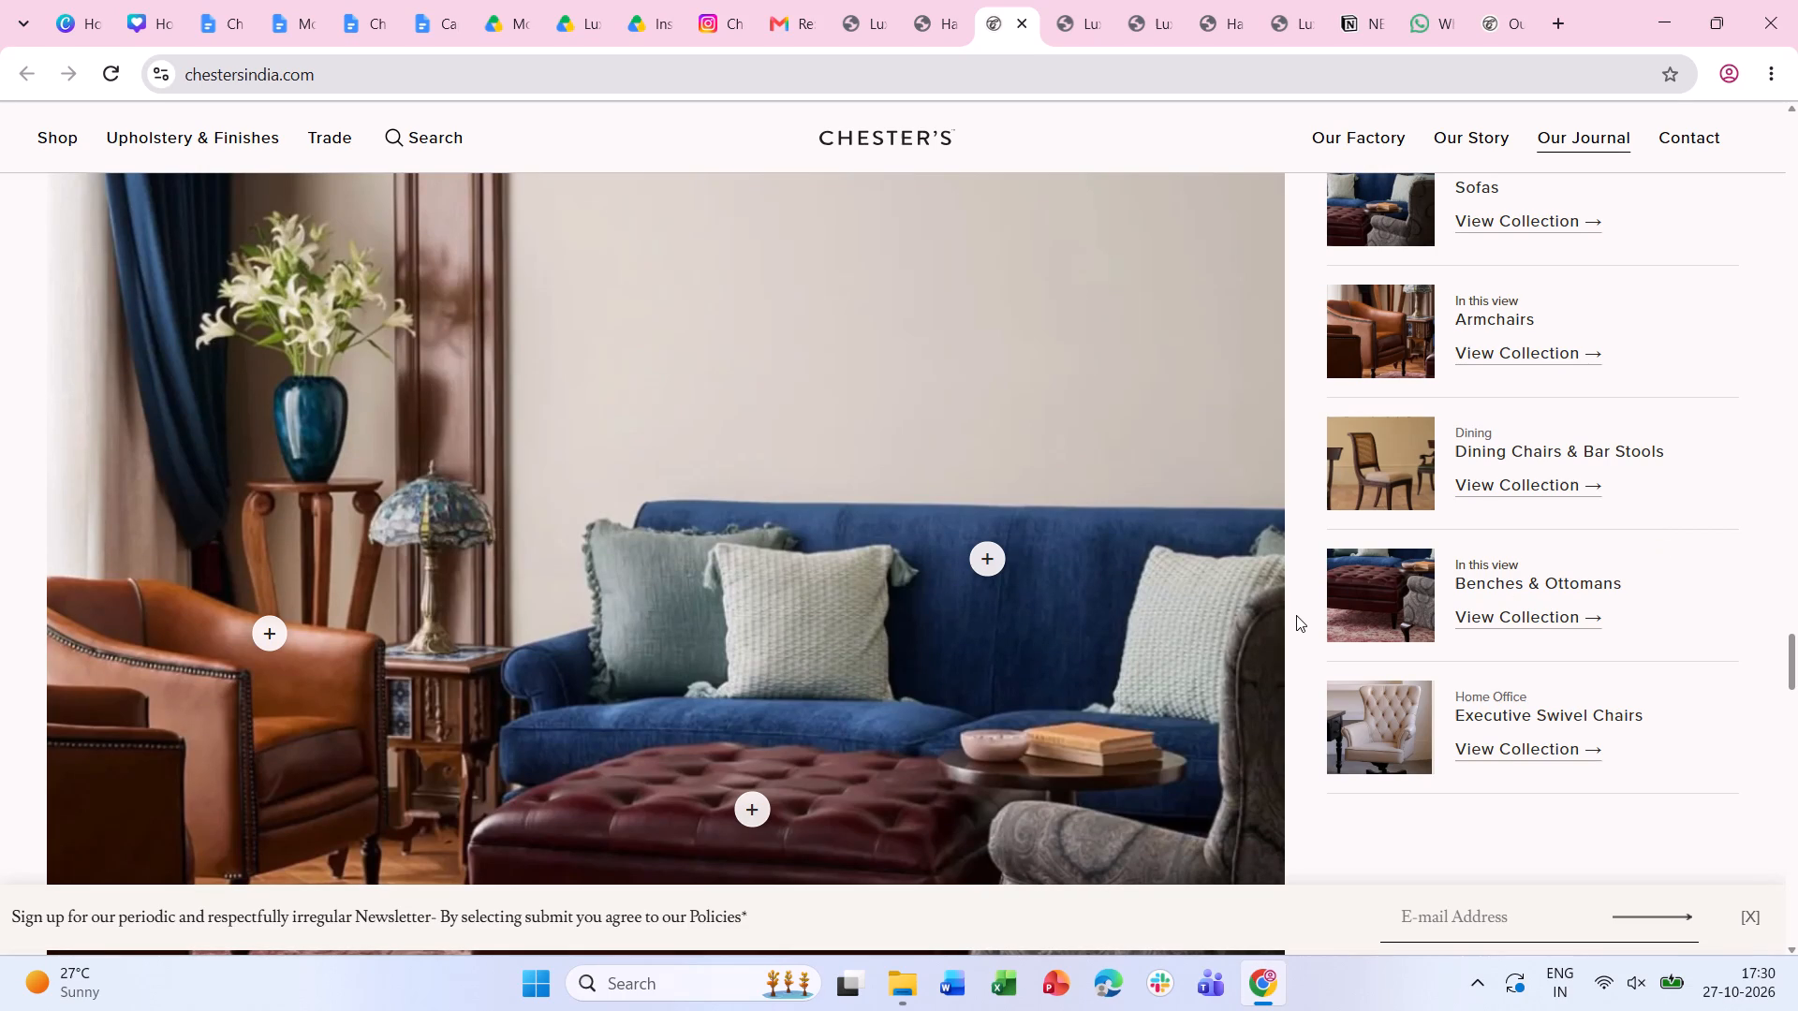
{"action": "scroll", "coordinate": [1296, 615], "scroll_direction": "up", "scroll_amount": 9}
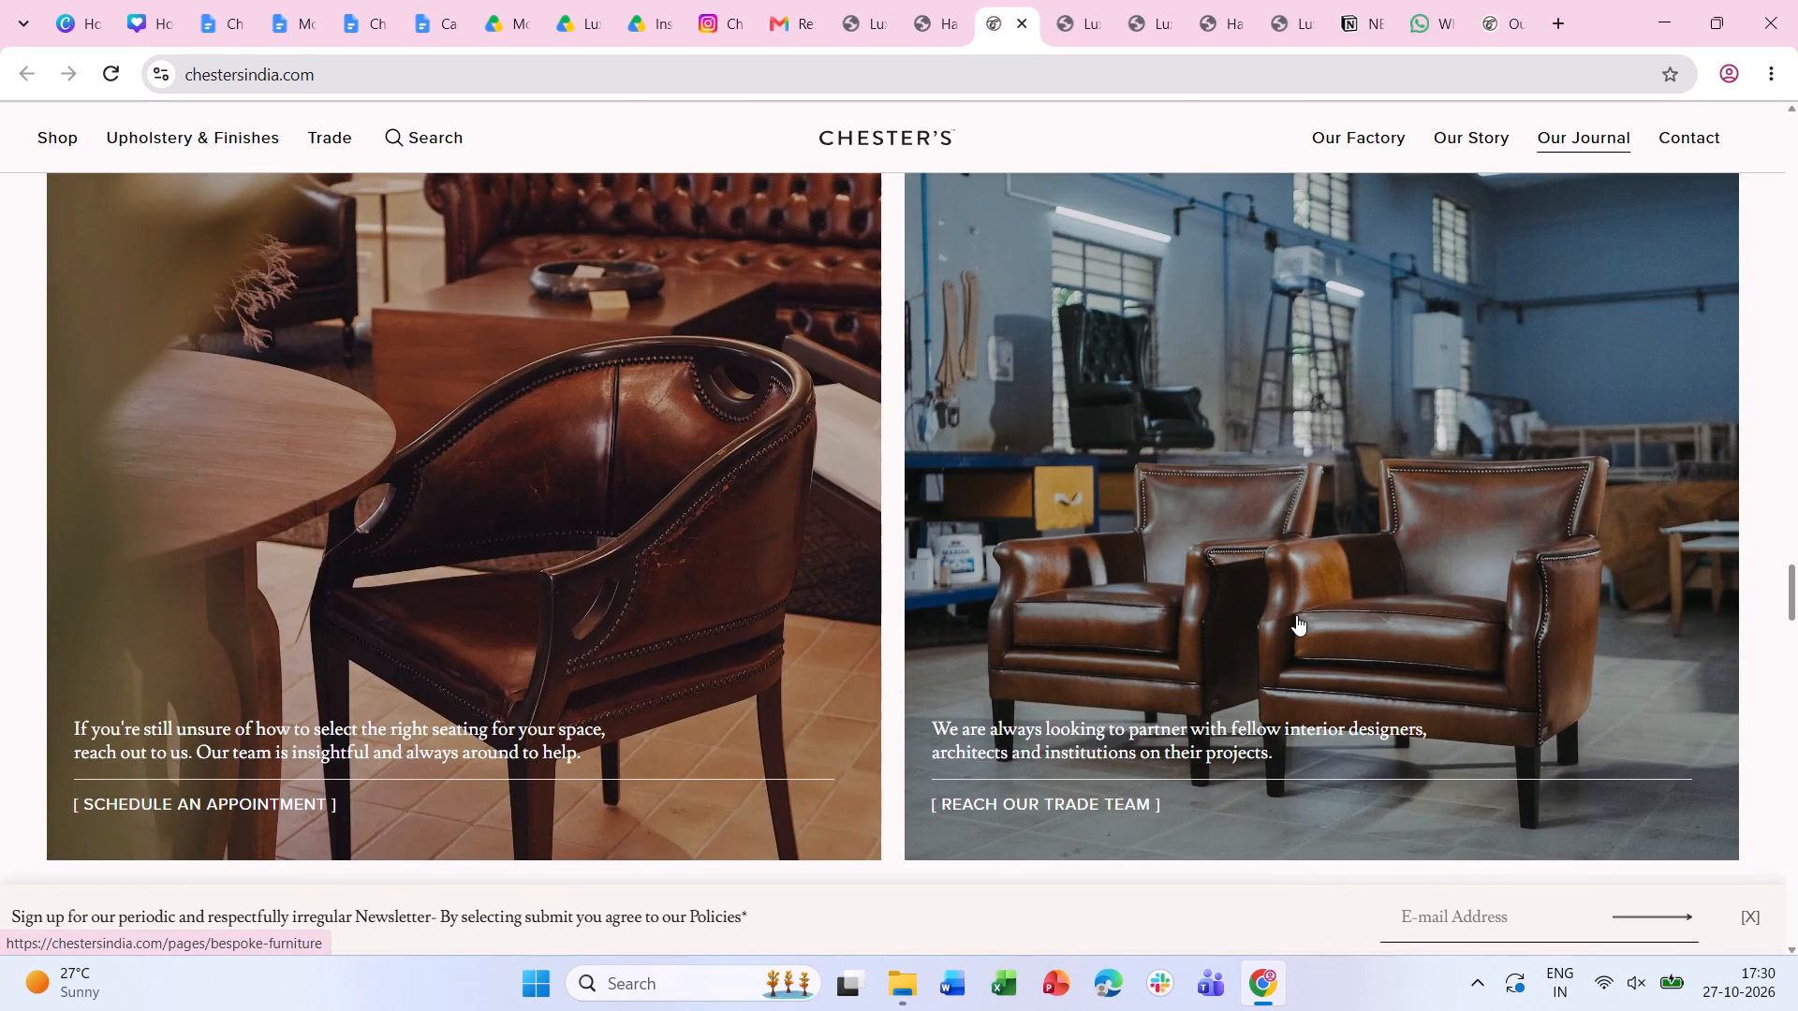
{"action": "scroll", "coordinate": [1296, 615], "scroll_direction": "up", "scroll_amount": 1}
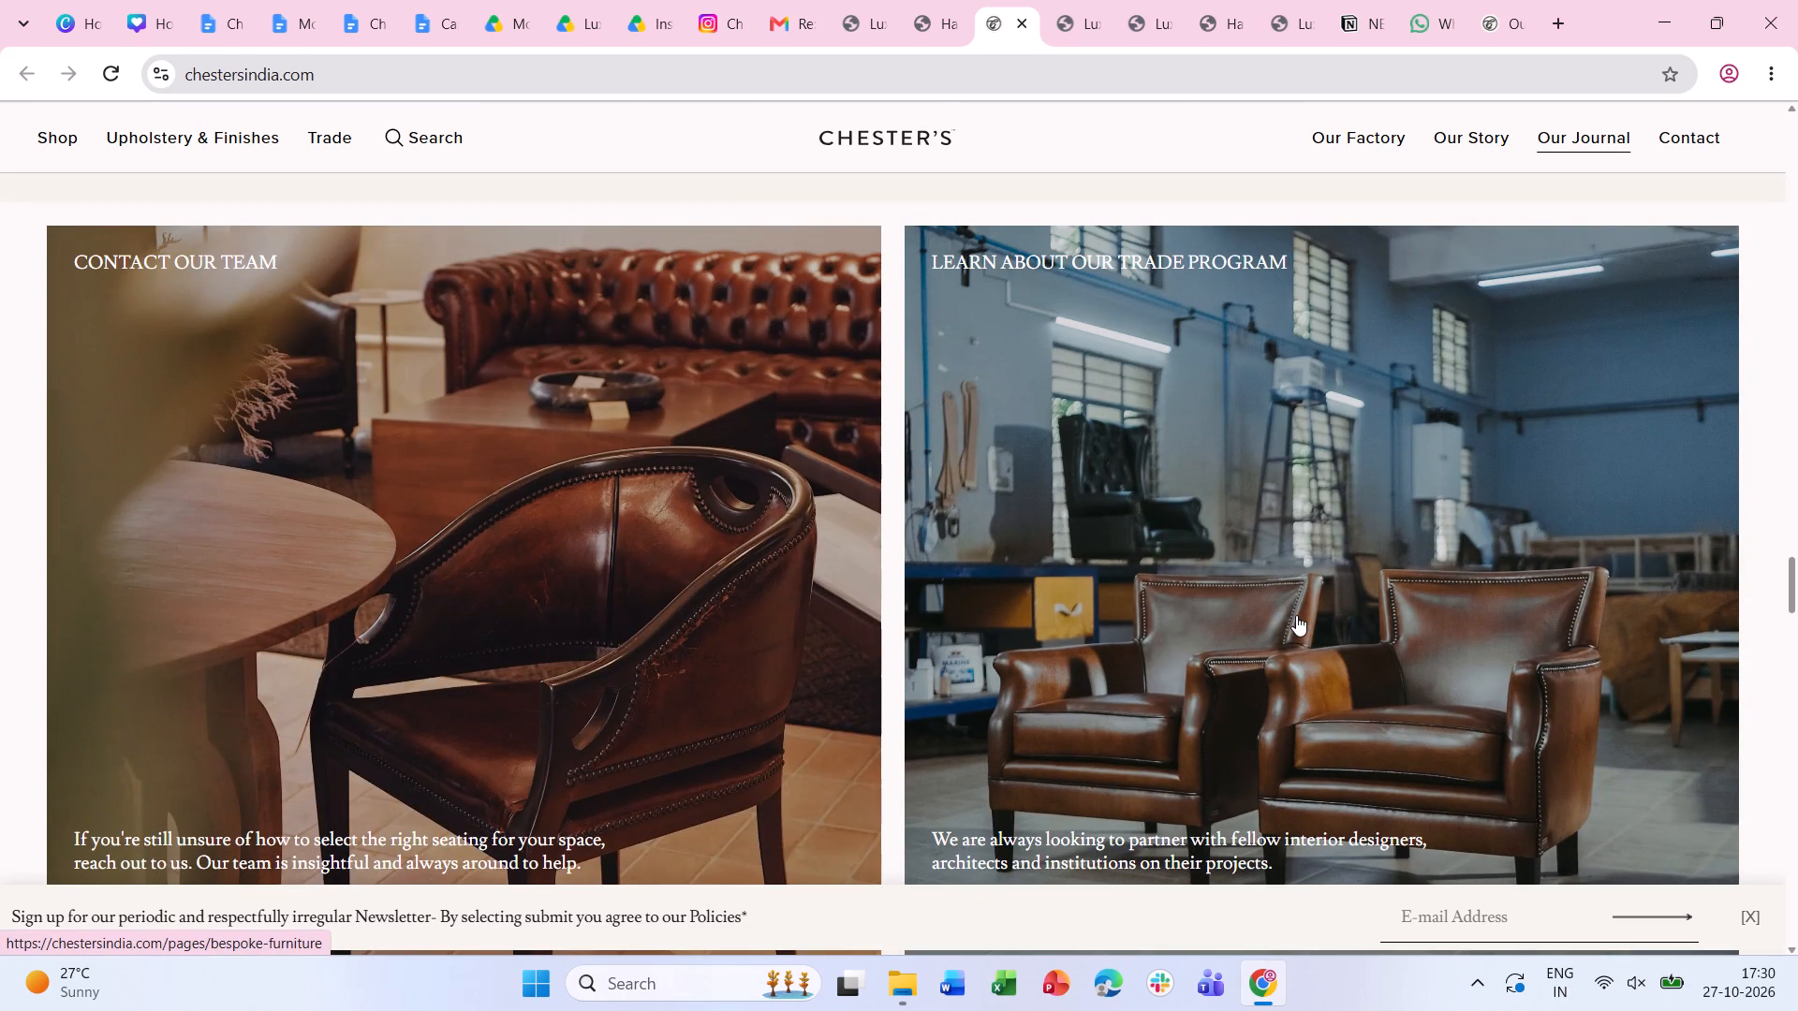
{"action": "scroll", "coordinate": [1296, 615], "scroll_direction": "down", "scroll_amount": 2}
{"action": "scroll", "coordinate": [1296, 615], "scroll_direction": "up", "scroll_amount": 5}
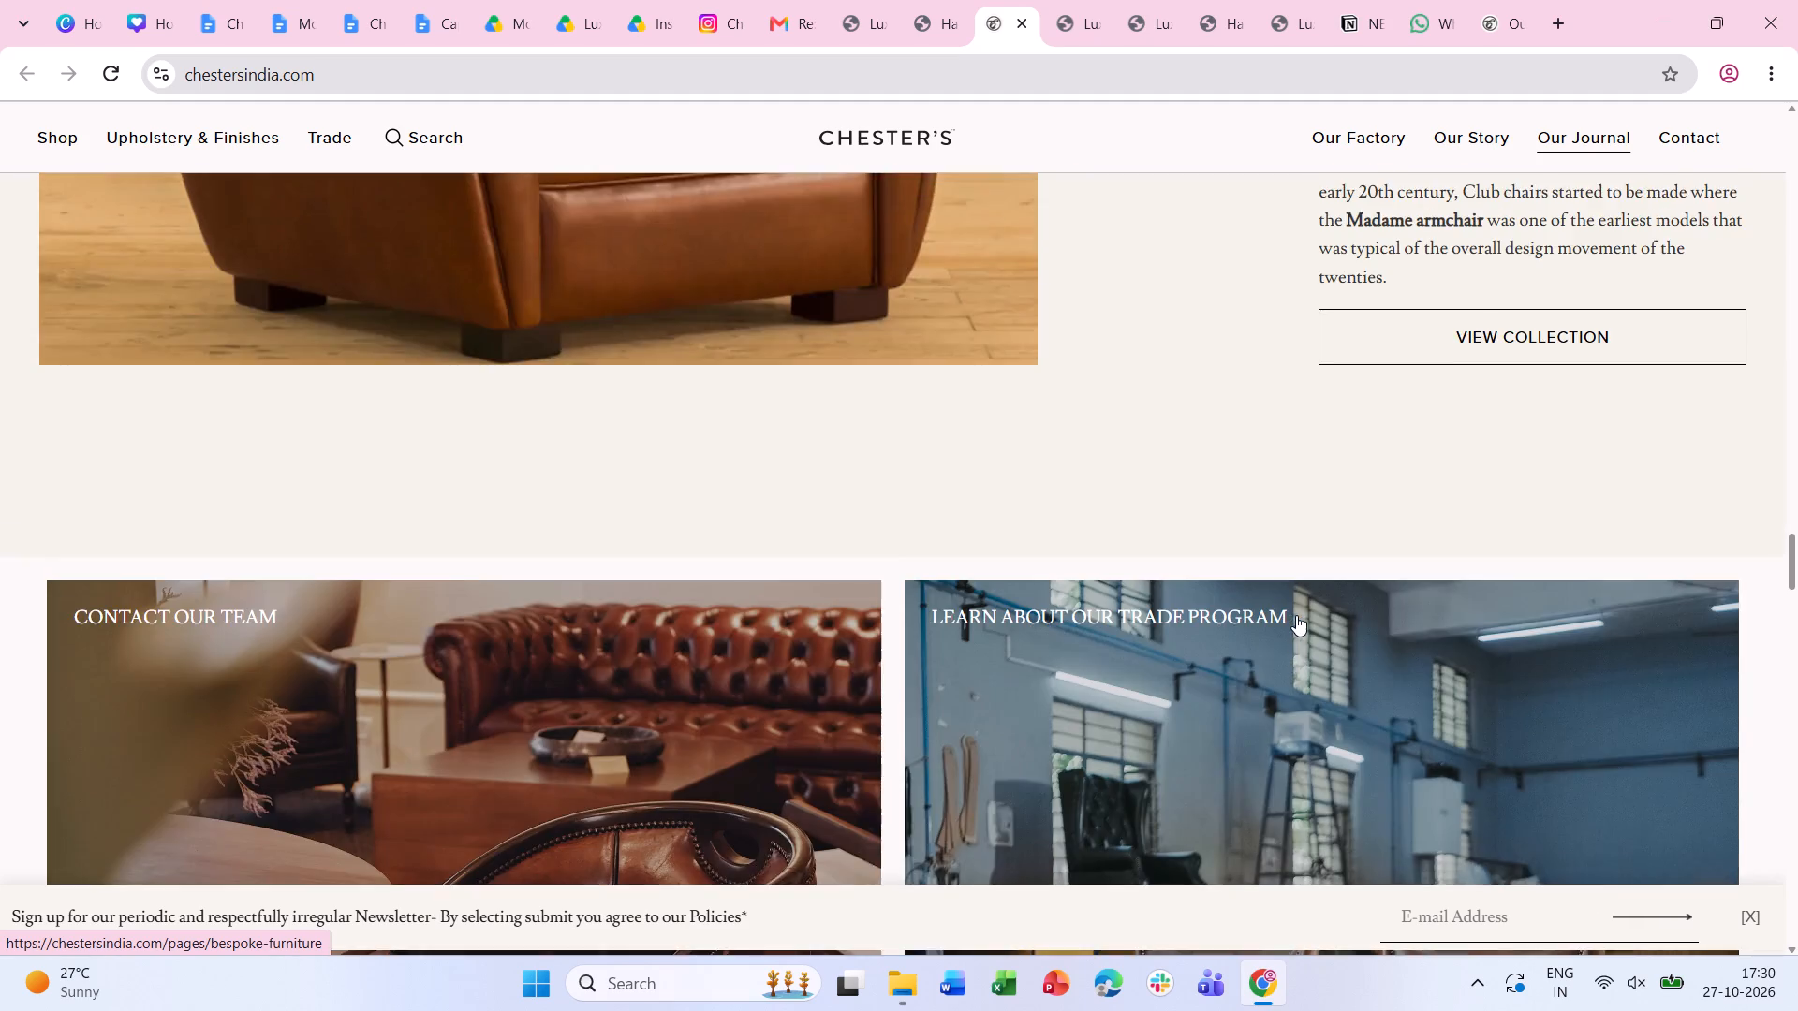
{"action": "scroll", "coordinate": [1296, 615], "scroll_direction": "up", "scroll_amount": 17}
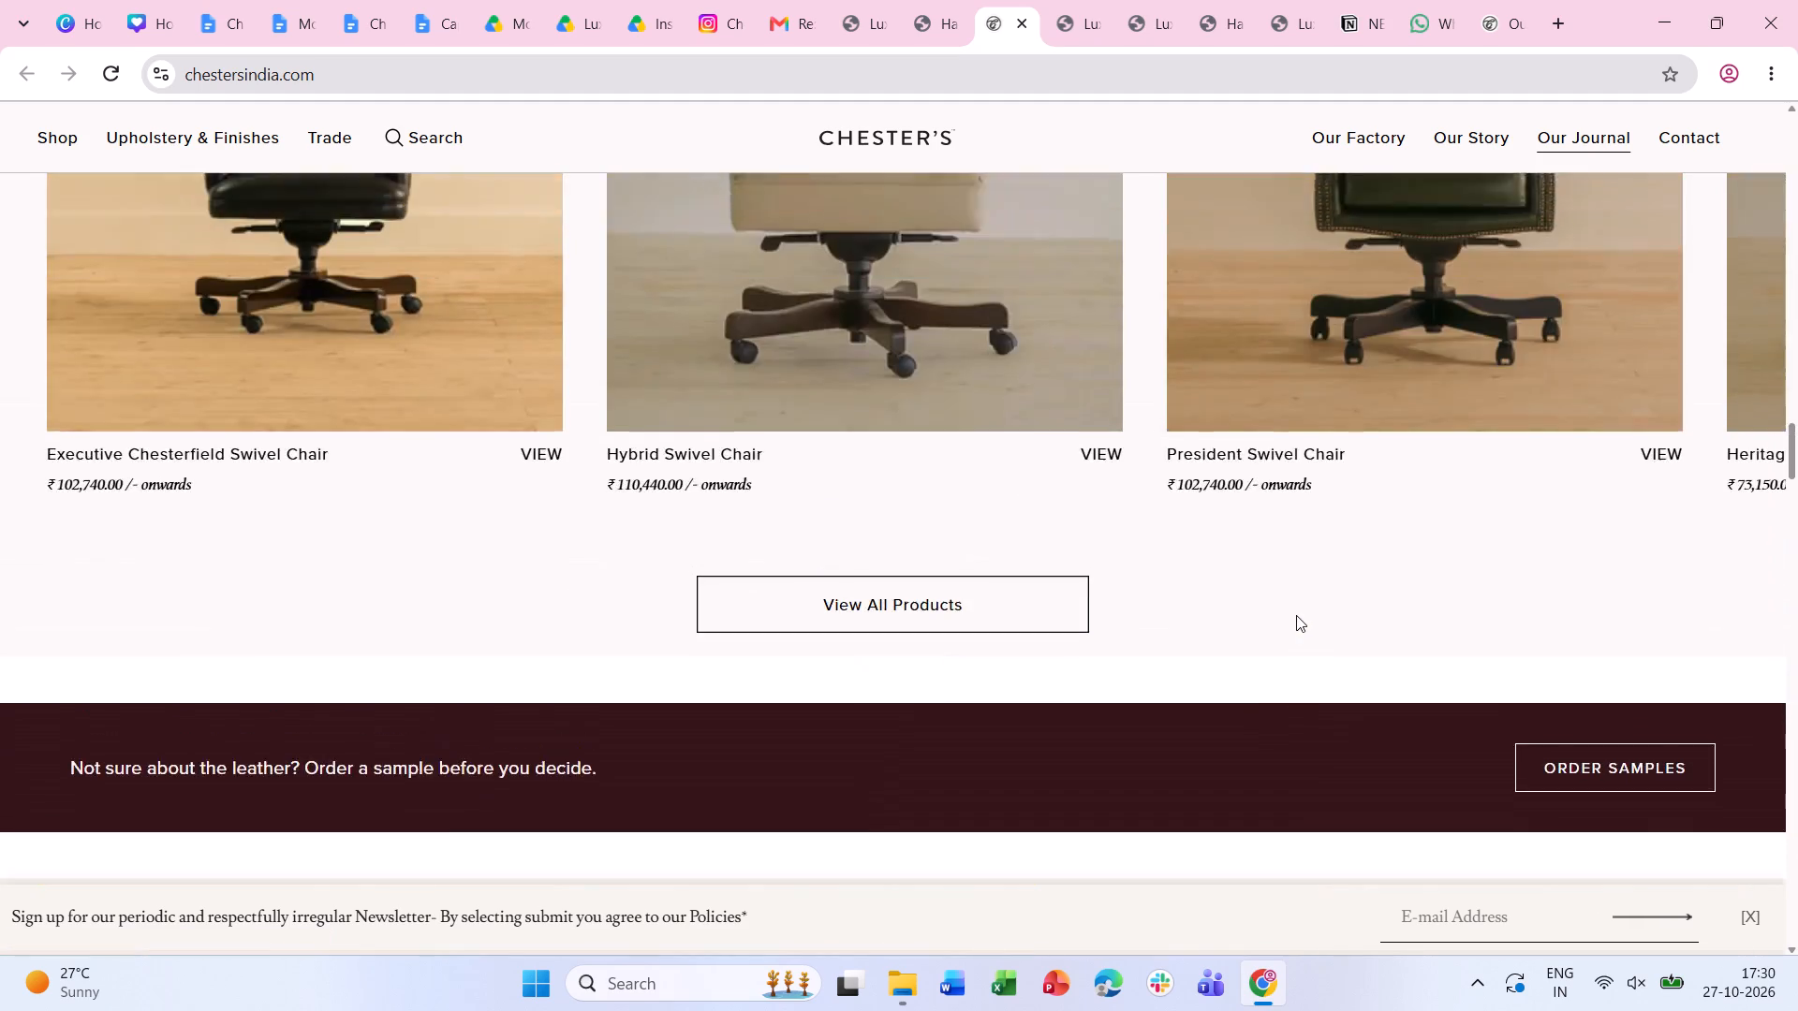
{"action": "scroll", "coordinate": [1296, 615], "scroll_direction": "up", "scroll_amount": 20}
{"action": "scroll", "coordinate": [1296, 615], "scroll_direction": "up", "scroll_amount": 3}
Close the linked Chester's homepage and return to the interior designers and architects page.
{"action": "left_click", "coordinate": [925, 0]}
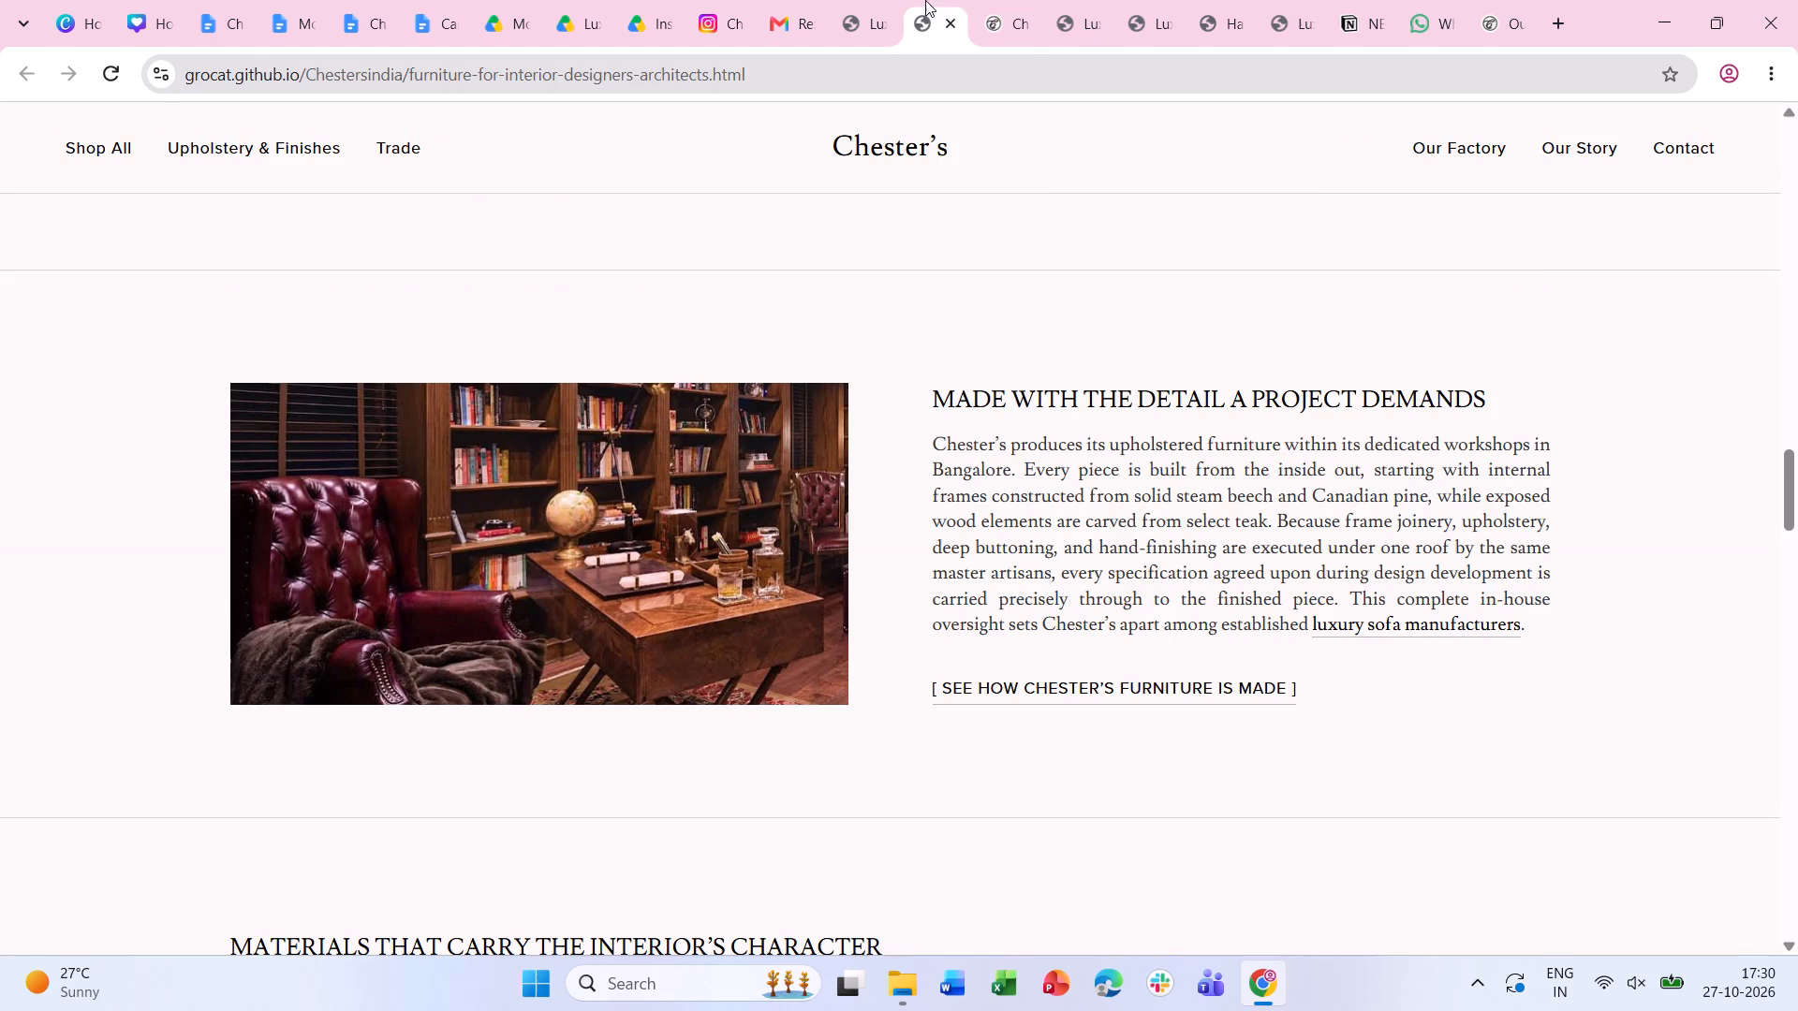
{"action": "left_click", "coordinate": [1015, 6]}
{"action": "left_click", "coordinate": [1024, 29]}
Check the "See how Chester's furniture is made" link in a new tab, look through the factory page, and close it.
{"action": "scroll", "coordinate": [1487, 637], "scroll_direction": "down", "scroll_amount": 1}
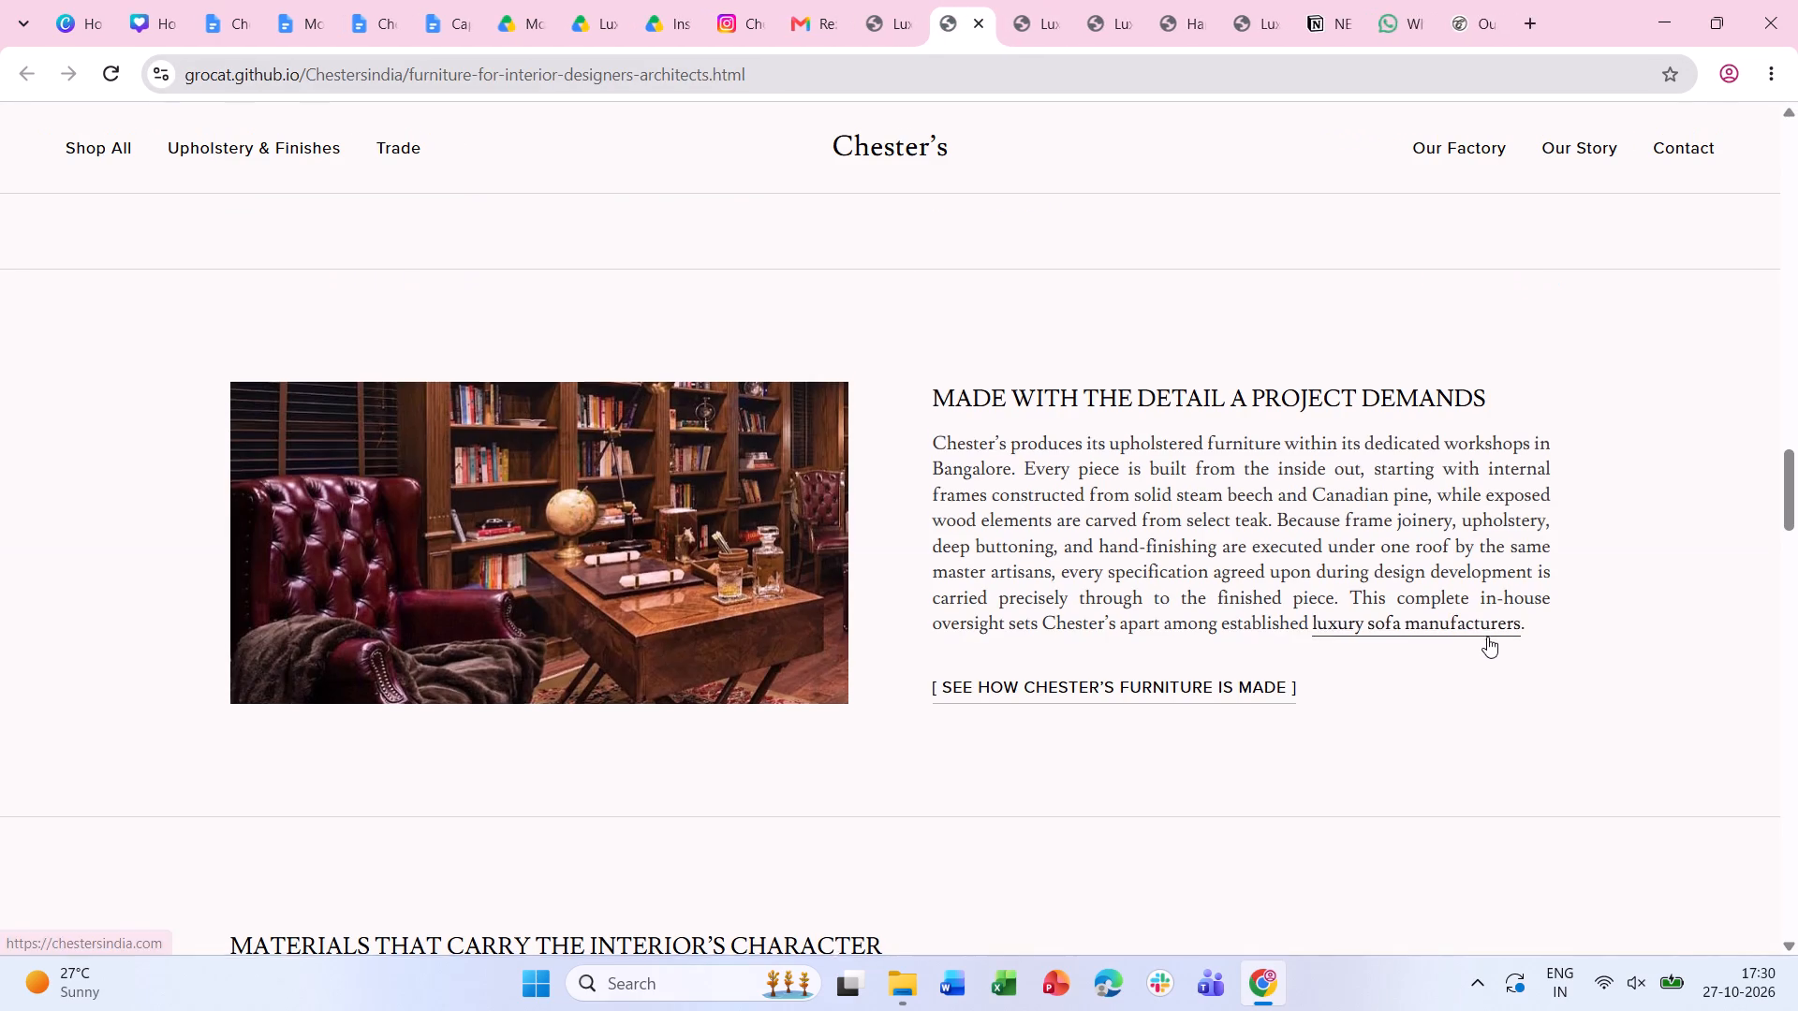
{"action": "scroll", "coordinate": [1487, 637], "scroll_direction": "down", "scroll_amount": 1}
{"action": "right_click", "coordinate": [1259, 469]}
{"action": "left_click", "coordinate": [1274, 486]}
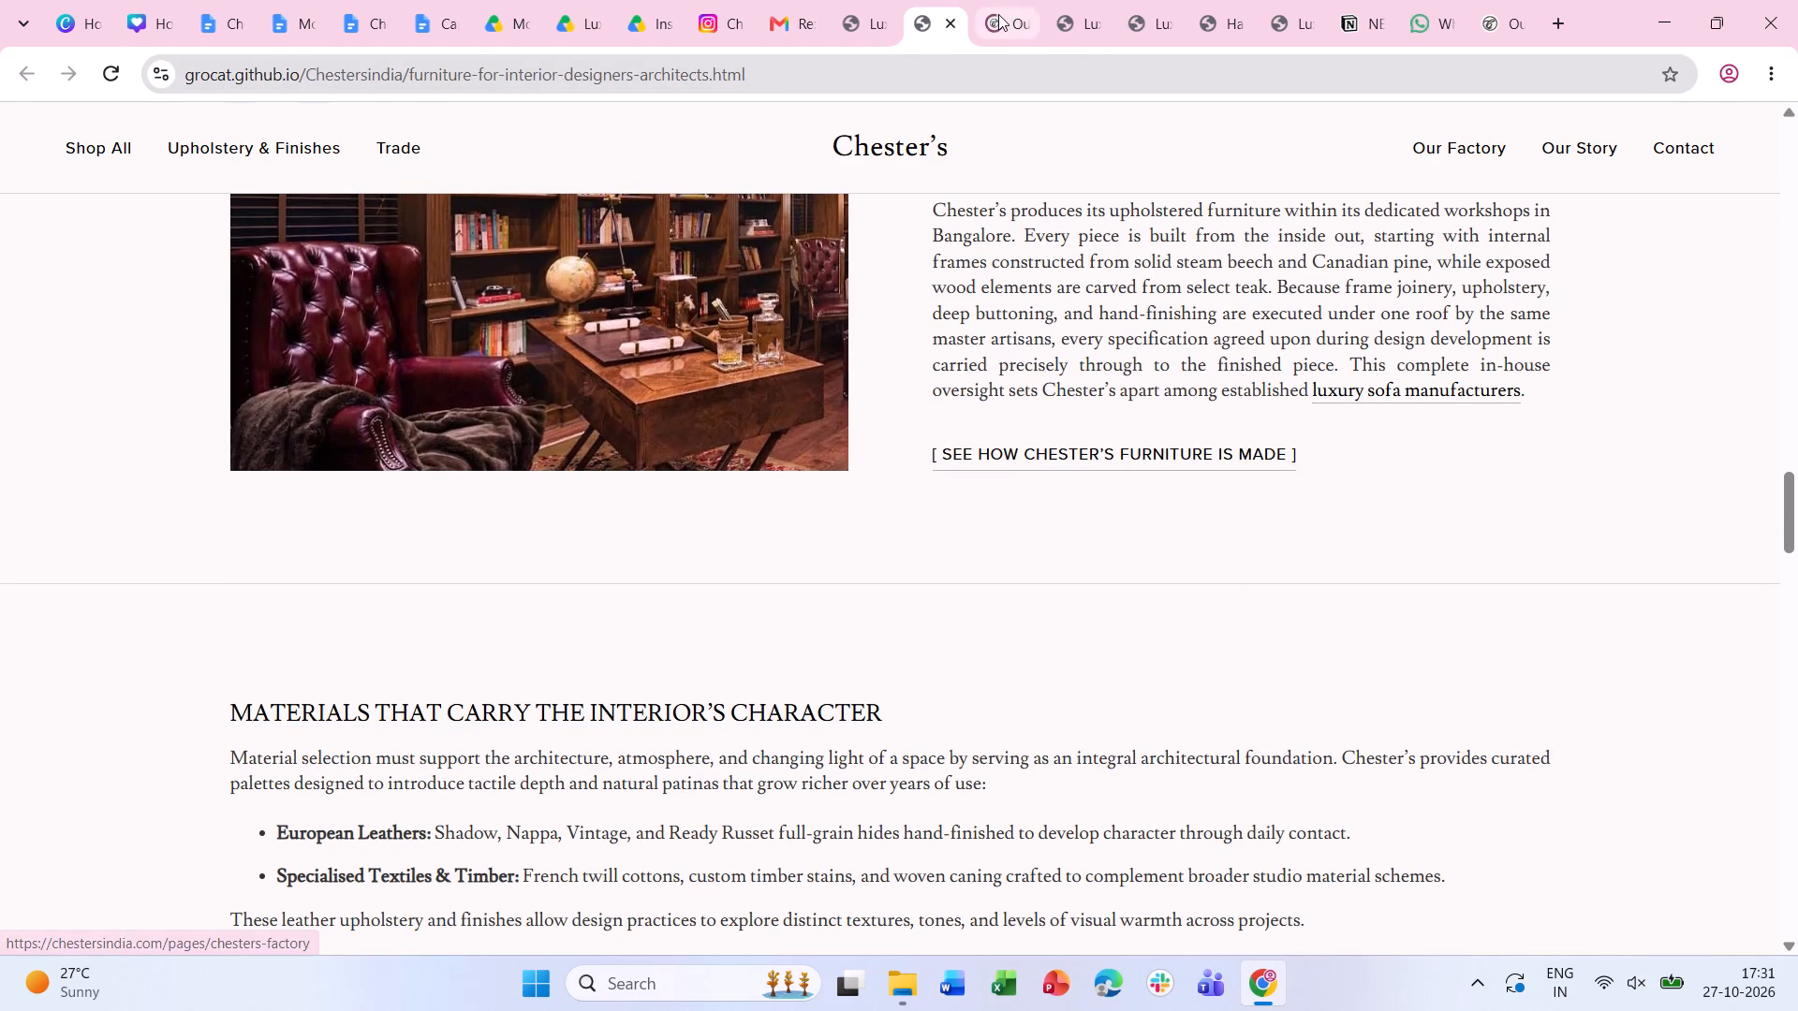
{"action": "left_click", "coordinate": [998, 14]}
{"action": "scroll", "coordinate": [1469, 741], "scroll_direction": "down", "scroll_amount": 19}
{"action": "scroll", "coordinate": [1465, 733], "scroll_direction": "down", "scroll_amount": 7}
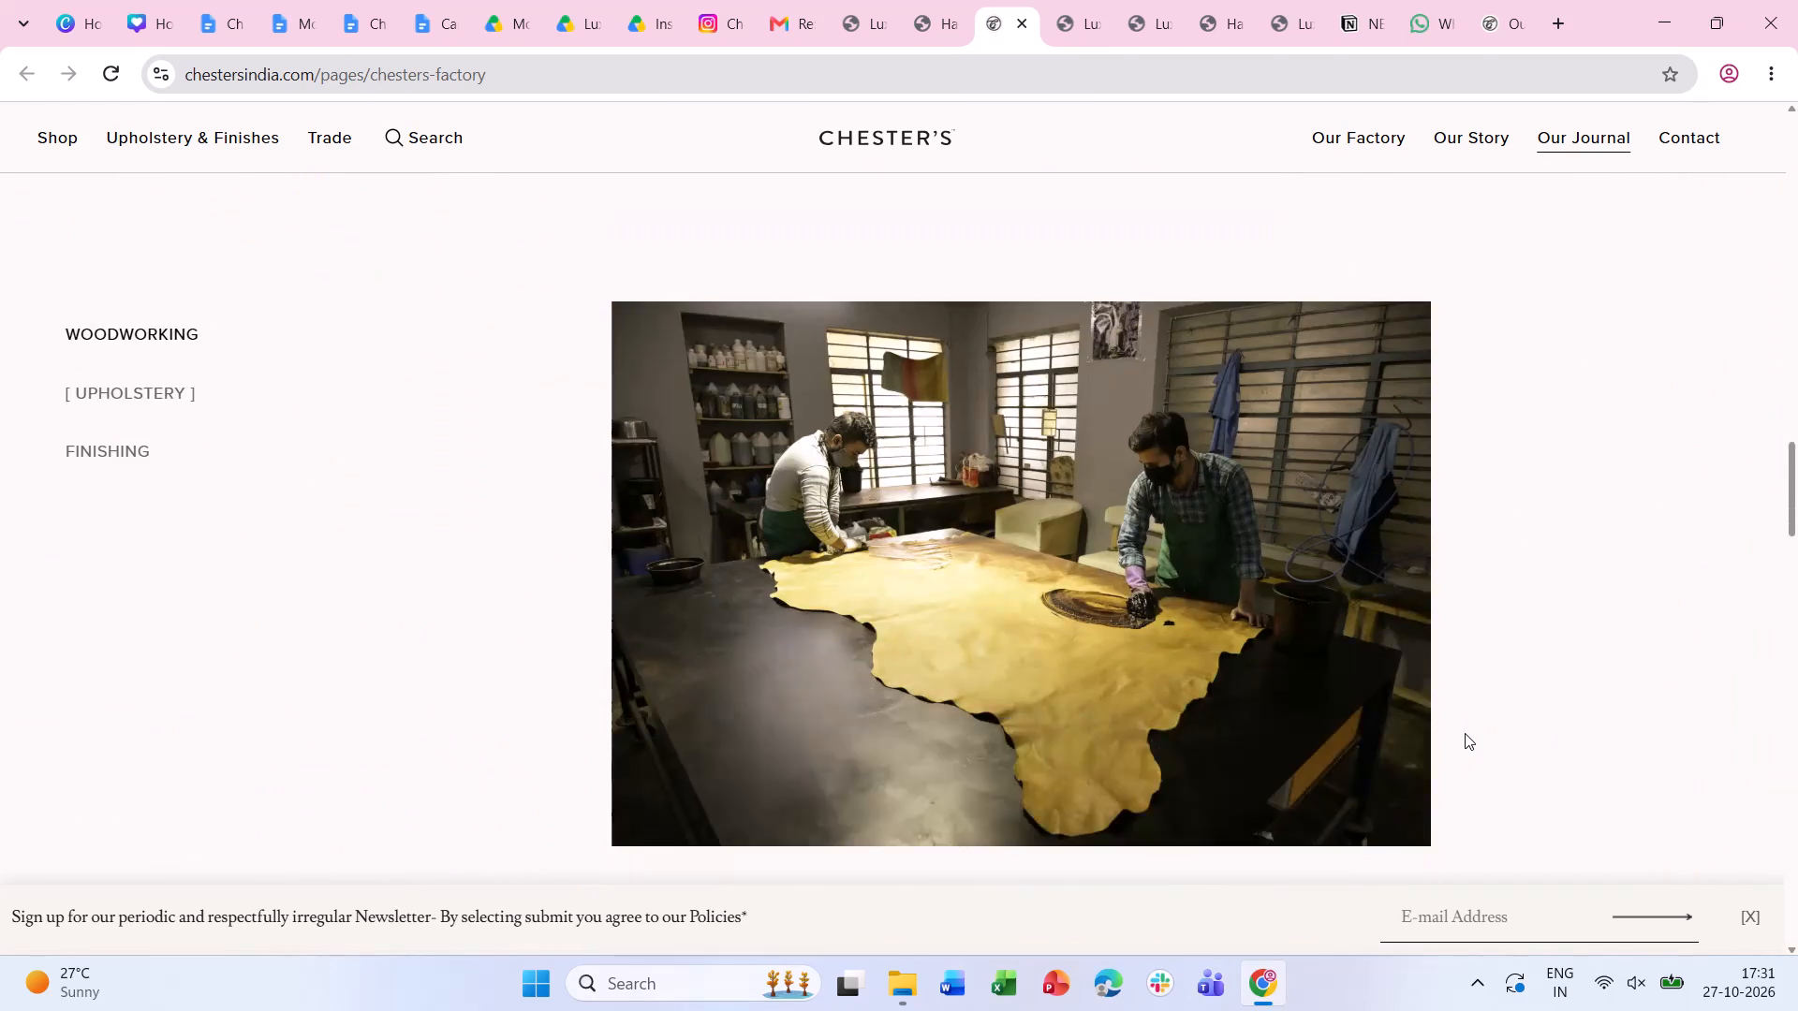
{"action": "scroll", "coordinate": [1465, 733], "scroll_direction": "down", "scroll_amount": 18}
{"action": "left_click", "coordinate": [1020, 22]}
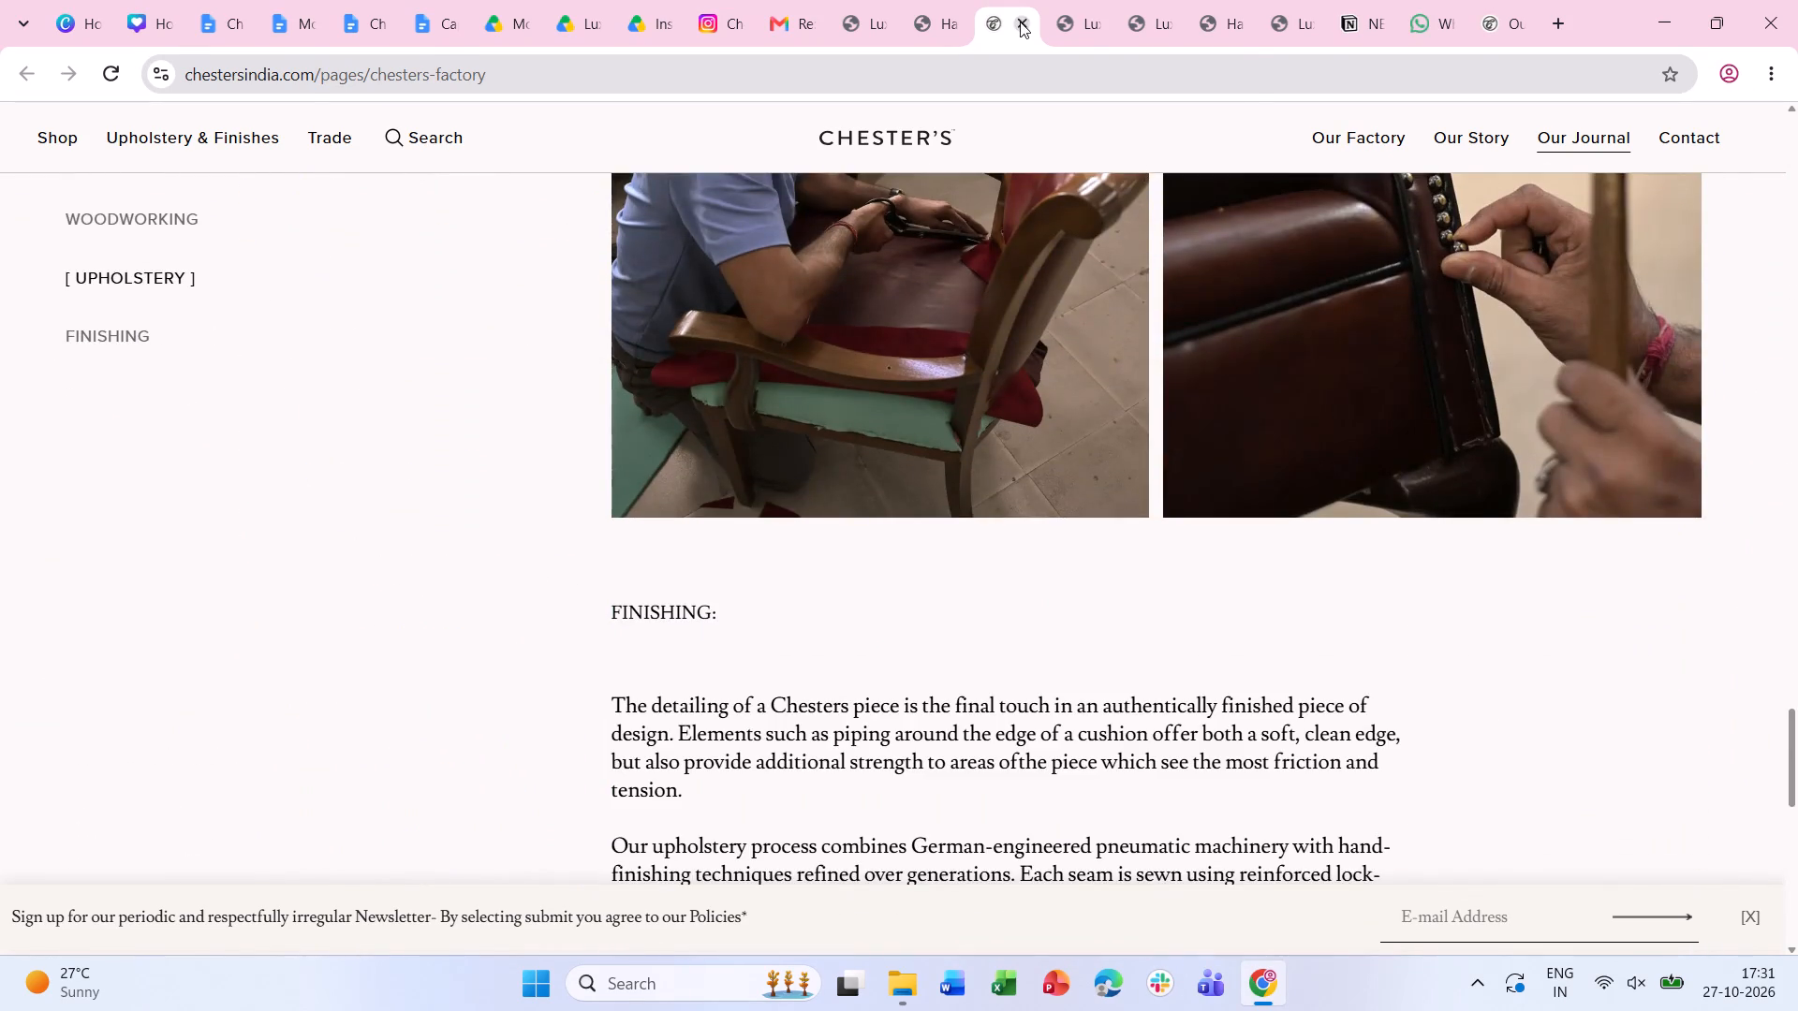
Capture a screenshot of the browser page showing the Materials That Carry the Interior's Character and Furniture Made for Distinctive Projects sections.
{"action": "scroll", "coordinate": [1514, 626], "scroll_direction": "down", "scroll_amount": 3}
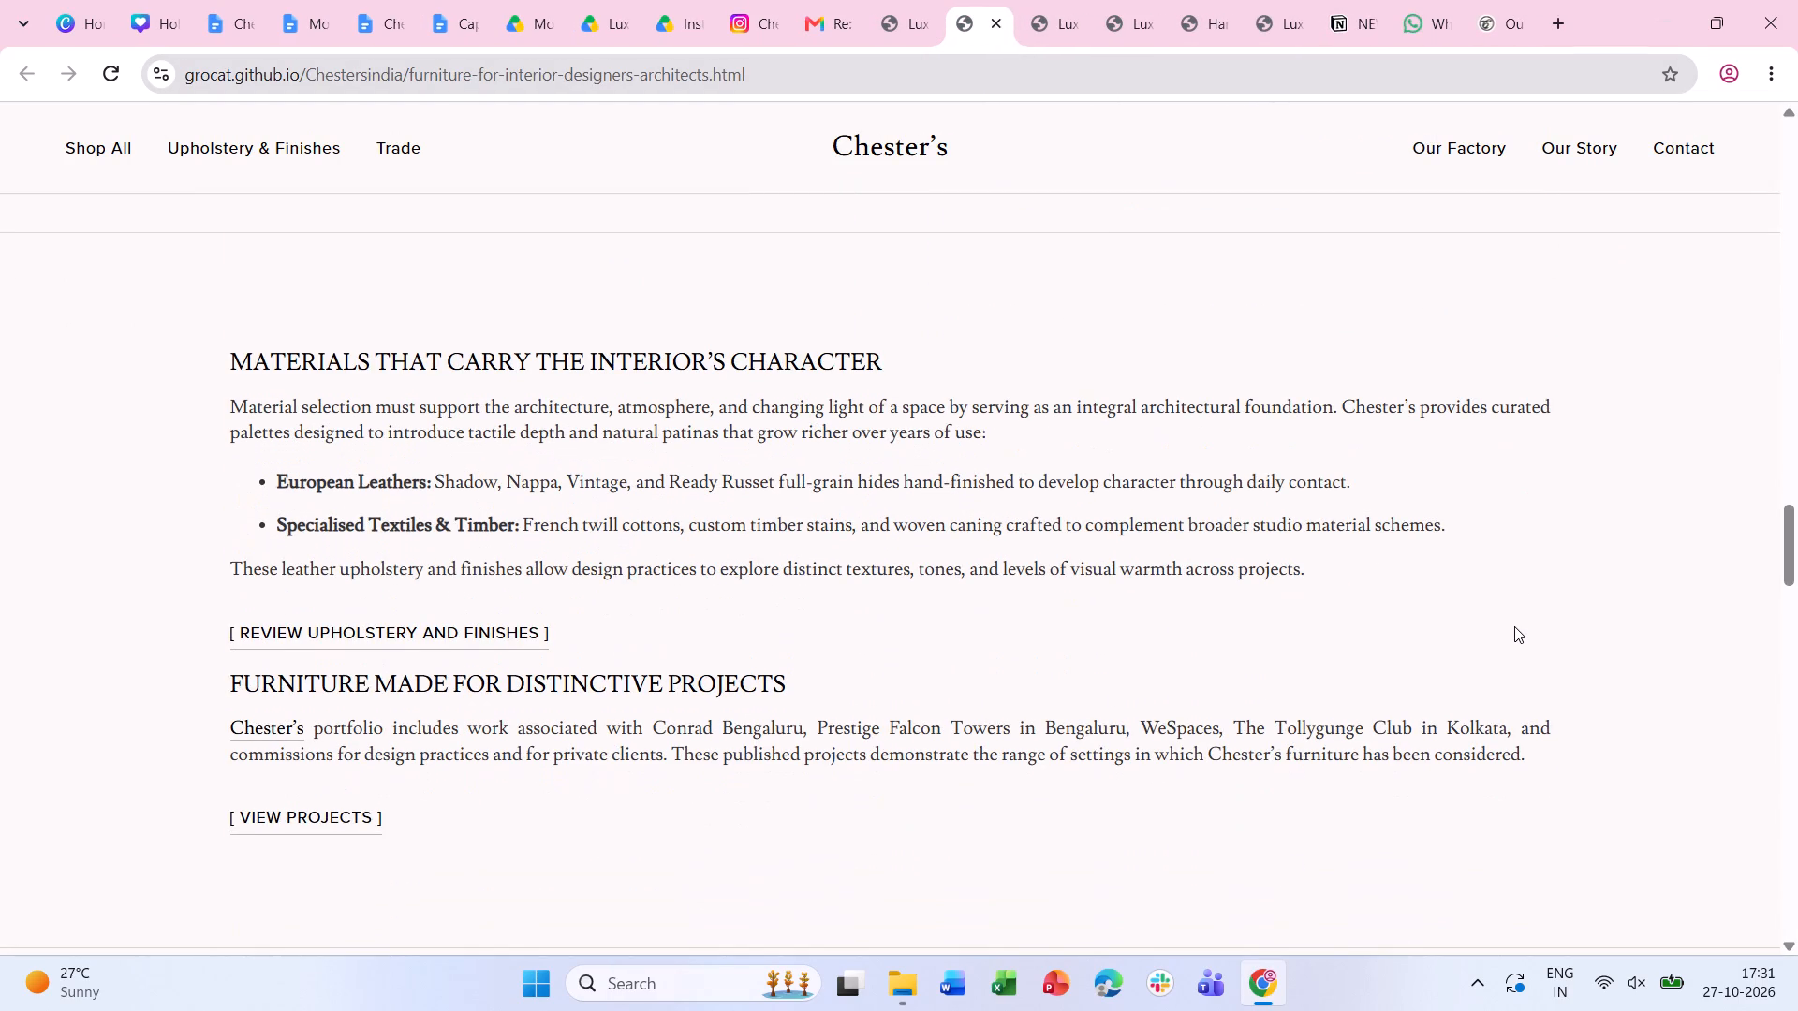
{"action": "scroll", "coordinate": [1514, 626], "scroll_direction": "down", "scroll_amount": 1}
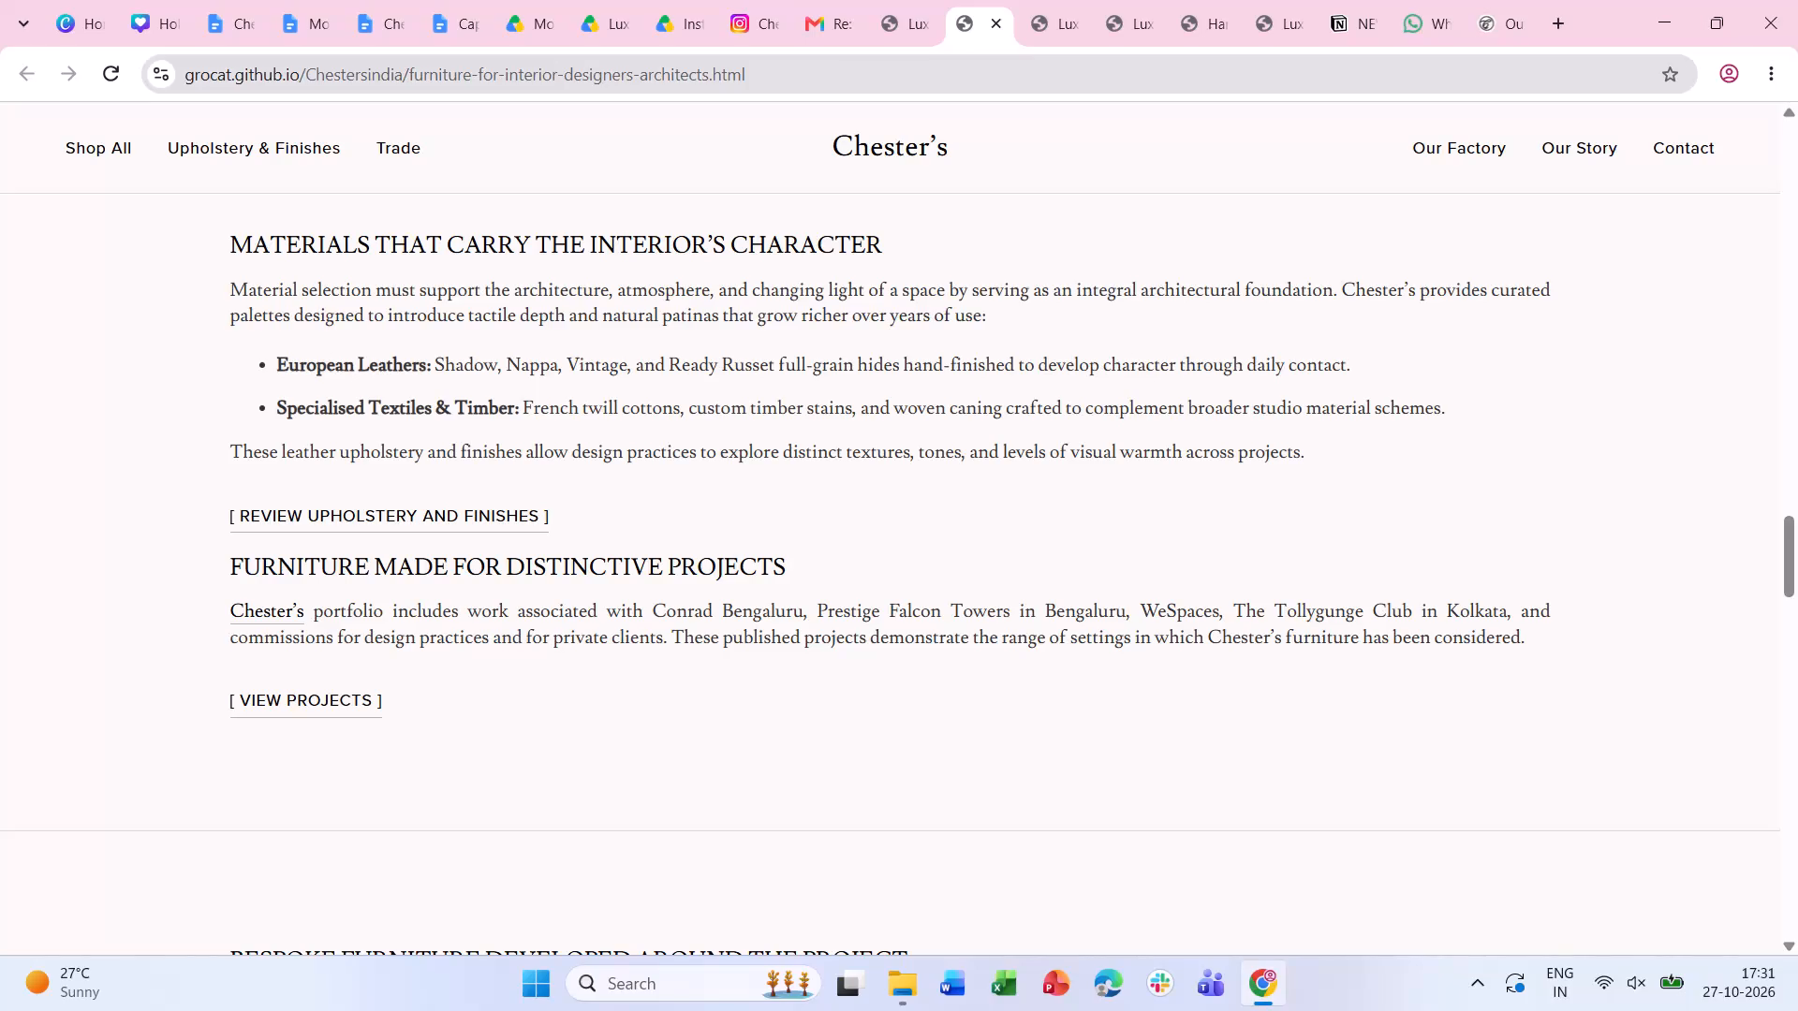
{"action": "scroll", "coordinate": [1244, 666], "scroll_direction": "up", "scroll_amount": 1}
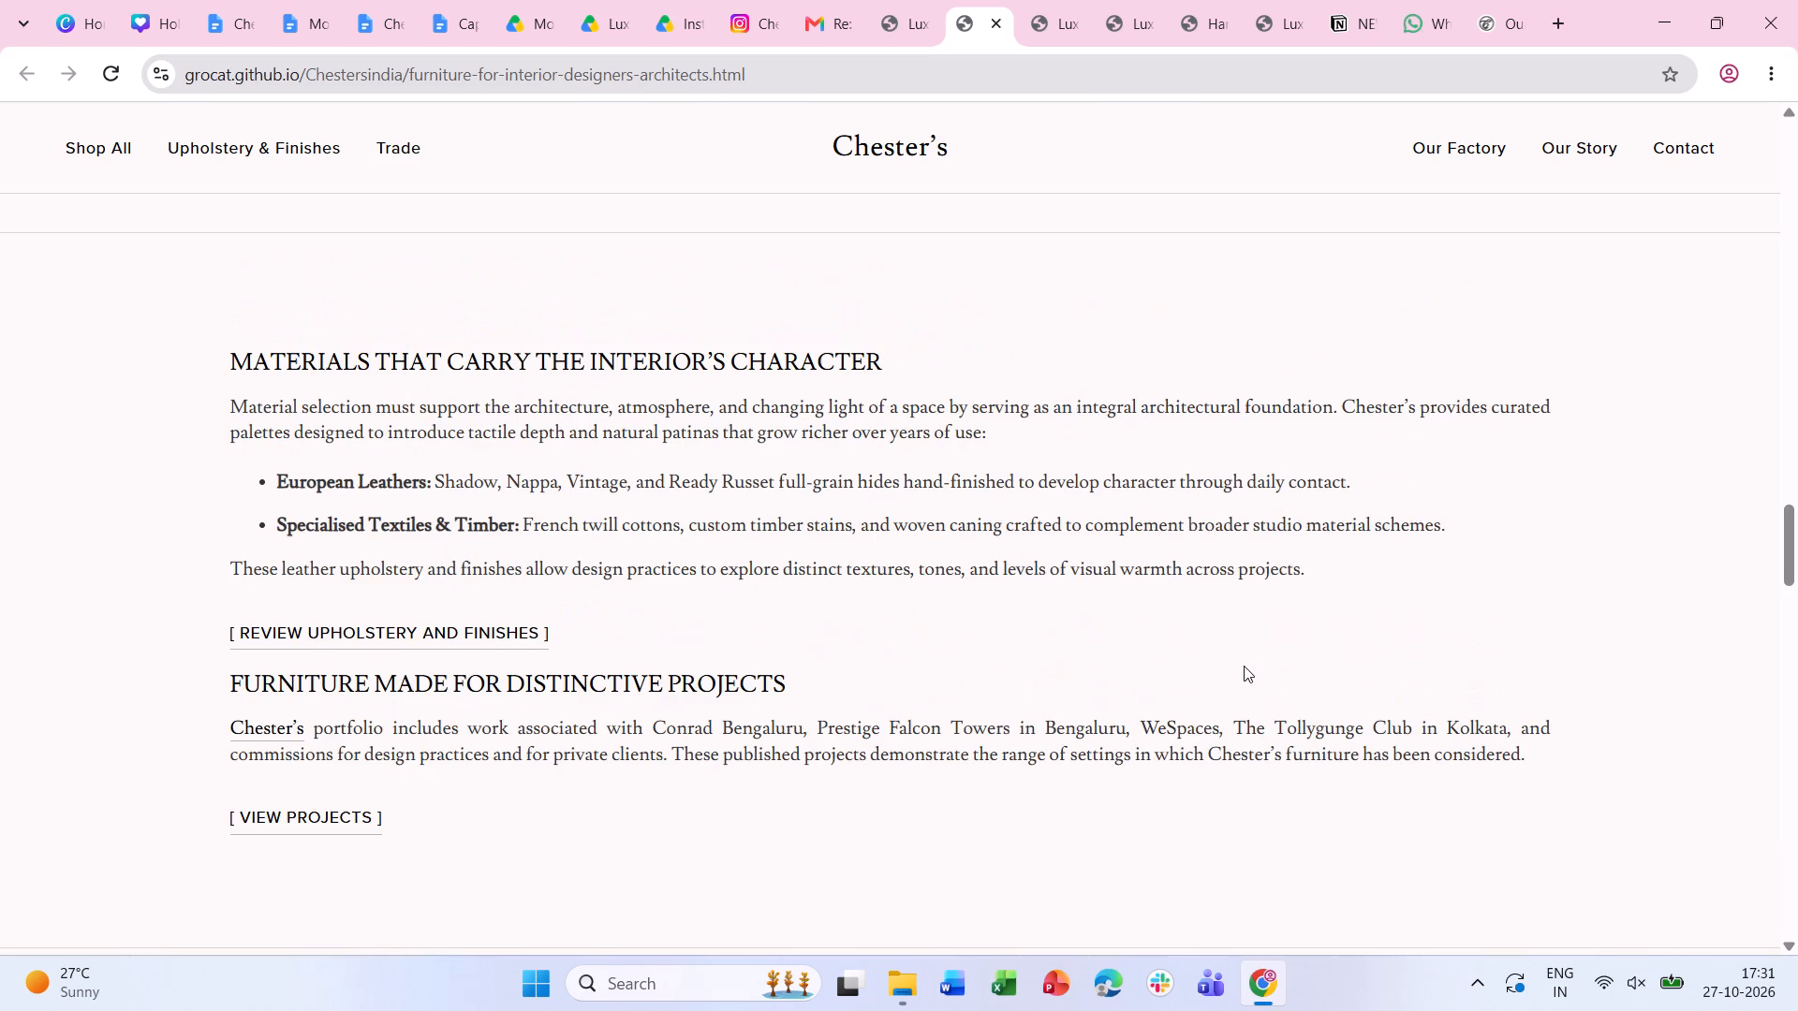
{"action": "left_click_drag", "start_coordinate": [1793, 542], "coordinate": [1785, 544]}
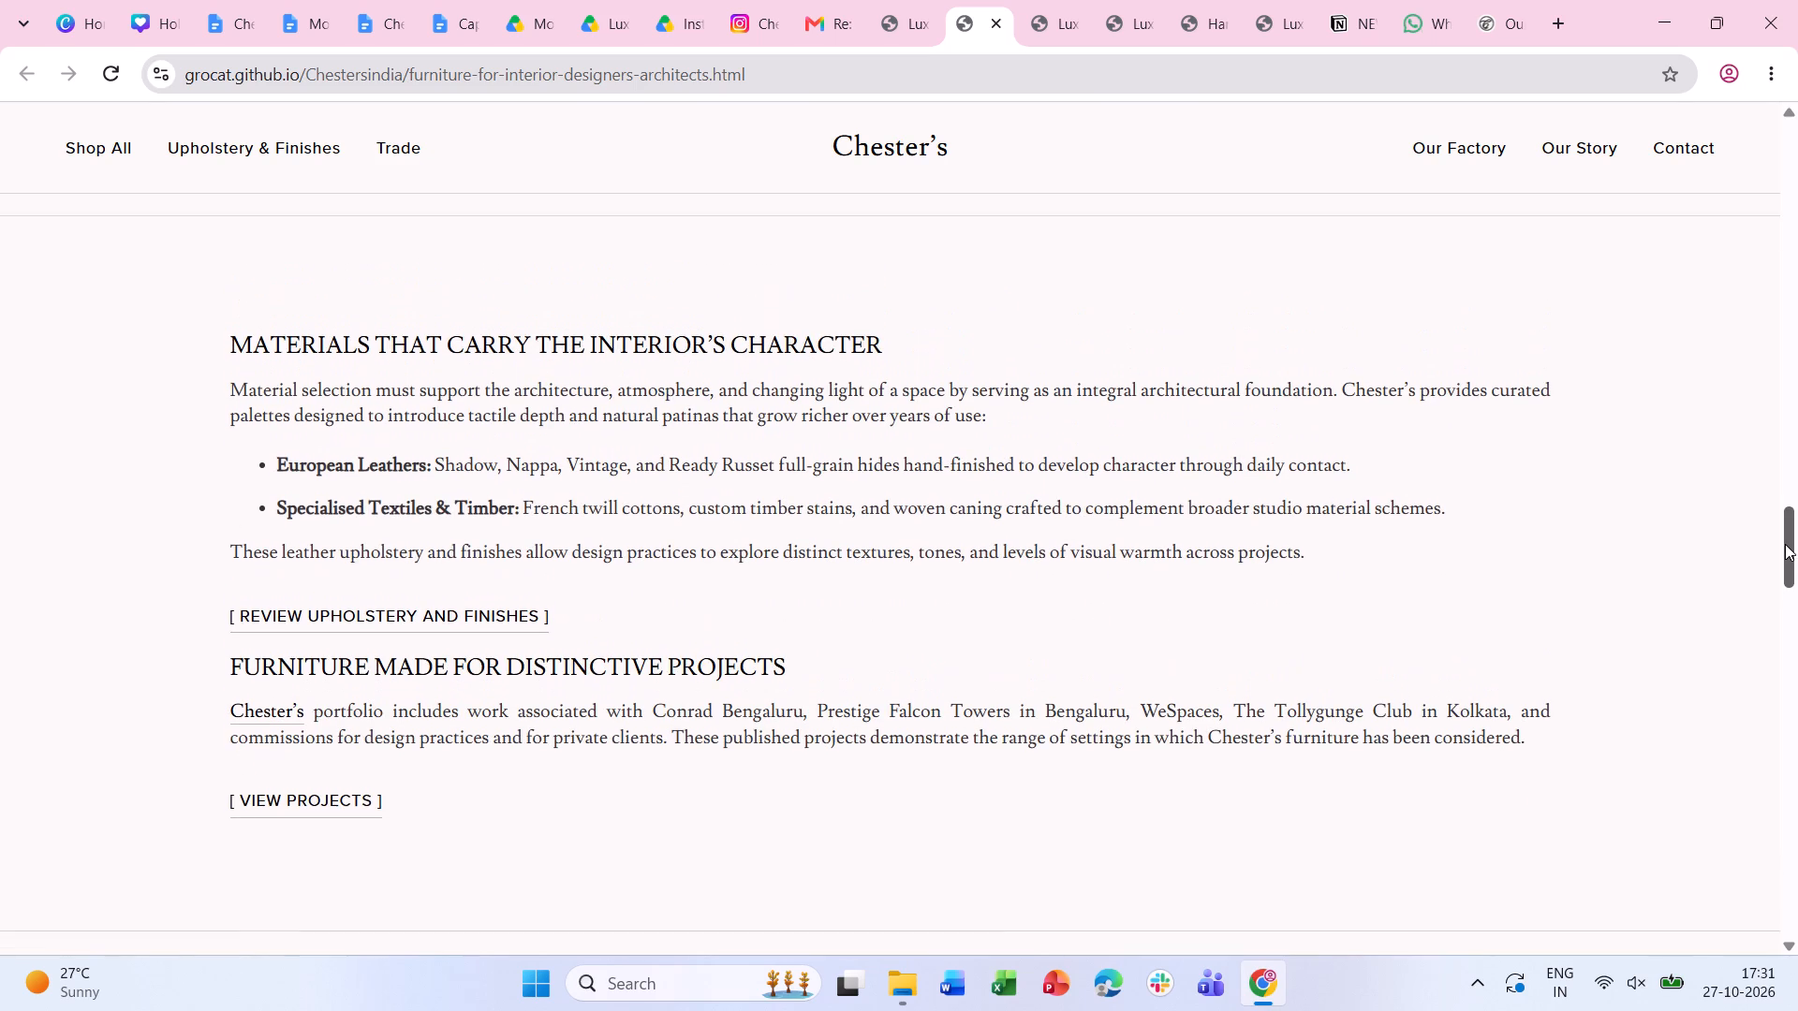
{"action": "left_click_drag", "start_coordinate": [1785, 544], "coordinate": [1782, 547]}
{"action": "key", "text": "Print"}
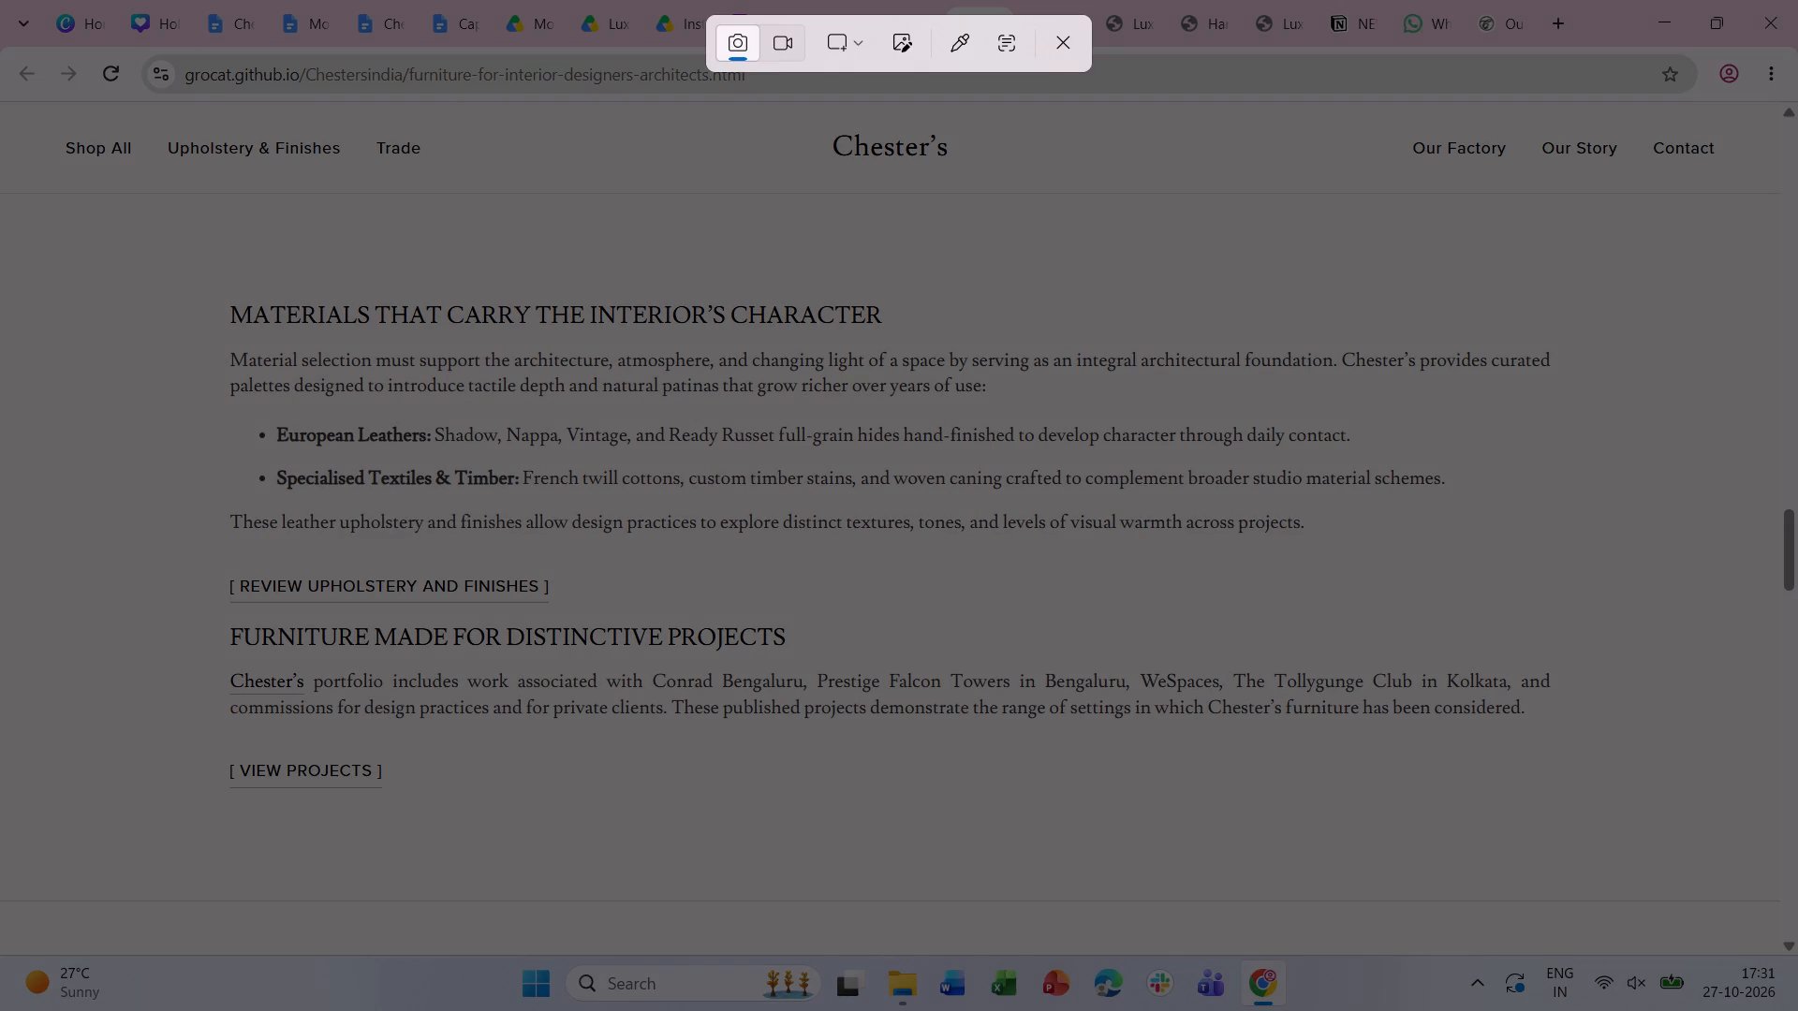
{"action": "left_click_drag", "start_coordinate": [6, 50], "coordinate": [1797, 947]}
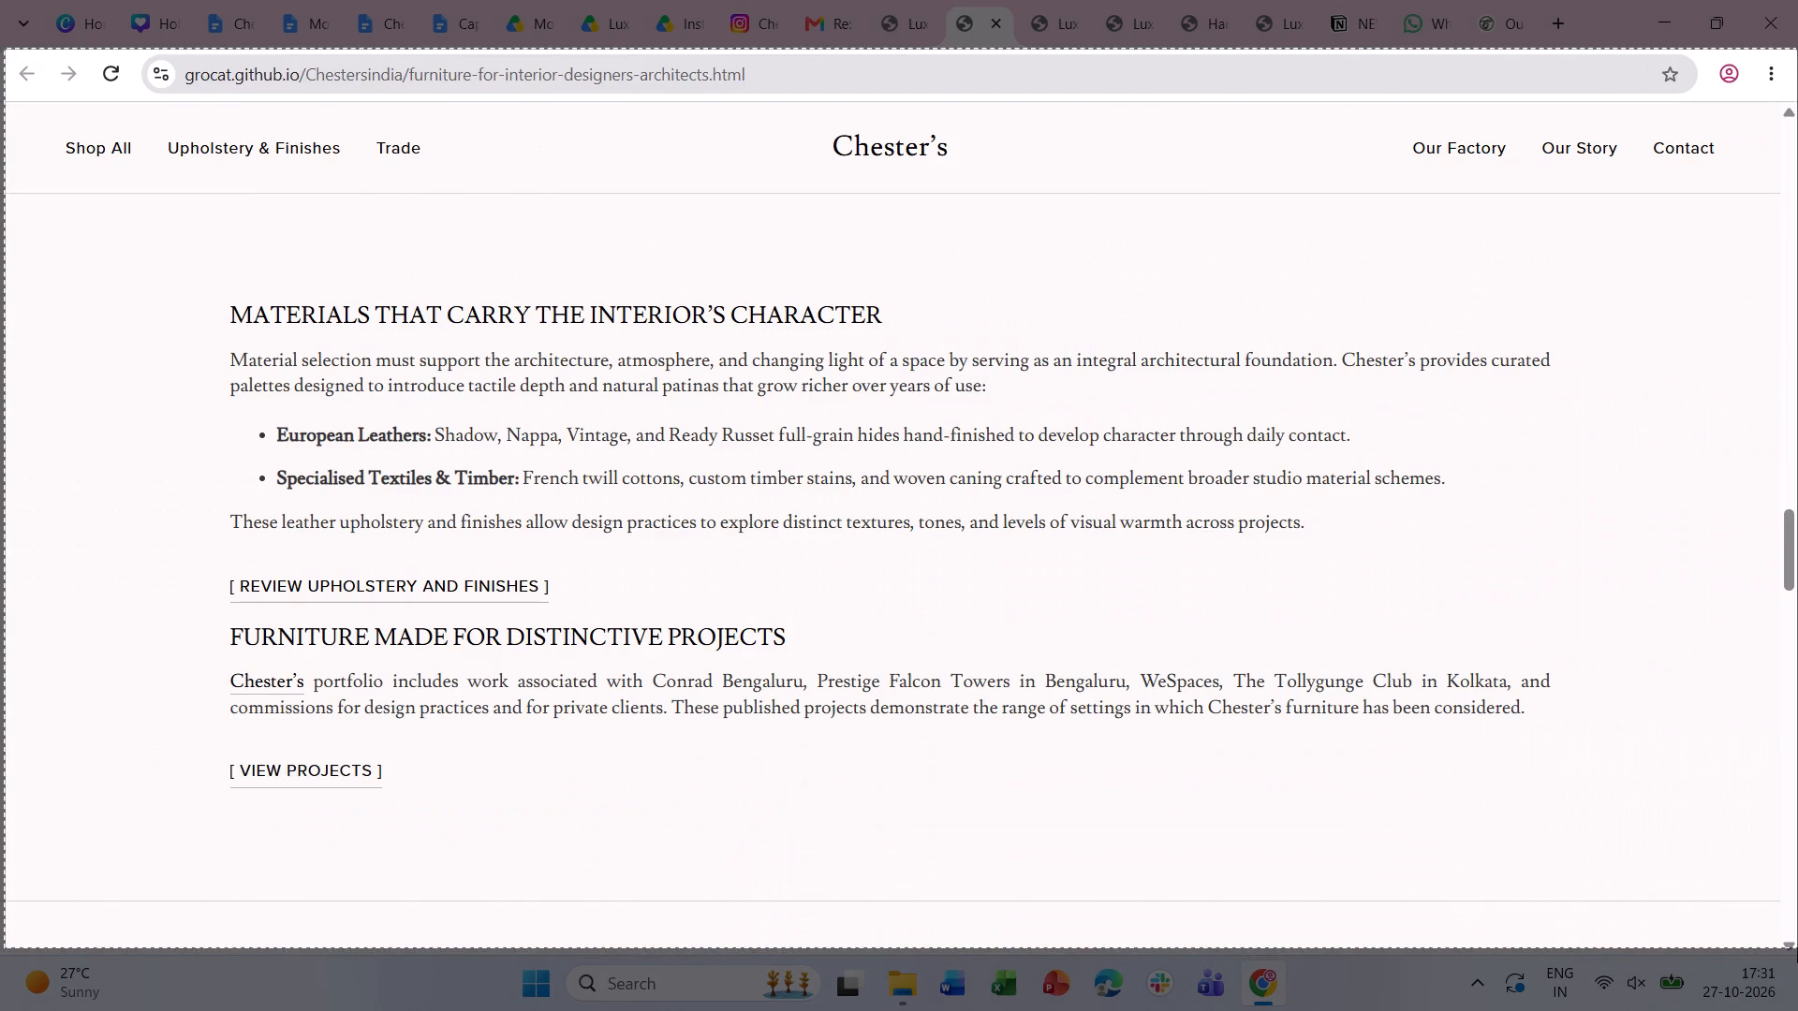
{"action": "left_click_drag", "start_coordinate": [1797, 947], "coordinate": [1796, 953]}
Paste the screenshot into the NEW WEB CONTENT Notion page below the "Needs to be rewritten" comment and dismiss the capture notification.
{"action": "left_click", "coordinate": [1339, 14]}
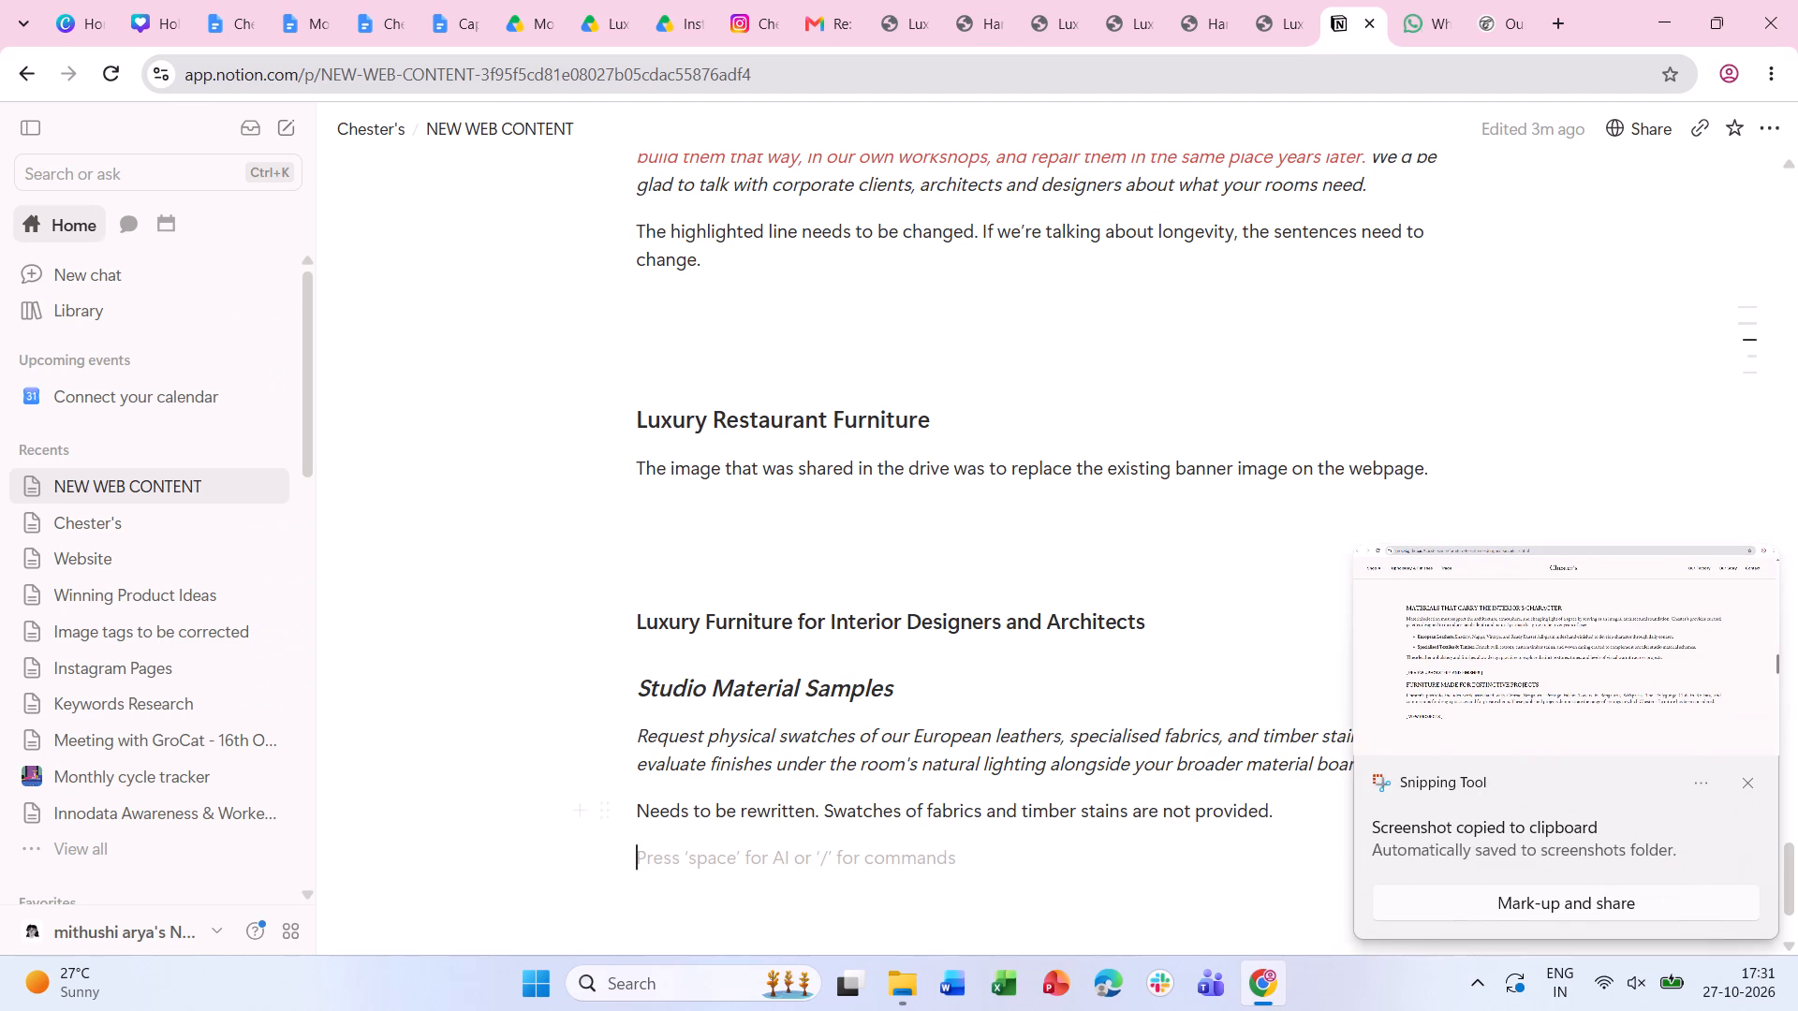
{"action": "scroll", "coordinate": [793, 852], "scroll_direction": "down", "scroll_amount": 2}
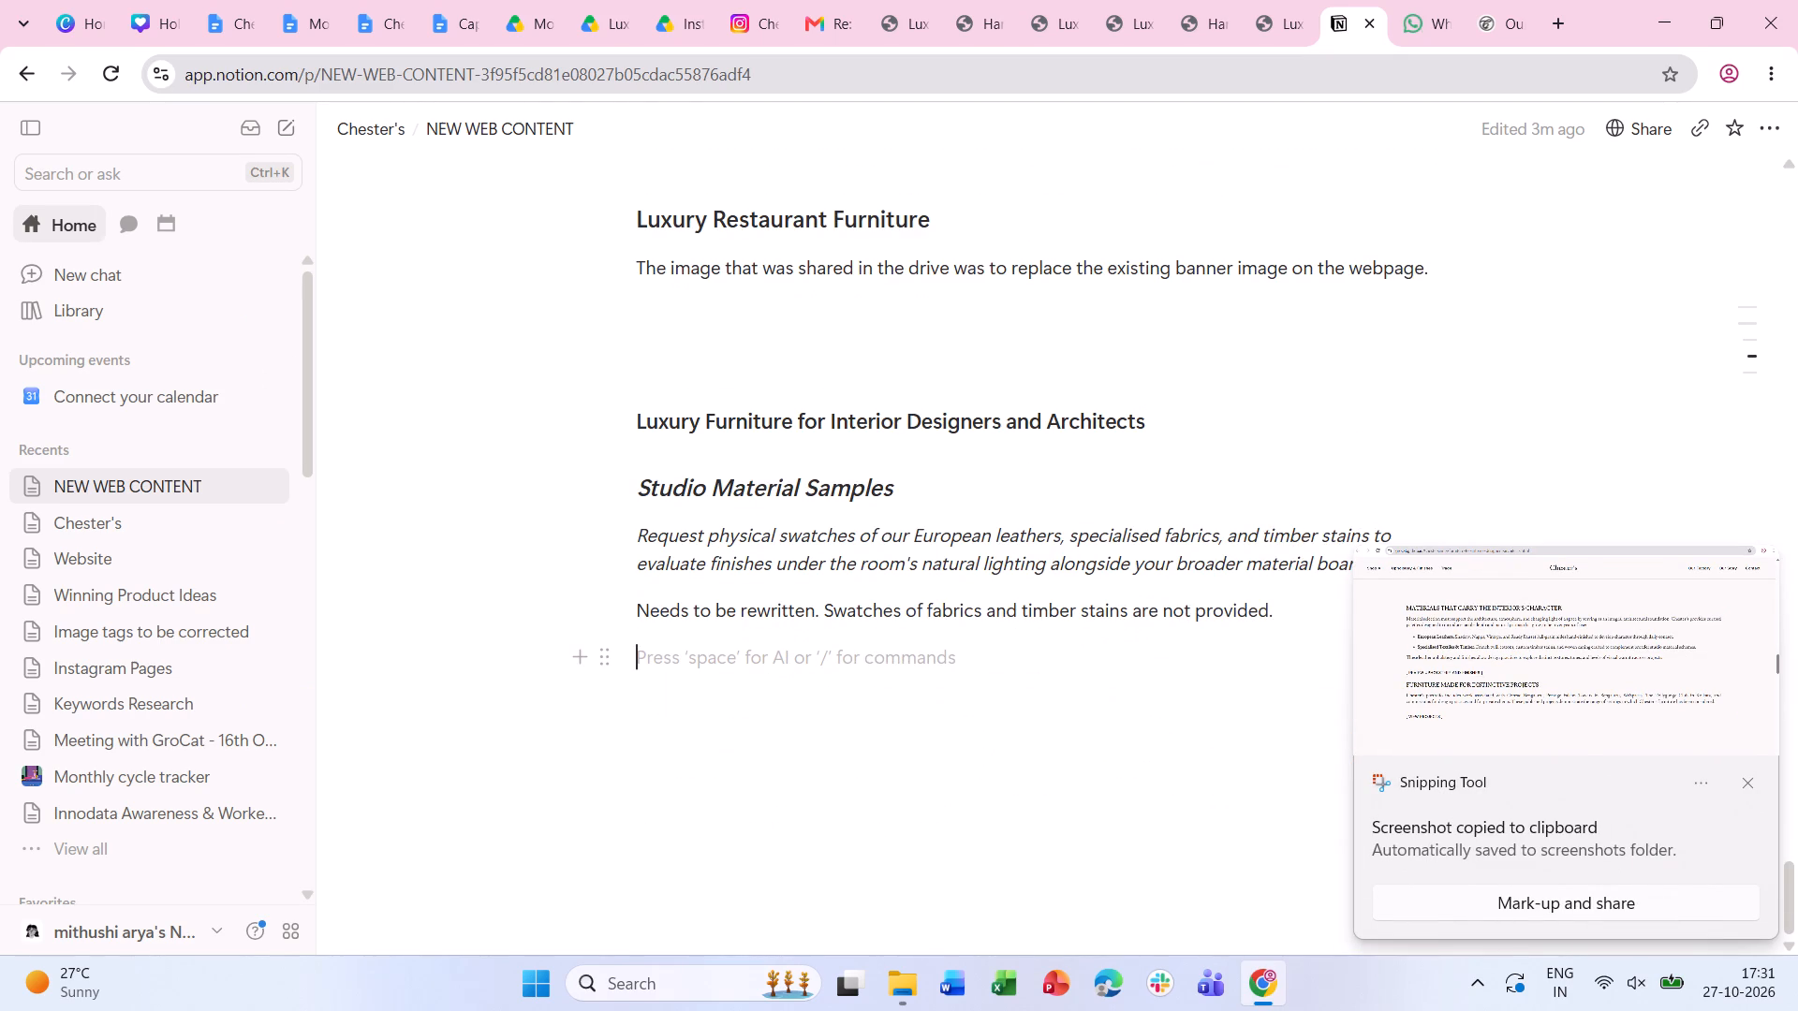
{"action": "key", "text": "ctrl+v"}
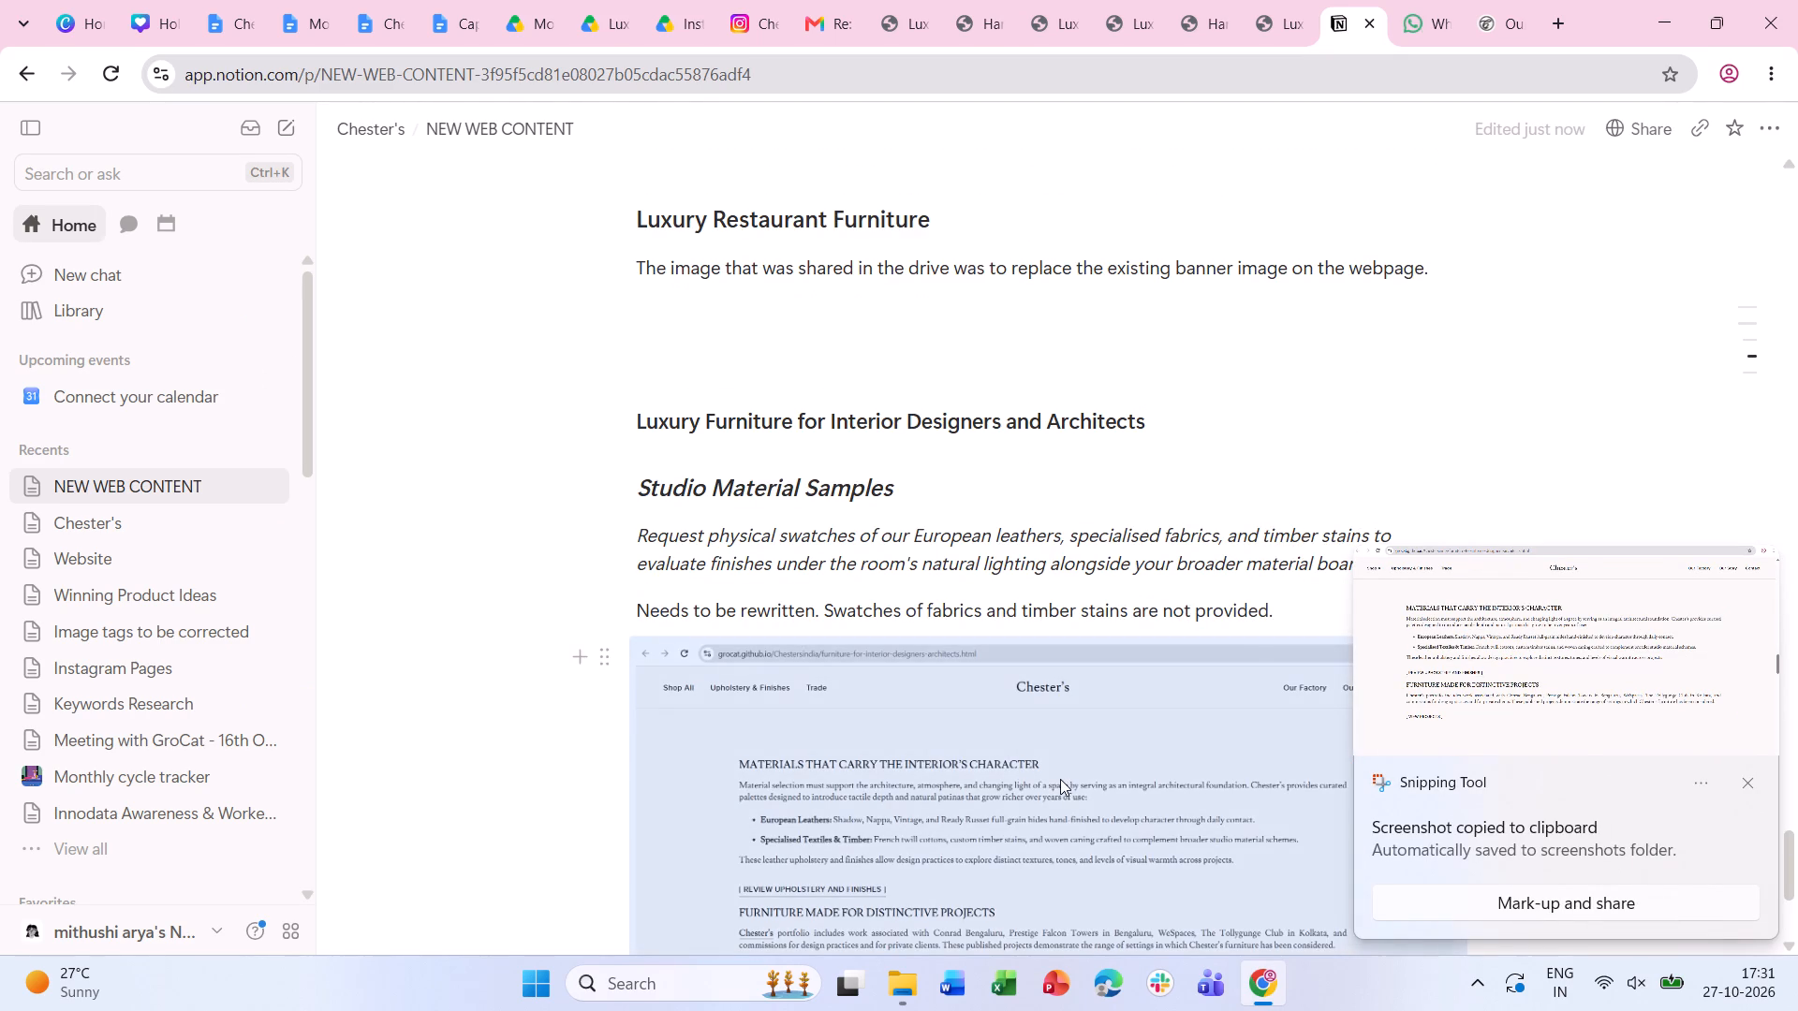
{"action": "left_click", "coordinate": [1676, 418]}
{"action": "left_click", "coordinate": [1751, 782]}
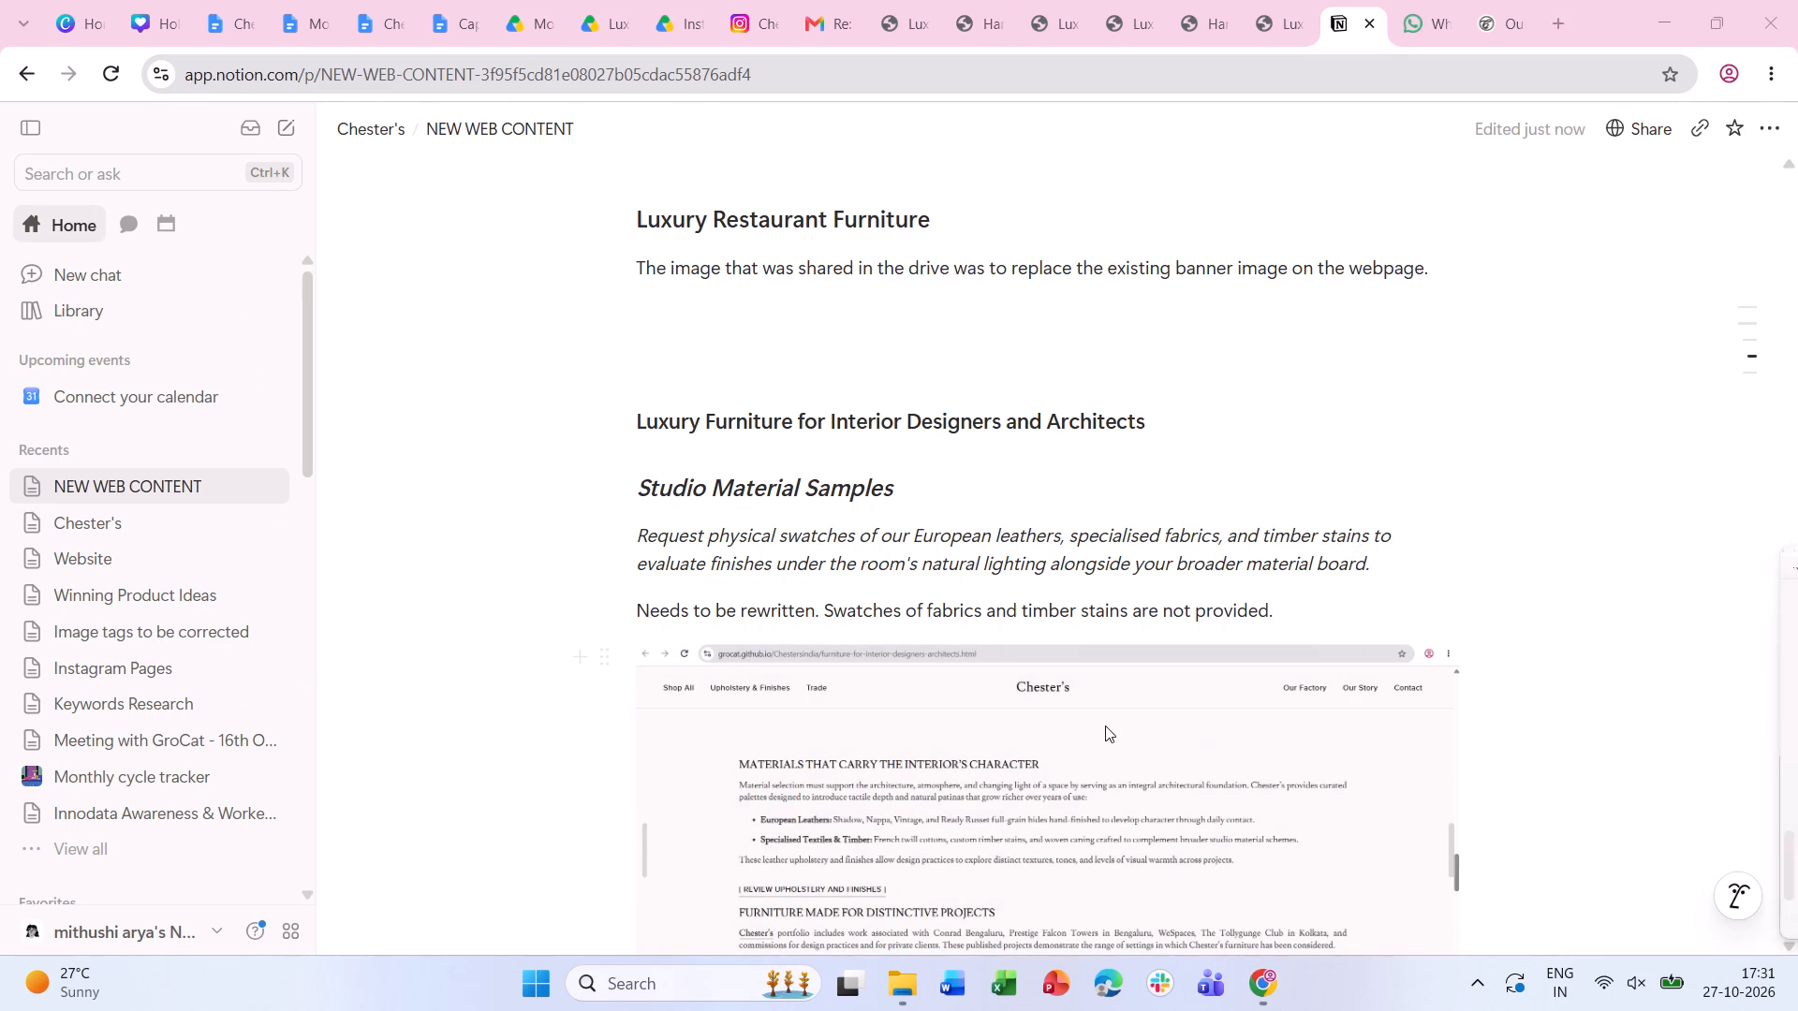
{"action": "scroll", "coordinate": [1105, 725], "scroll_direction": "down", "scroll_amount": 3}
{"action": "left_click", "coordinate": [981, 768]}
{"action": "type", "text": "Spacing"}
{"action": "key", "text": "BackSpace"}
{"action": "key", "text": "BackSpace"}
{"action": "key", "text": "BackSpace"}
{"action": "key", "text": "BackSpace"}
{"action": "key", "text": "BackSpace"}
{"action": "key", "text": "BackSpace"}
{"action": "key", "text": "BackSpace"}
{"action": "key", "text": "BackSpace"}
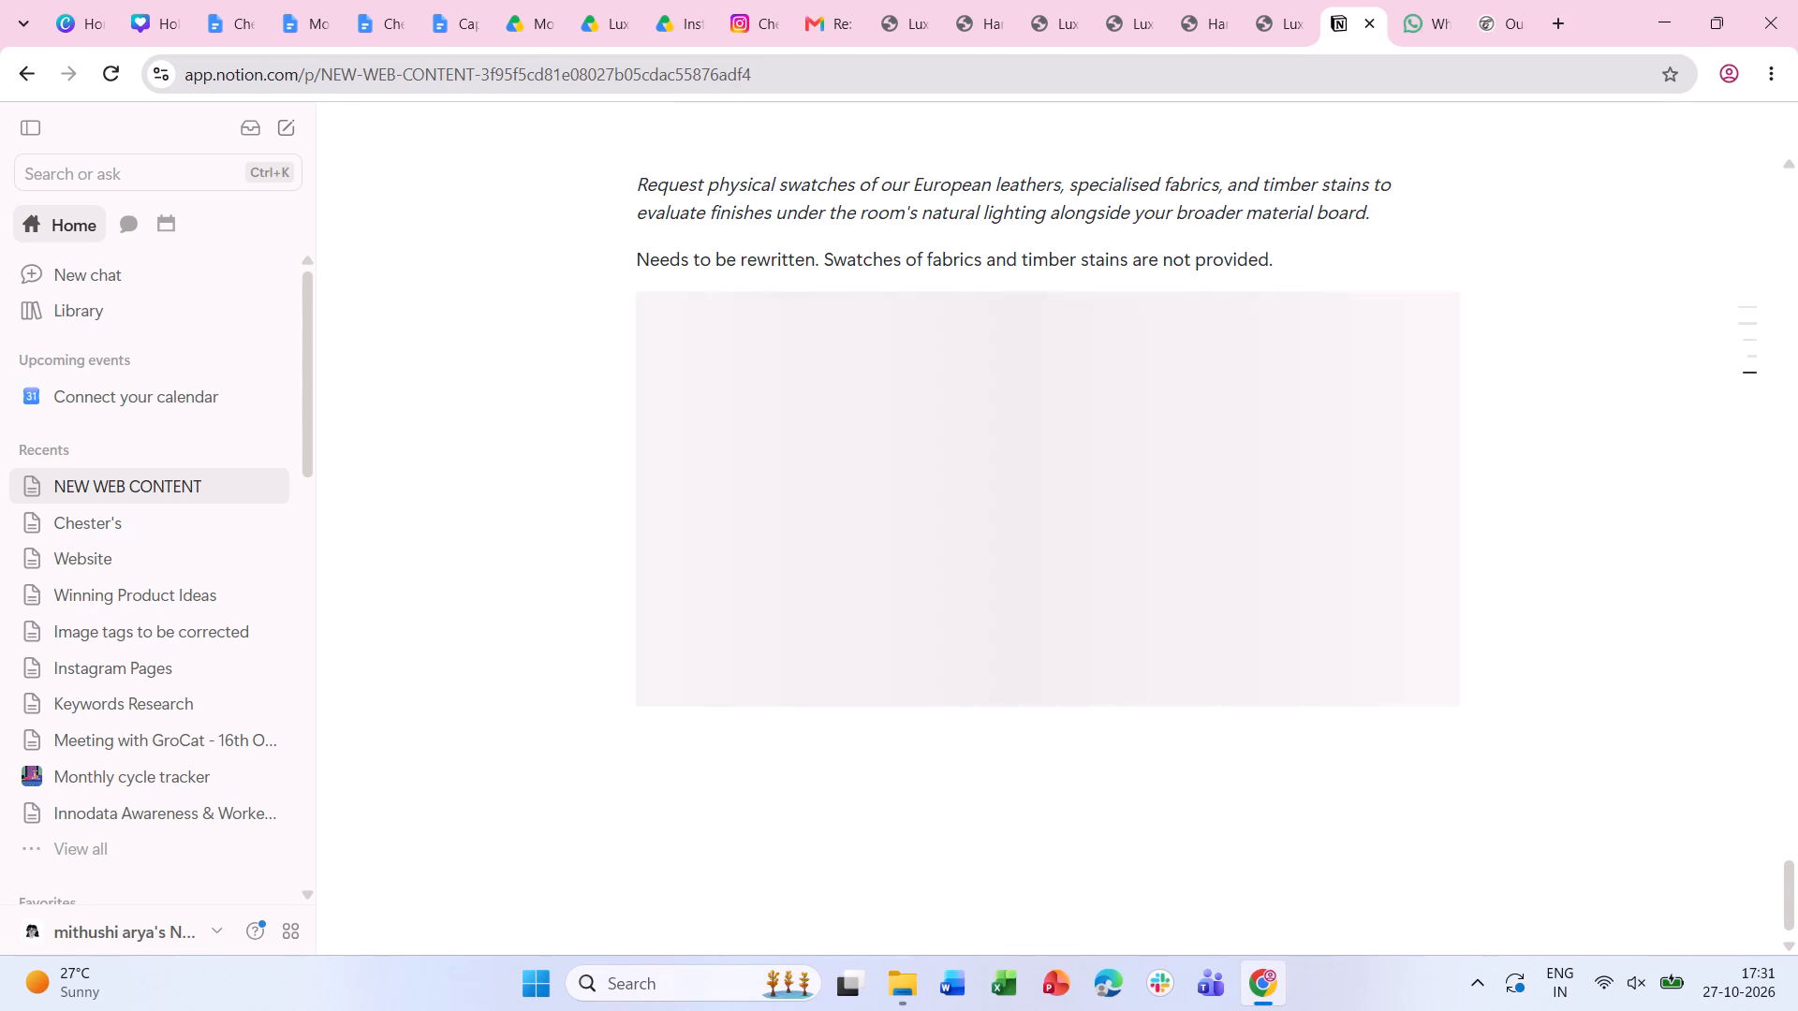
Add the comment "Spacing required between 'review upholstery' CTA and the content after it." below the pasted screenshot.
{"action": "left_click", "coordinate": [691, 745]}
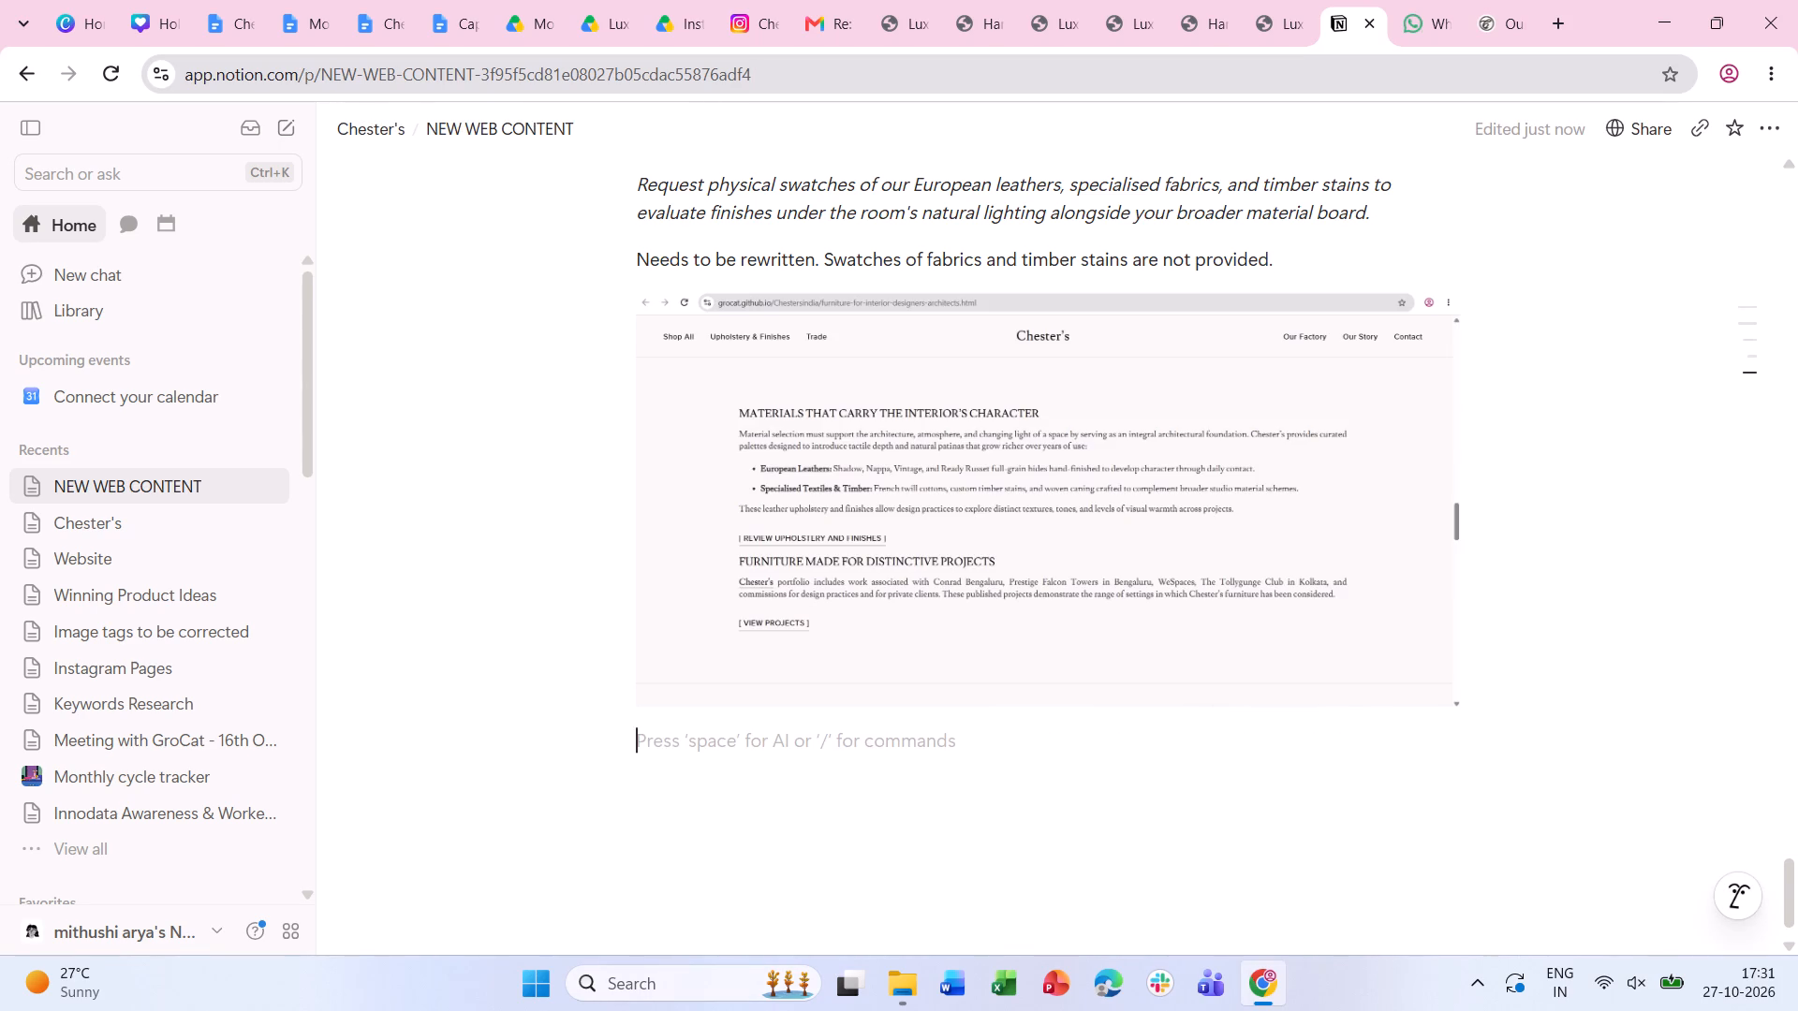
{"action": "type", "text": "Spacing required between 'review u"}
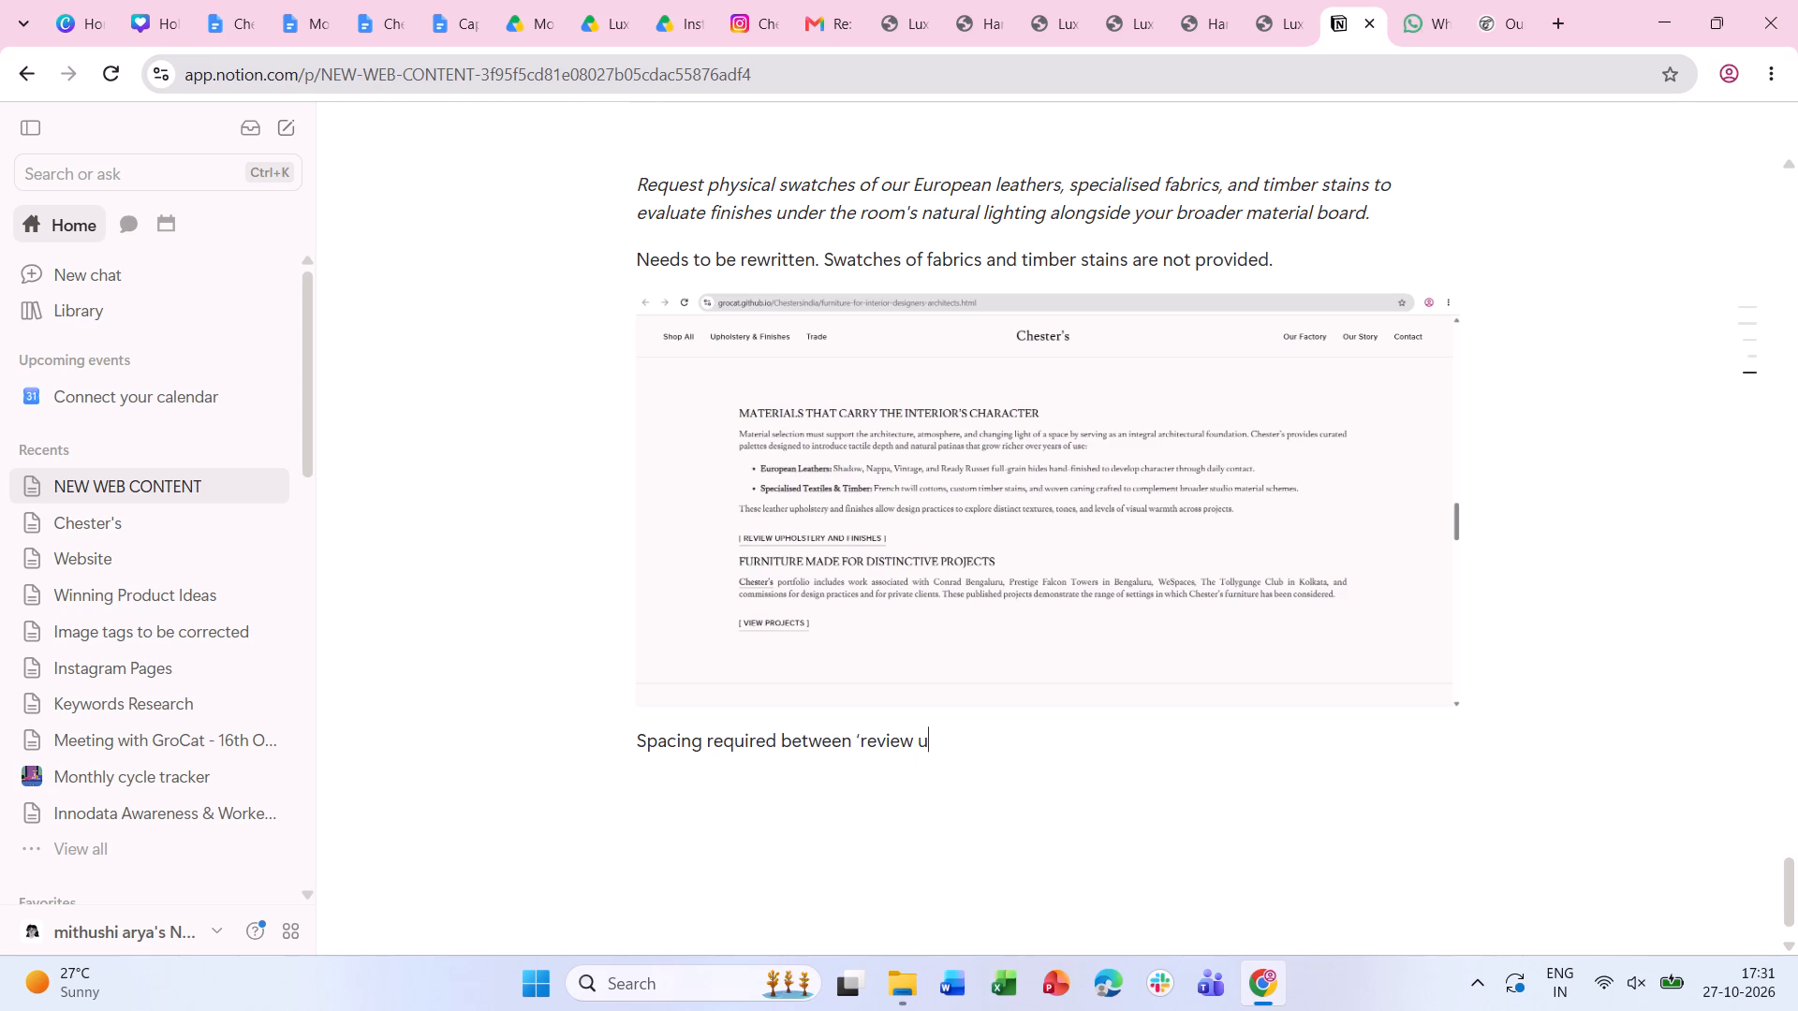
{"action": "type", "text": "p"}
{"action": "type", "text": "holstety"}
{"action": "key", "text": "BackSpace"}
{"action": "key", "text": "BackSpace"}
{"action": "type", "text": "ry' CTA and the"}
{"action": "key", "text": "space"}
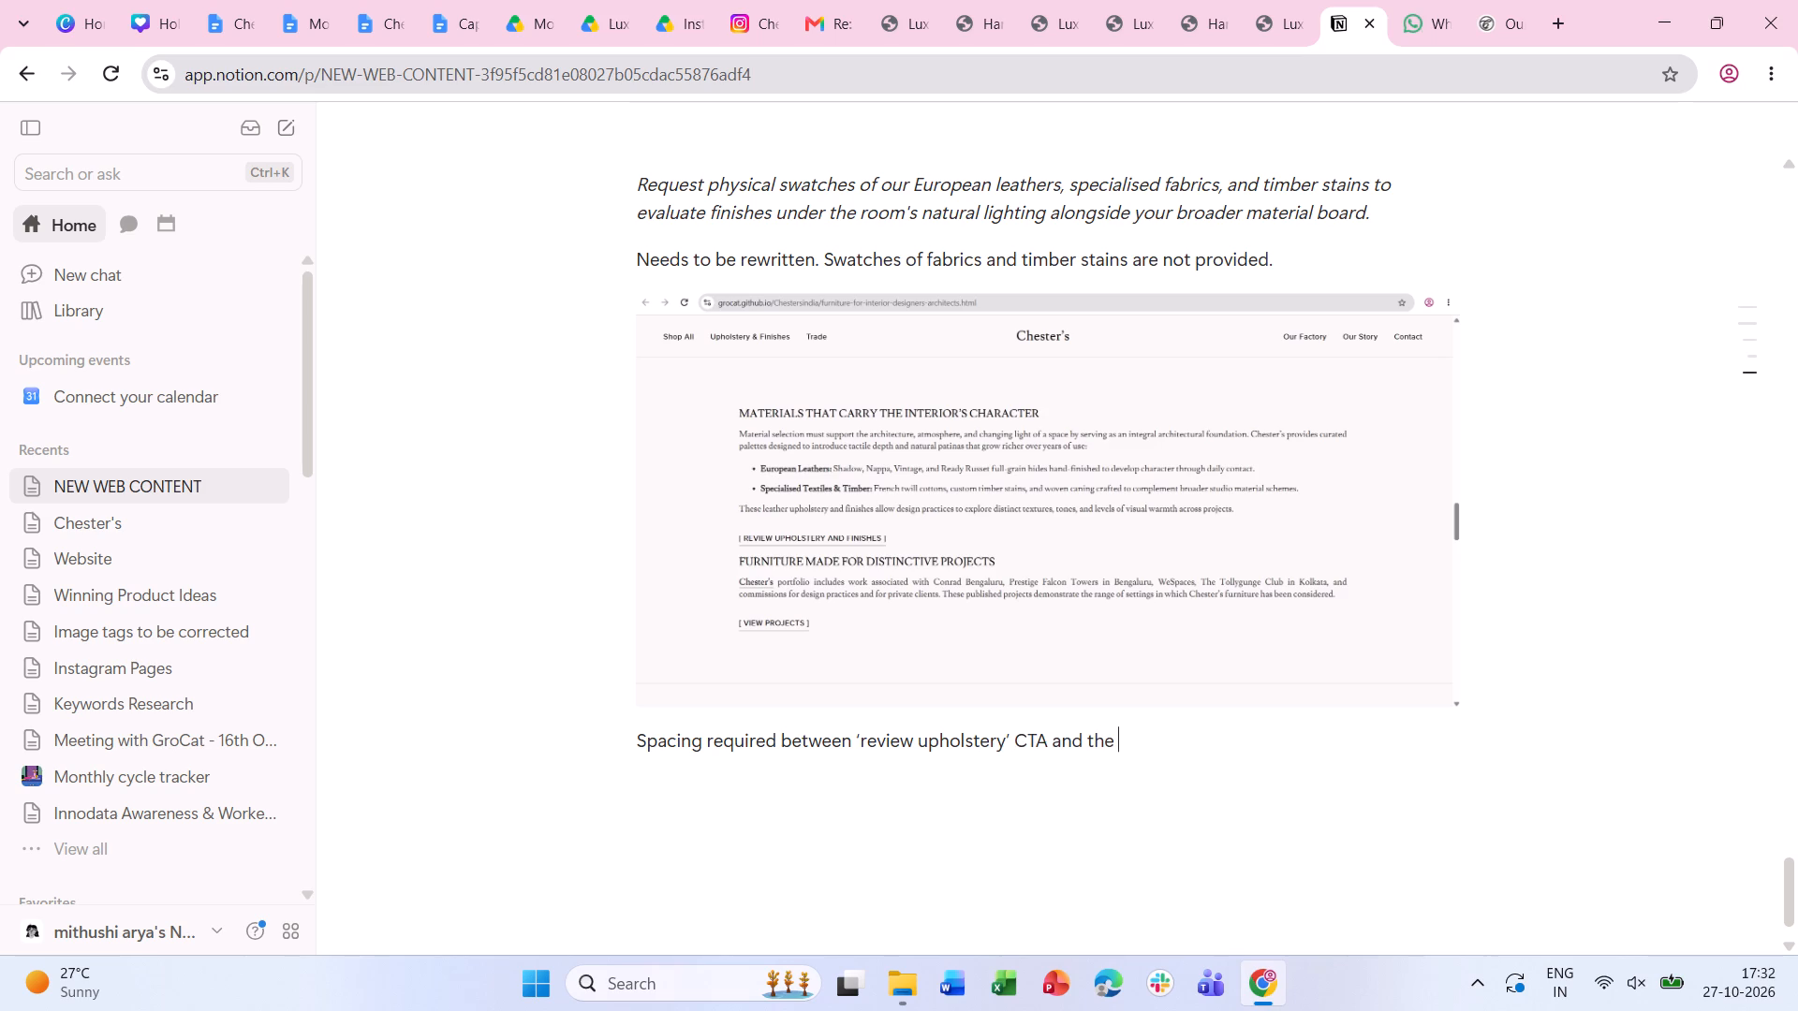
{"action": "type", "text": "conten"}
{"action": "key", "text": "BackSpace"}
{"action": "key", "text": "BackSpace"}
{"action": "key", "text": "BackSpace"}
{"action": "key", "text": "BackSpace"}
{"action": "key", "text": "BackSpace"}
{"action": "key", "text": "BackSpace"}
{"action": "type", "text": "content"}
{"action": "key", "text": "space"}
{"action": "type", "text": "after it."}
Add the comment "Weespaces - need to correct the spelling in the paragraph." on a new line below the spacing comment.
{"action": "key", "text": "Return"}
{"action": "type", "text": "Weespaces -"}
{"action": "key", "text": "space"}
{"action": "type", "text": "need to correct the spelling"}
{"action": "key", "text": "space"}
{"action": "type", "text": "in the"}
{"action": "key", "text": "space"}
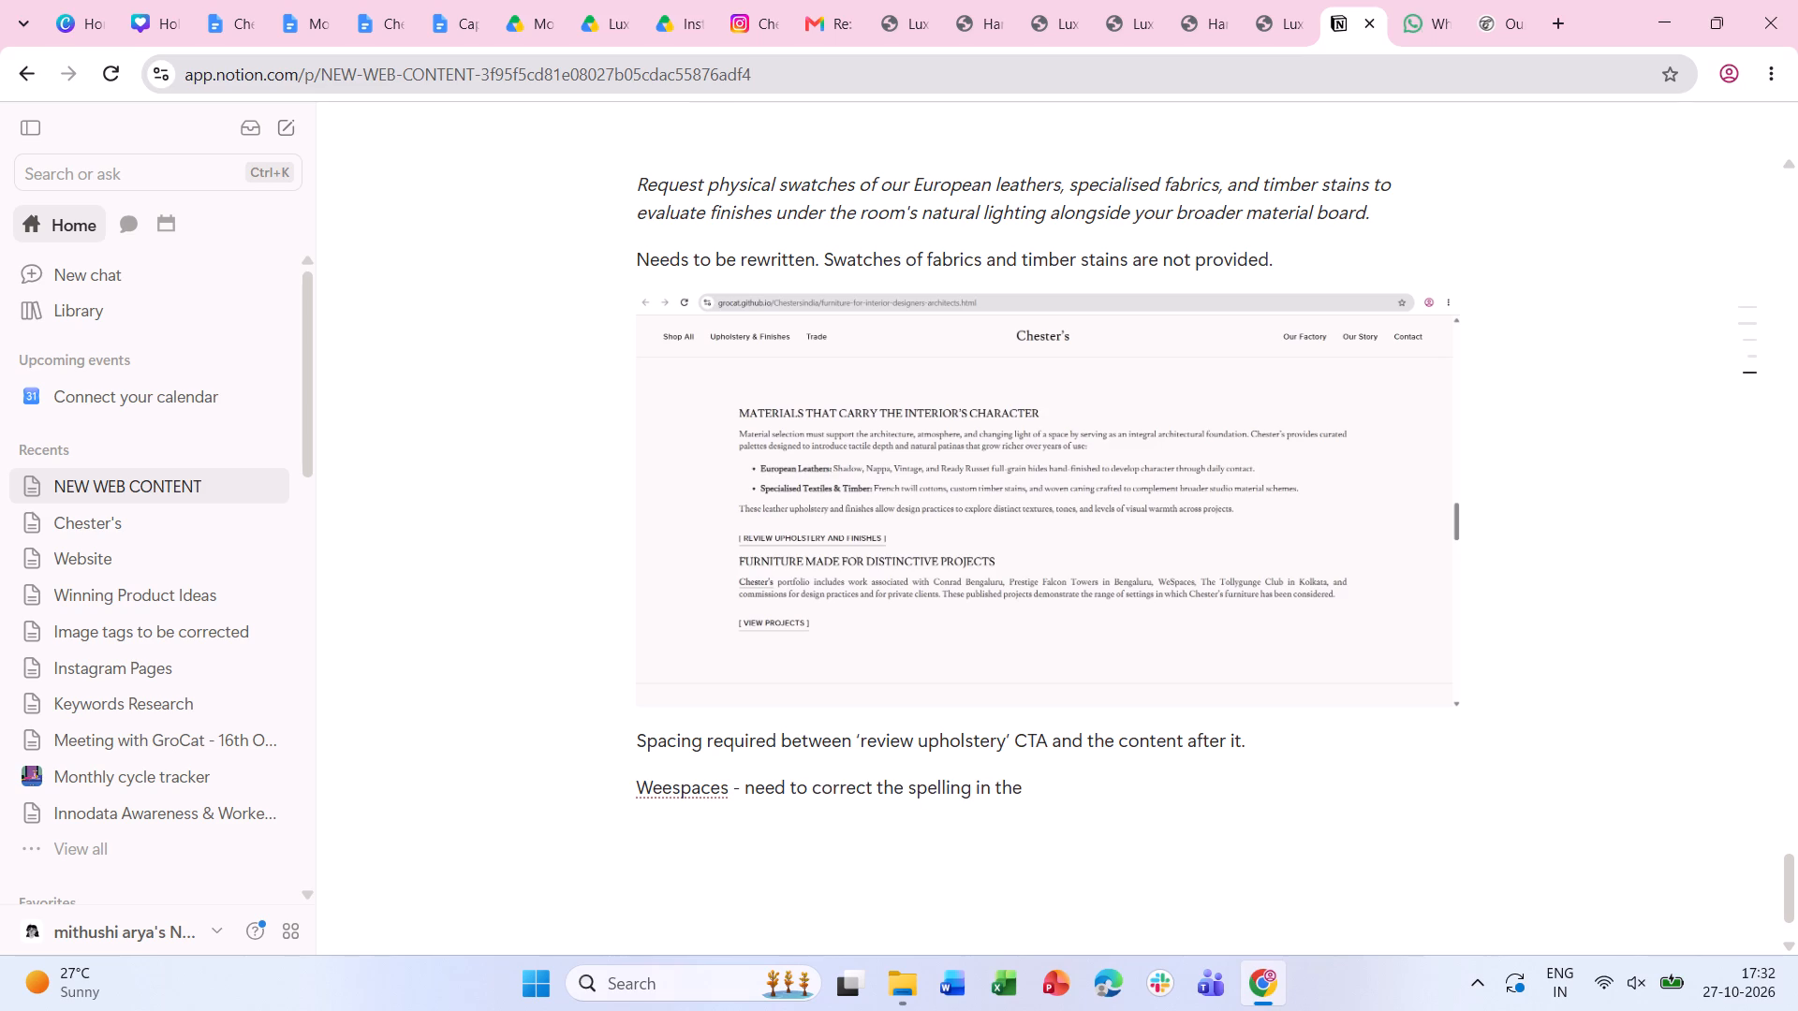
{"action": "type", "text": "paragrap"}
{"action": "type", "text": "h."}
{"action": "key", "text": "space"}
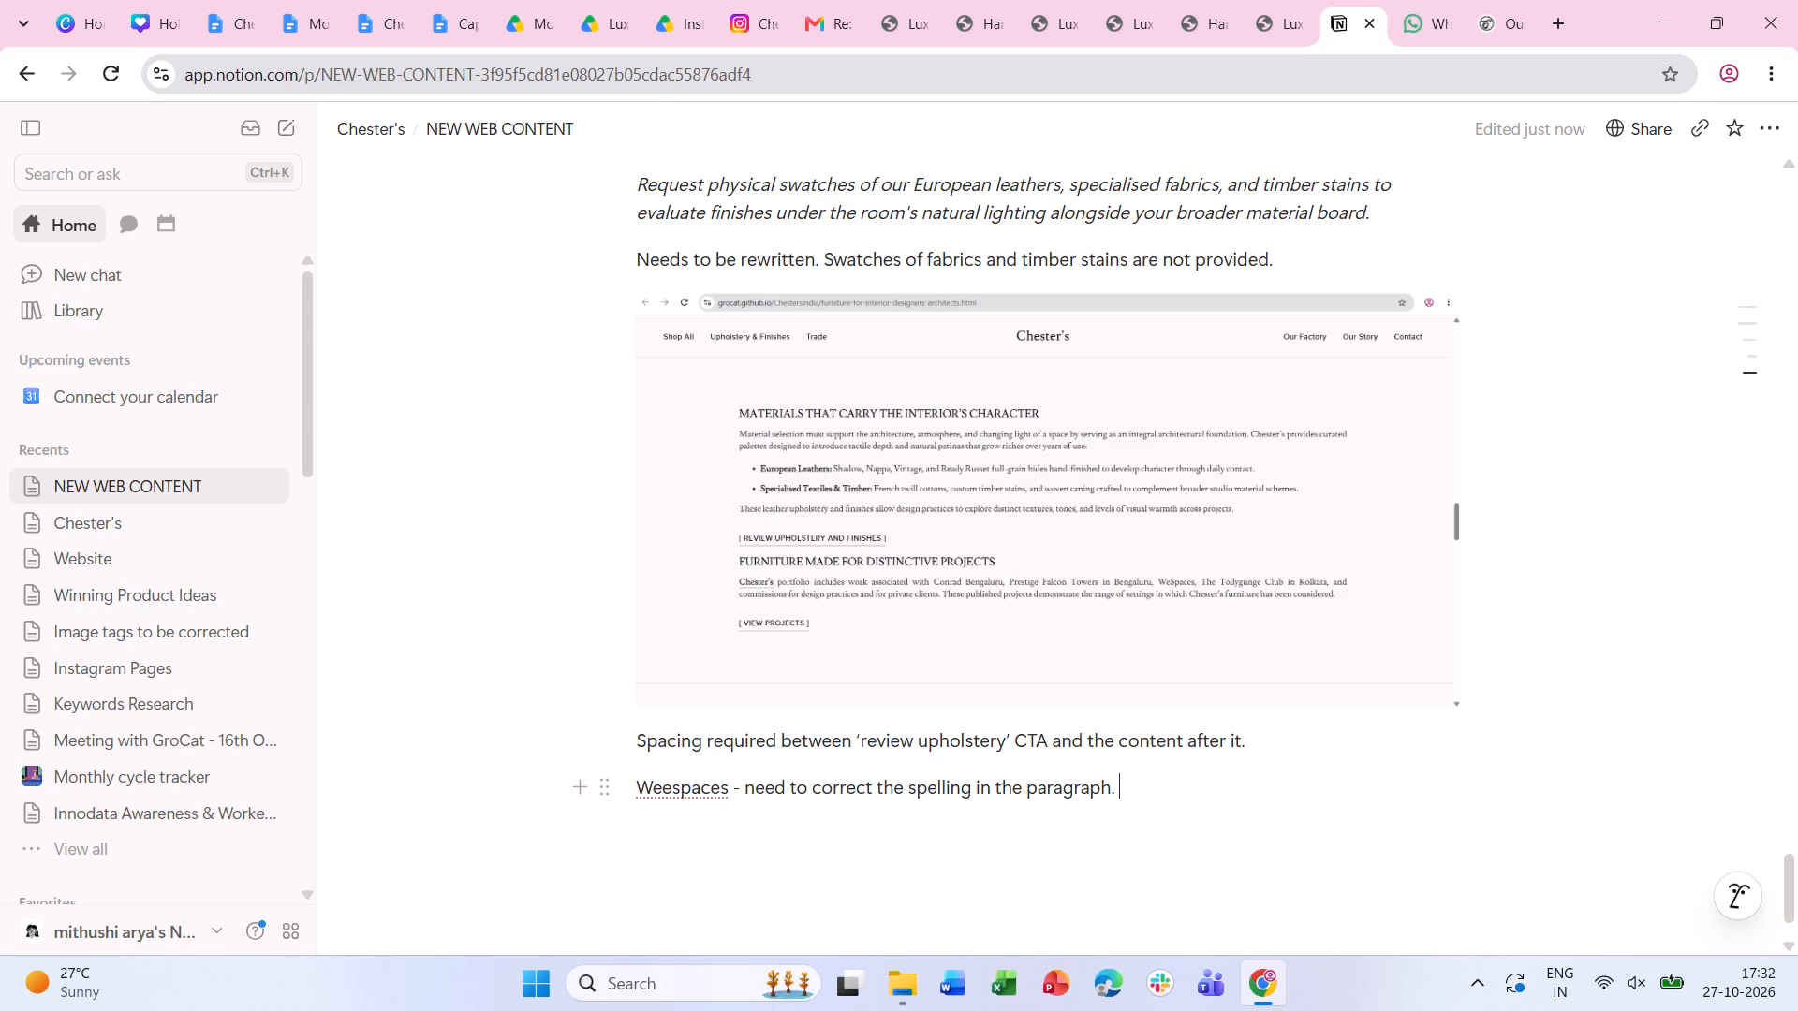
Add the comment "Sentence for 'European leather' - Needs to be rephrased, reads as if all the leather types are hand-dyed" below the Weespaces comment in Notion.
{"action": "left_click", "coordinate": [944, 0]}
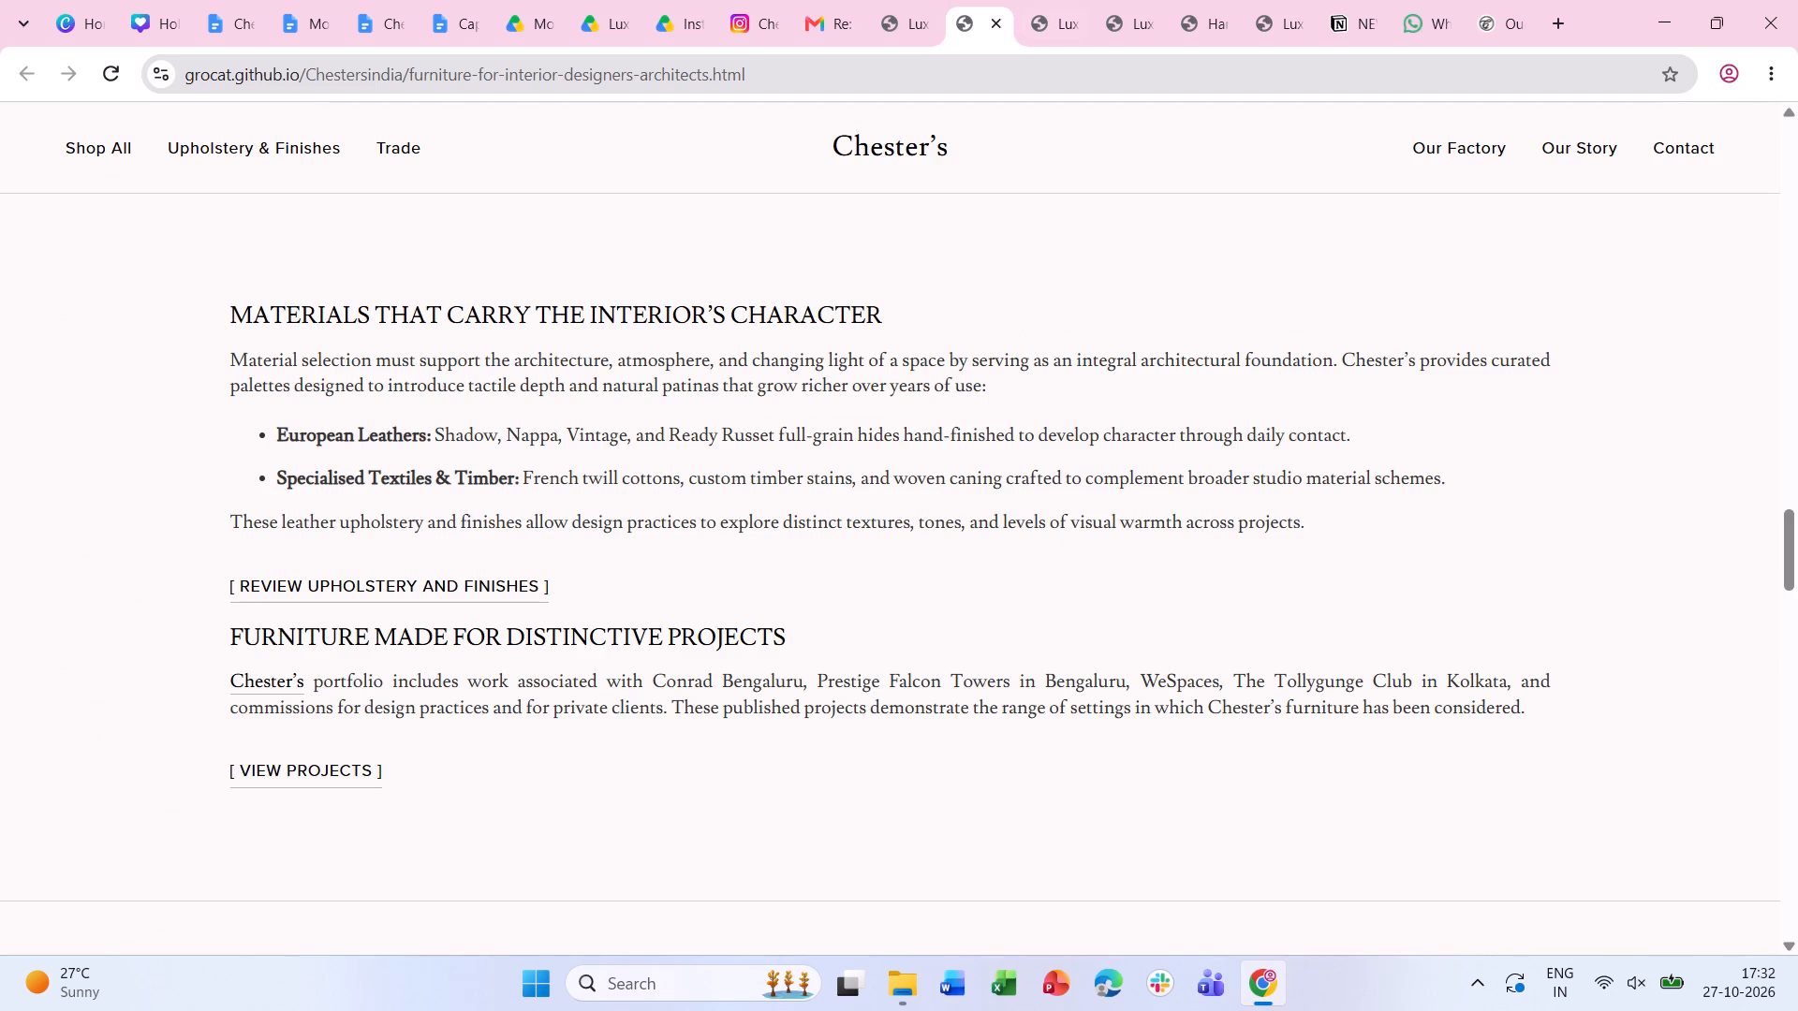
{"action": "scroll", "coordinate": [1260, 716], "scroll_direction": "down", "scroll_amount": 1}
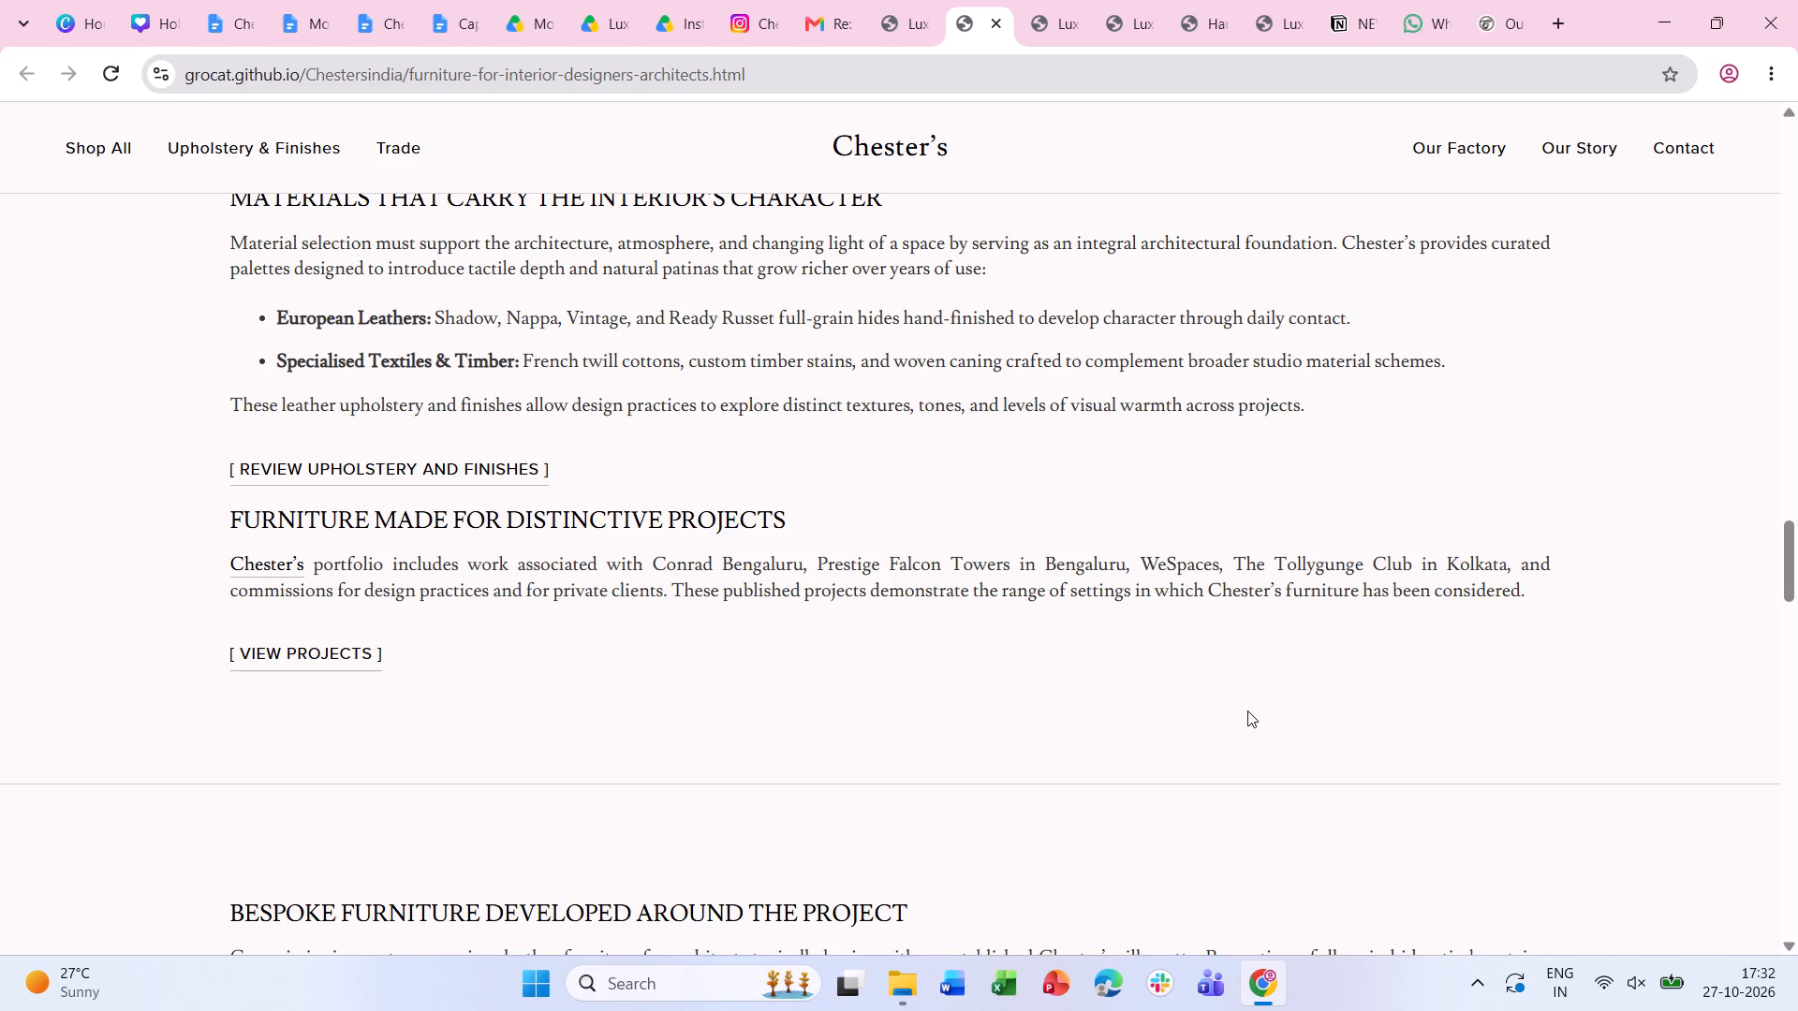
{"action": "scroll", "coordinate": [1245, 711], "scroll_direction": "up", "scroll_amount": 1}
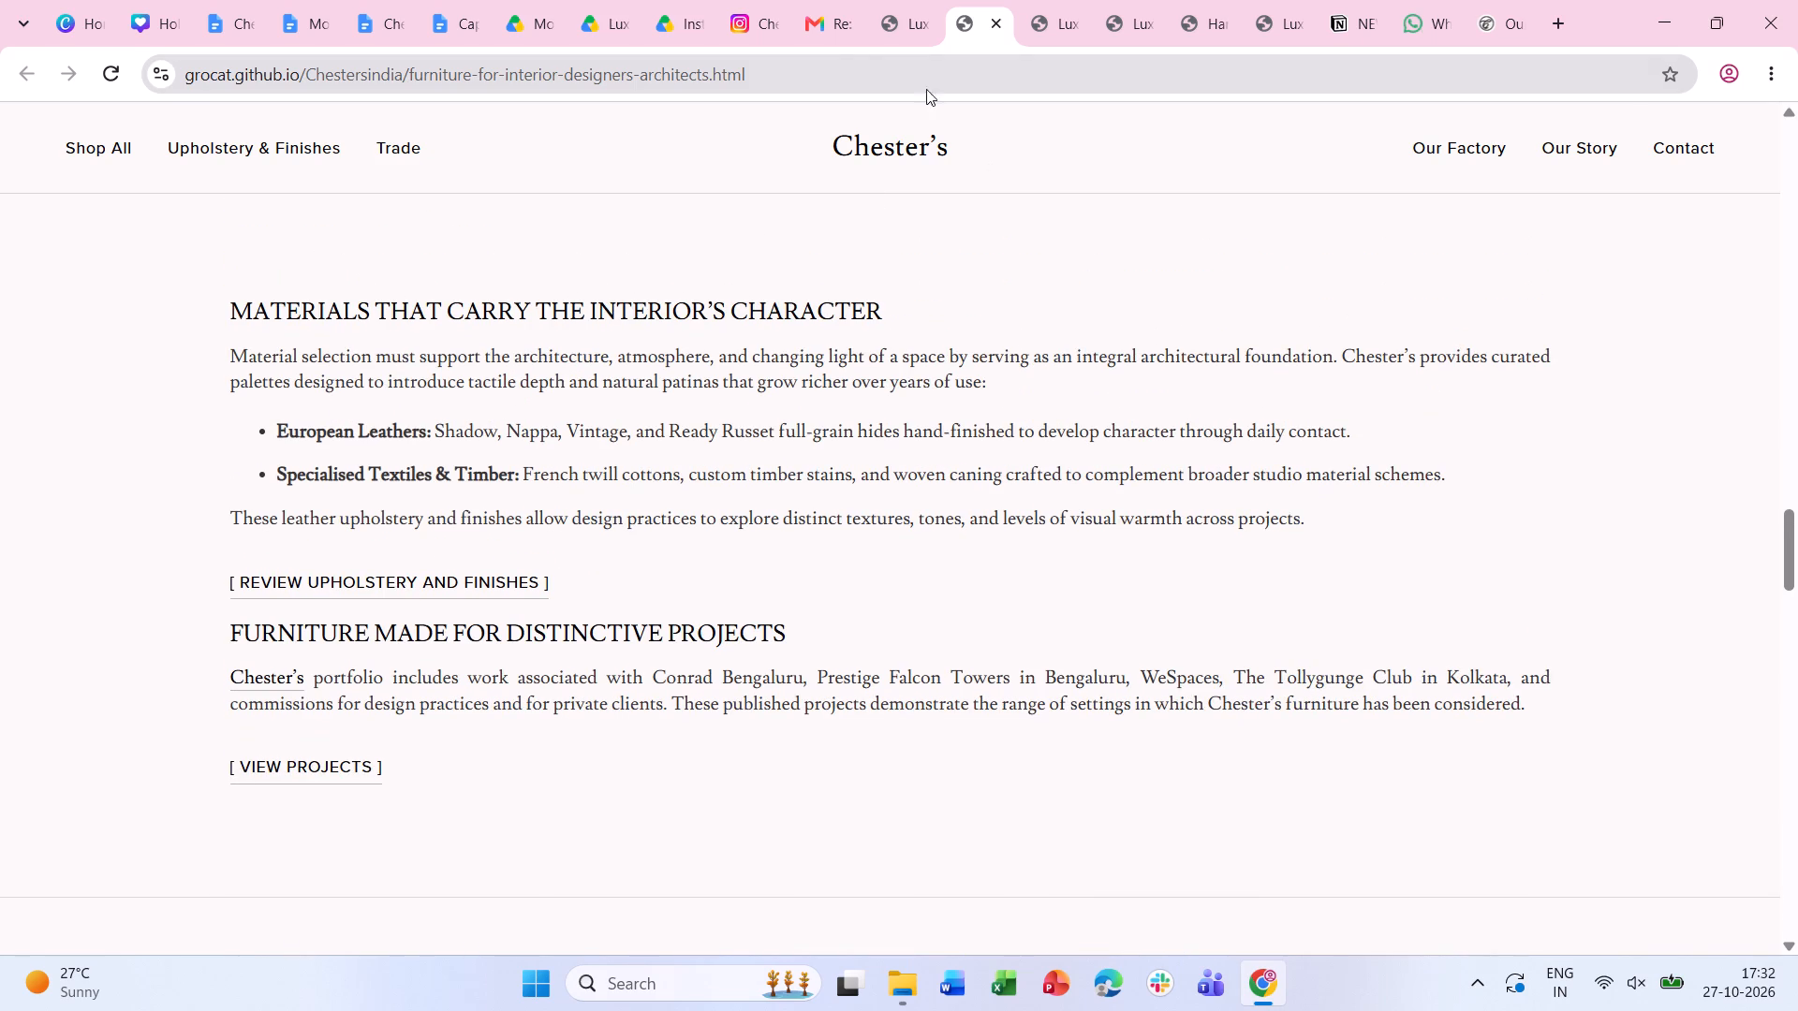
{"action": "left_click", "coordinate": [1362, 29]}
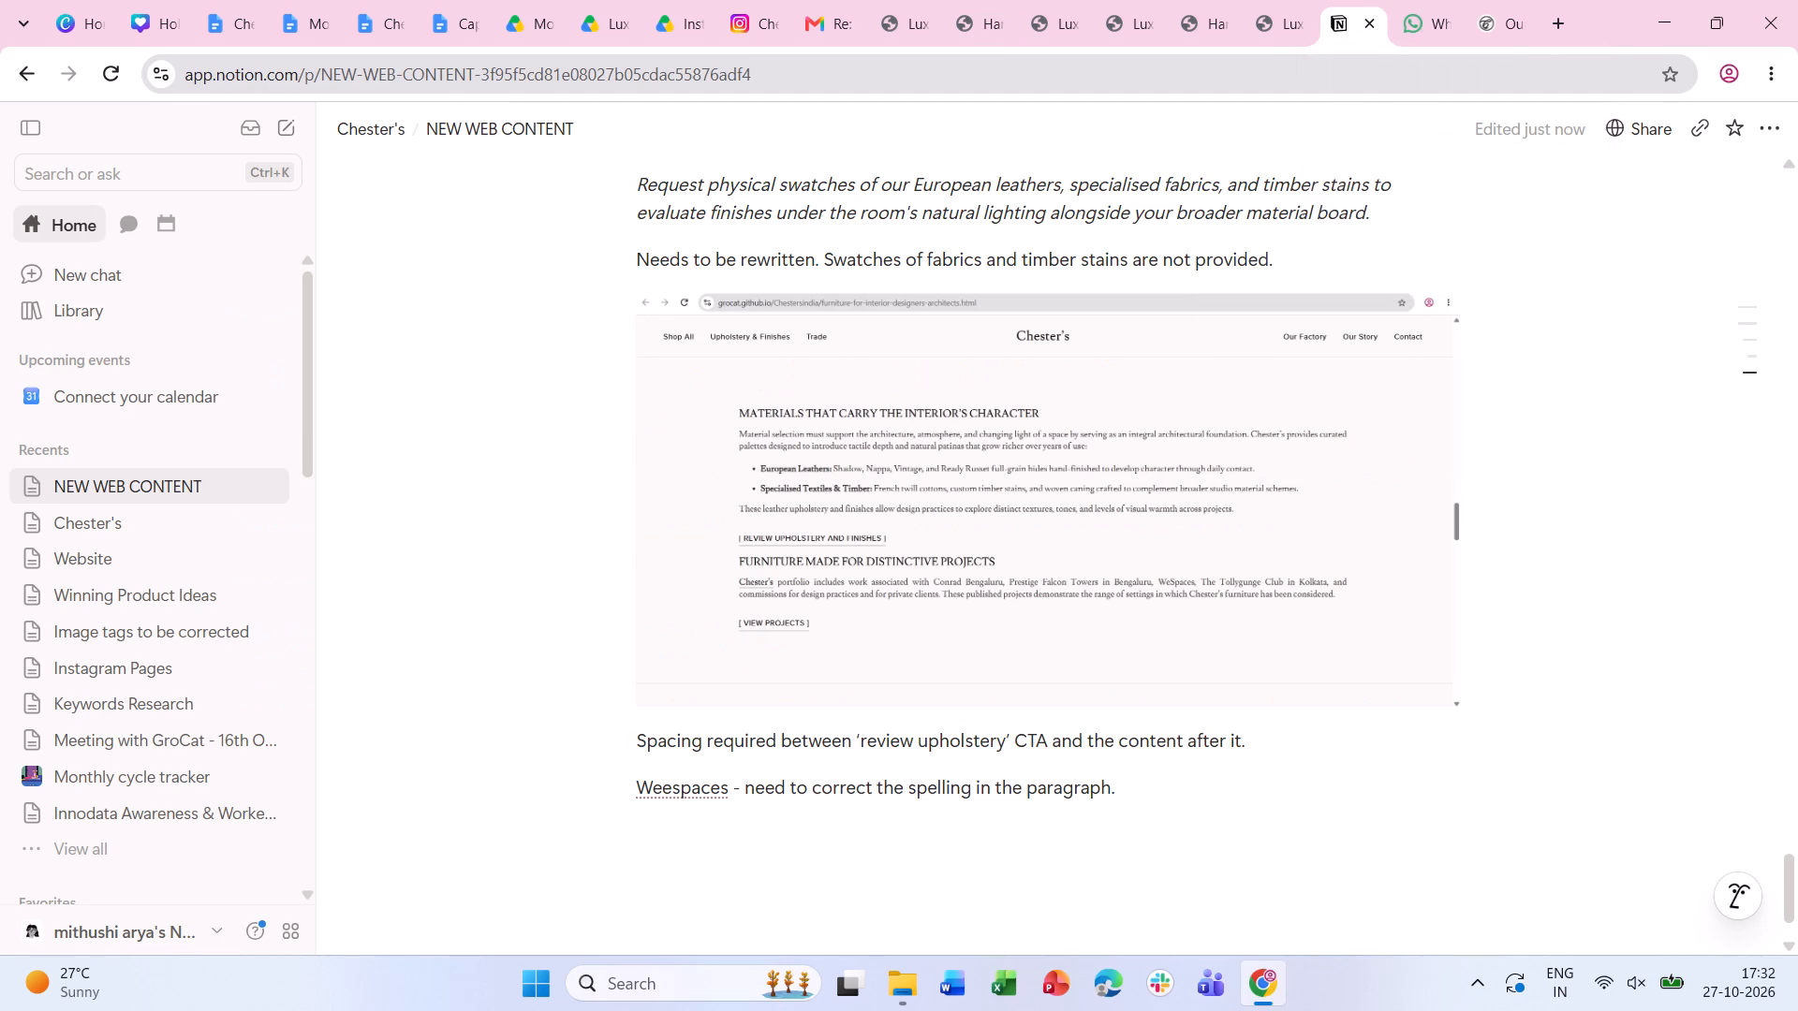
{"action": "key", "text": "Return"}
{"action": "type", "text": "Sentence after"}
{"action": "key", "text": "space"}
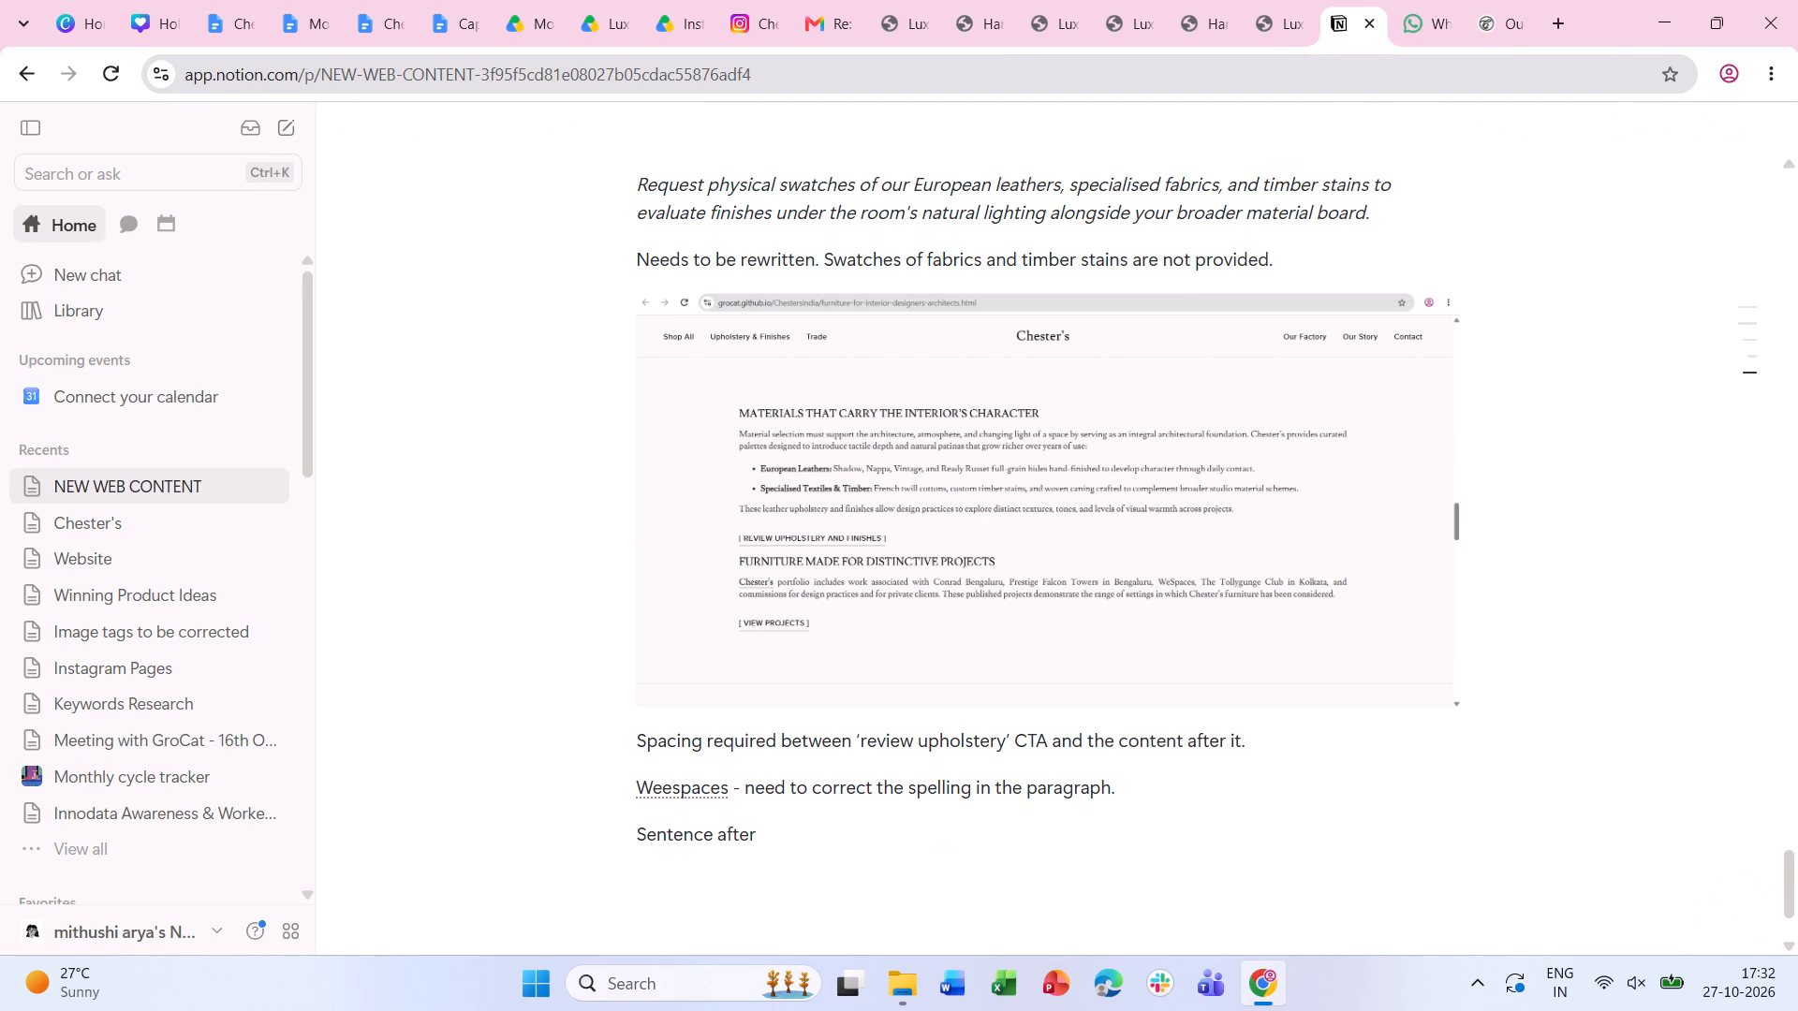
{"action": "key", "text": "BackSpace"}
{"action": "key", "text": "BackSpace"}
{"action": "key", "text": "BackSpace"}
{"action": "key", "text": "BackSpace"}
{"action": "key", "text": "BackSpace"}
{"action": "key", "text": "BackSpace"}
{"action": "type", "text": "for"}
{"action": "key", "text": "space"}
{"action": "type", "text": "'Eurp"}
{"action": "key", "text": "BackSpace"}
{"action": "type", "text": "opean la"}
{"action": "key", "text": "BackSpace"}
{"action": "type", "text": "eather' - Needs to be rephrased,"}
{"action": "key", "text": "space"}
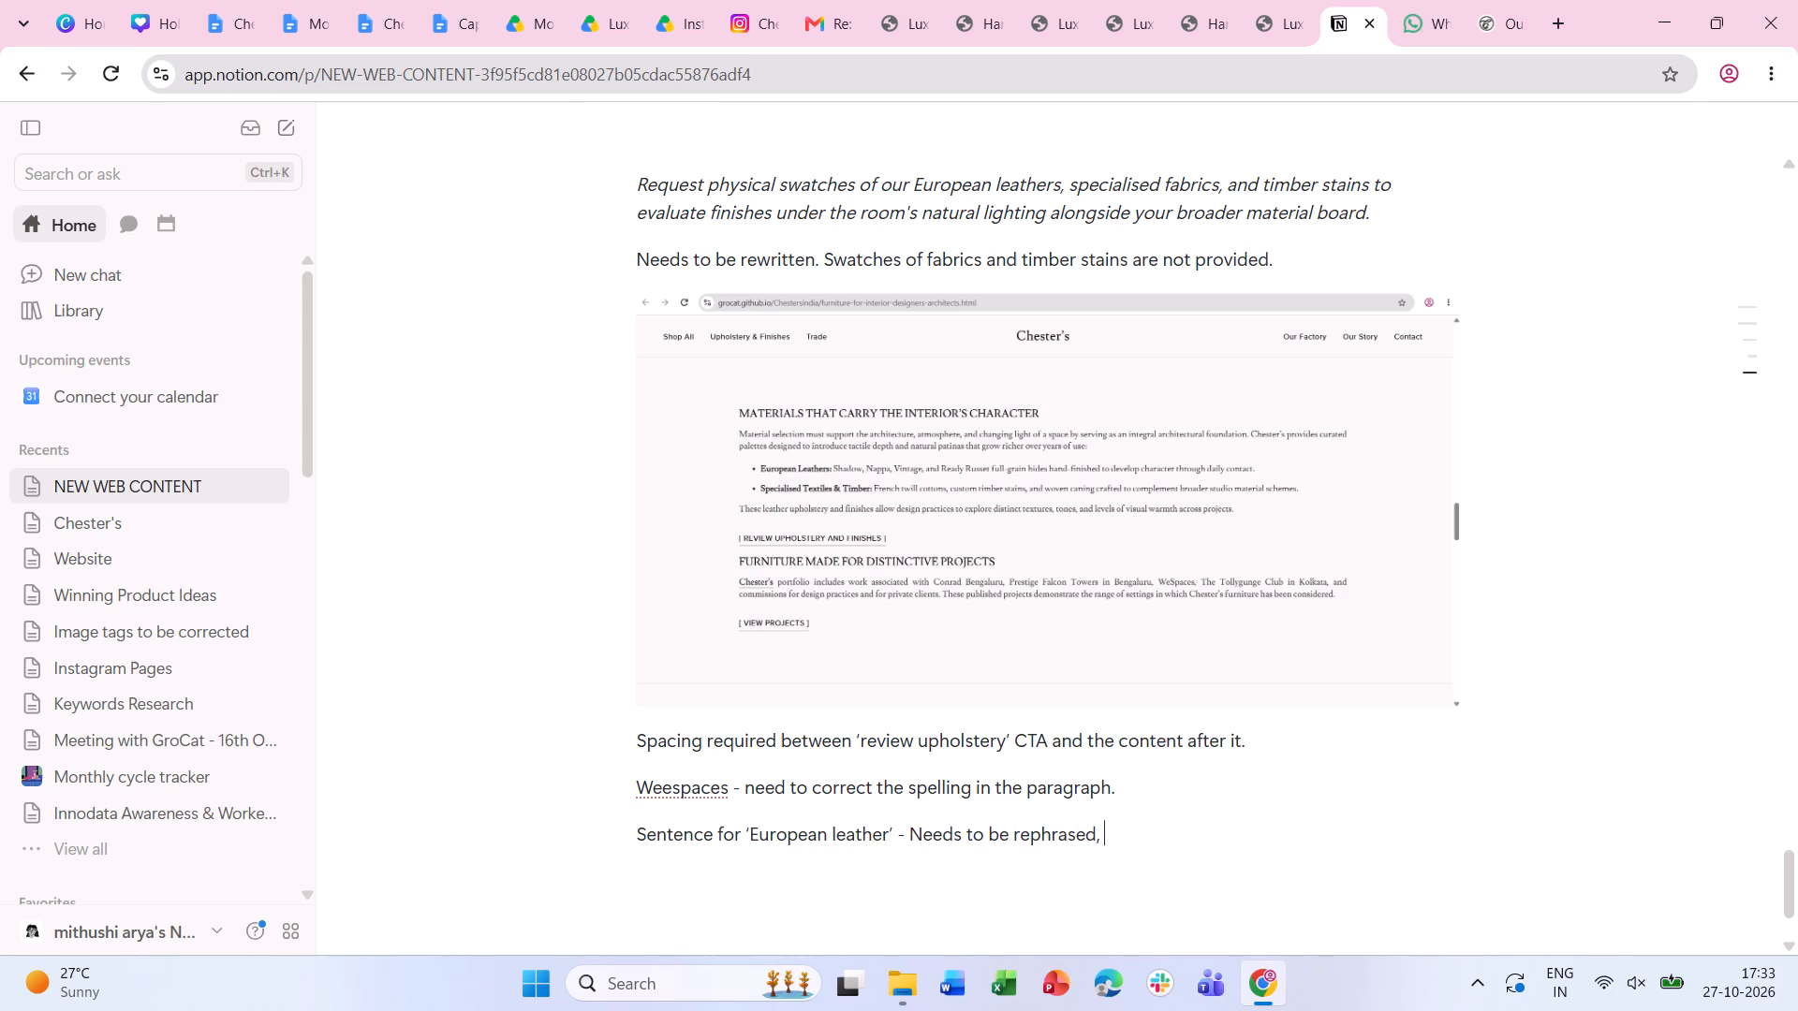
{"action": "type", "text": "reads as if all the"}
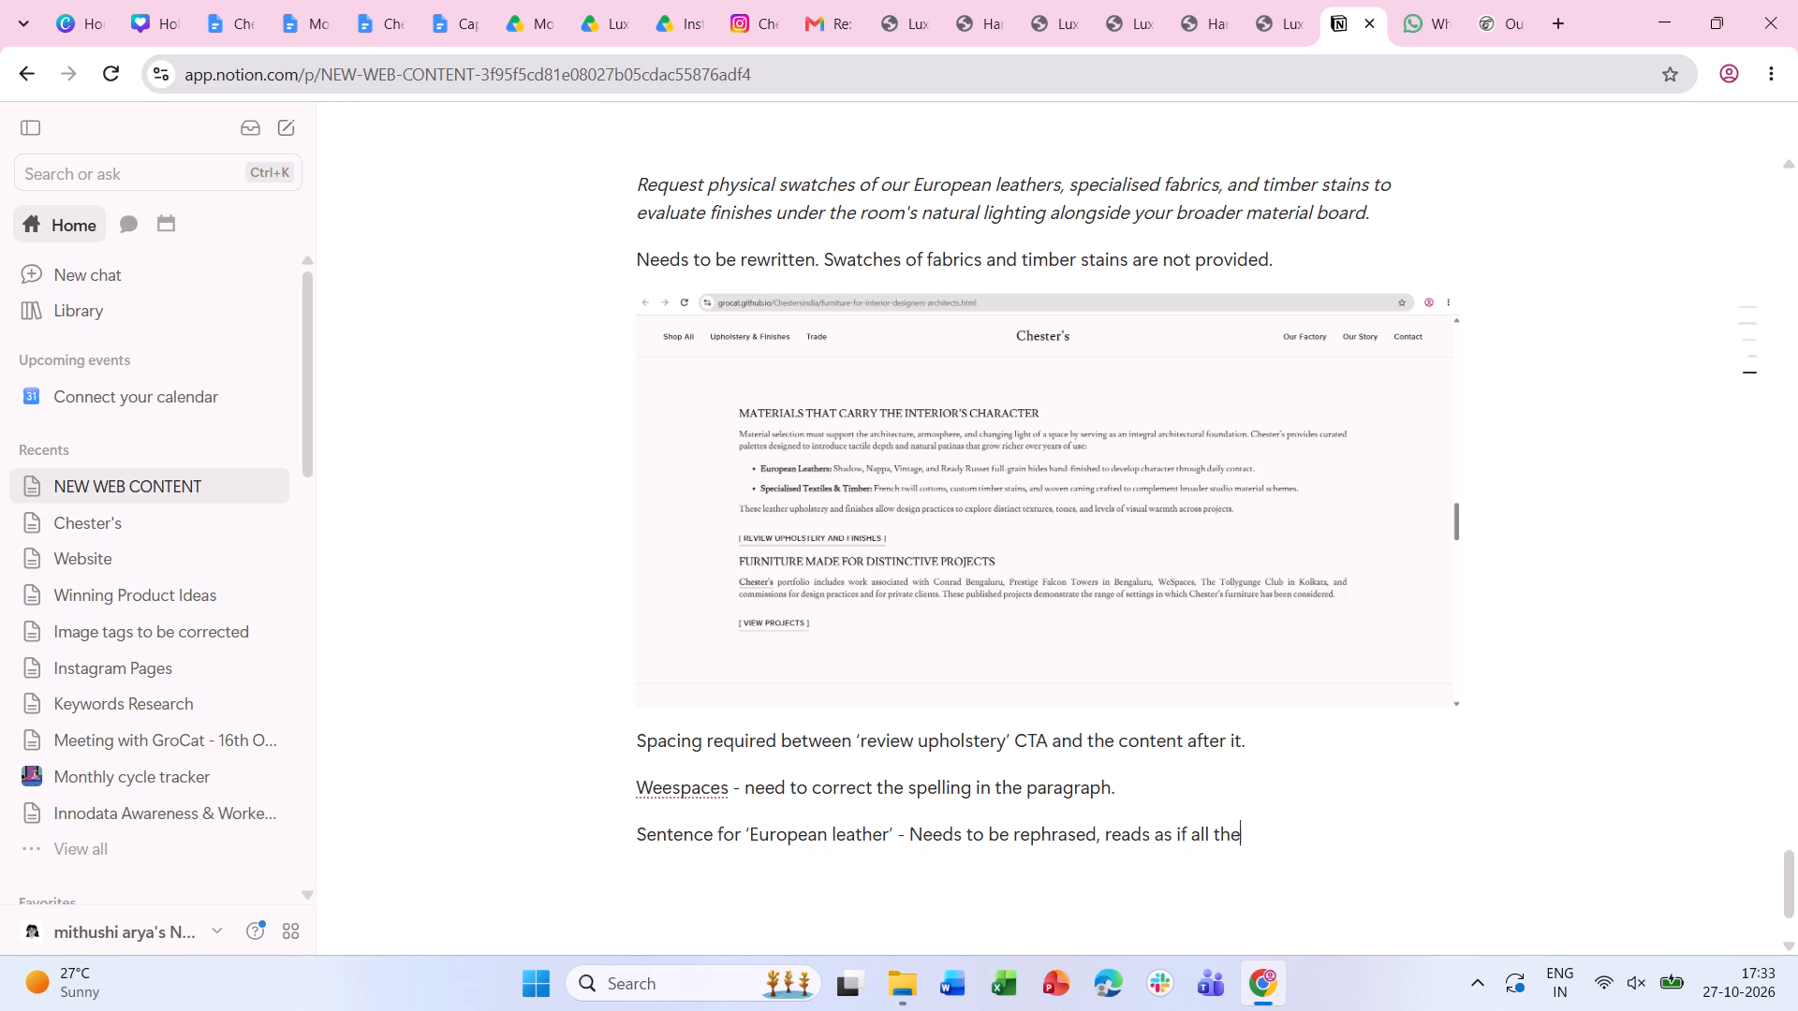
{"action": "key", "text": "space"}
{"action": "type", "text": "leathers a"}
{"action": "type", "text": "re han"}
{"action": "key", "text": "BackSpace"}
{"action": "key", "text": "BackSpace"}
{"action": "key", "text": "BackSpace"}
{"action": "key", "text": "BackSpace"}
{"action": "key", "text": "BackSpace"}
{"action": "key", "text": "BackSpace"}
{"action": "key", "text": "BackSpace"}
{"action": "key", "text": "BackSpace"}
{"action": "key", "text": "BackSpace"}
{"action": "key", "text": "space"}
{"action": "type", "text": "types and"}
{"action": "key", "text": "BackSpace"}
{"action": "key", "text": "BackSpace"}
{"action": "type", "text": "re hand-dyed"}
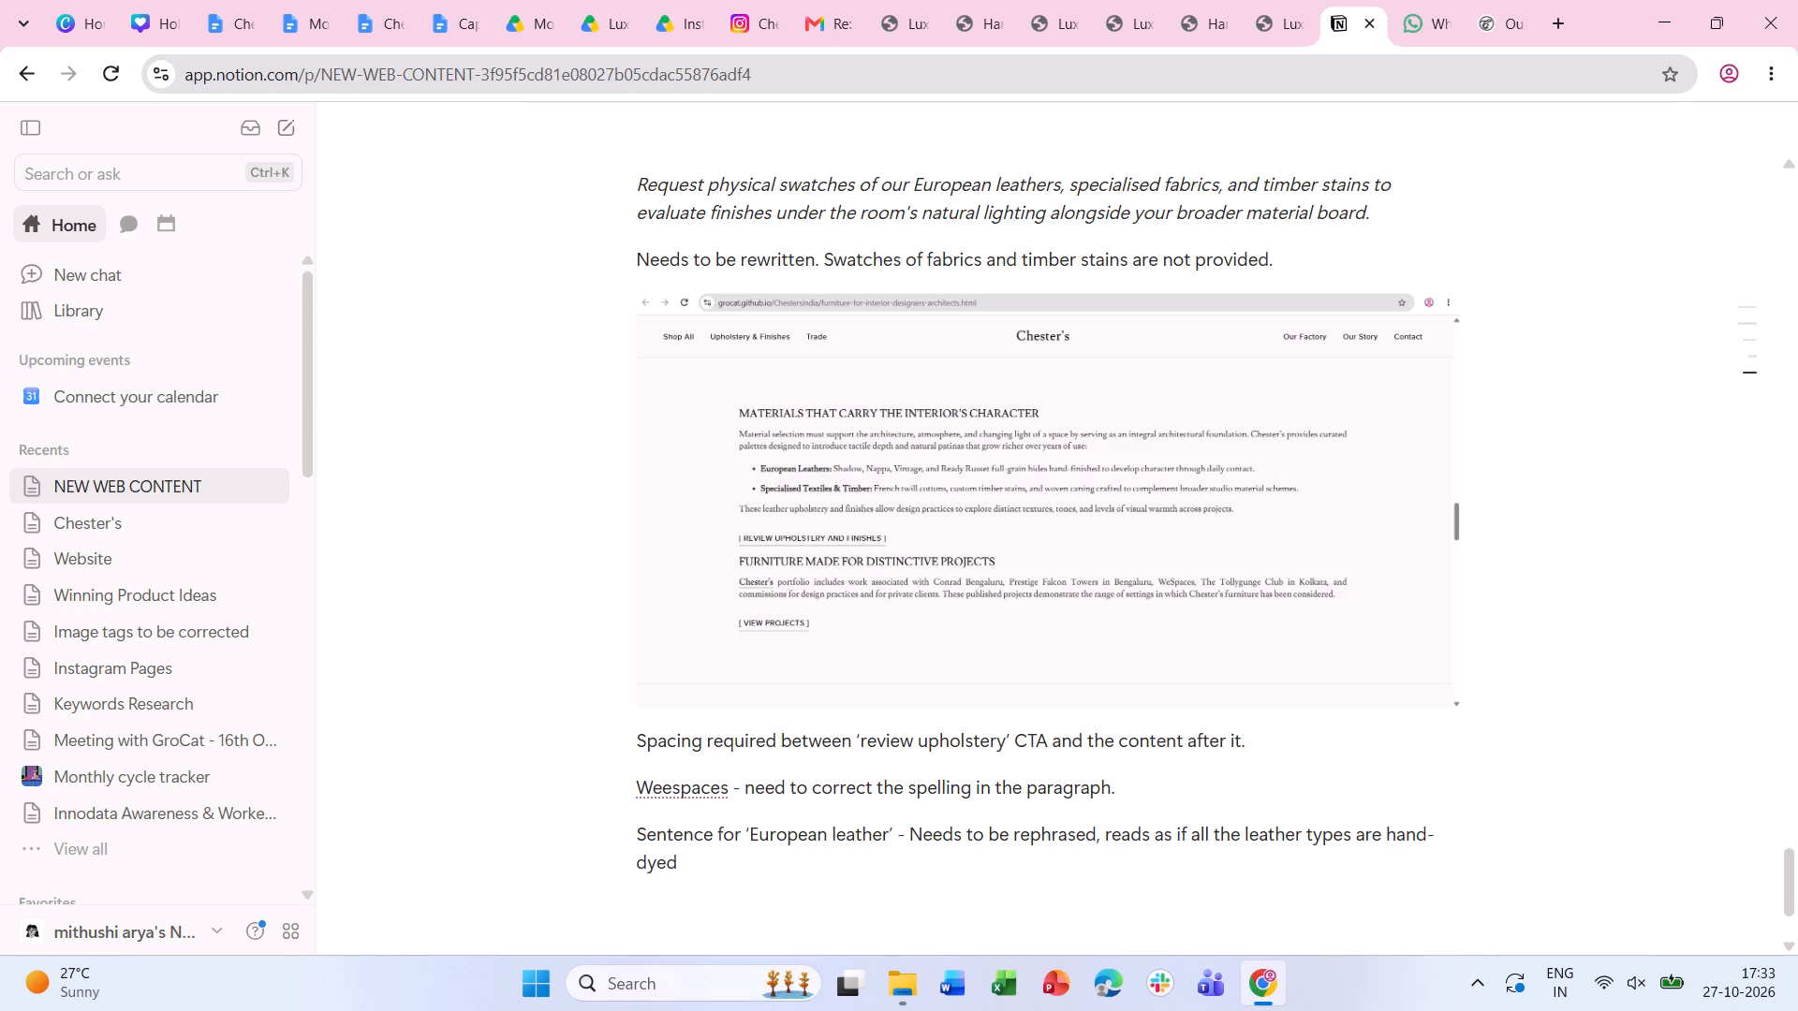
{"action": "key", "text": "Return"}
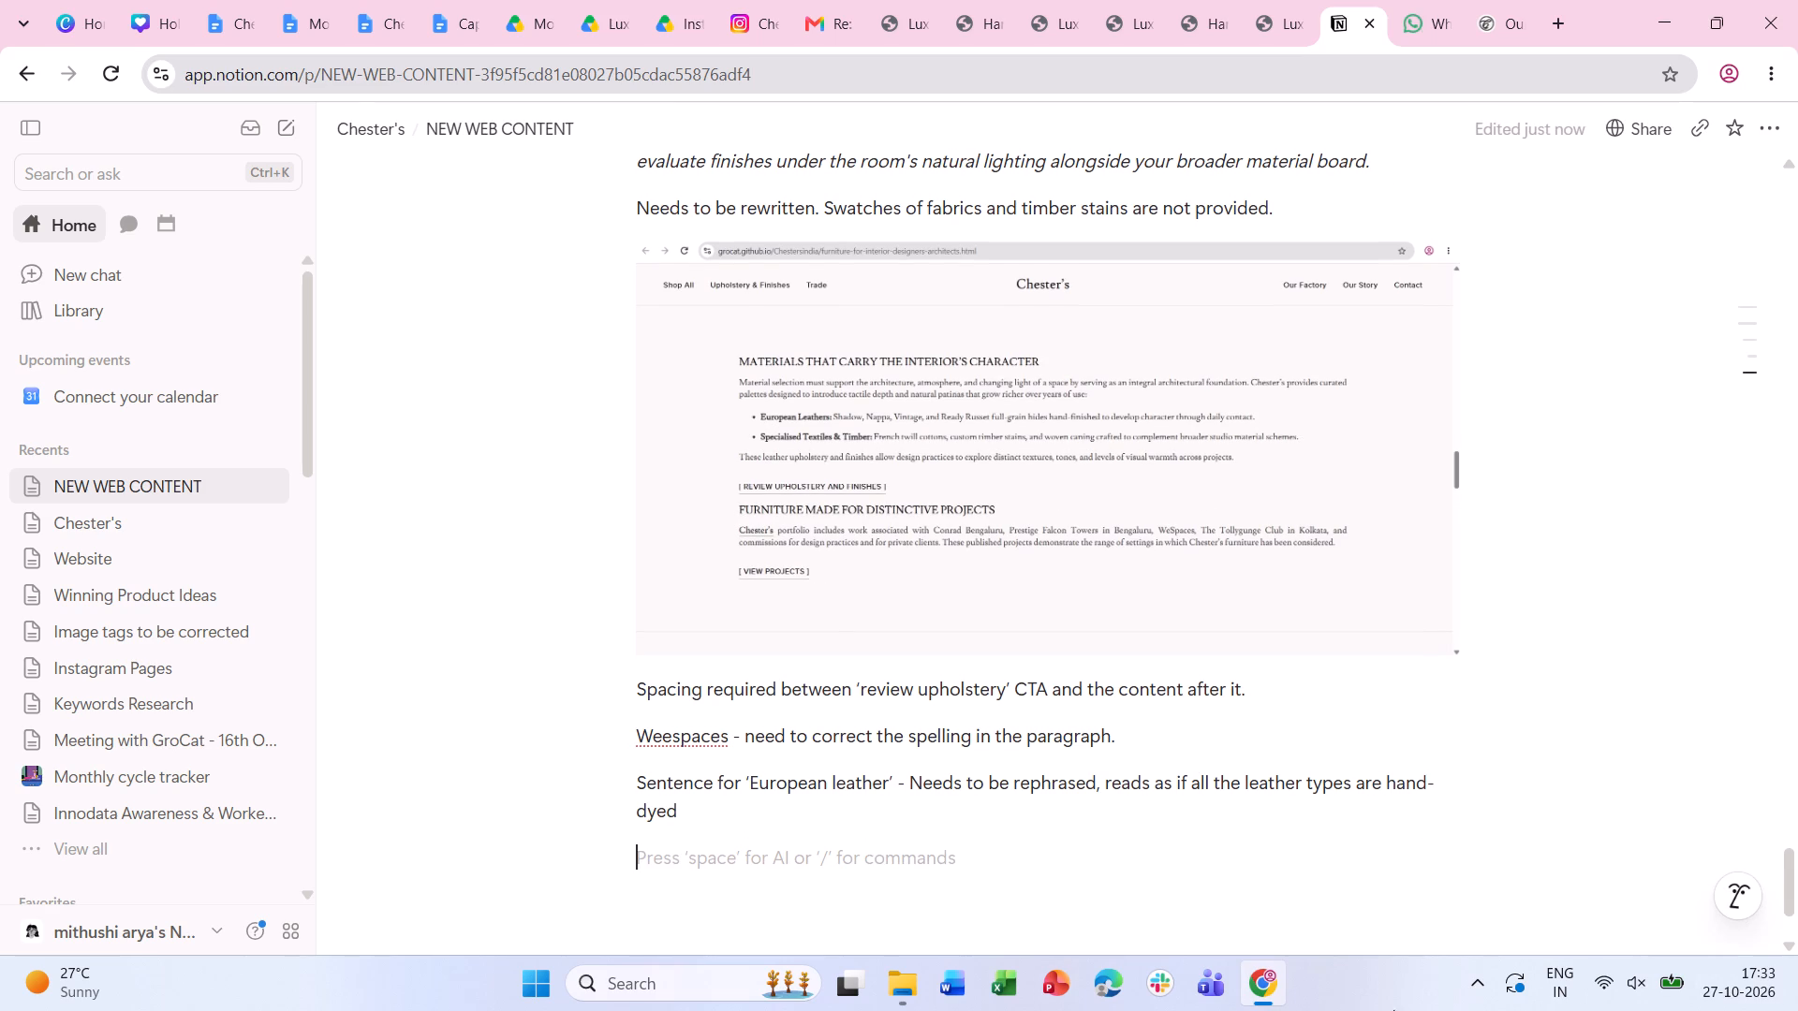
Return to the interior designers and architects page and review the Bespoke Furniture Developed Around the Project section, including its four process stages.
{"action": "left_click", "coordinate": [972, 0]}
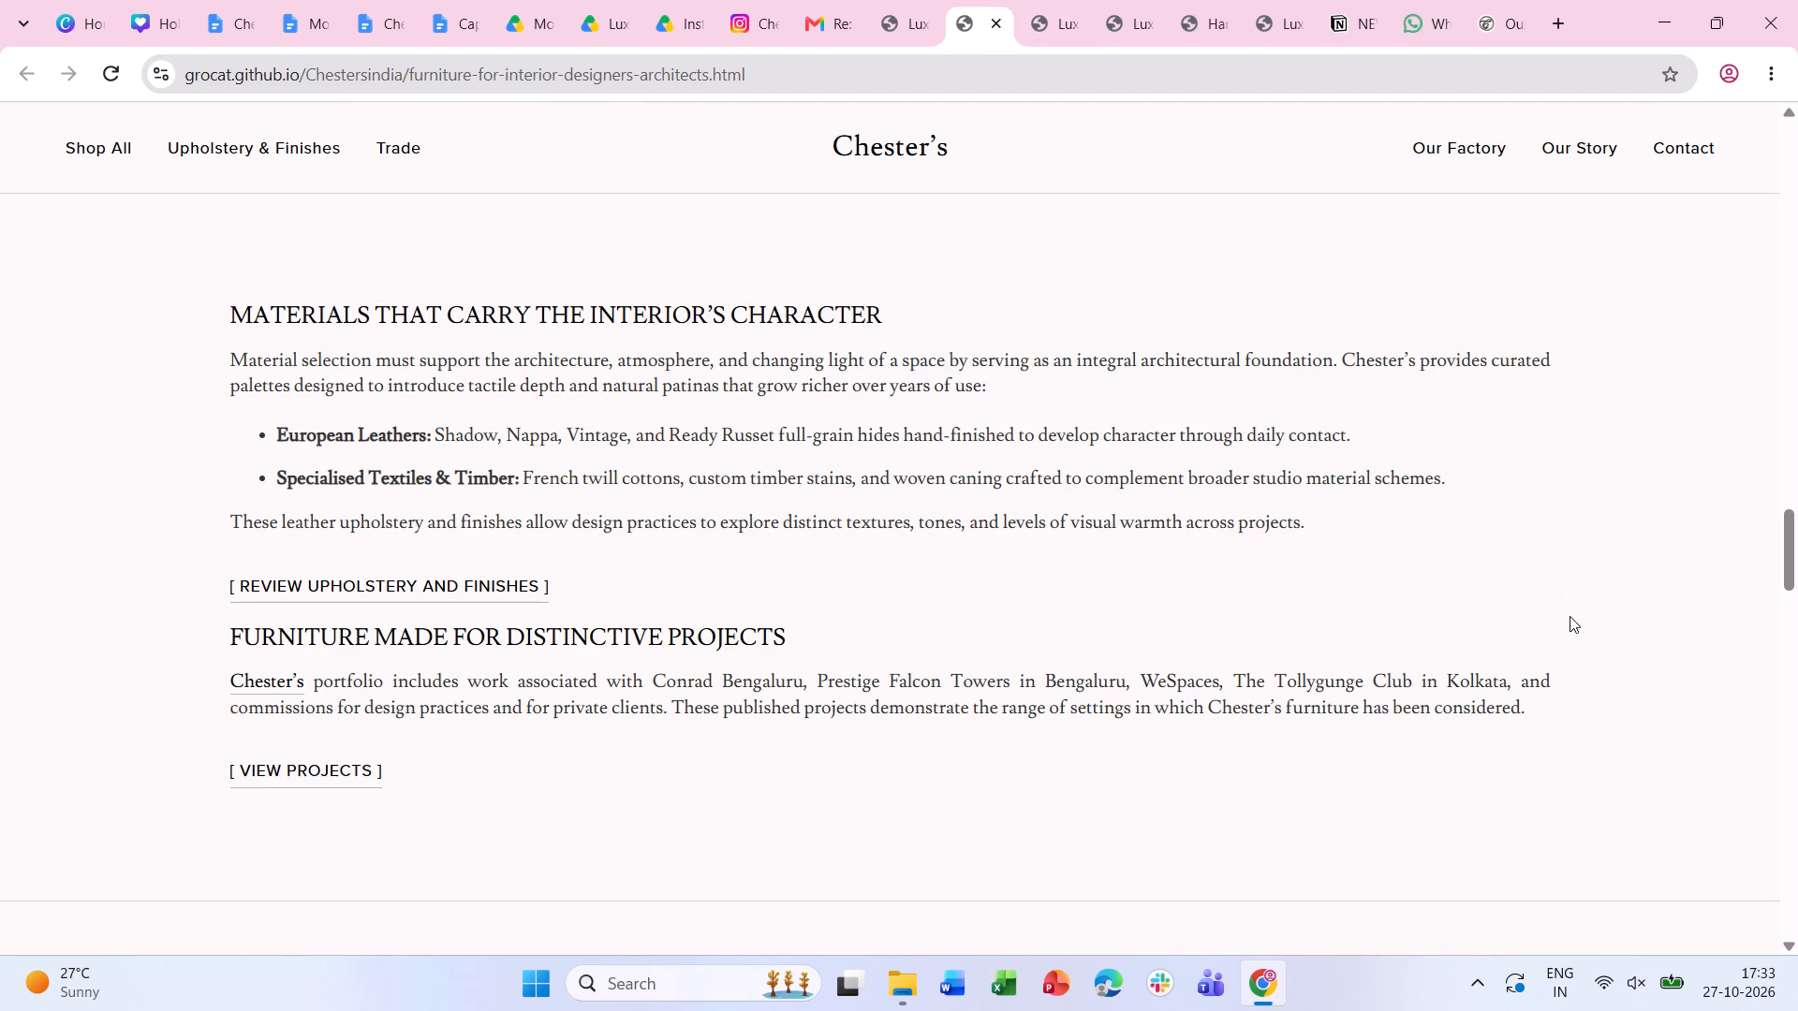
{"action": "scroll", "coordinate": [1570, 616], "scroll_direction": "down", "scroll_amount": 5}
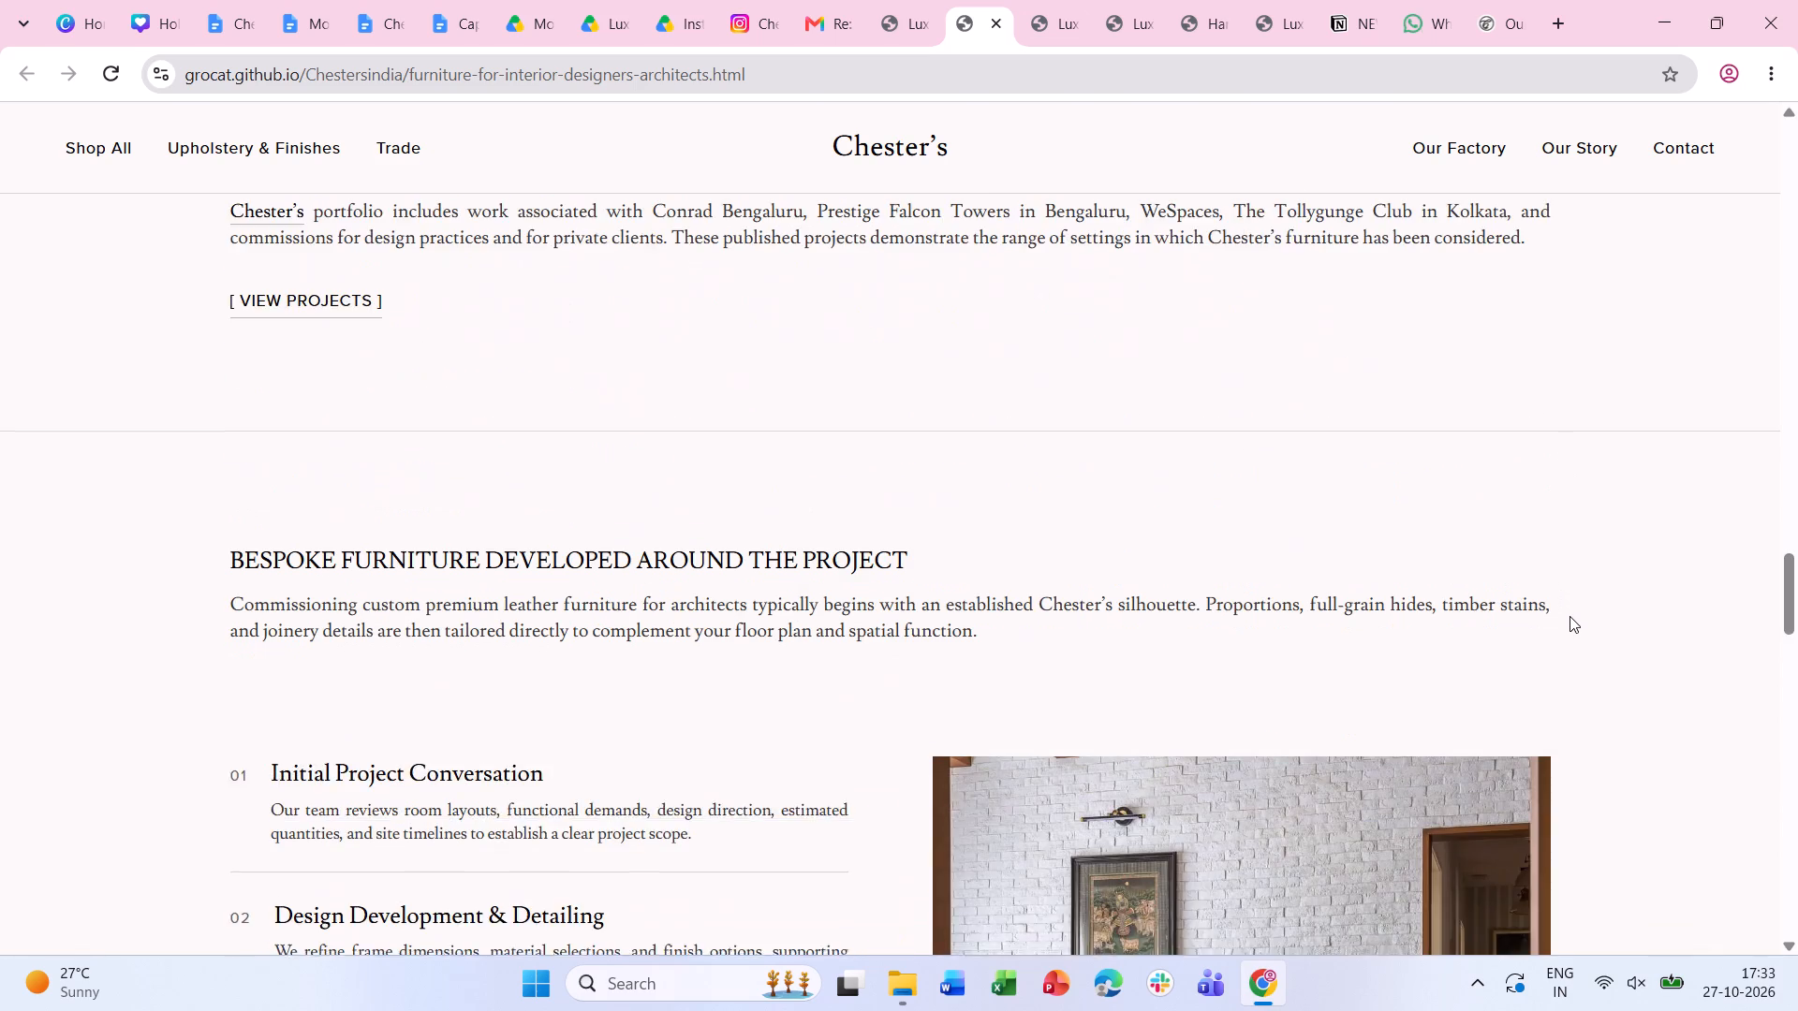
{"action": "scroll", "coordinate": [1570, 616], "scroll_direction": "down", "scroll_amount": 1}
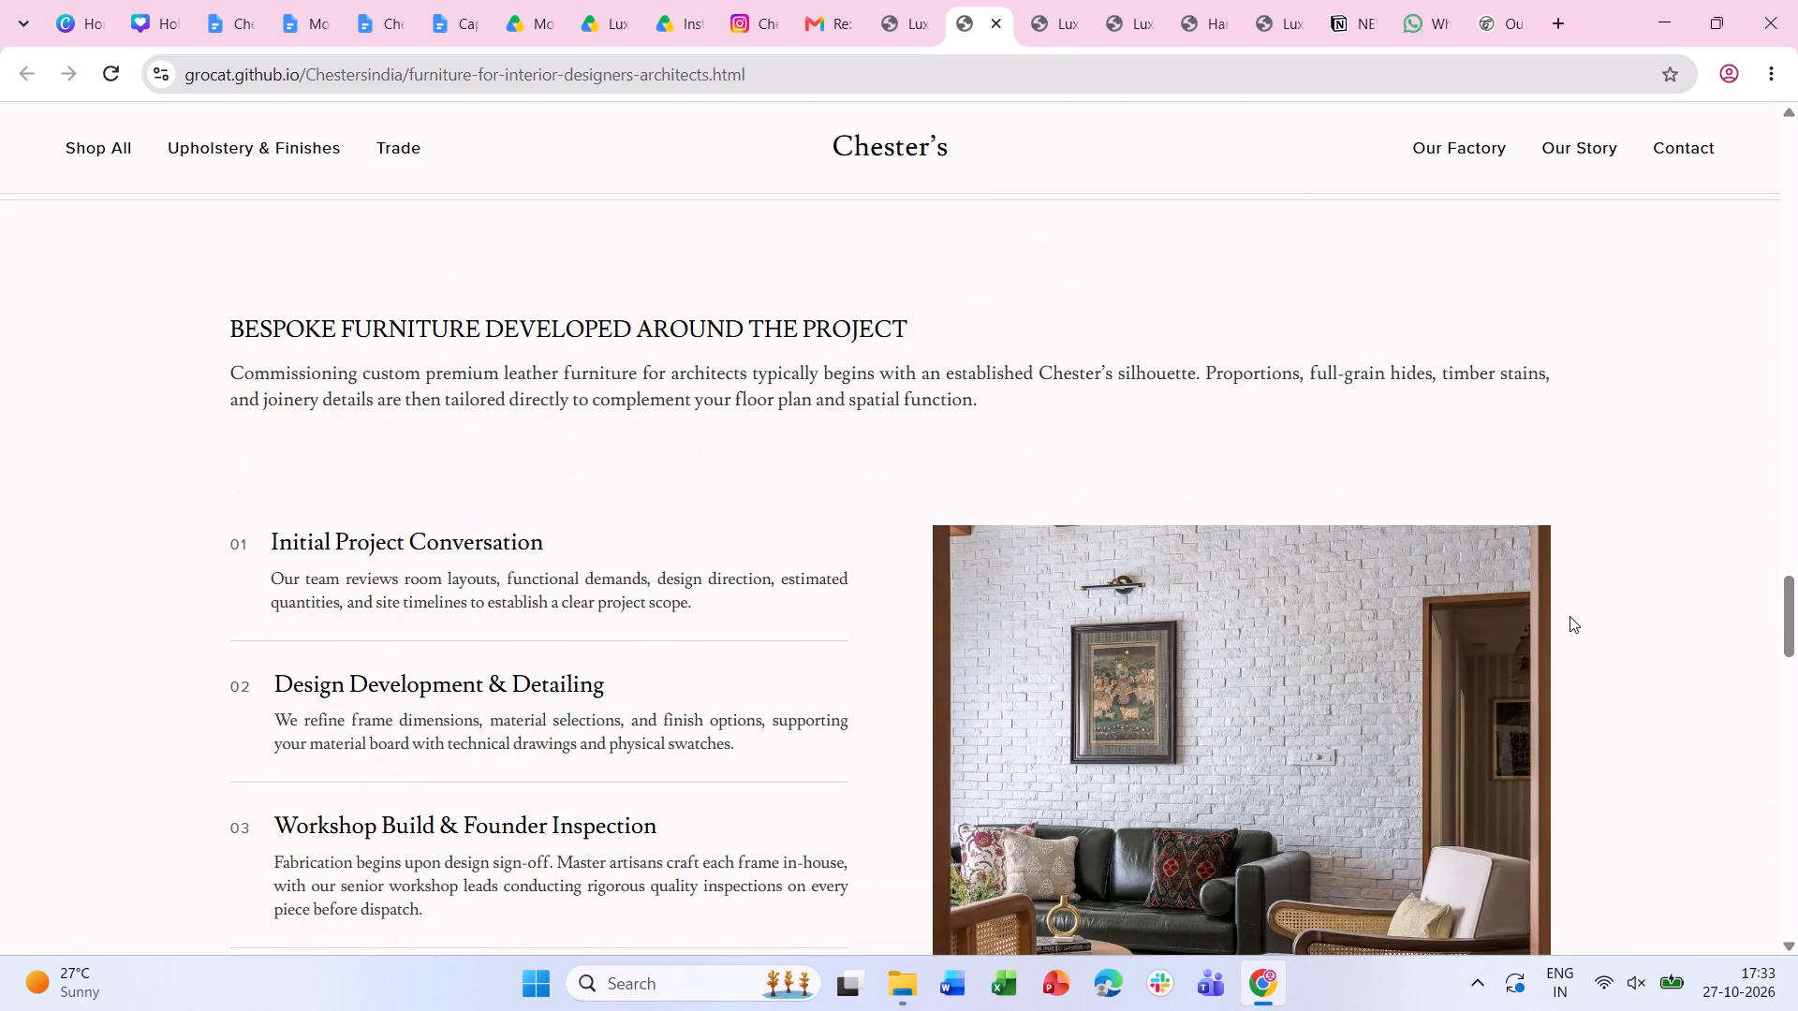
{"action": "scroll", "coordinate": [1570, 616], "scroll_direction": "down", "scroll_amount": 2}
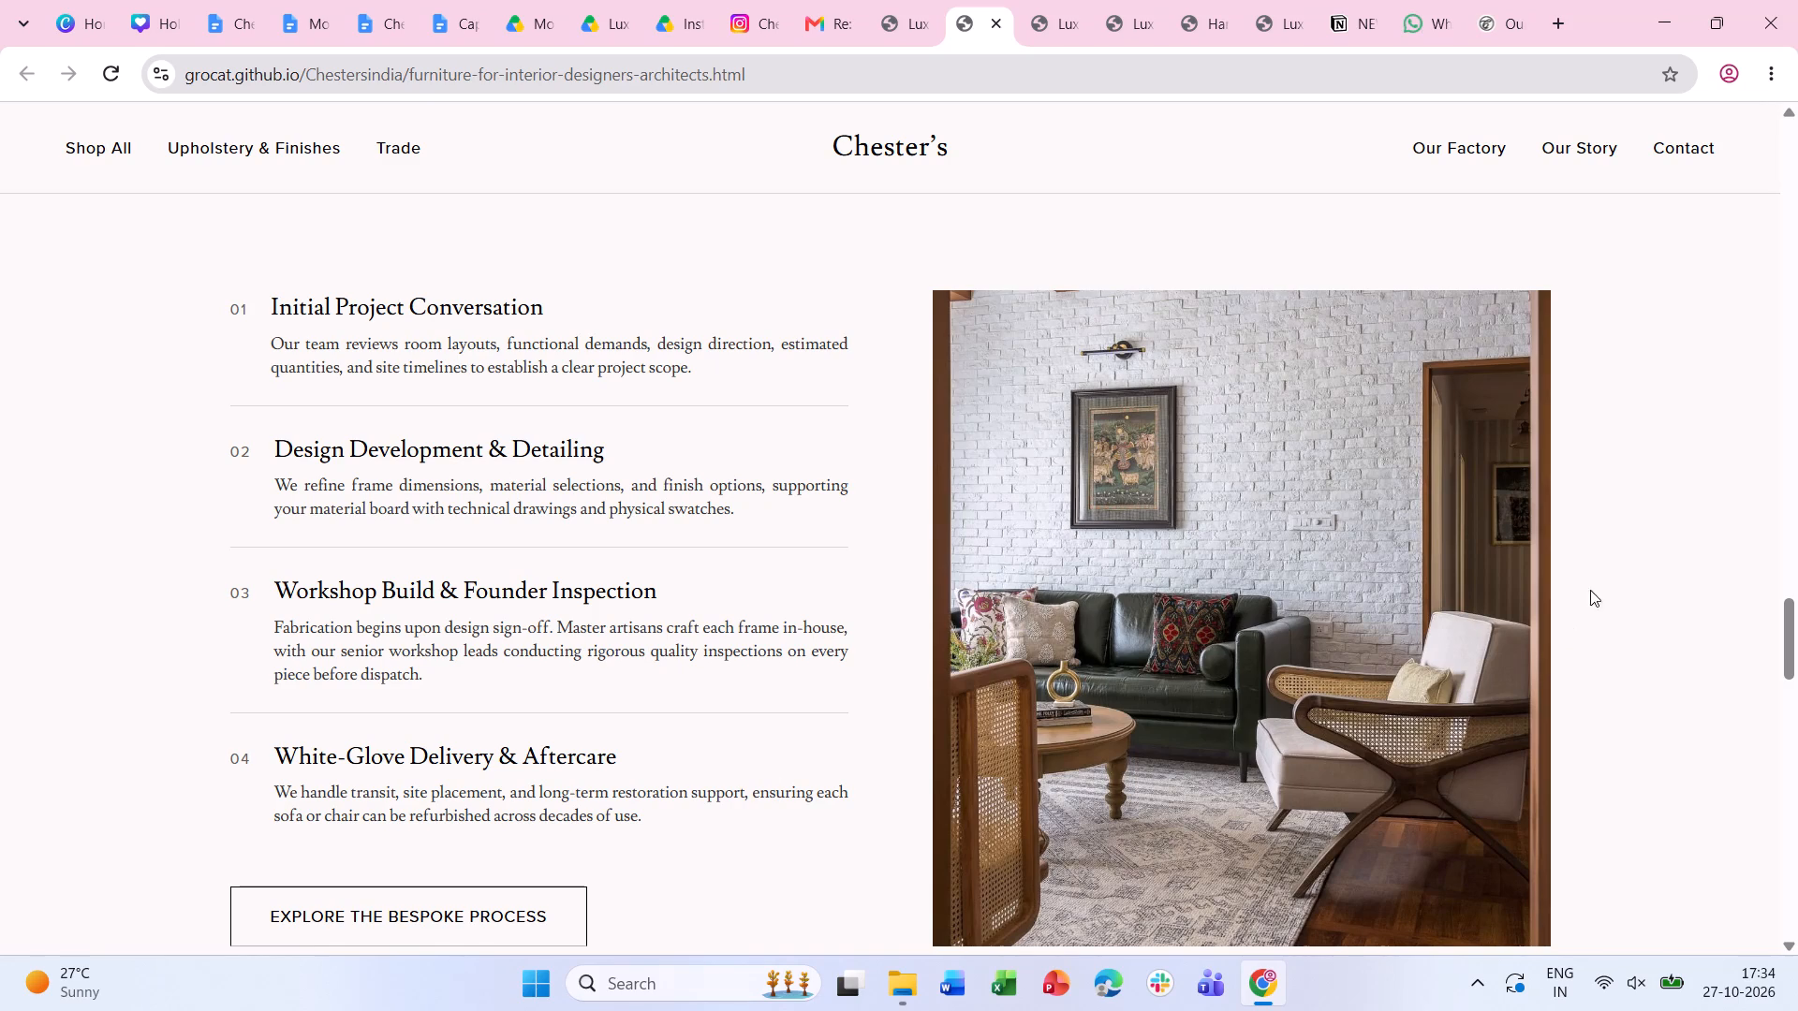
{"action": "scroll", "coordinate": [1633, 564], "scroll_direction": "down", "scroll_amount": 2}
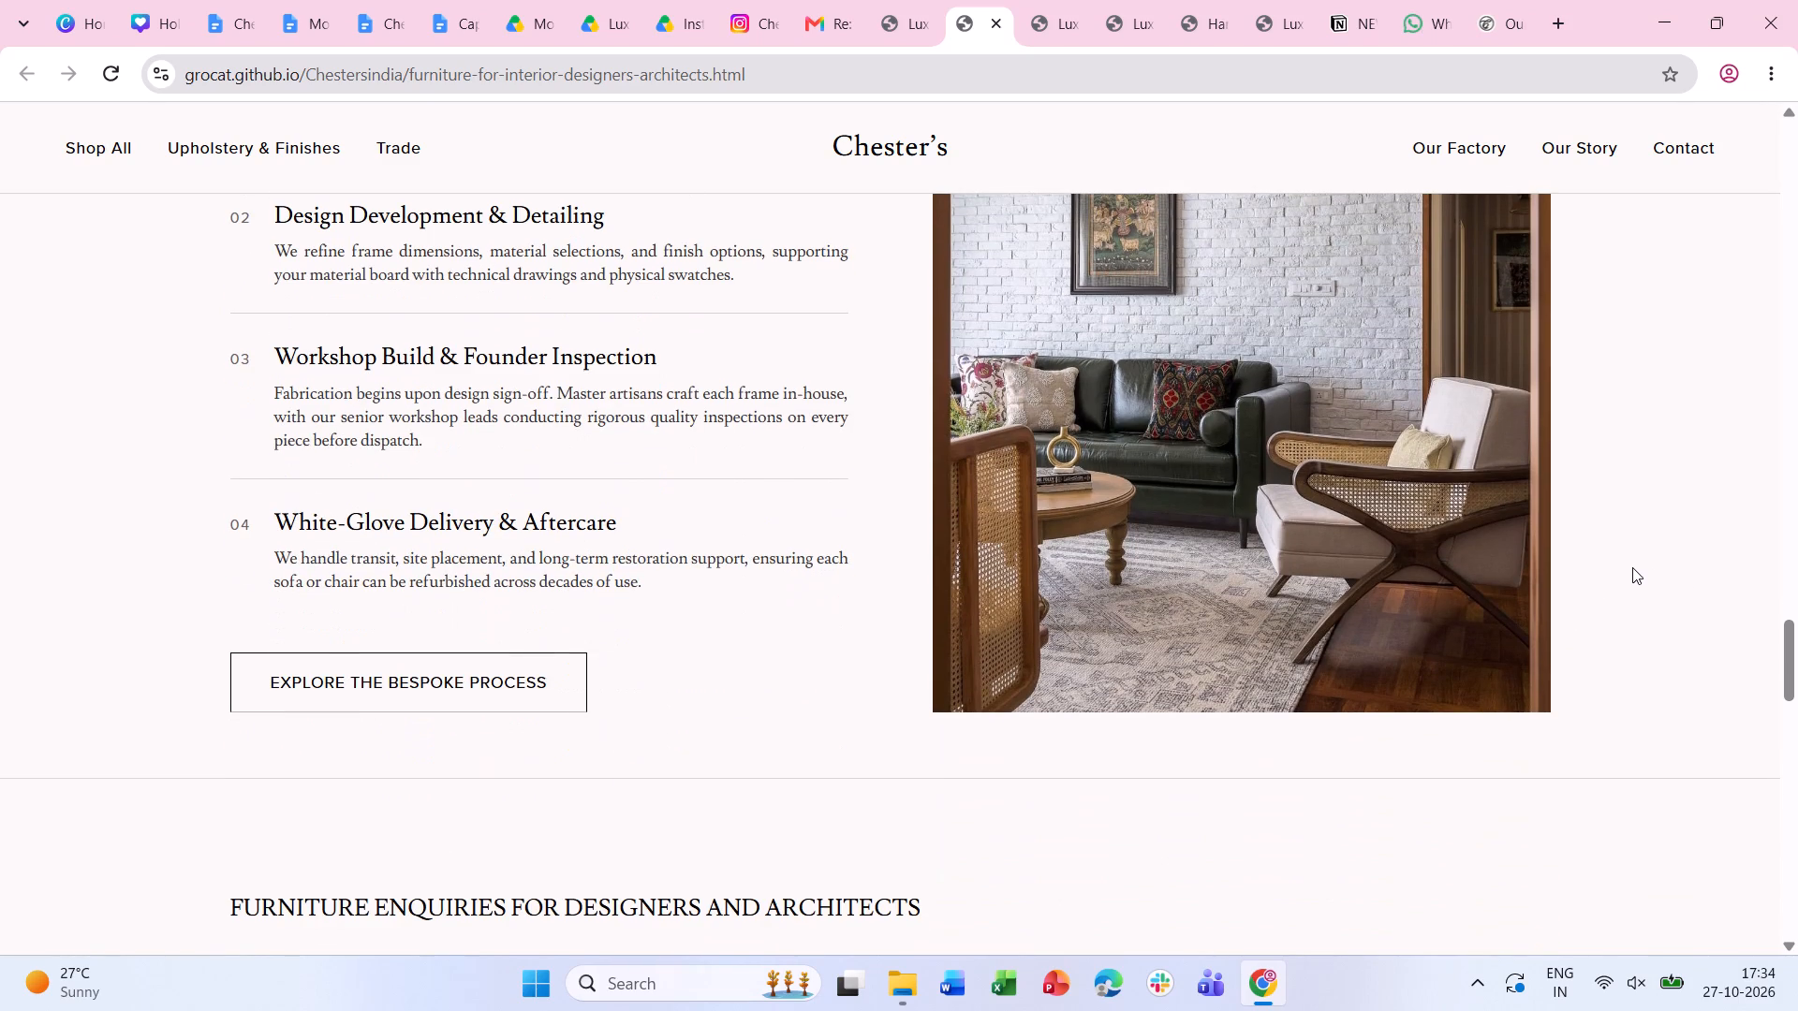
{"action": "scroll", "coordinate": [1632, 567], "scroll_direction": "up", "scroll_amount": 1}
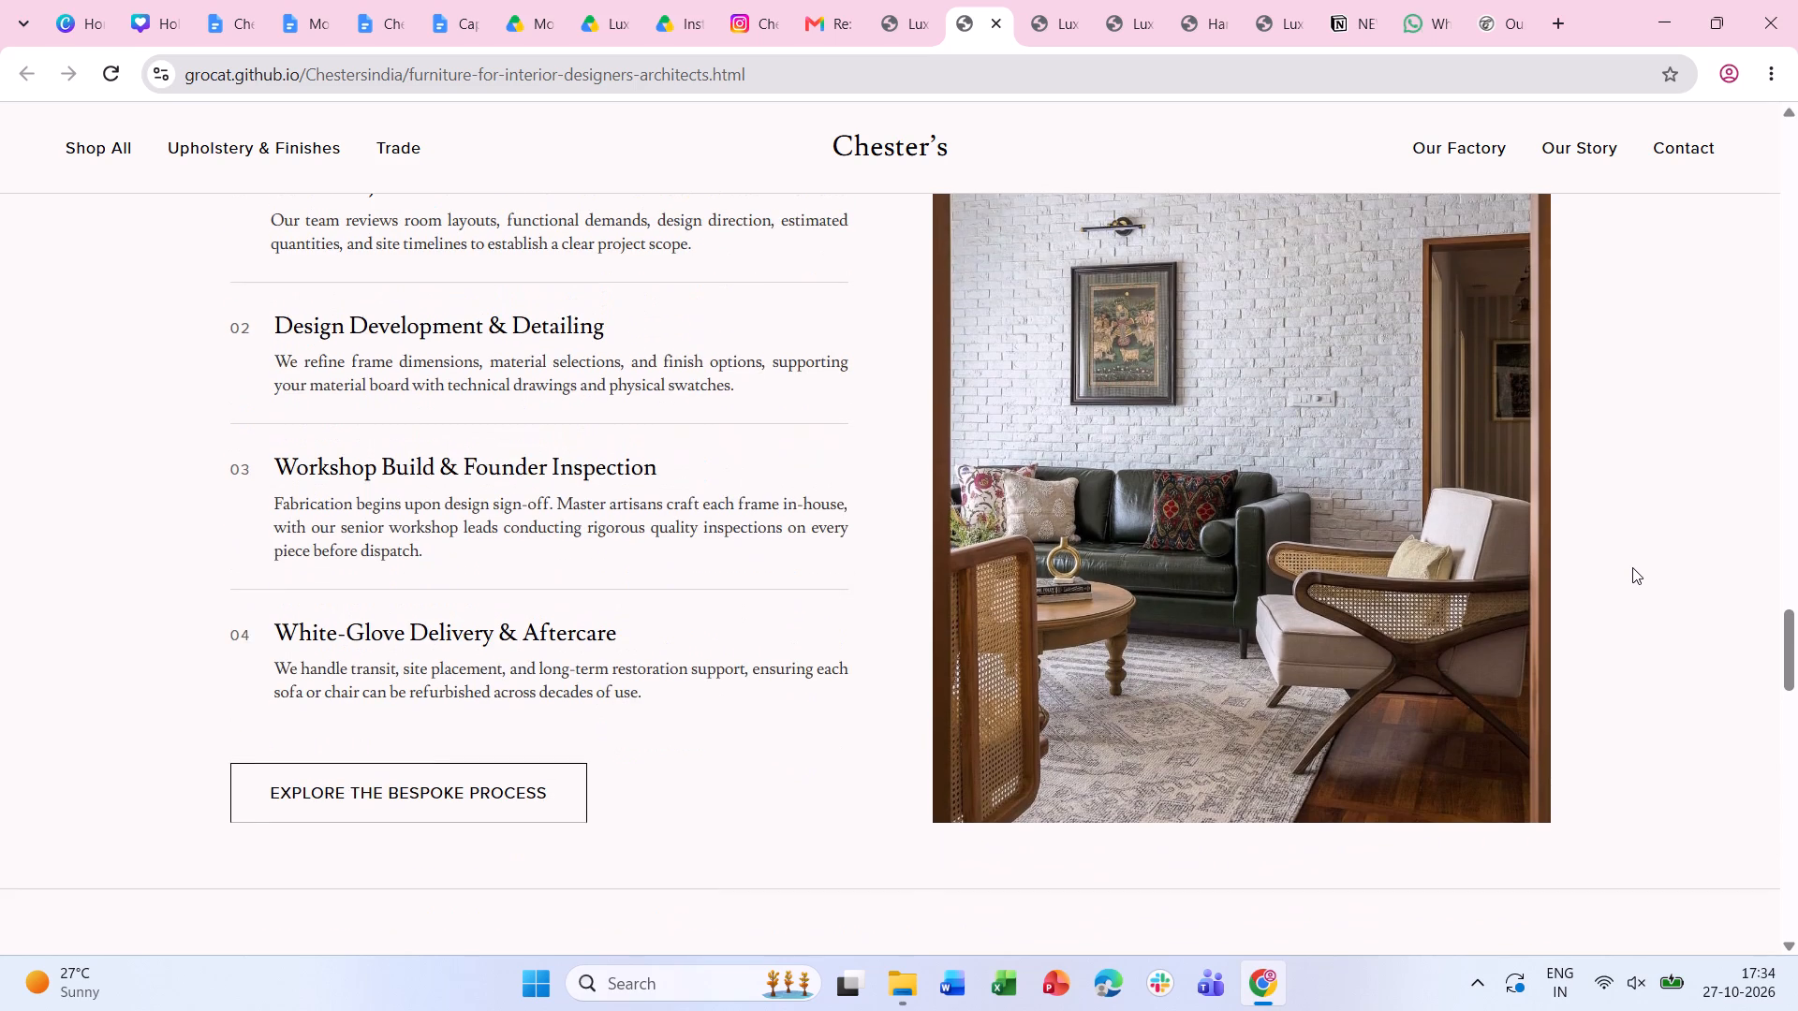
{"action": "scroll", "coordinate": [1632, 567], "scroll_direction": "up", "scroll_amount": 1}
{"action": "scroll", "coordinate": [1632, 567], "scroll_direction": "down", "scroll_amount": 1}
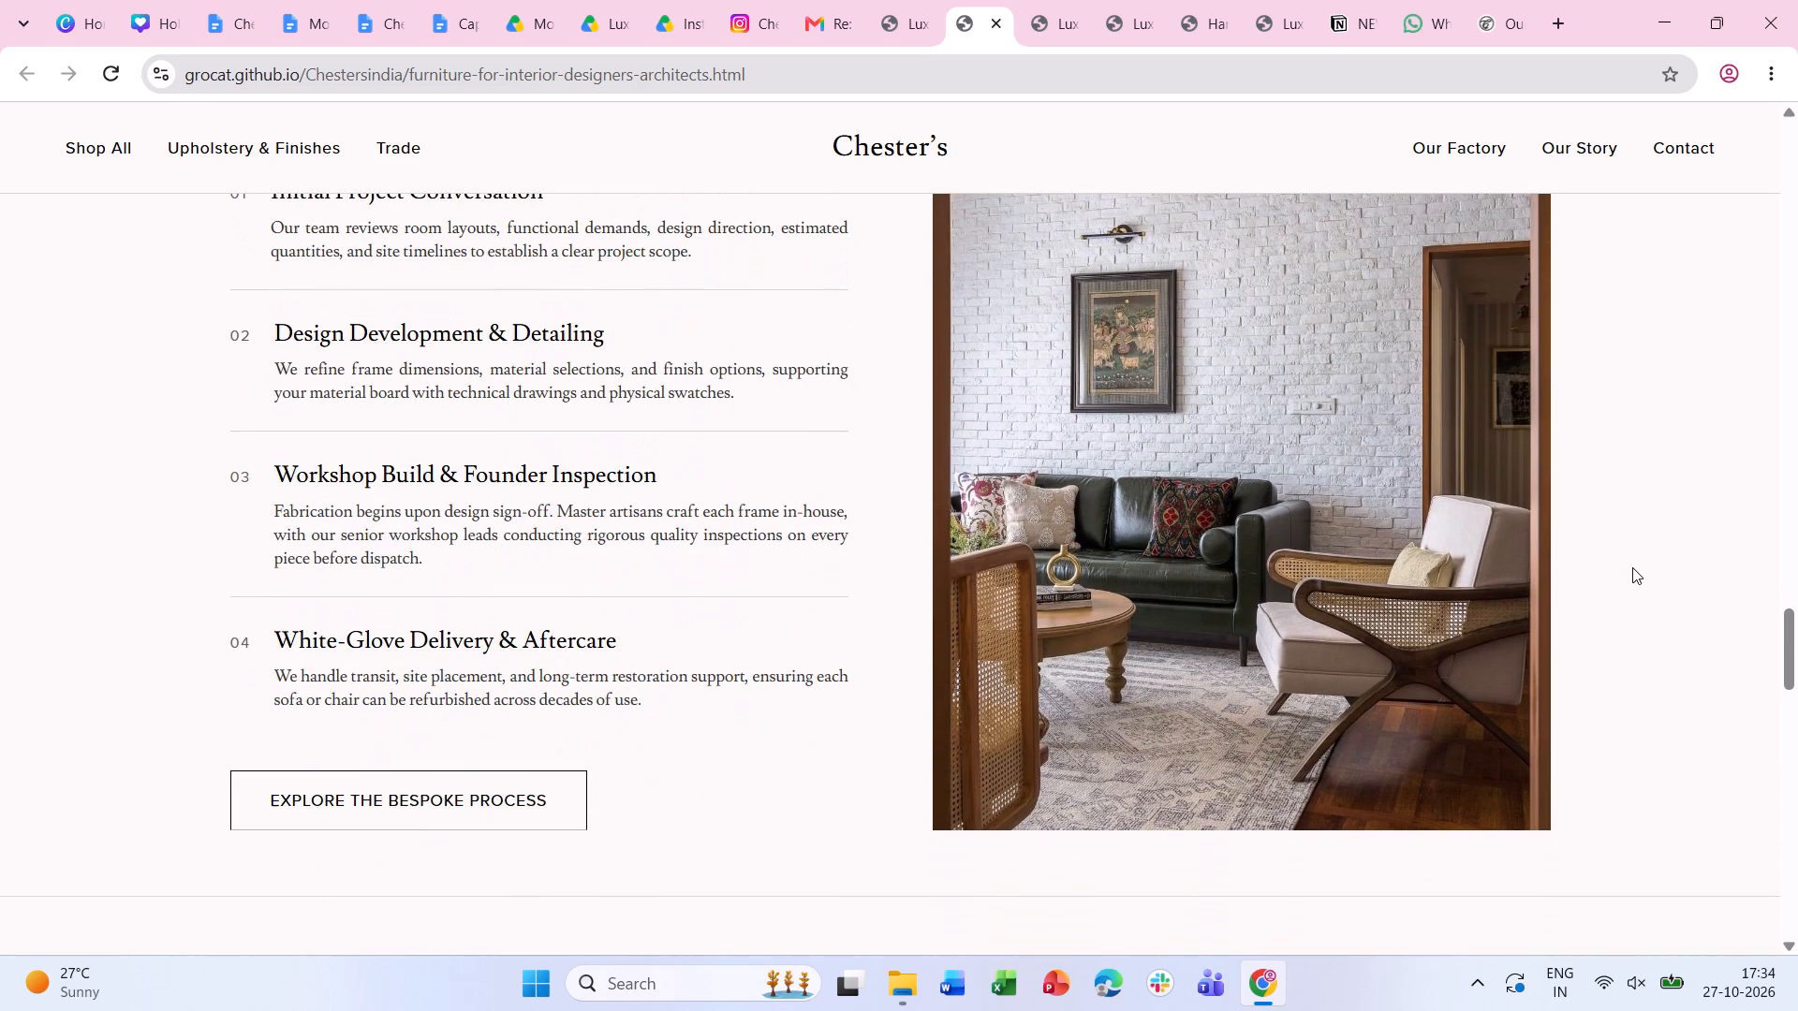
Review the first three designer and architect FAQs, covering design adaptation, full-grain leather and the information to share when sourcing furniture.
{"action": "scroll", "coordinate": [1632, 567], "scroll_direction": "down", "scroll_amount": 7}
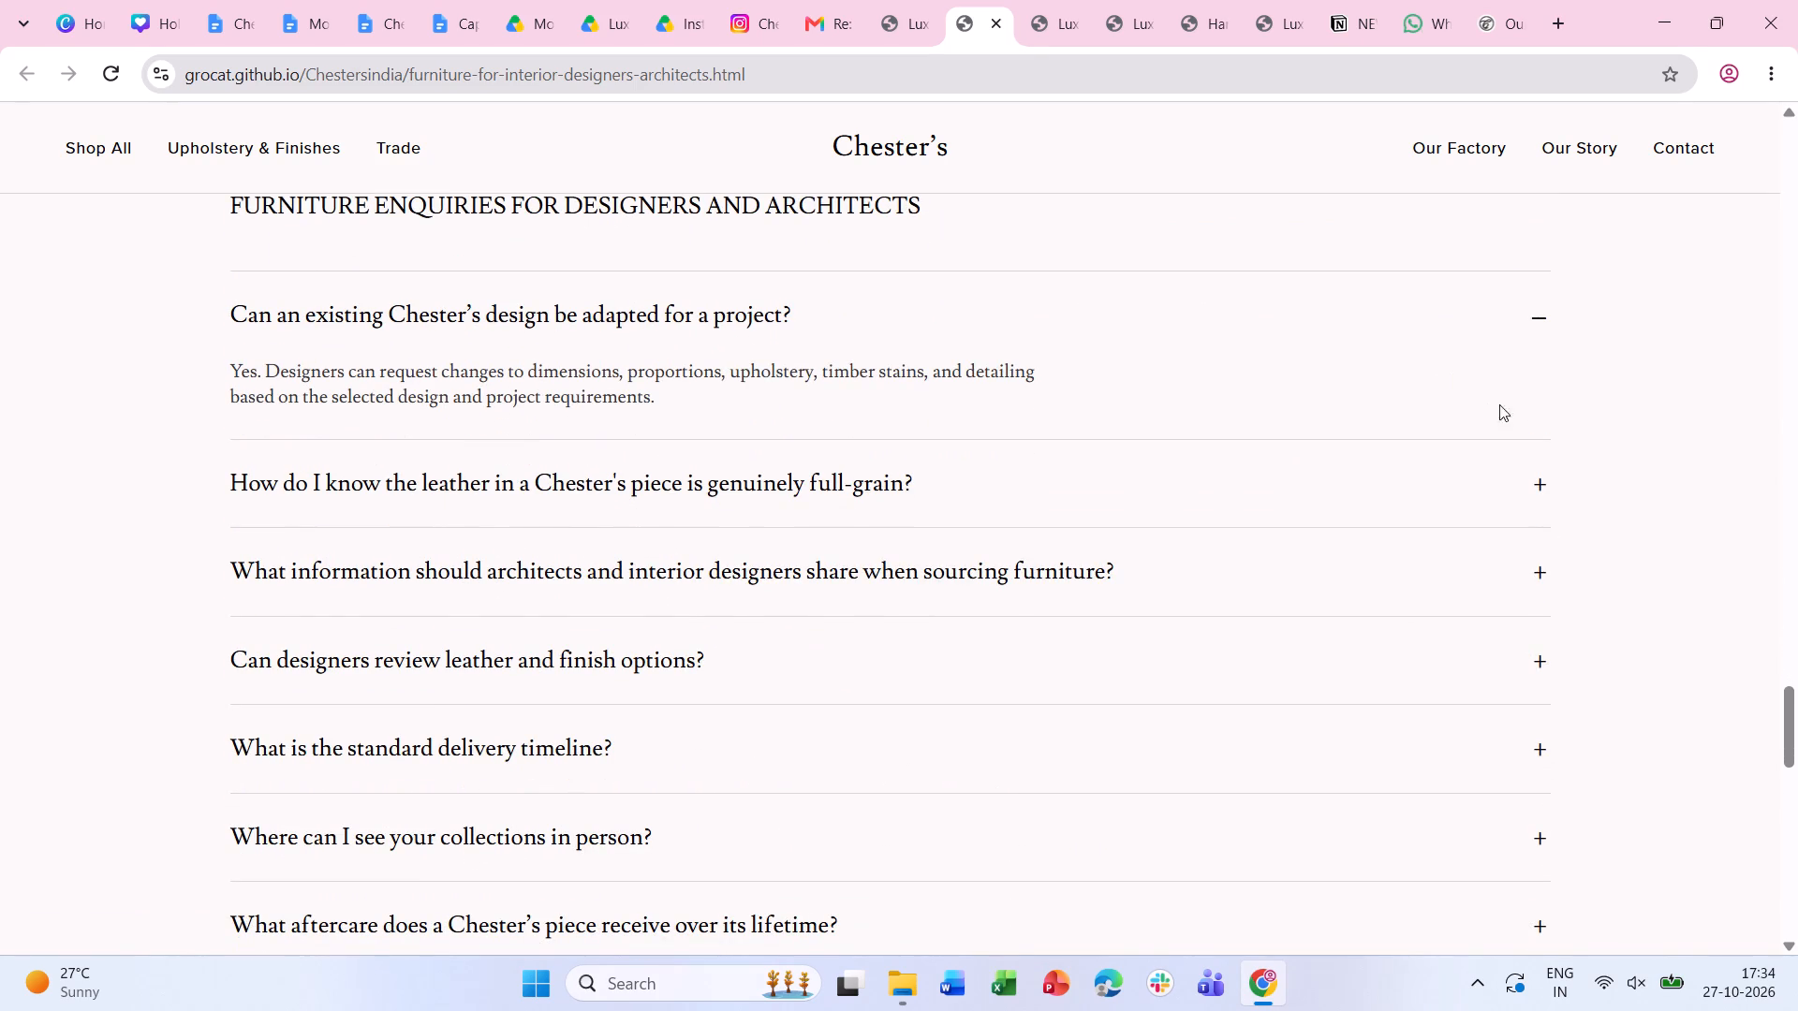
{"action": "left_click", "coordinate": [1544, 322]}
{"action": "left_click", "coordinate": [1517, 430]}
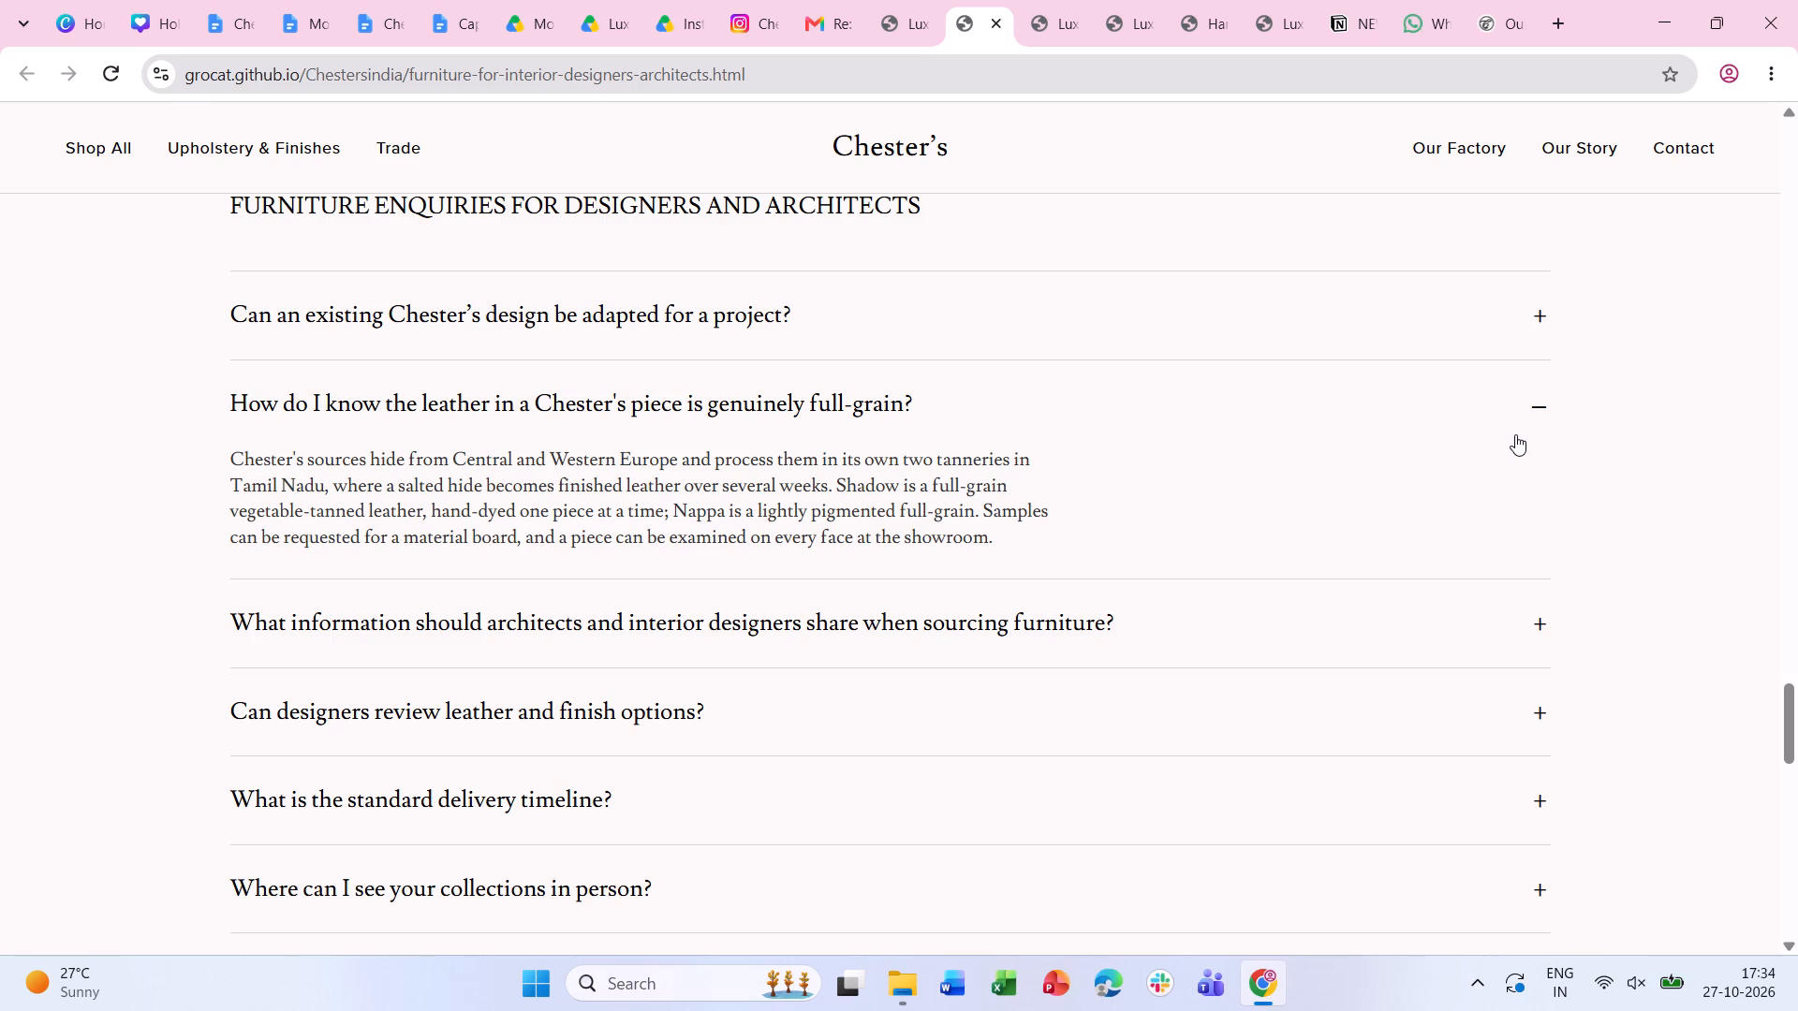
{"action": "left_click", "coordinate": [1523, 417]}
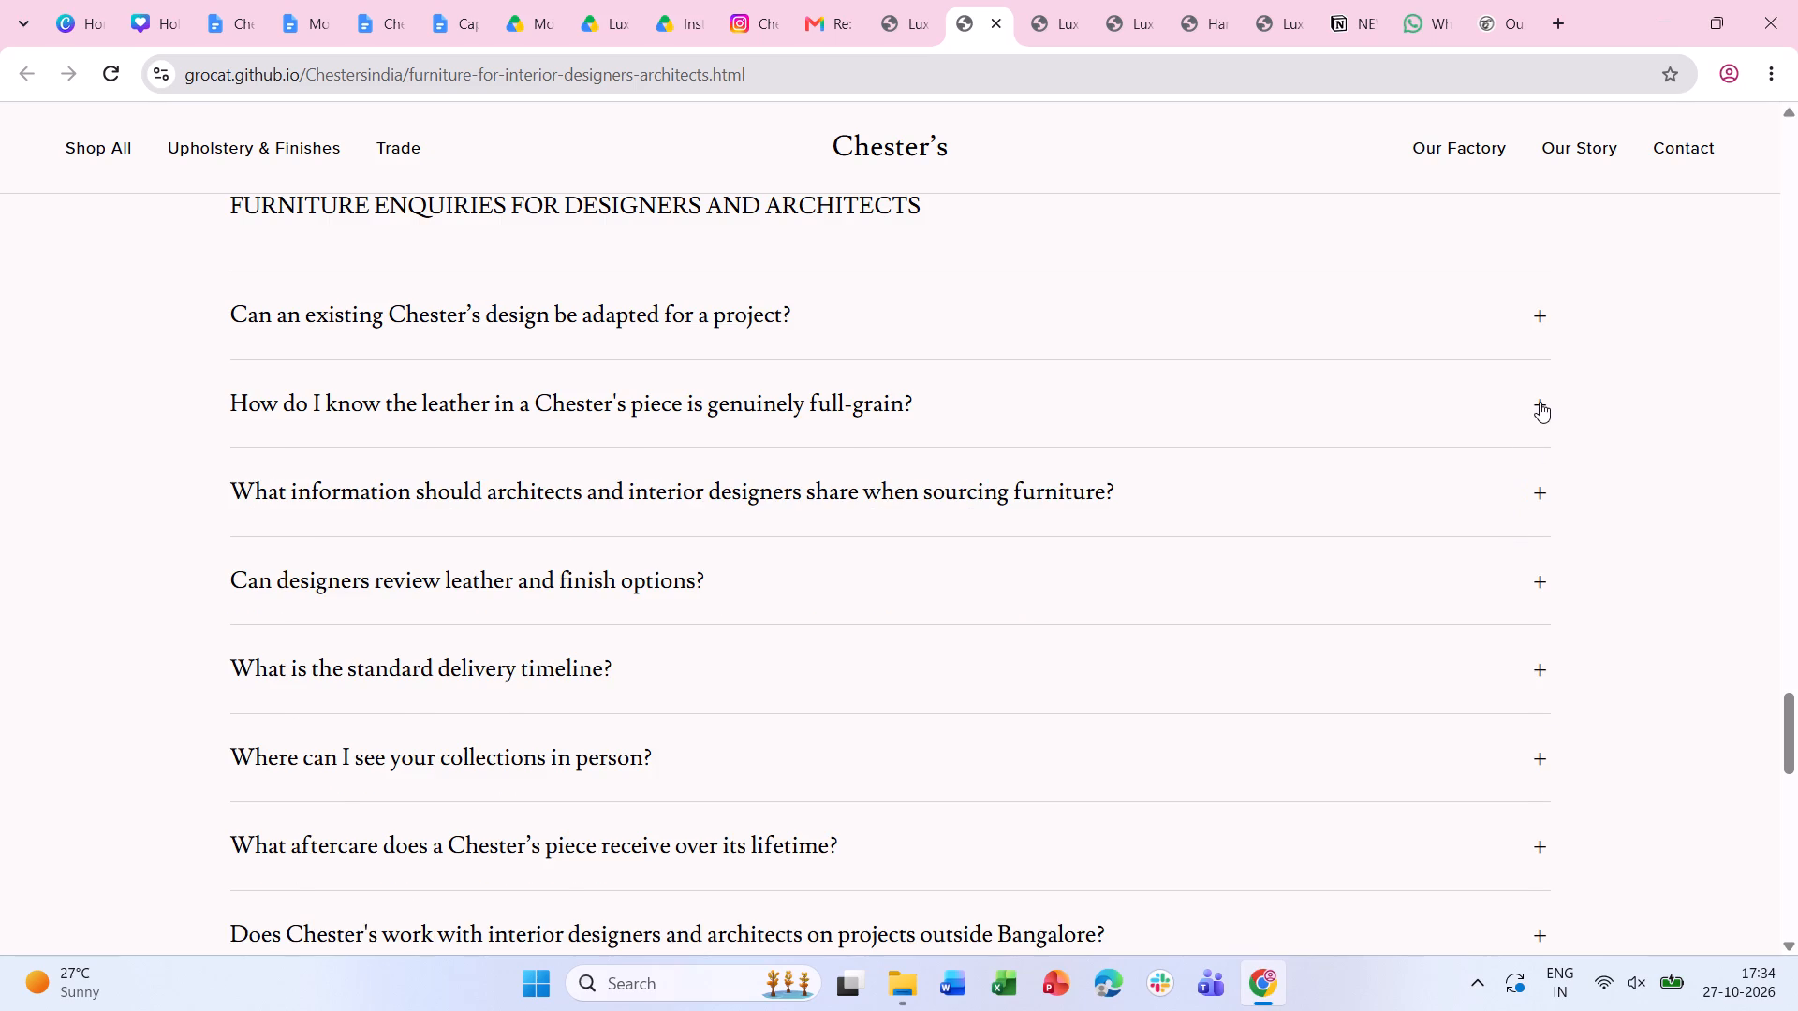
{"action": "left_click", "coordinate": [1540, 402]}
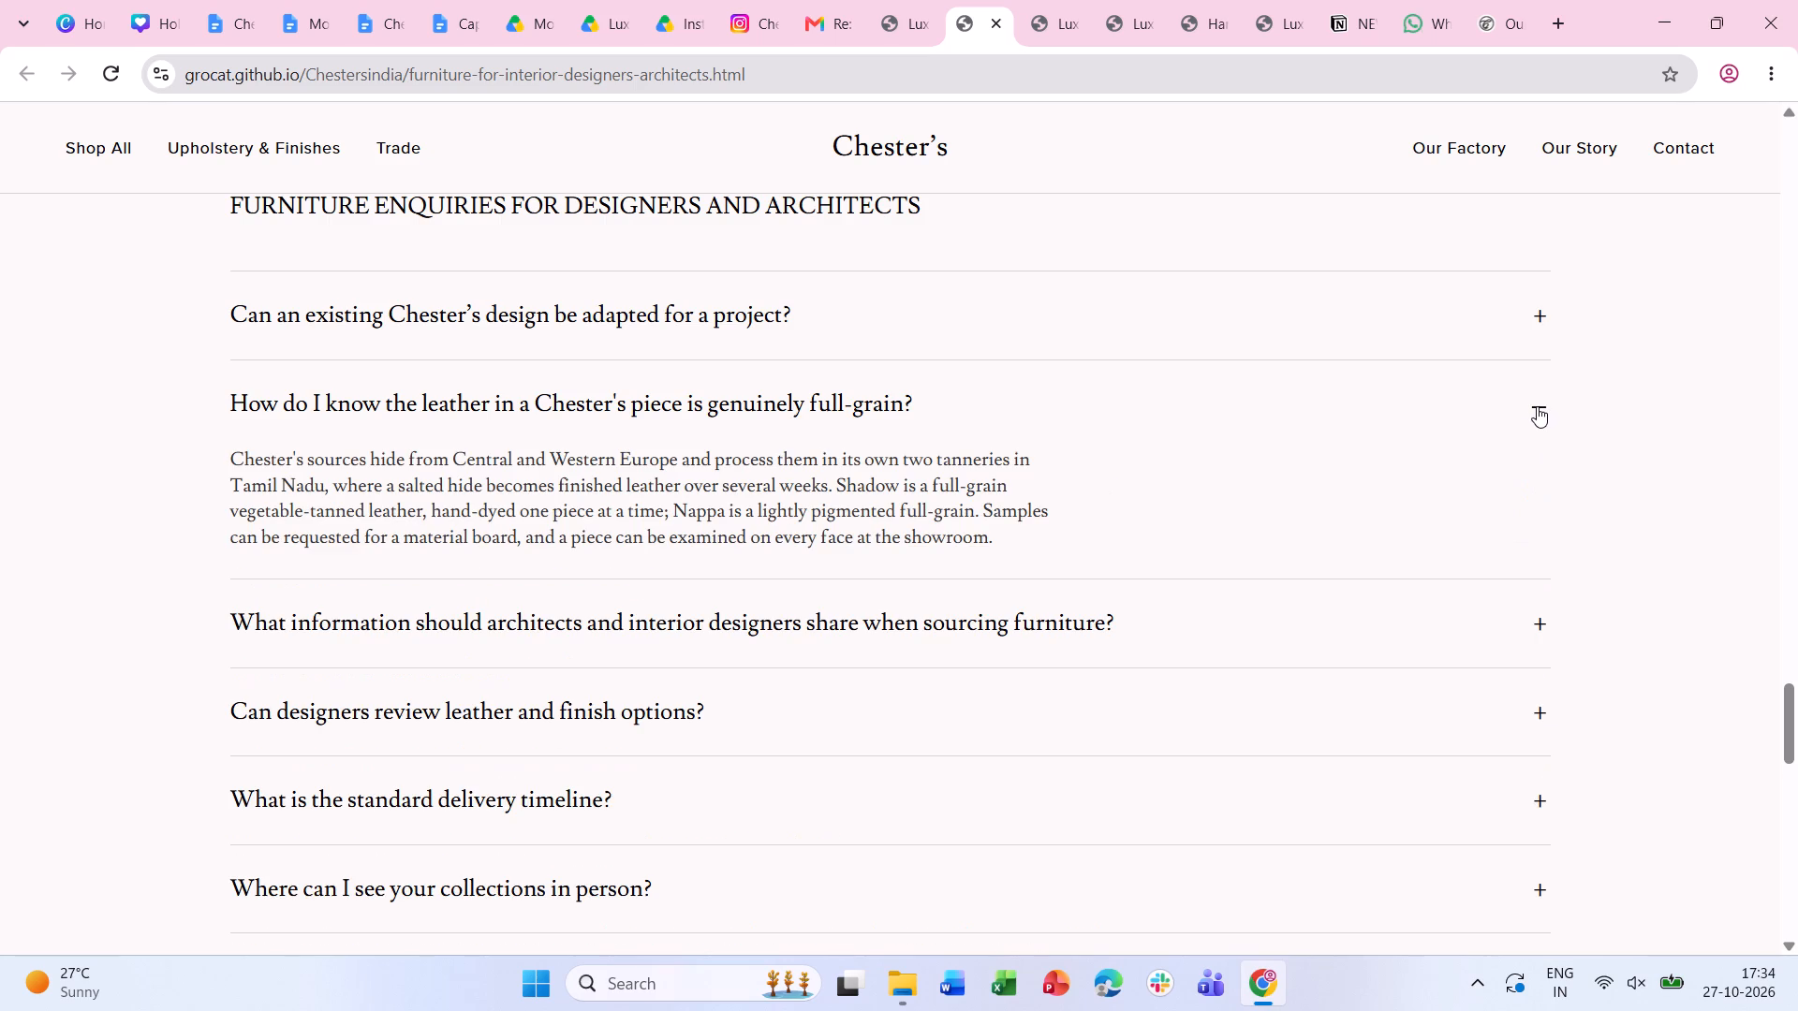
{"action": "left_click", "coordinate": [1537, 406]}
{"action": "left_click", "coordinate": [1528, 476]}
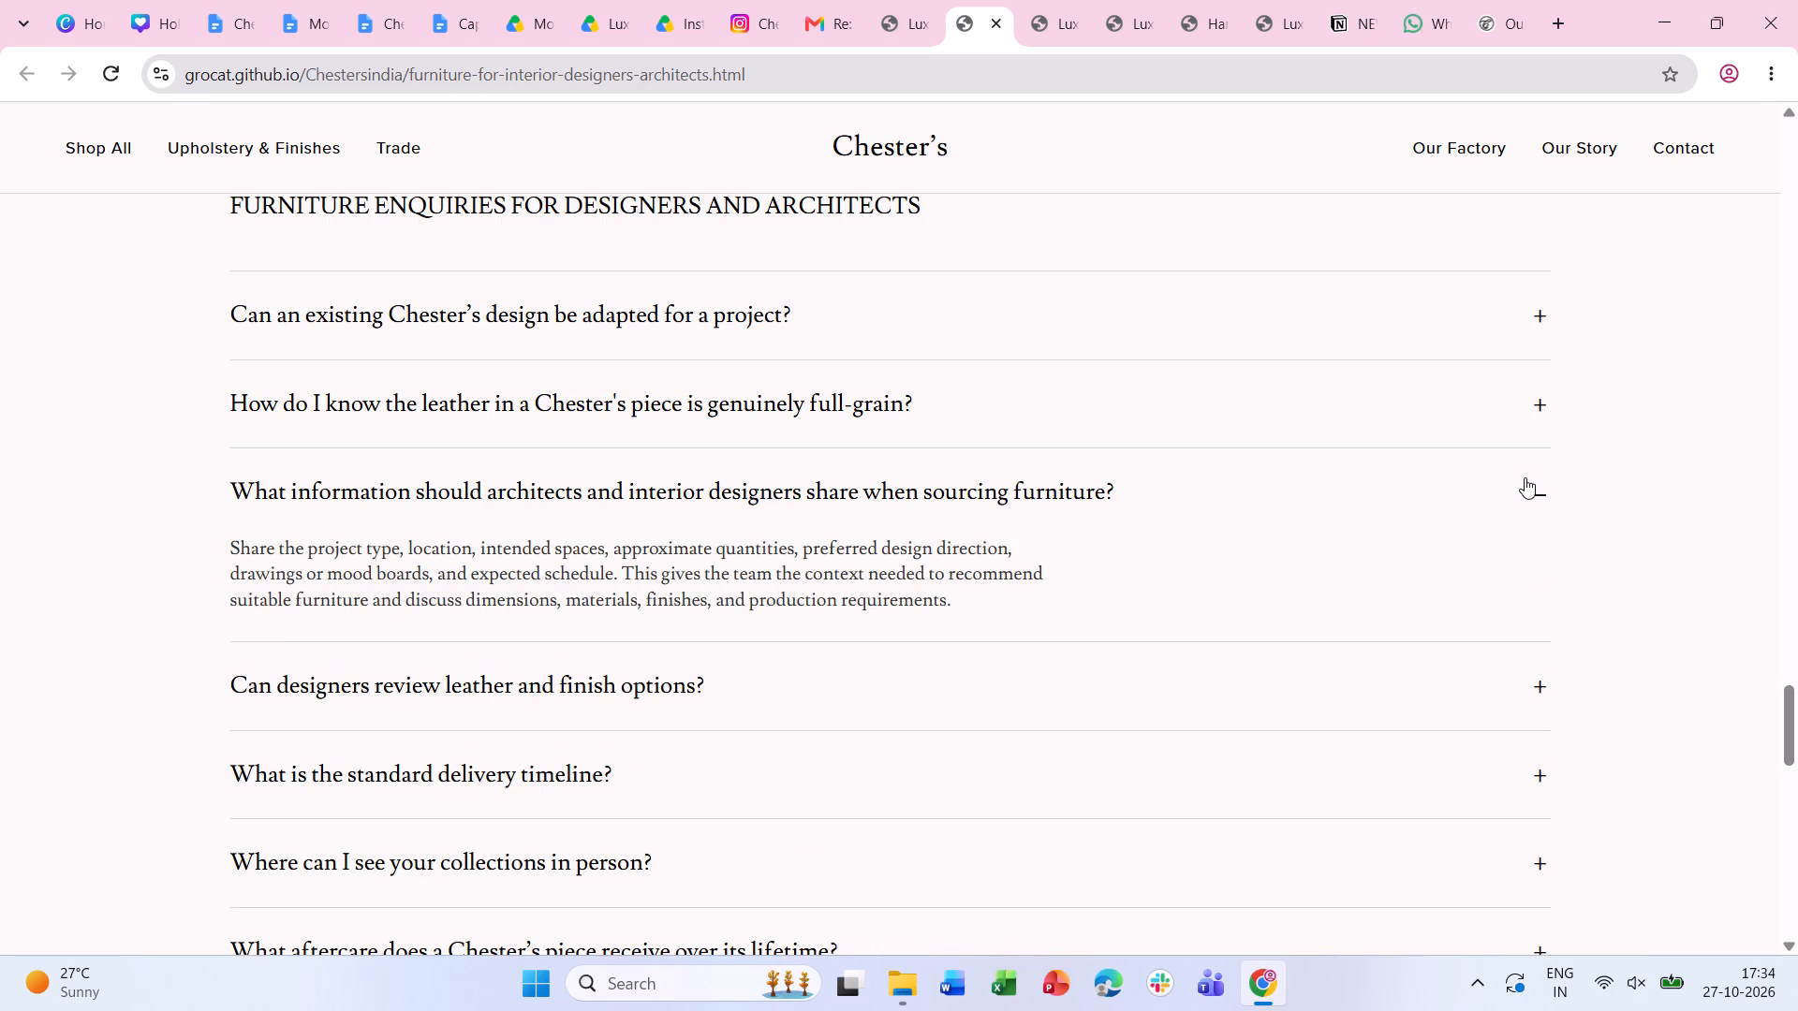
{"action": "left_click", "coordinate": [1519, 478]}
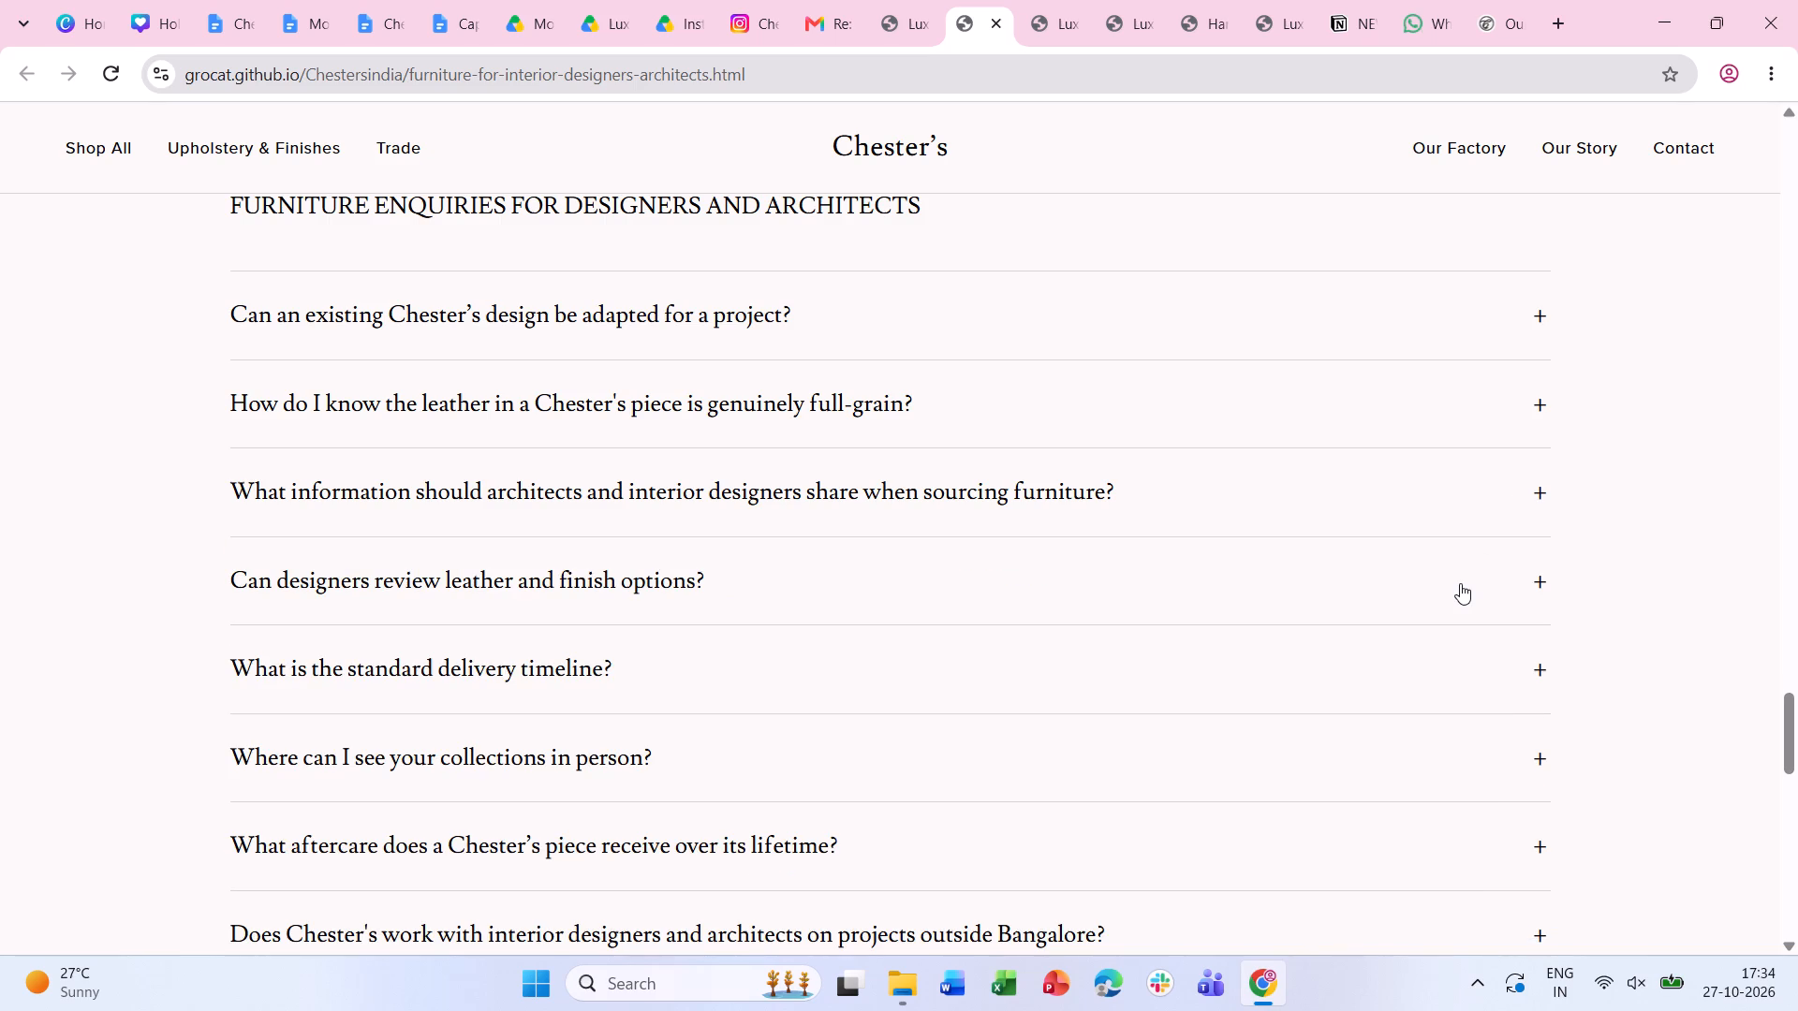
Check the remaining FAQs on finish options, delivery timeline, viewing collections, lifetime aftercare and projects outside Bangalore.
{"action": "left_click", "coordinate": [1460, 583]}
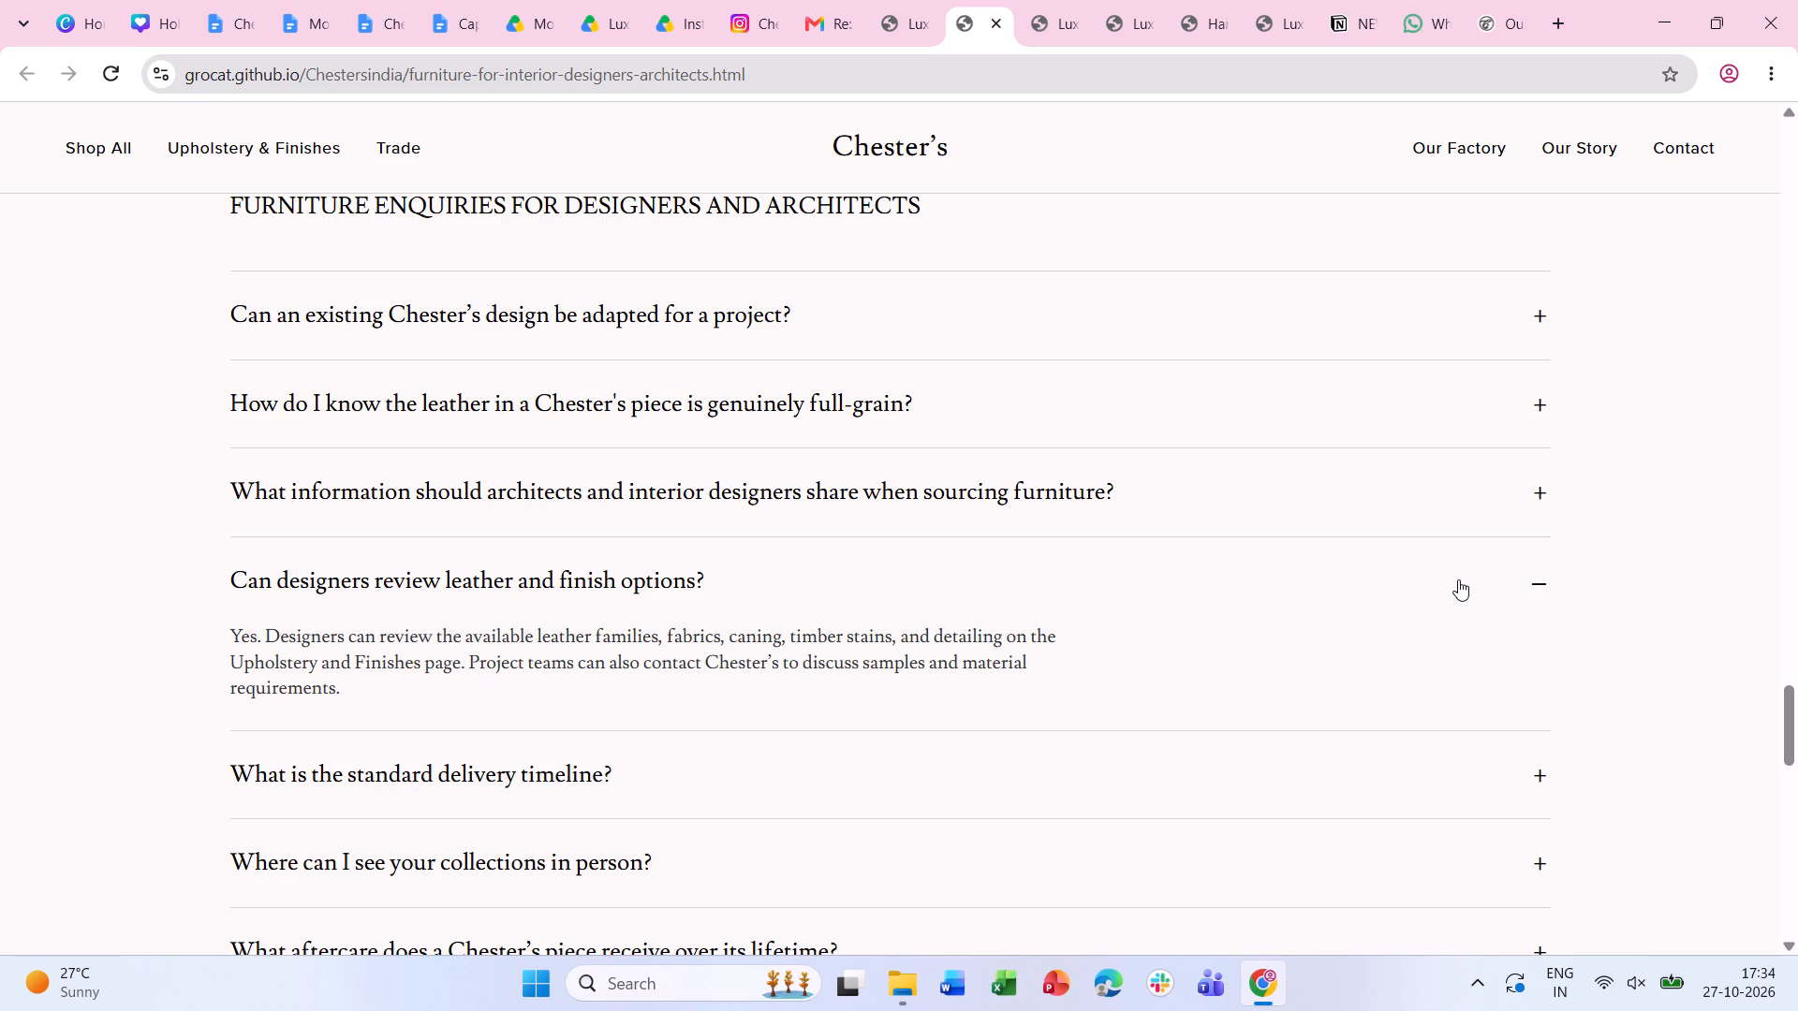
{"action": "left_click", "coordinate": [1458, 579]}
{"action": "left_click", "coordinate": [1422, 710]}
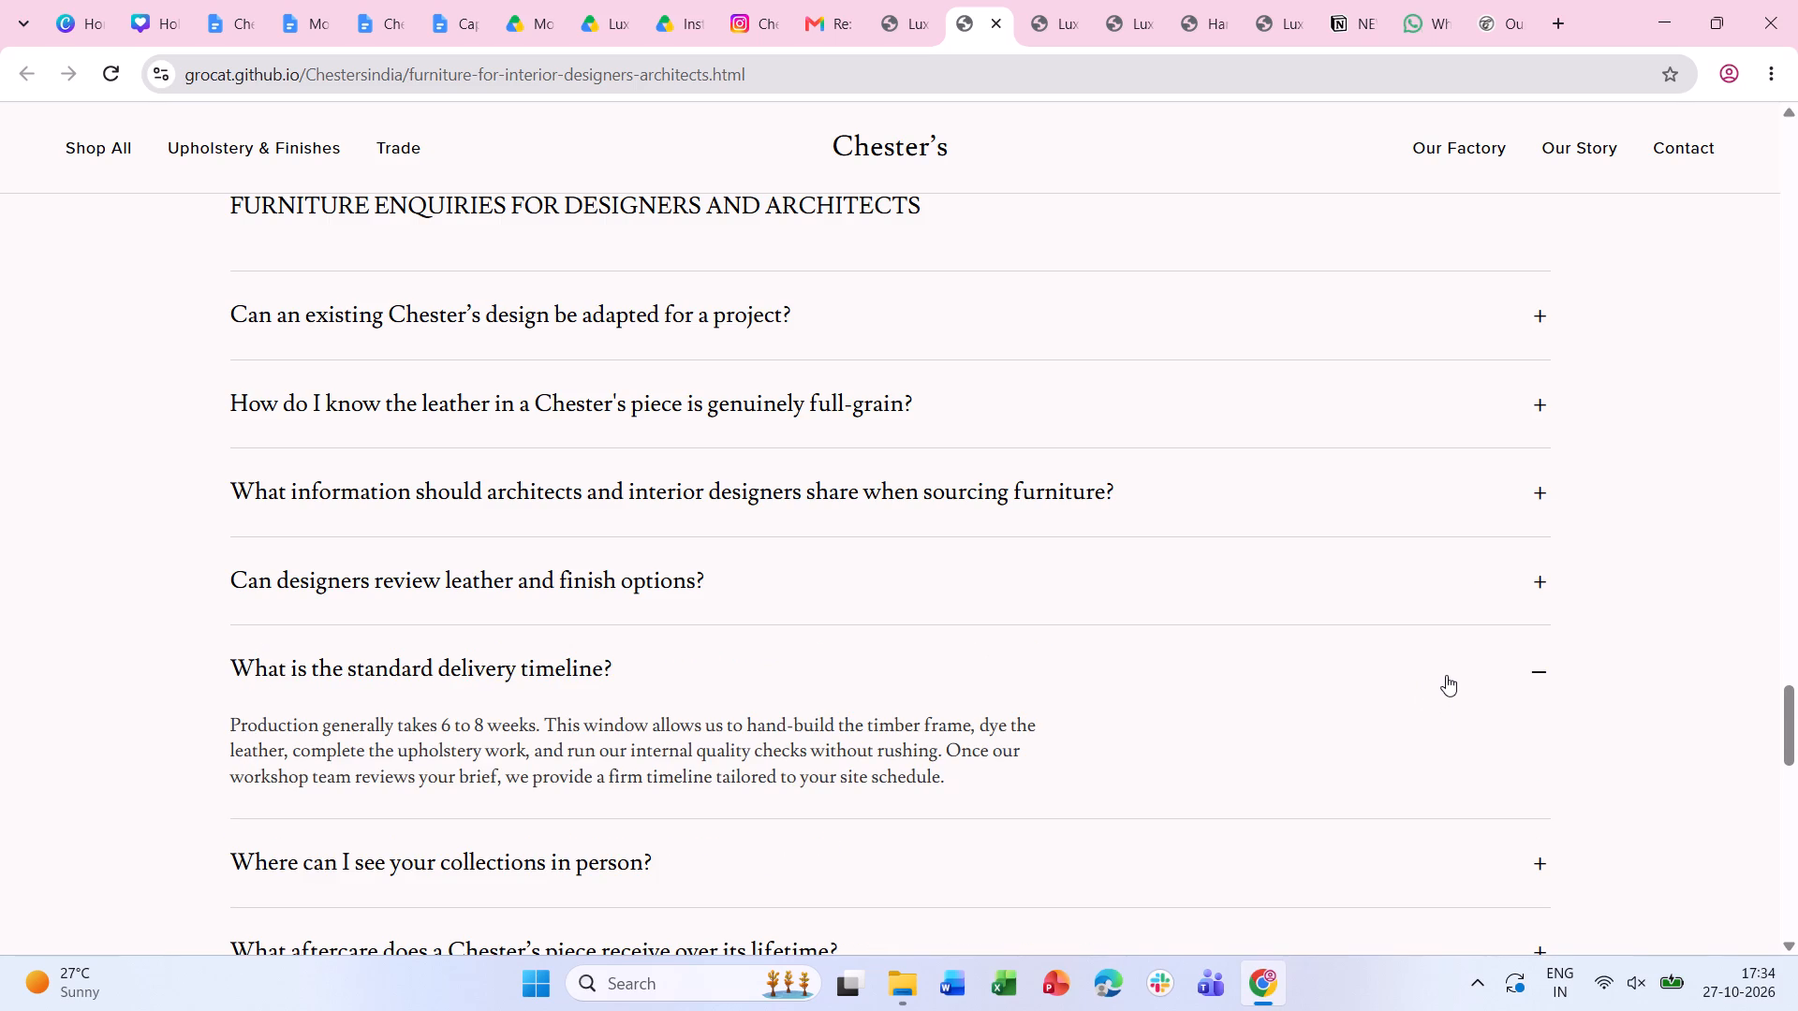
{"action": "left_click", "coordinate": [1444, 678]}
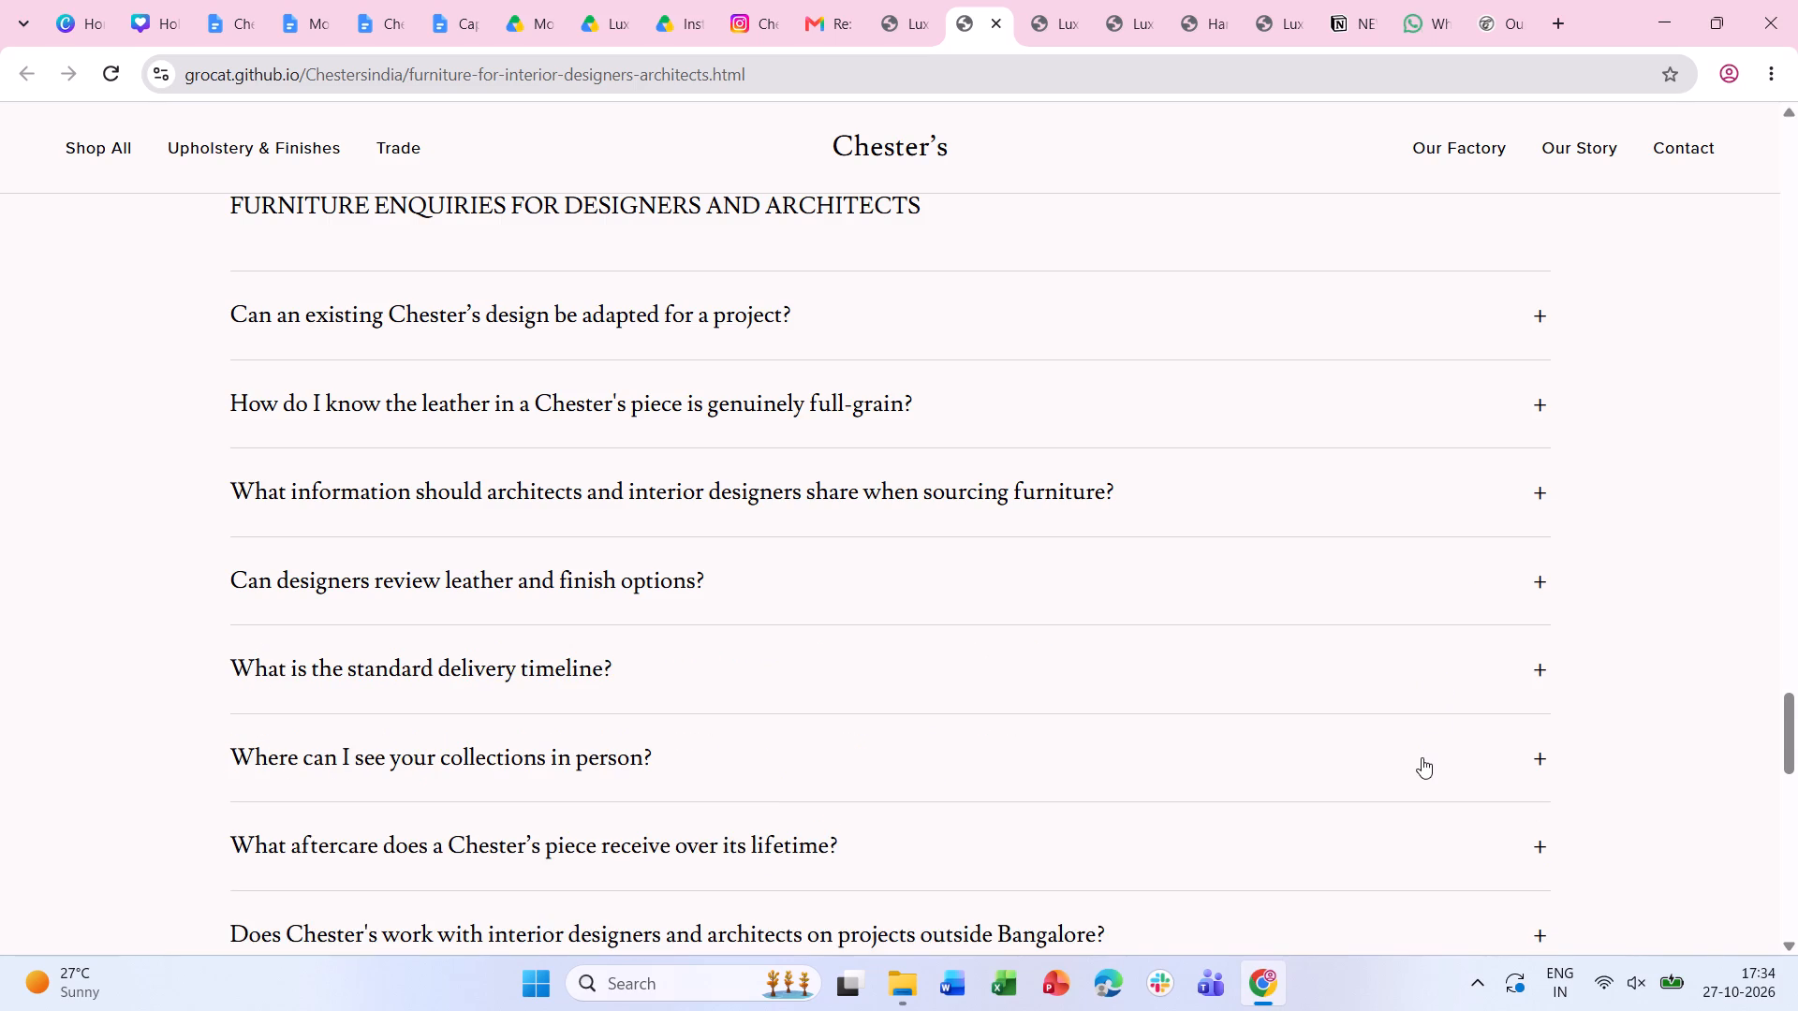
{"action": "left_click", "coordinate": [1422, 768]}
{"action": "scroll", "coordinate": [1441, 711], "scroll_direction": "down", "scroll_amount": 2}
{"action": "left_click", "coordinate": [1446, 501]}
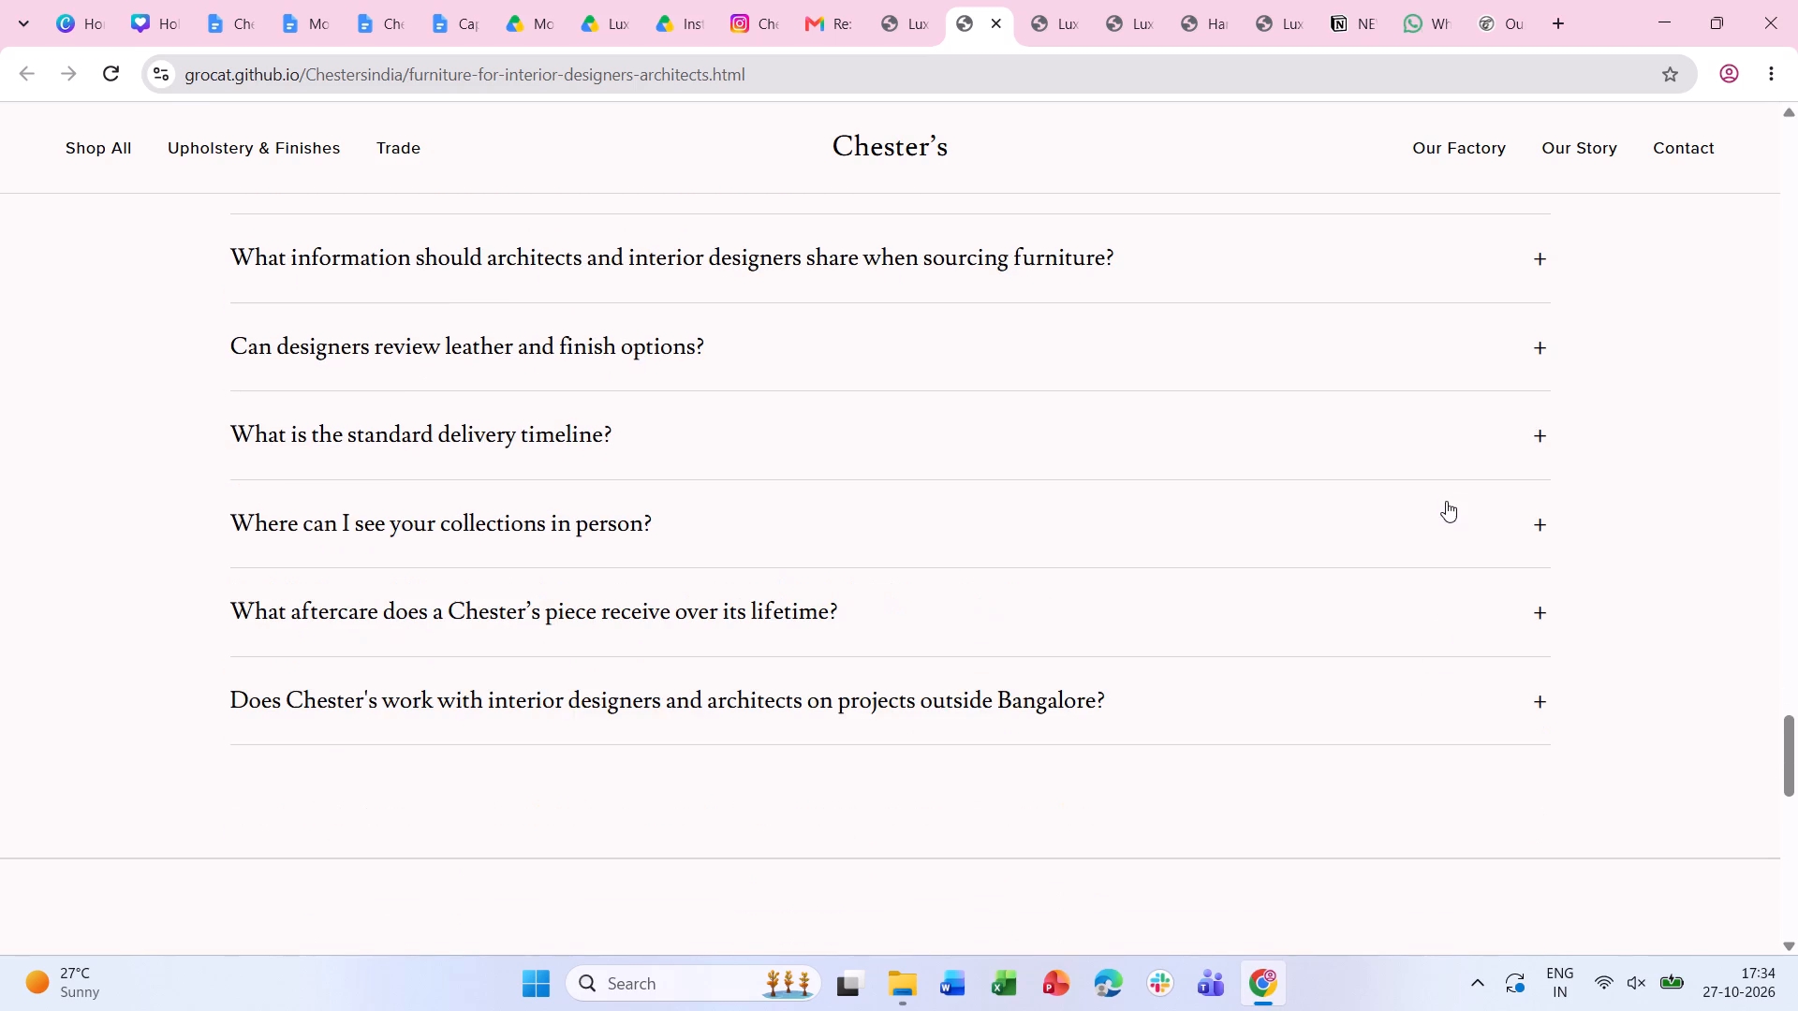
{"action": "left_click", "coordinate": [1369, 622]}
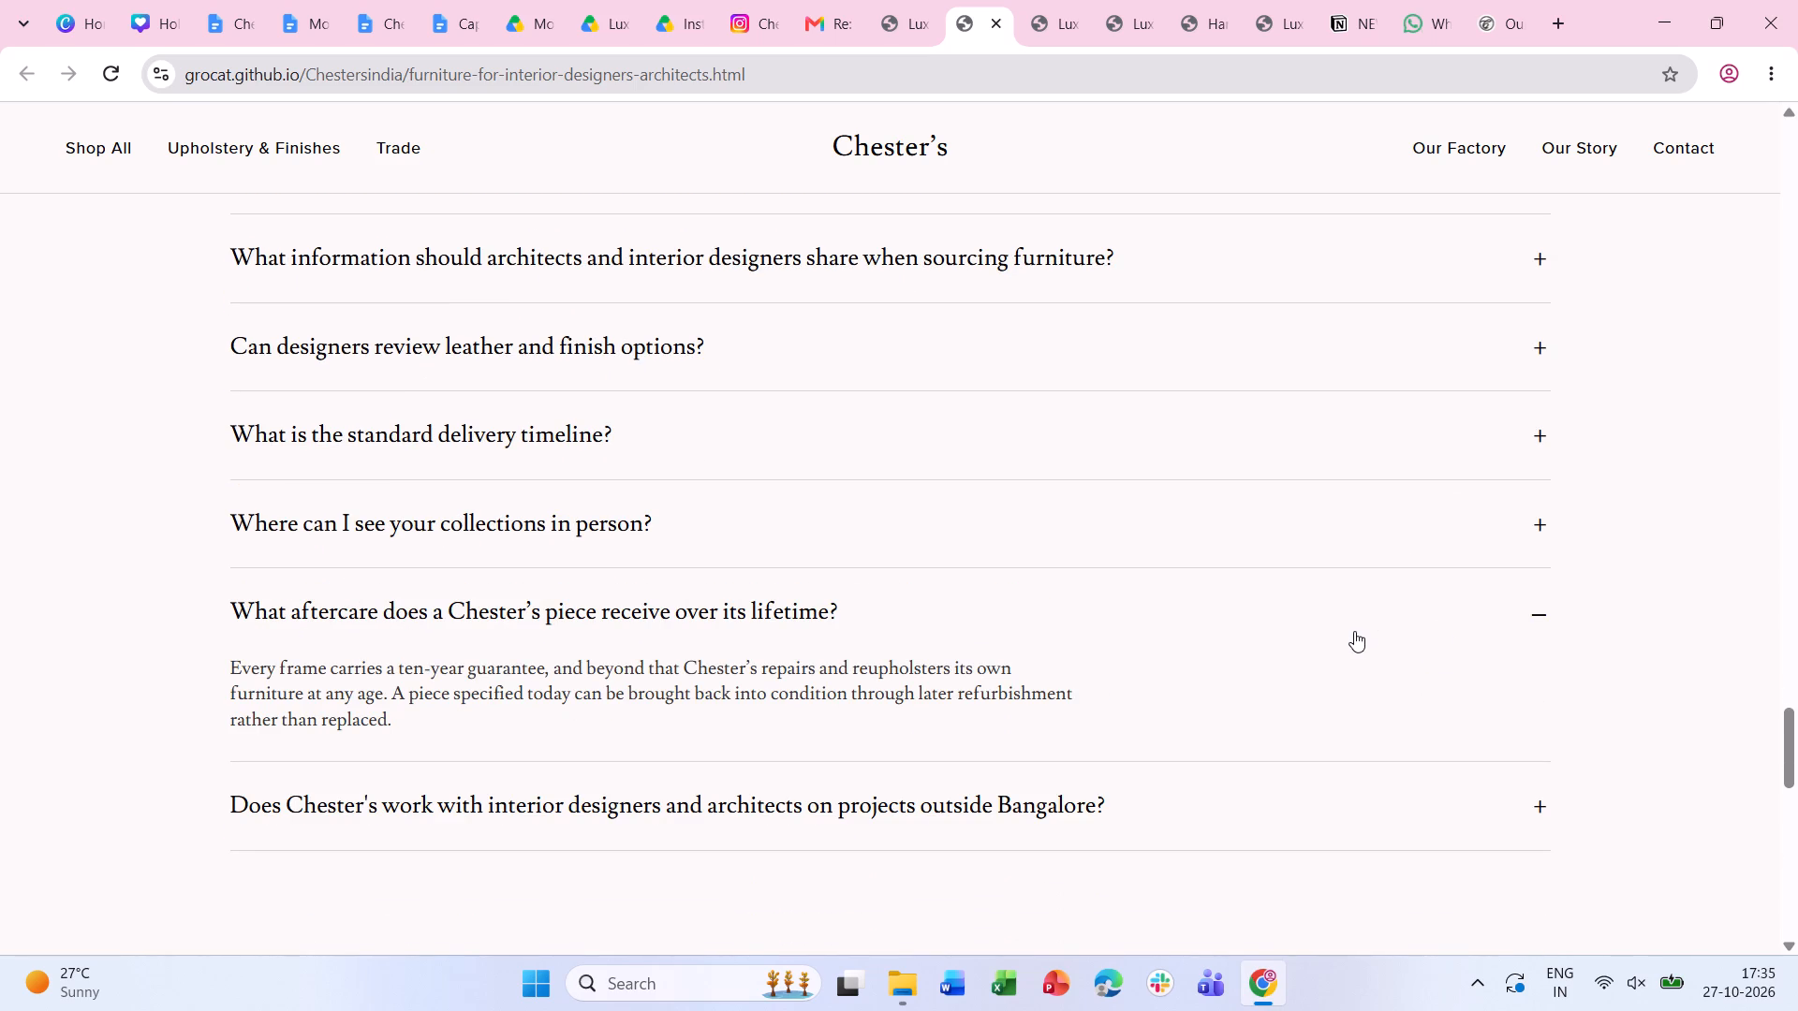
{"action": "left_click", "coordinate": [1368, 605]}
{"action": "left_click", "coordinate": [1357, 685]}
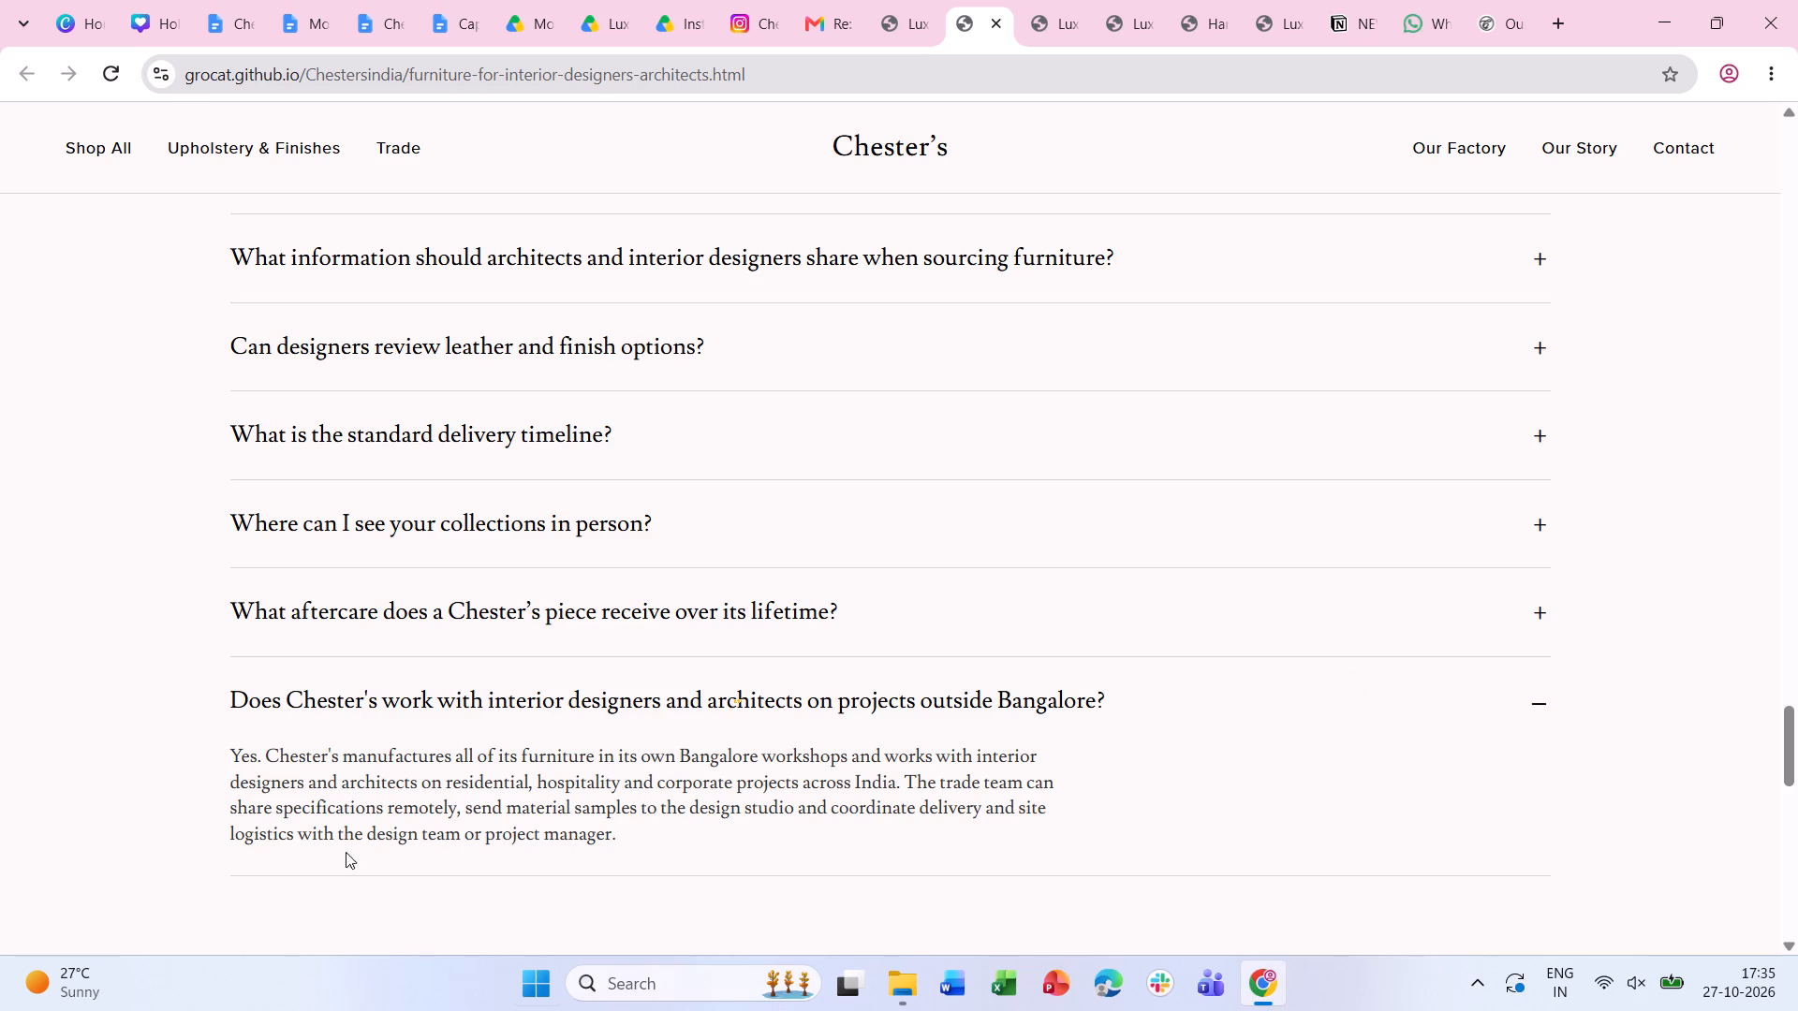
Check the Bring Us the Brief, Drawing or Mood Board section and close the interior designers and architects page.
{"action": "scroll", "coordinate": [603, 593], "scroll_direction": "down", "scroll_amount": 7}
{"action": "scroll", "coordinate": [611, 590], "scroll_direction": "up", "scroll_amount": 1}
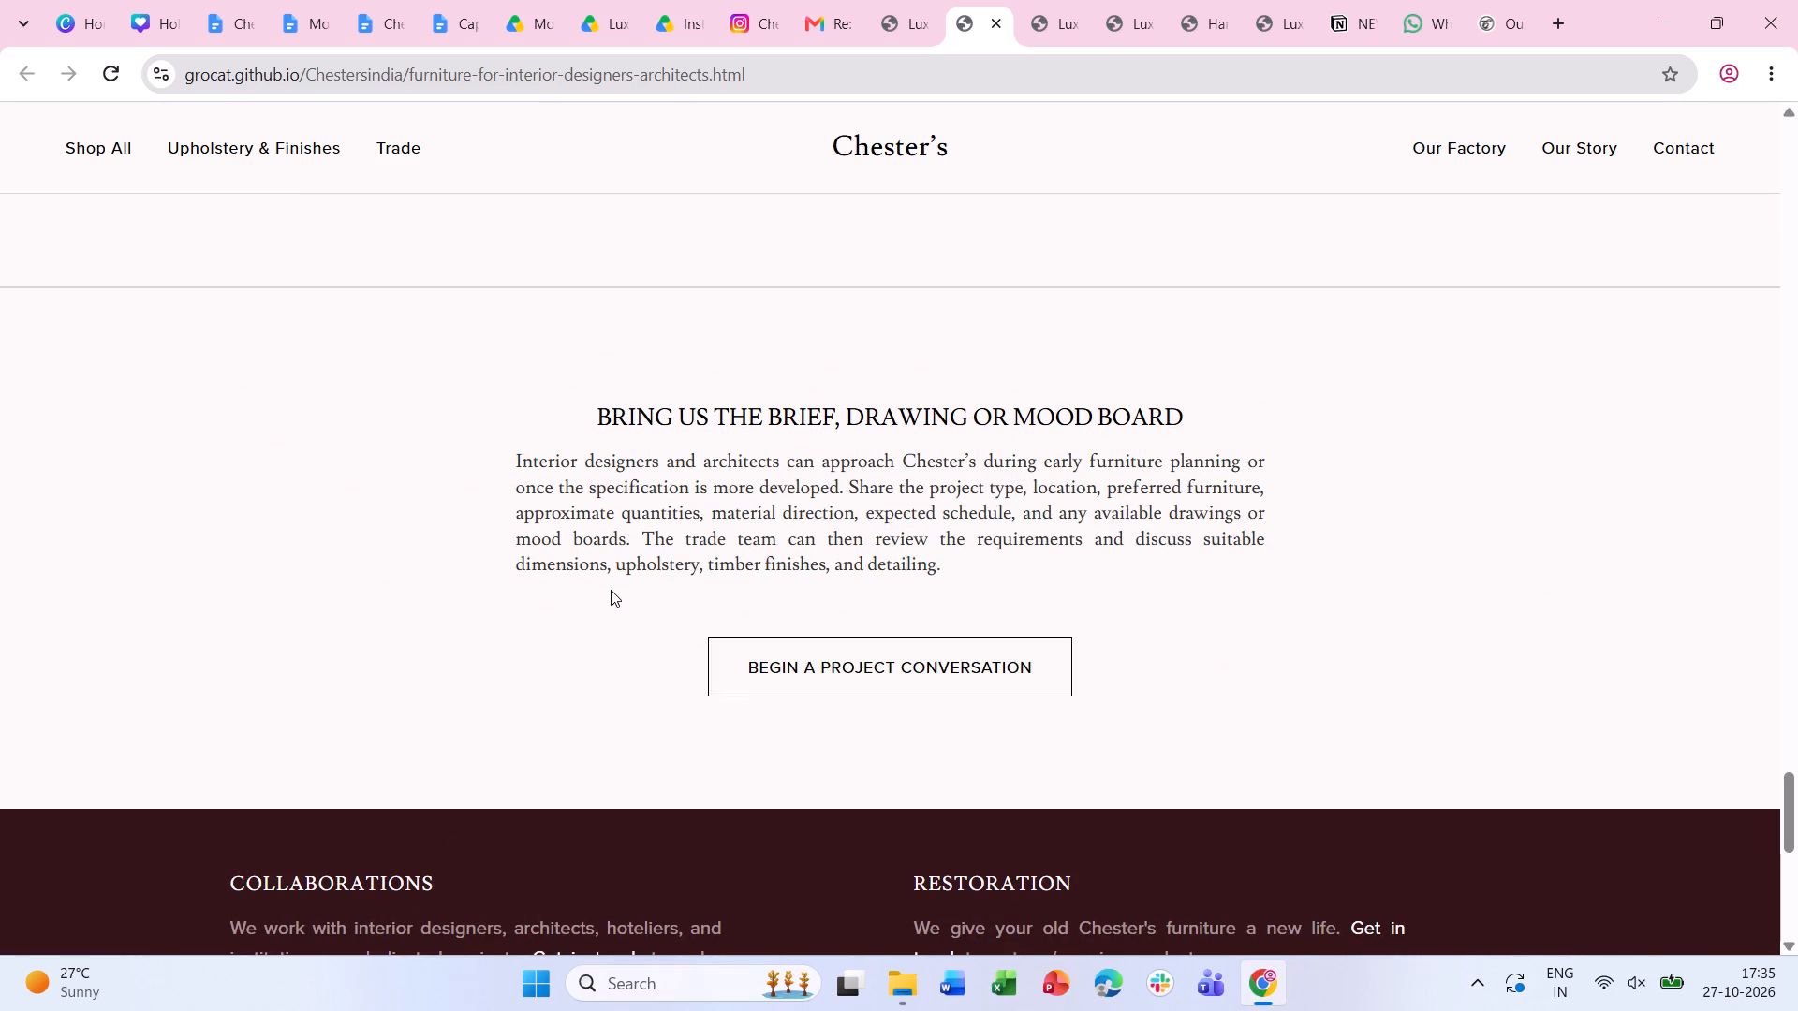
{"action": "left_click", "coordinate": [995, 21]}
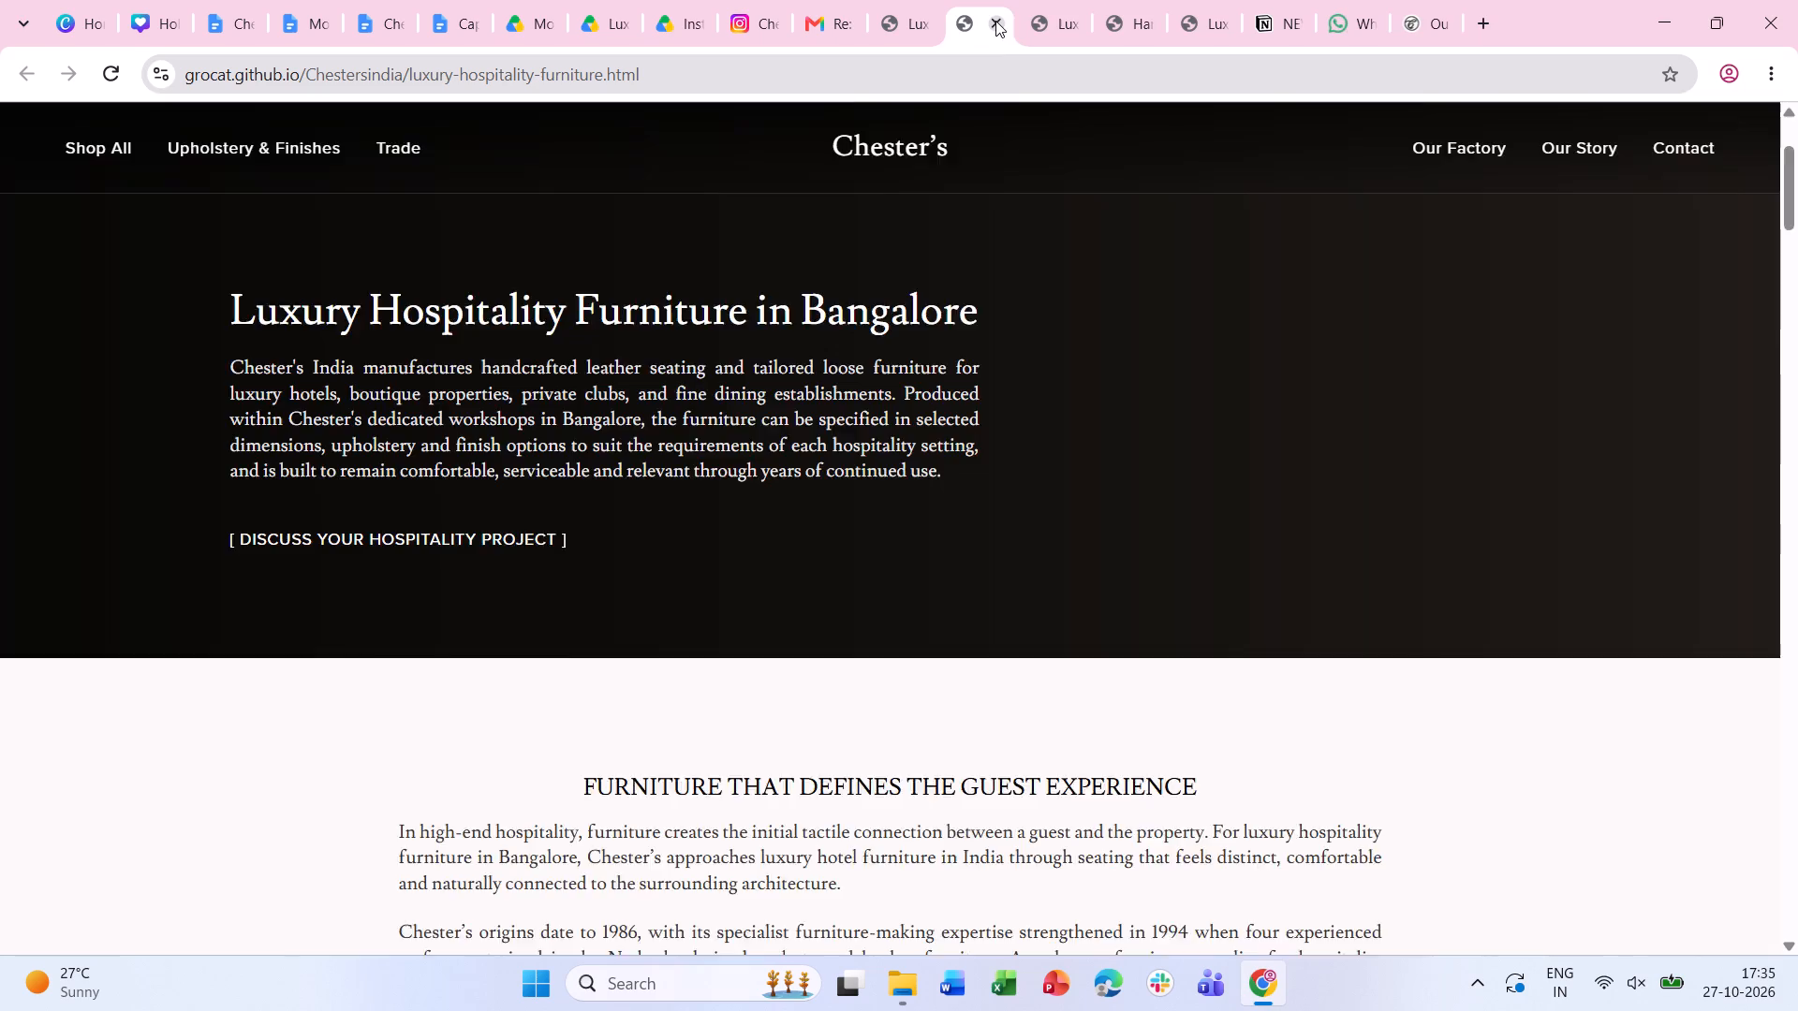
Review the Luxury Hospitality Furniture in Bangalore page from its hero banner through the Furniture That Defines the Guest Experience section.
{"action": "left_click_drag", "start_coordinate": [1787, 815], "coordinate": [1786, 813]}
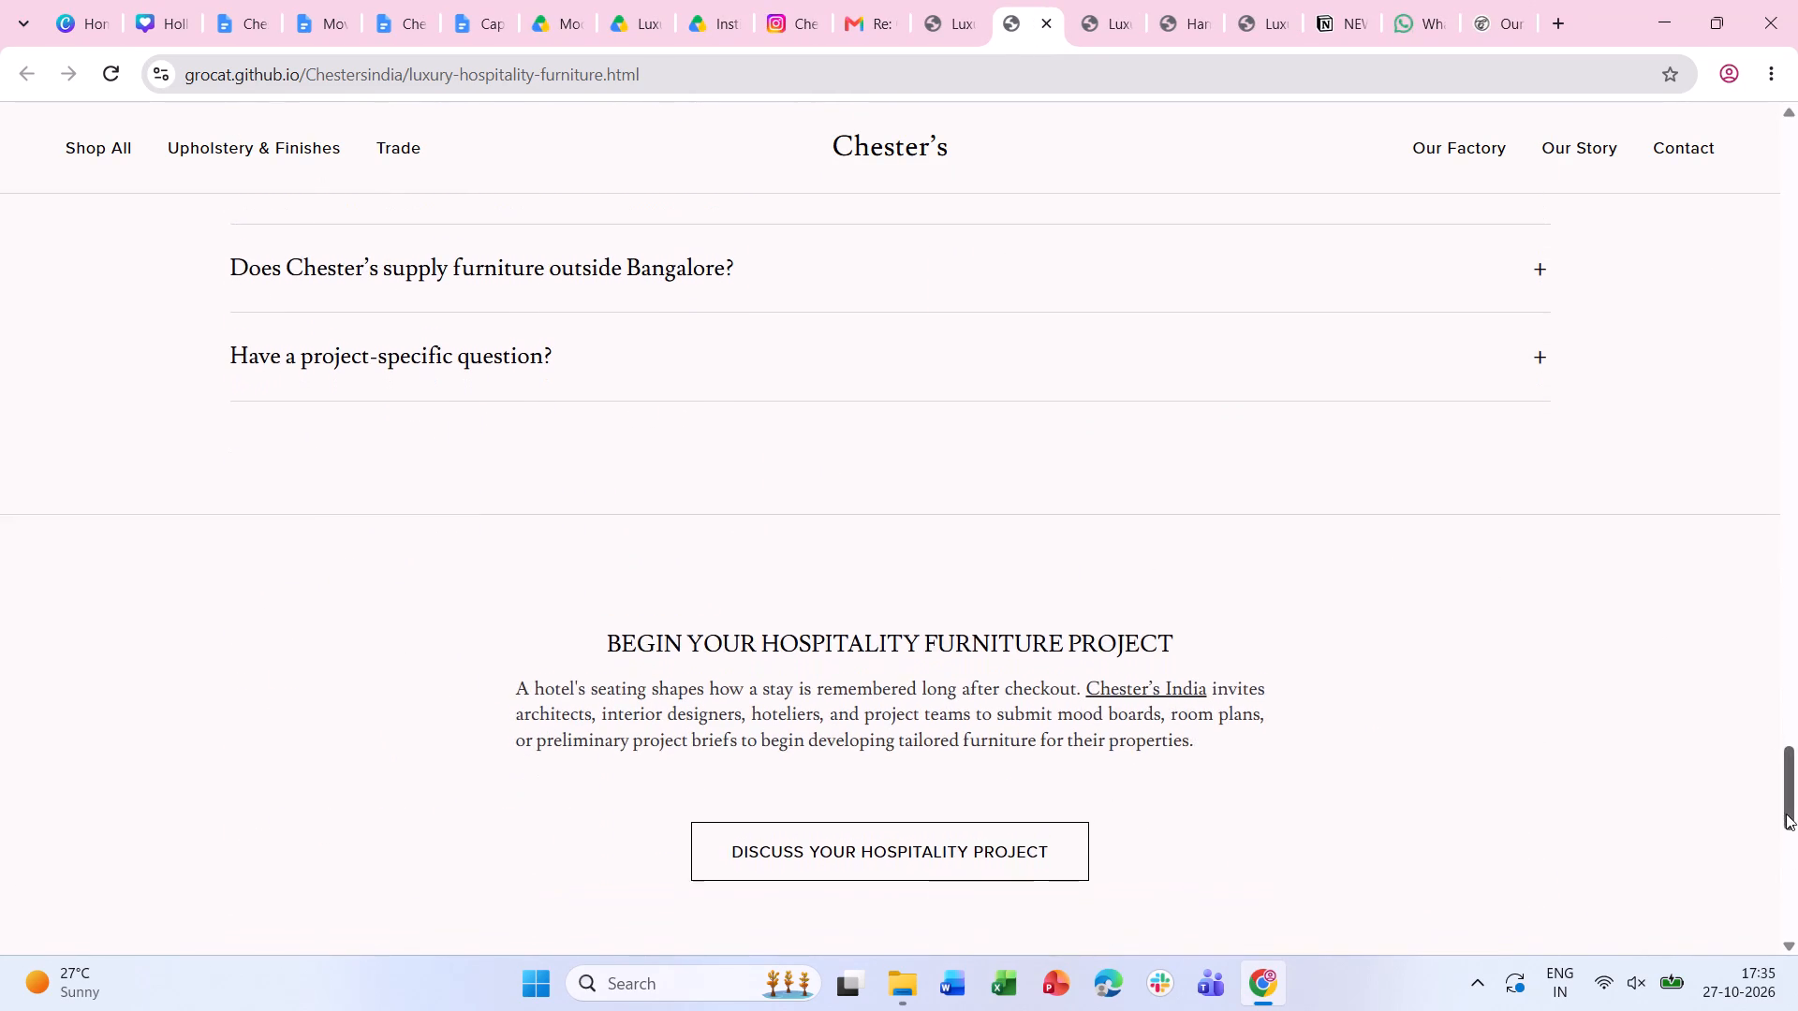
{"action": "left_click_drag", "start_coordinate": [1786, 813], "coordinate": [1713, 107]}
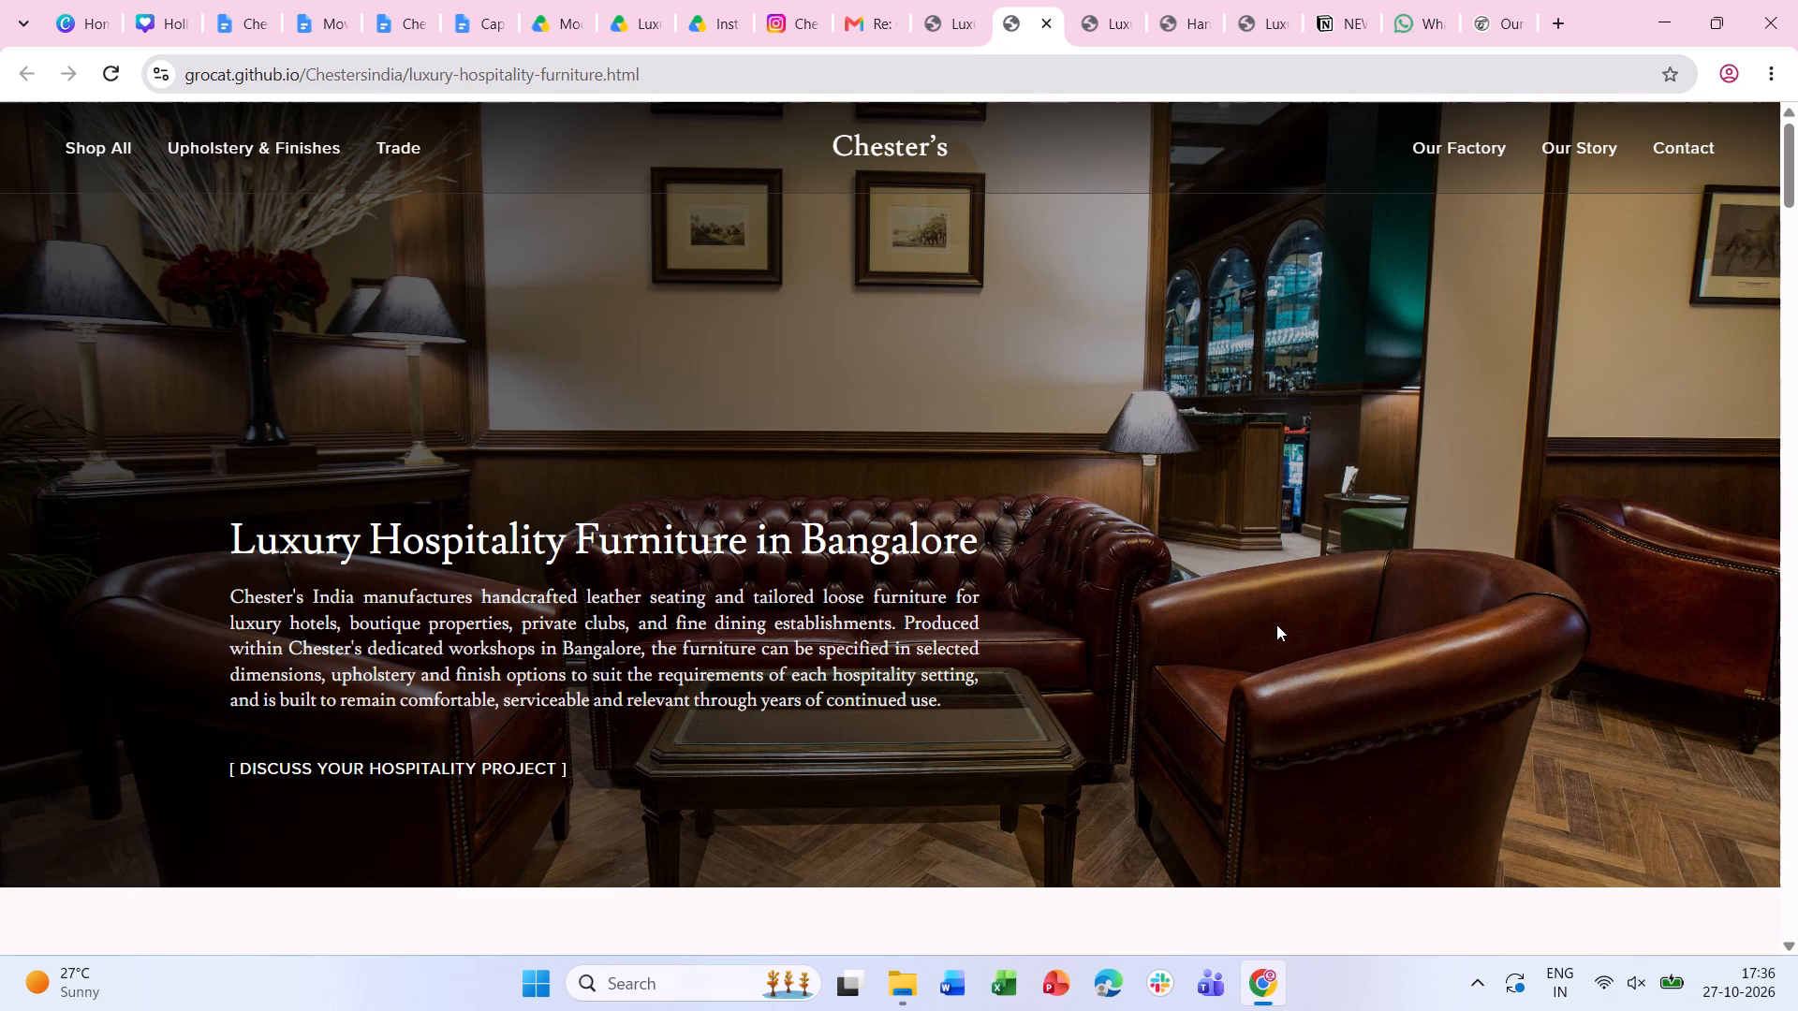
{"action": "scroll", "coordinate": [1276, 623], "scroll_direction": "down", "scroll_amount": 5}
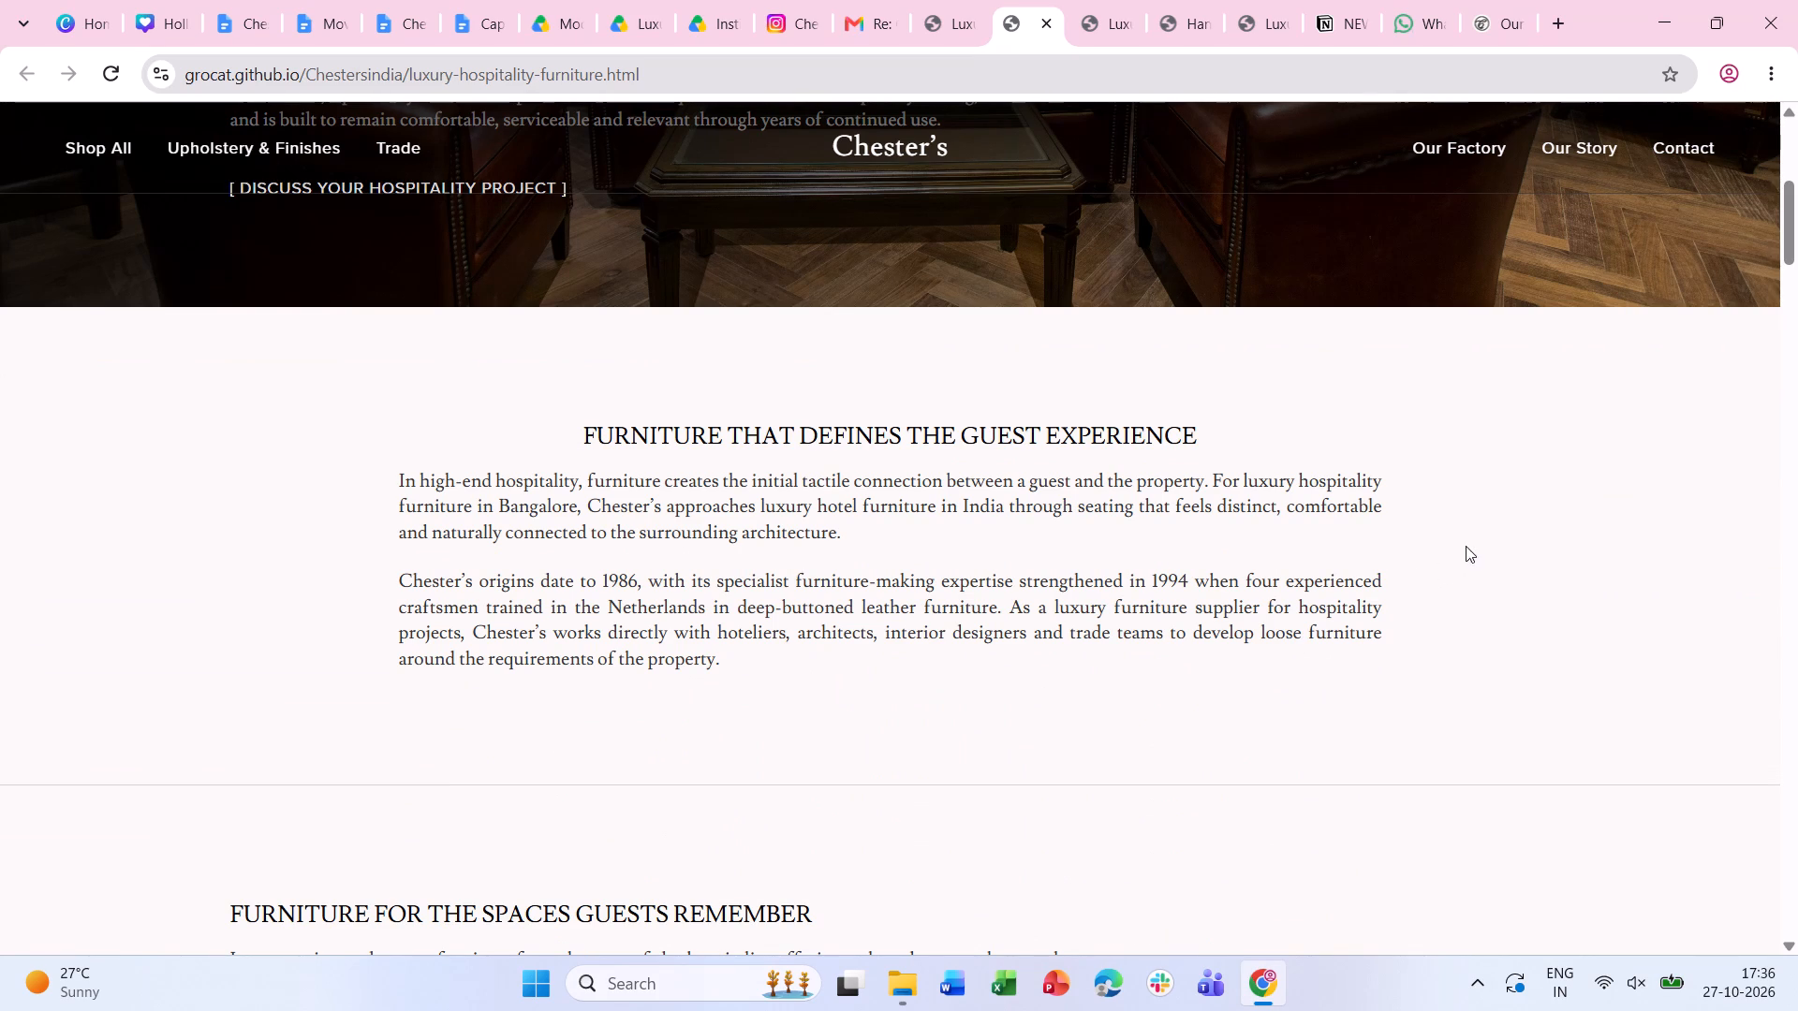
{"action": "scroll", "coordinate": [1466, 549], "scroll_direction": "down", "scroll_amount": 2}
{"action": "scroll", "coordinate": [1466, 549], "scroll_direction": "up", "scroll_amount": 1}
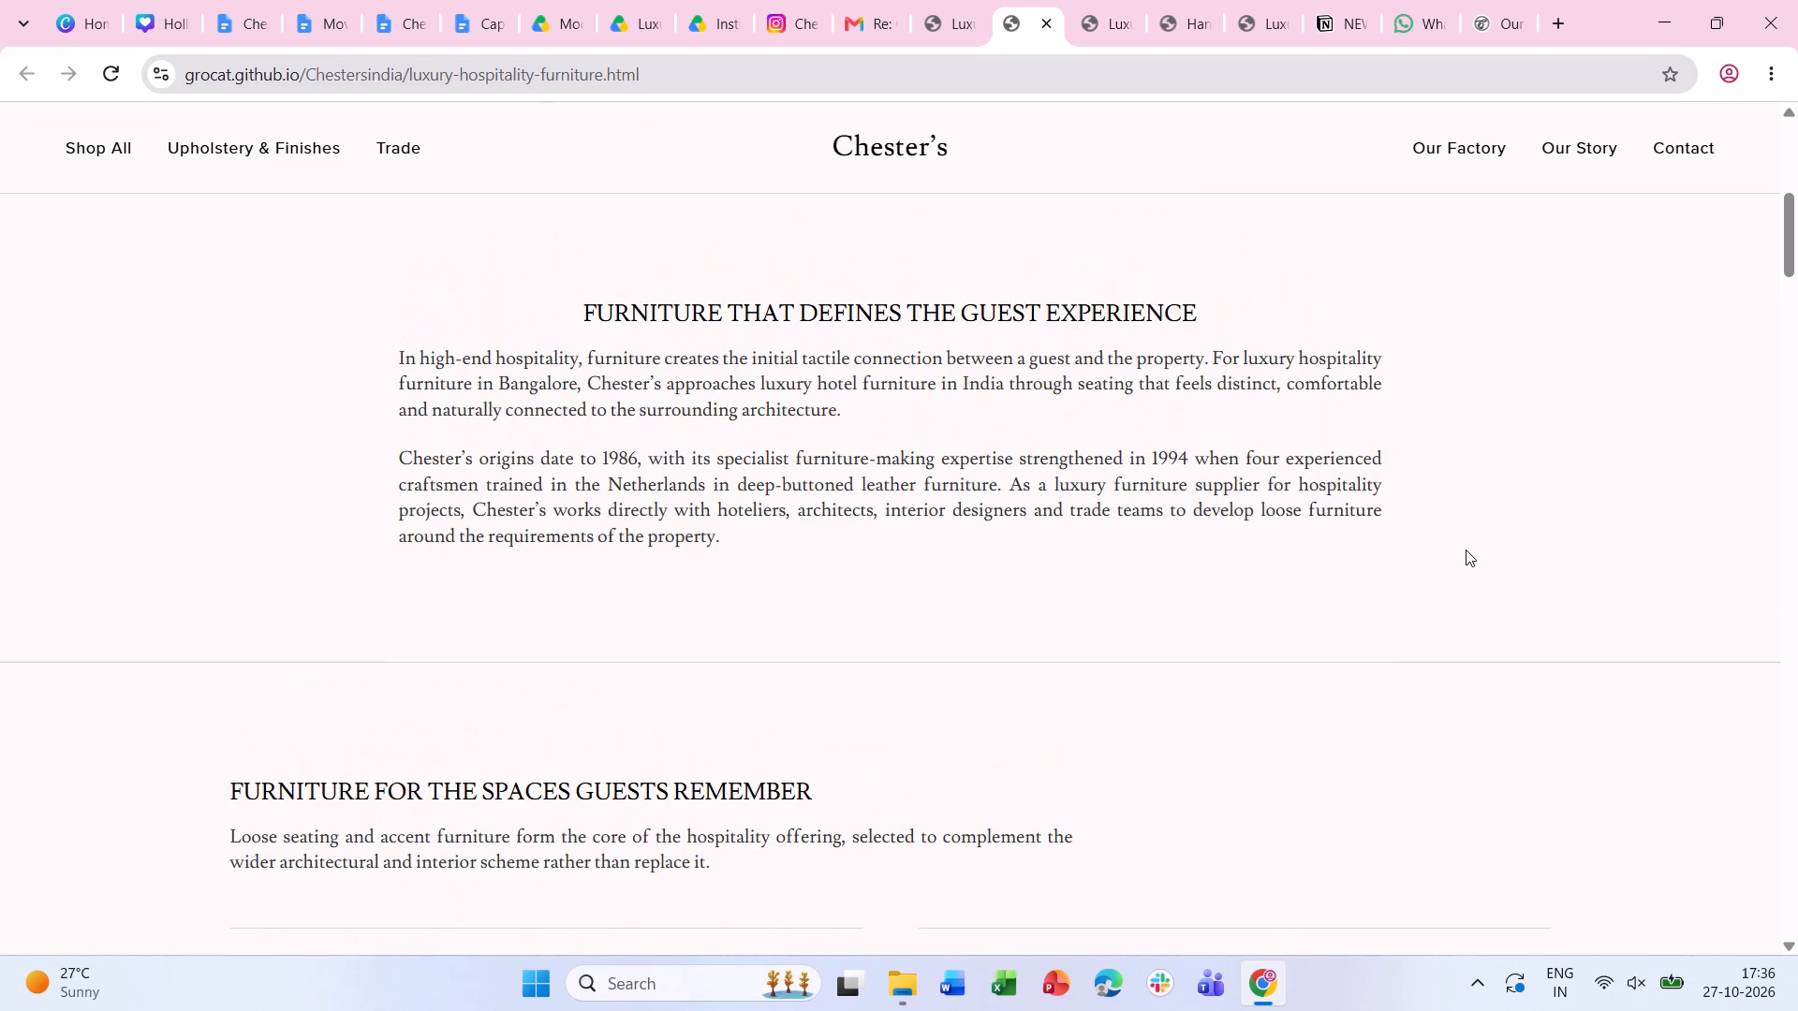
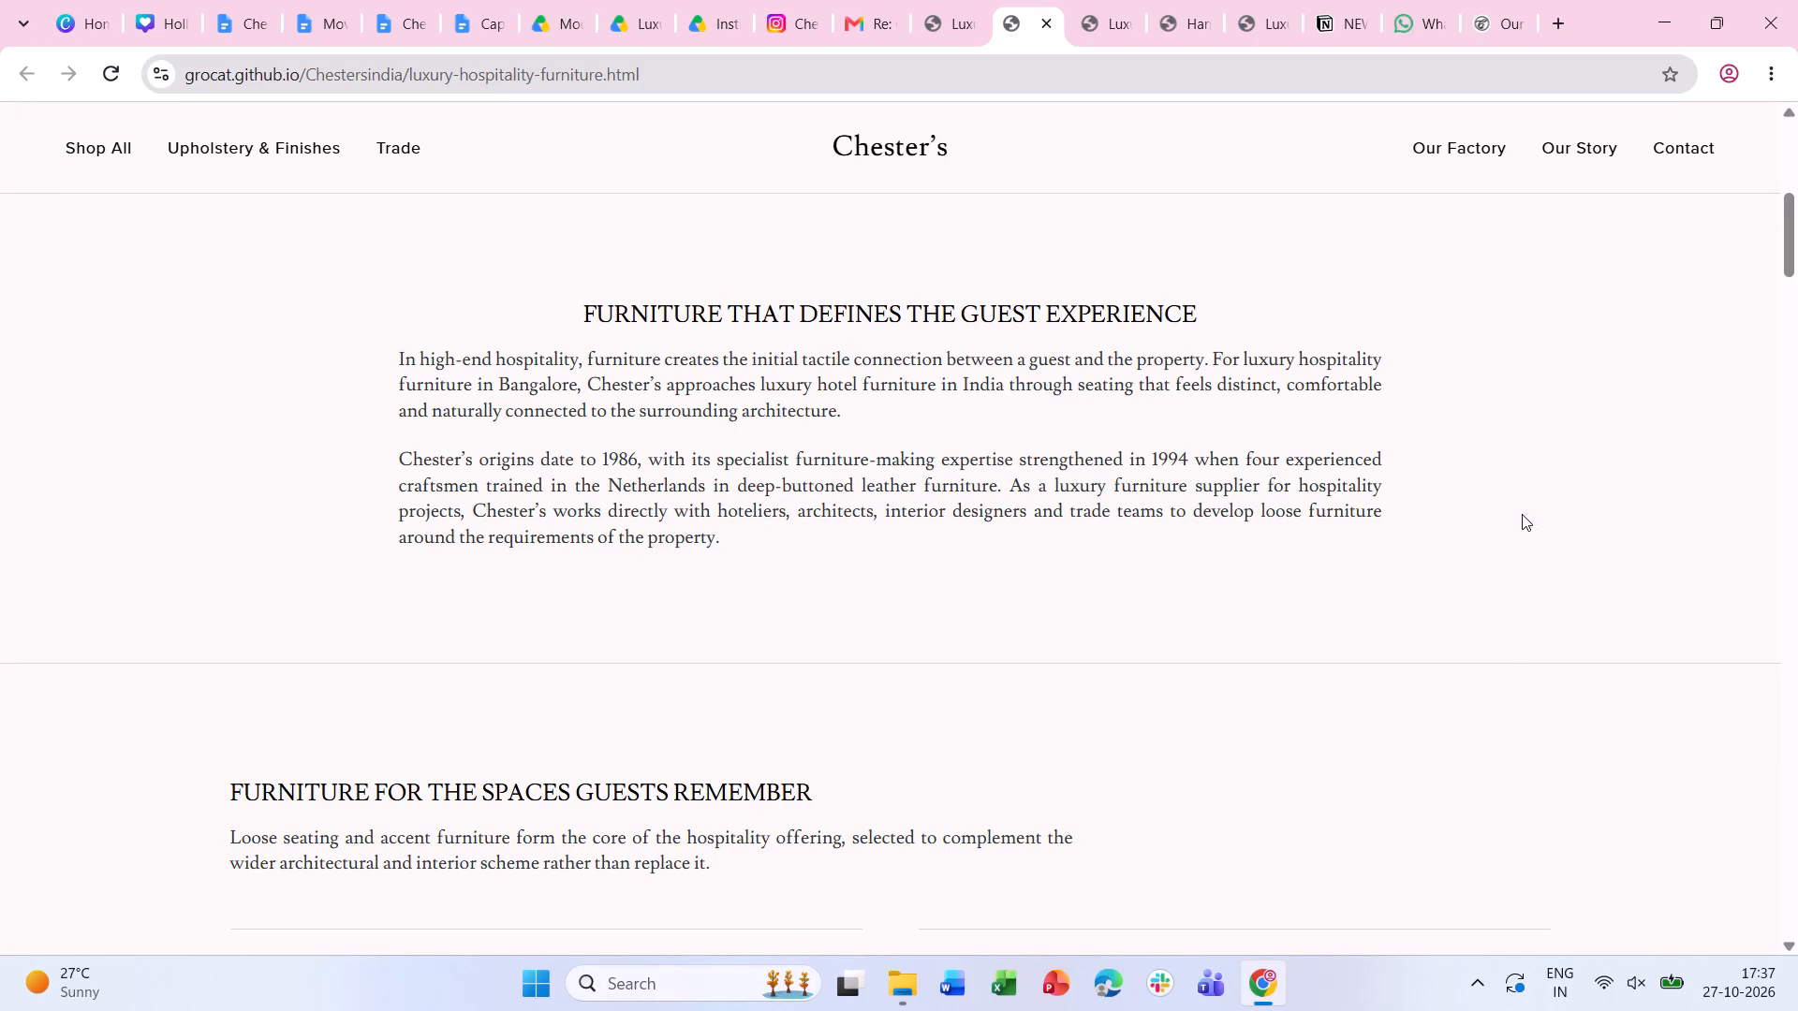
Review the Furniture for the Spaces Guests Remember section, starting with the hotel lobby and restaurant furniture descriptions.
{"action": "scroll", "coordinate": [1522, 514], "scroll_direction": "down", "scroll_amount": 1}
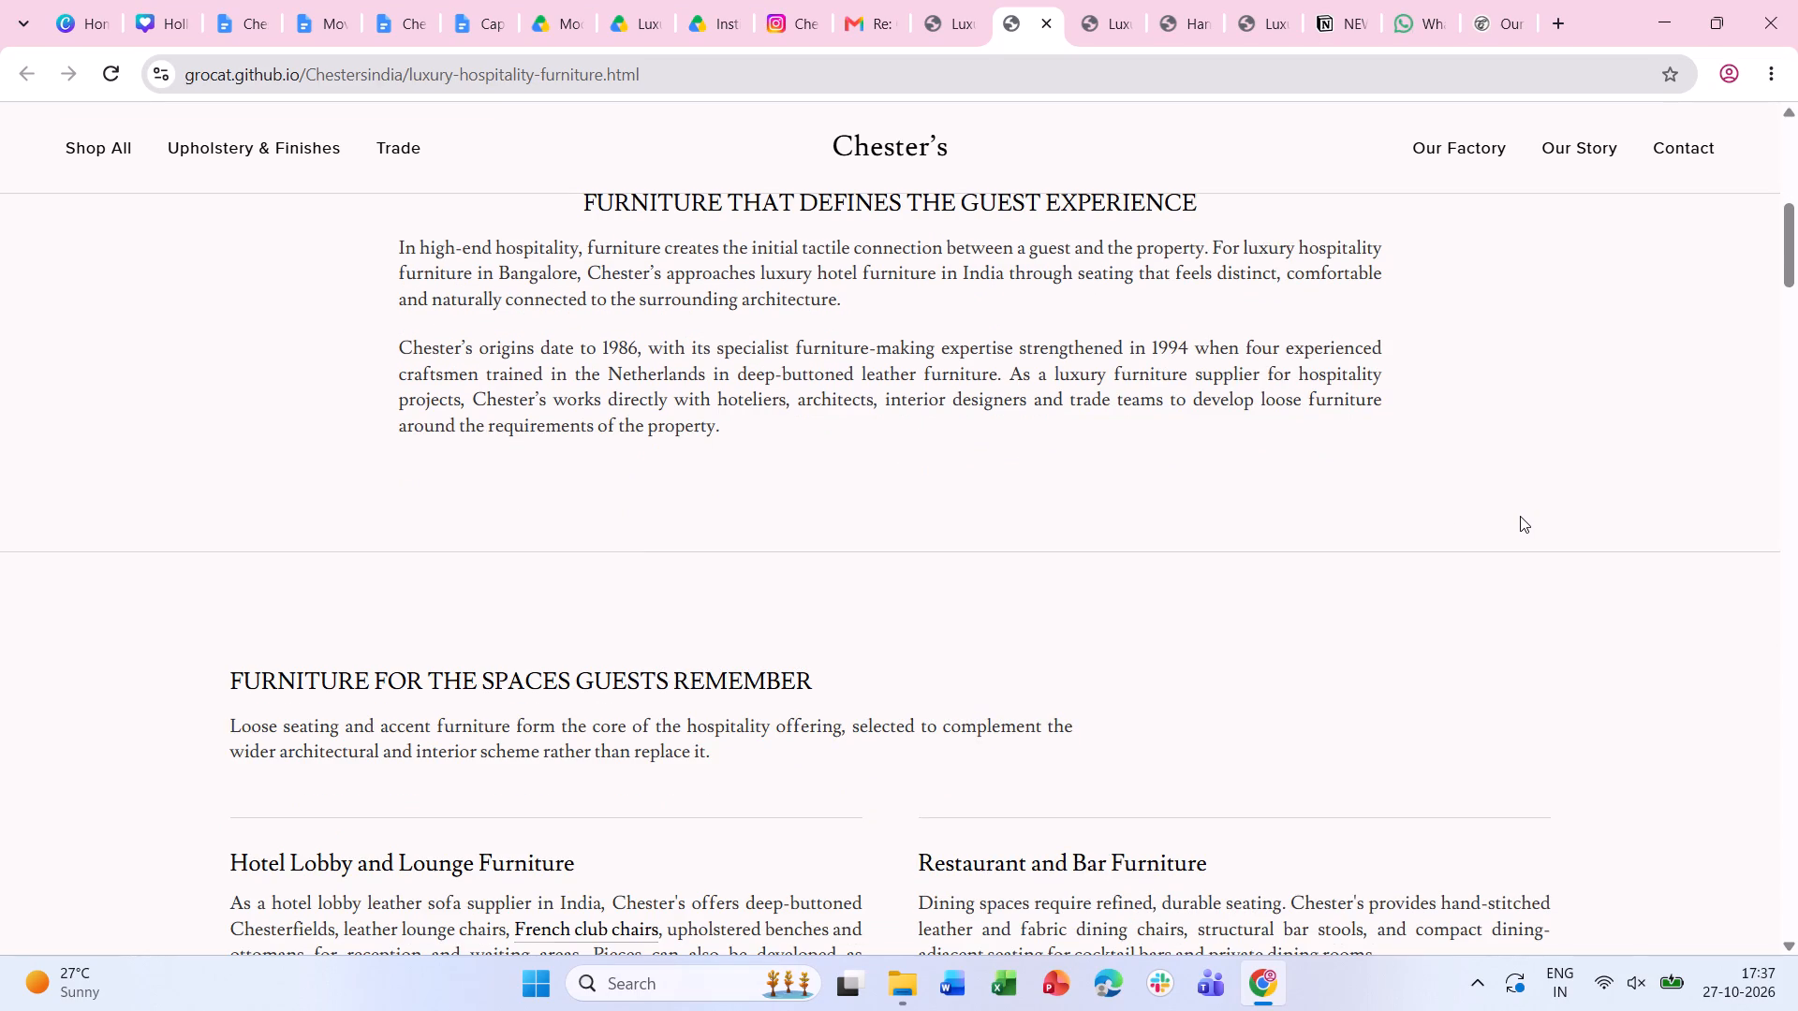
{"action": "scroll", "coordinate": [1520, 516], "scroll_direction": "down", "scroll_amount": 2}
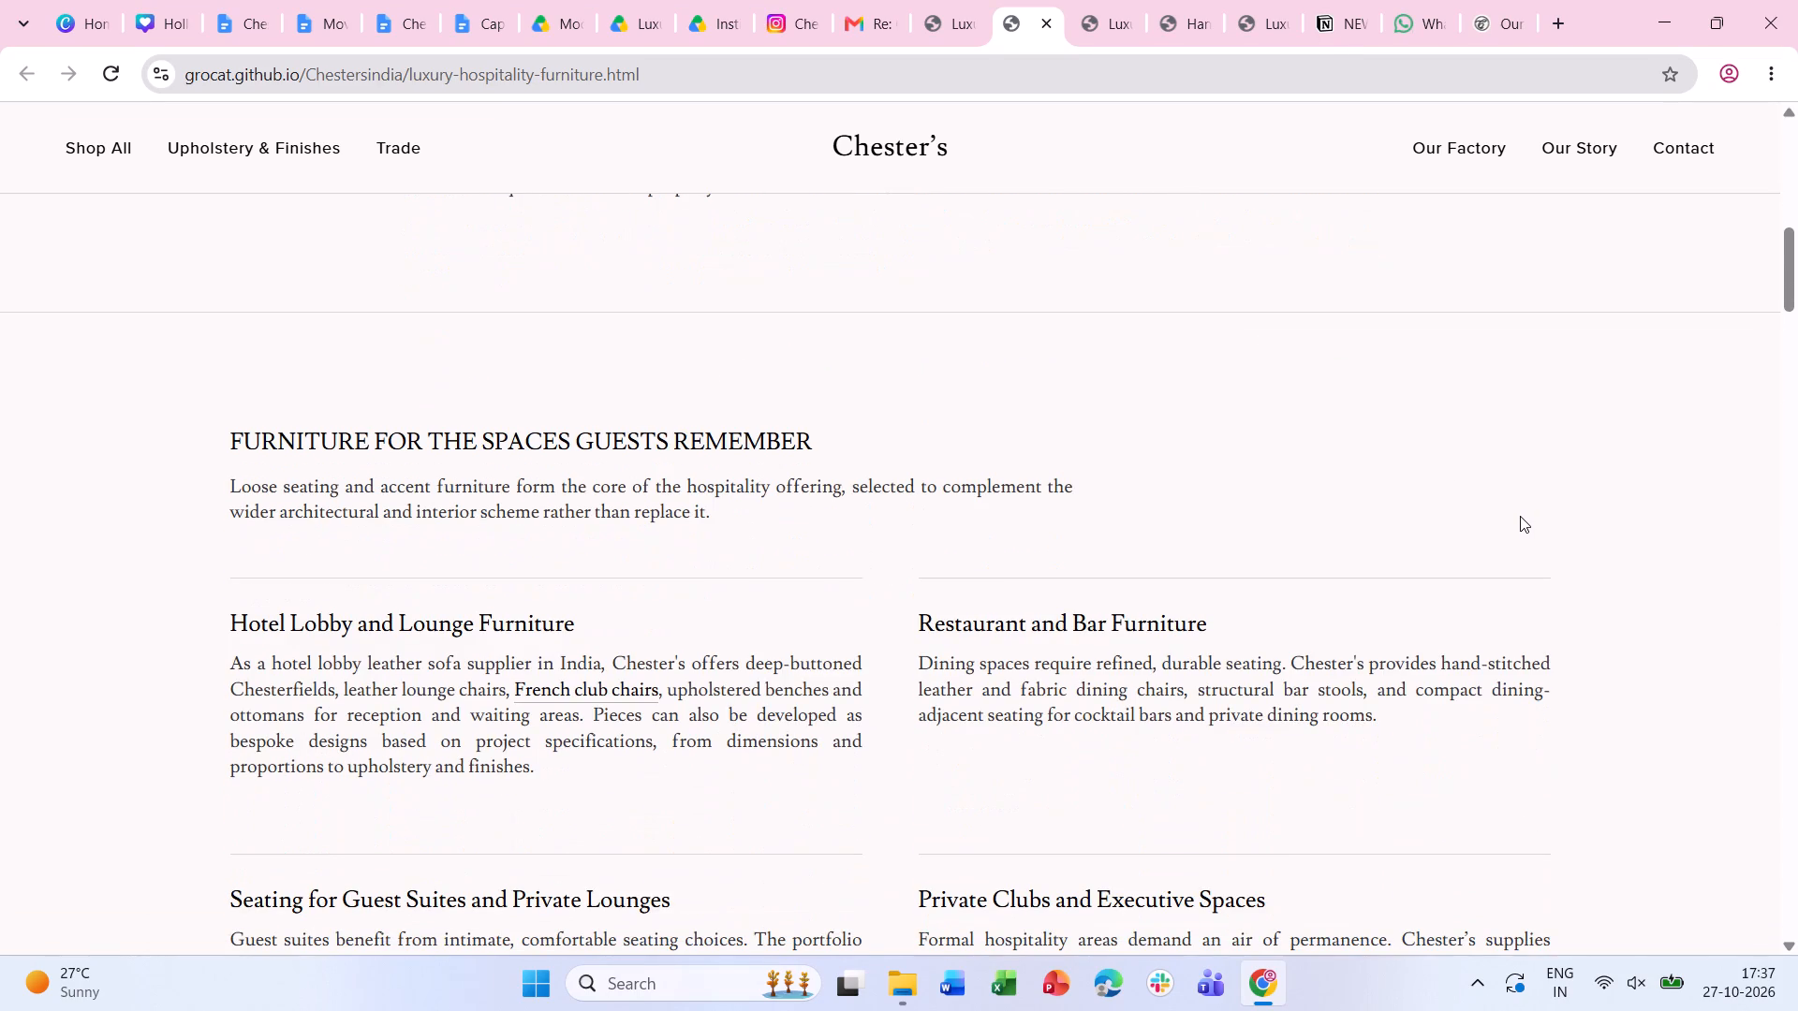
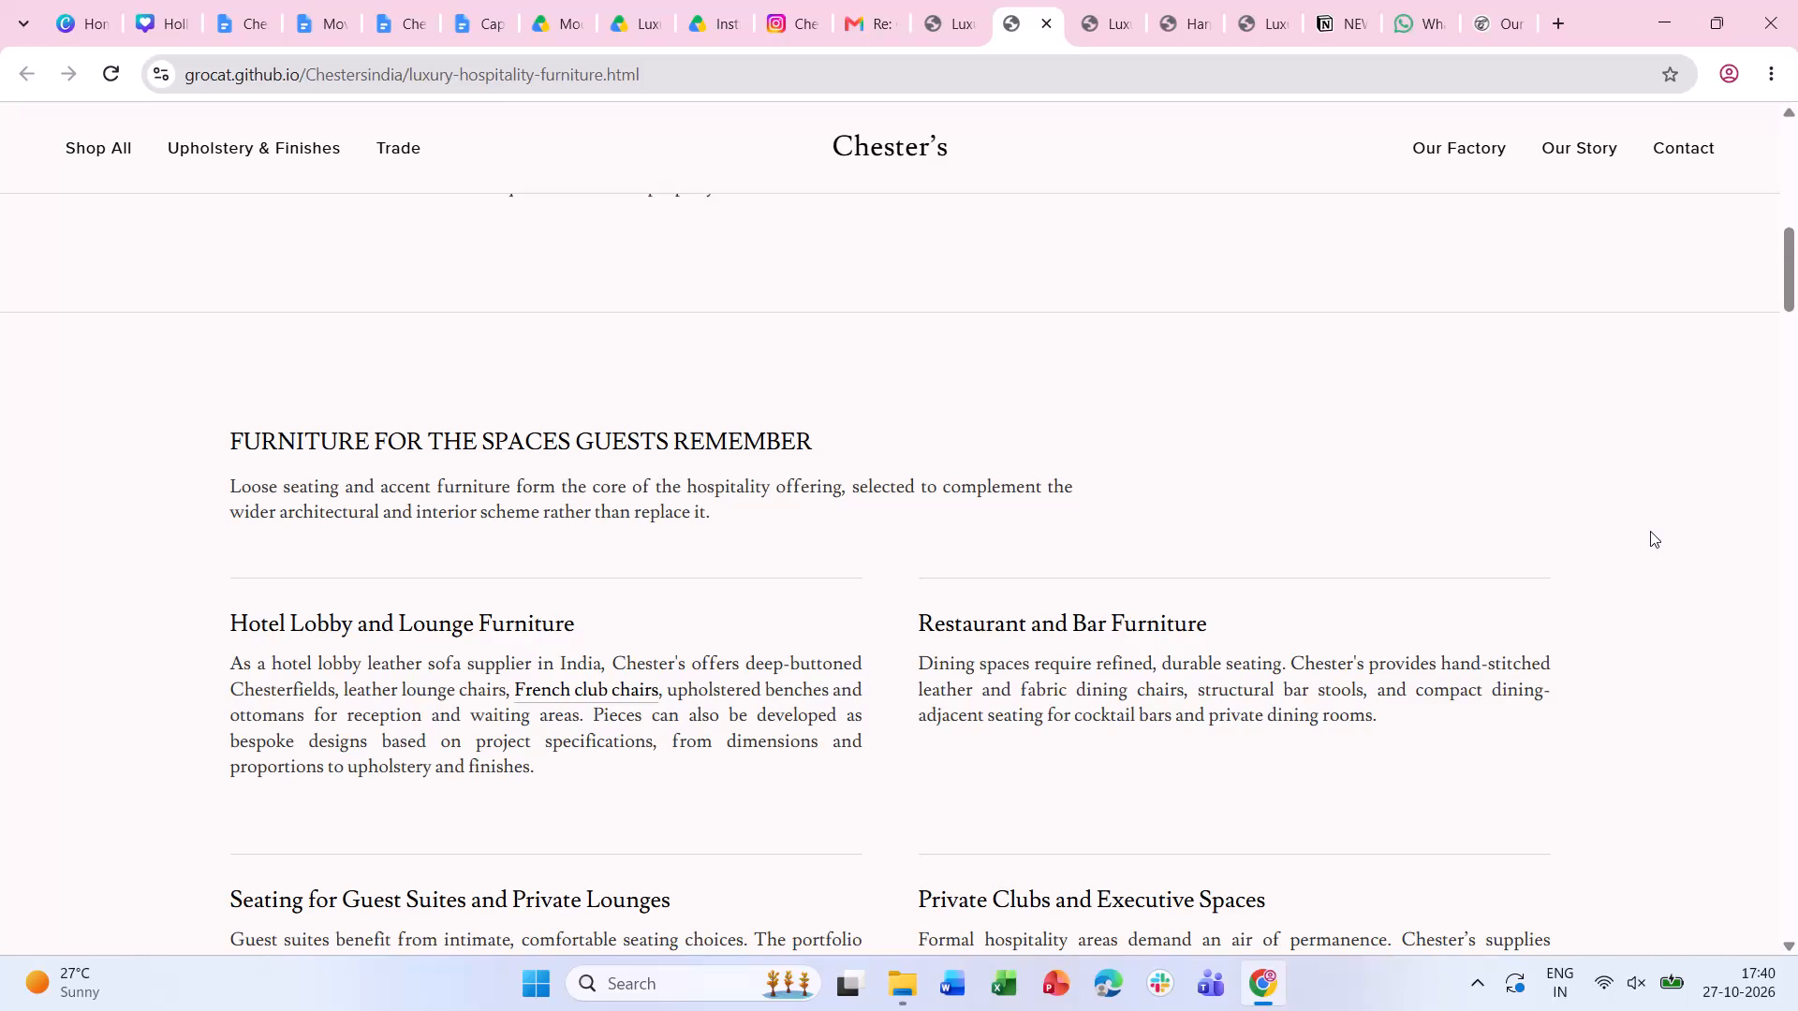
Review the remaining hospitality furniture categories and the Crafted for Character, Comfort and Continued Use section, including its copy and image.
{"action": "scroll", "coordinate": [1650, 531], "scroll_direction": "down", "scroll_amount": 2}
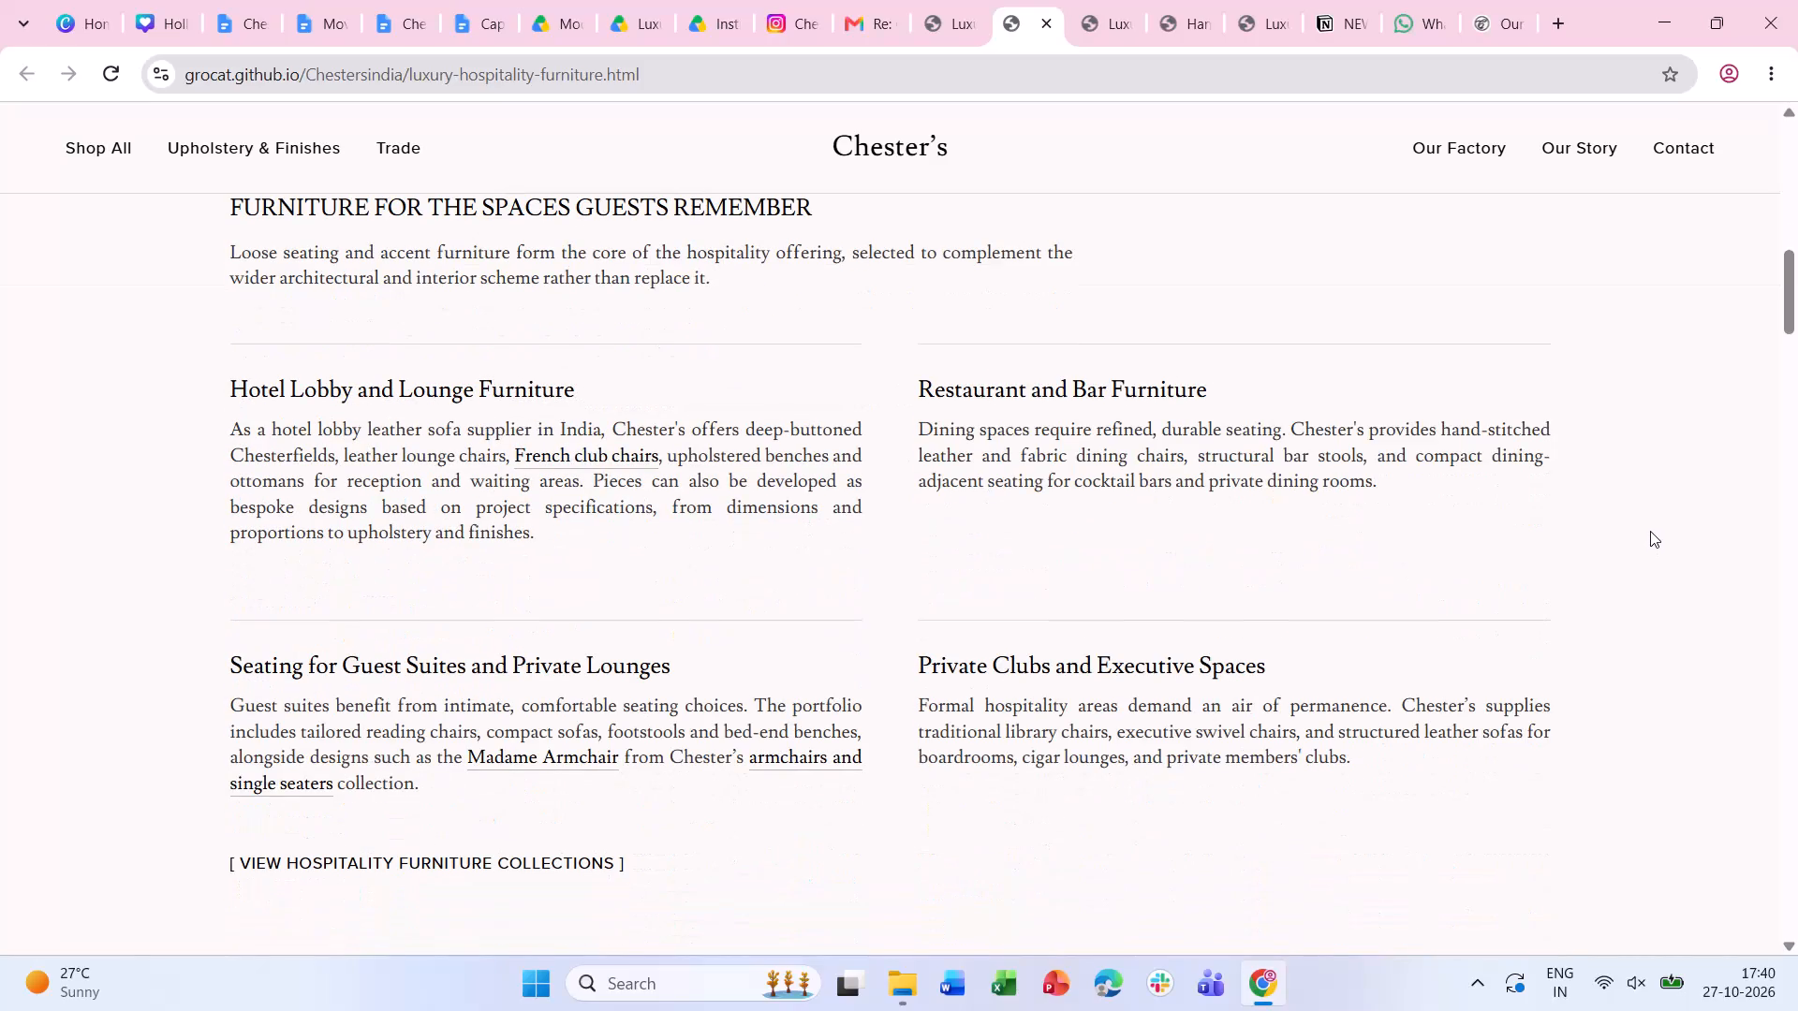
{"action": "scroll", "coordinate": [1650, 531], "scroll_direction": "down", "scroll_amount": 3}
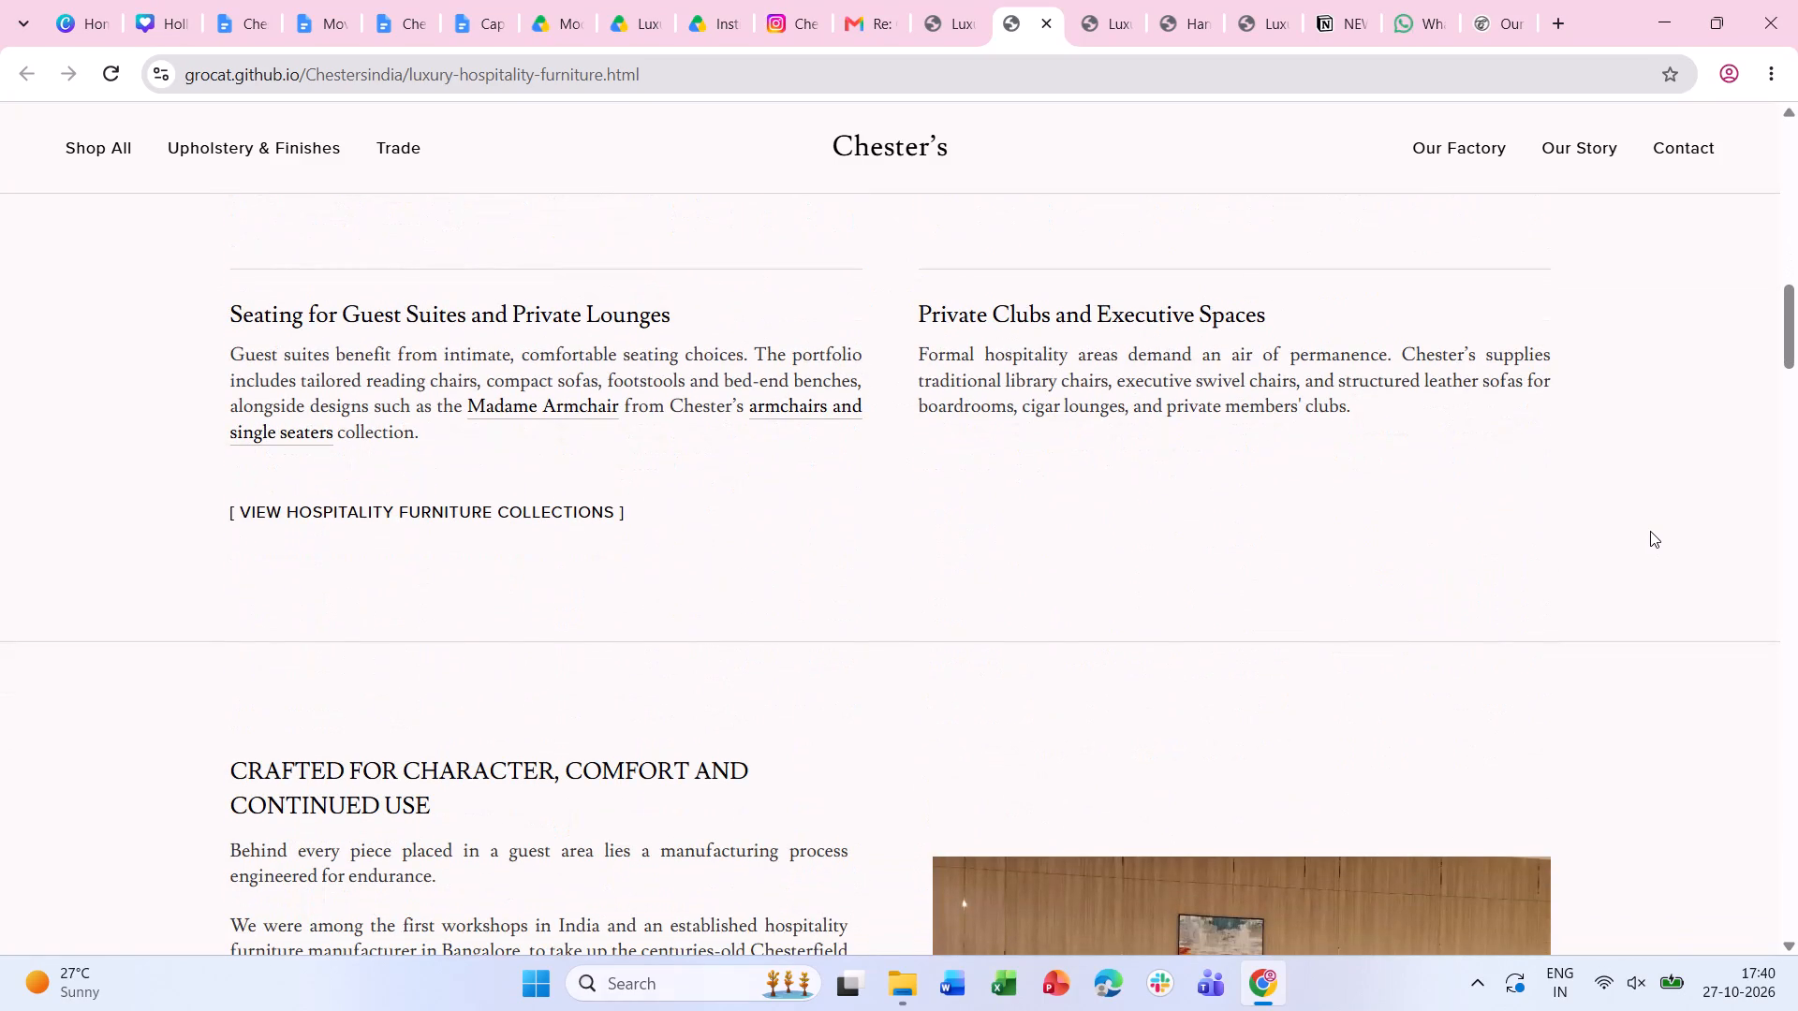
{"action": "scroll", "coordinate": [1650, 531], "scroll_direction": "down", "scroll_amount": 2}
{"action": "scroll", "coordinate": [1650, 531], "scroll_direction": "up", "scroll_amount": 2}
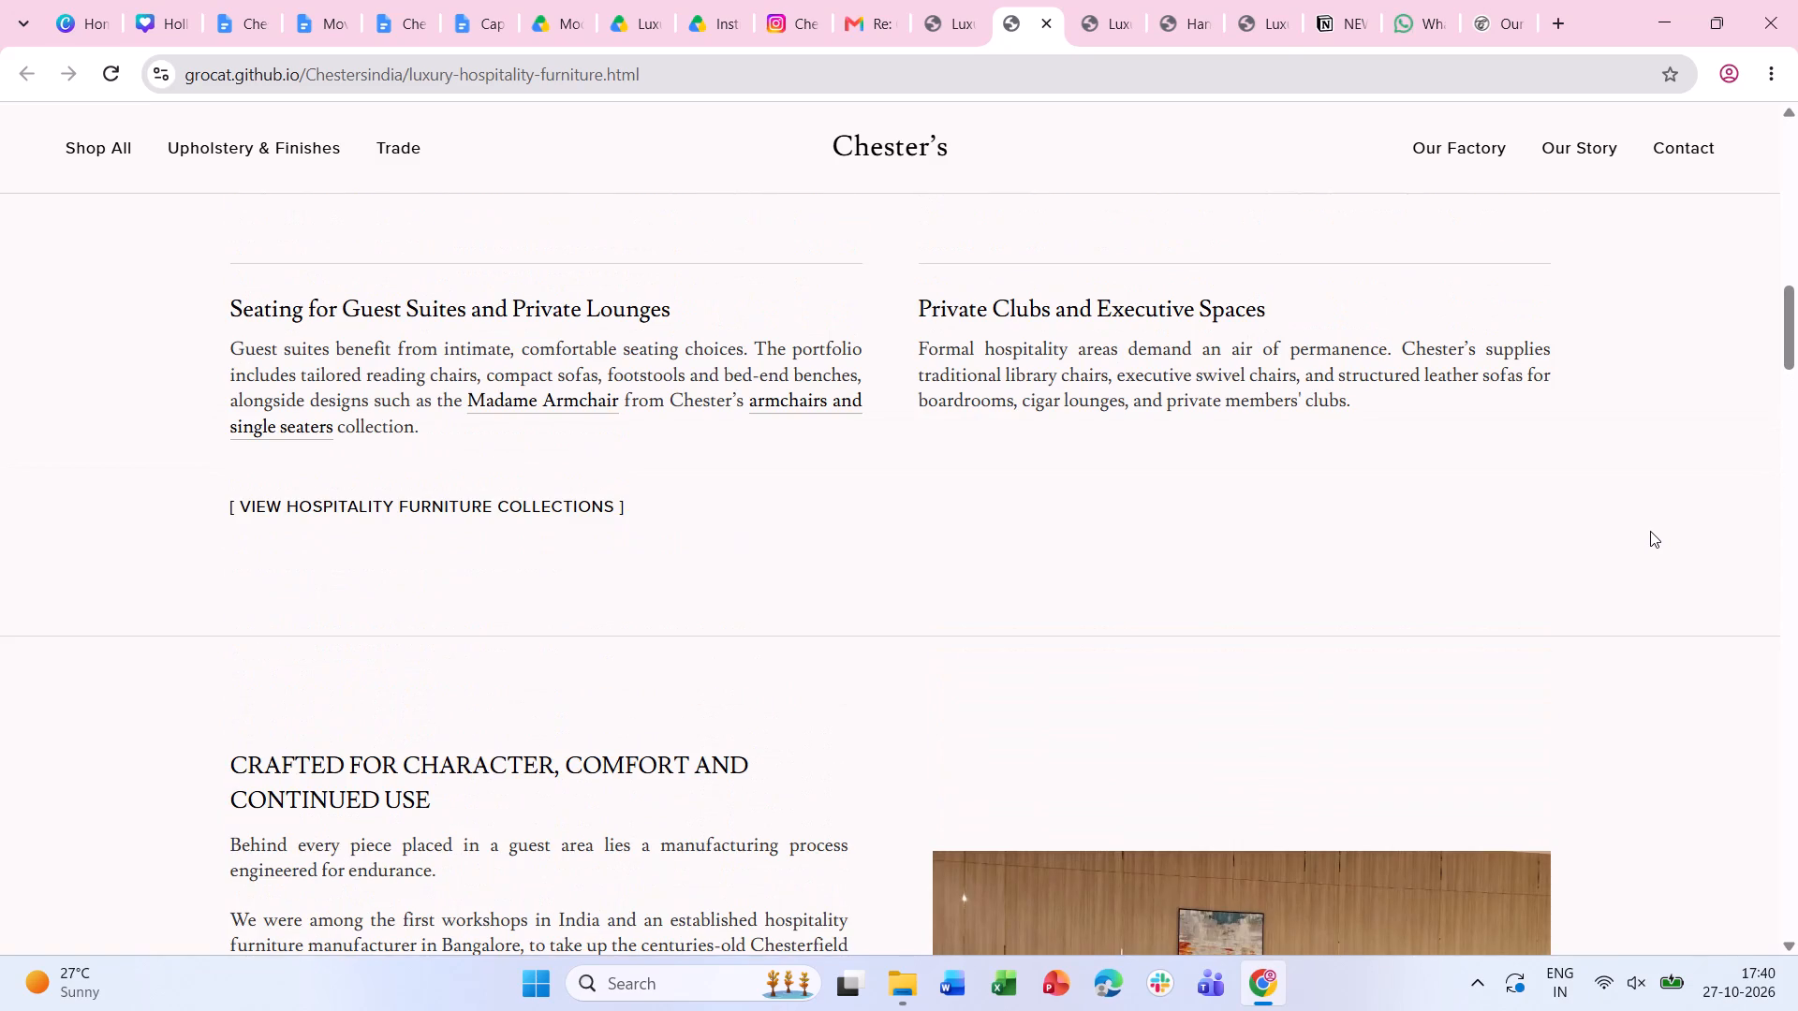
{"action": "scroll", "coordinate": [1650, 531], "scroll_direction": "down", "scroll_amount": 4}
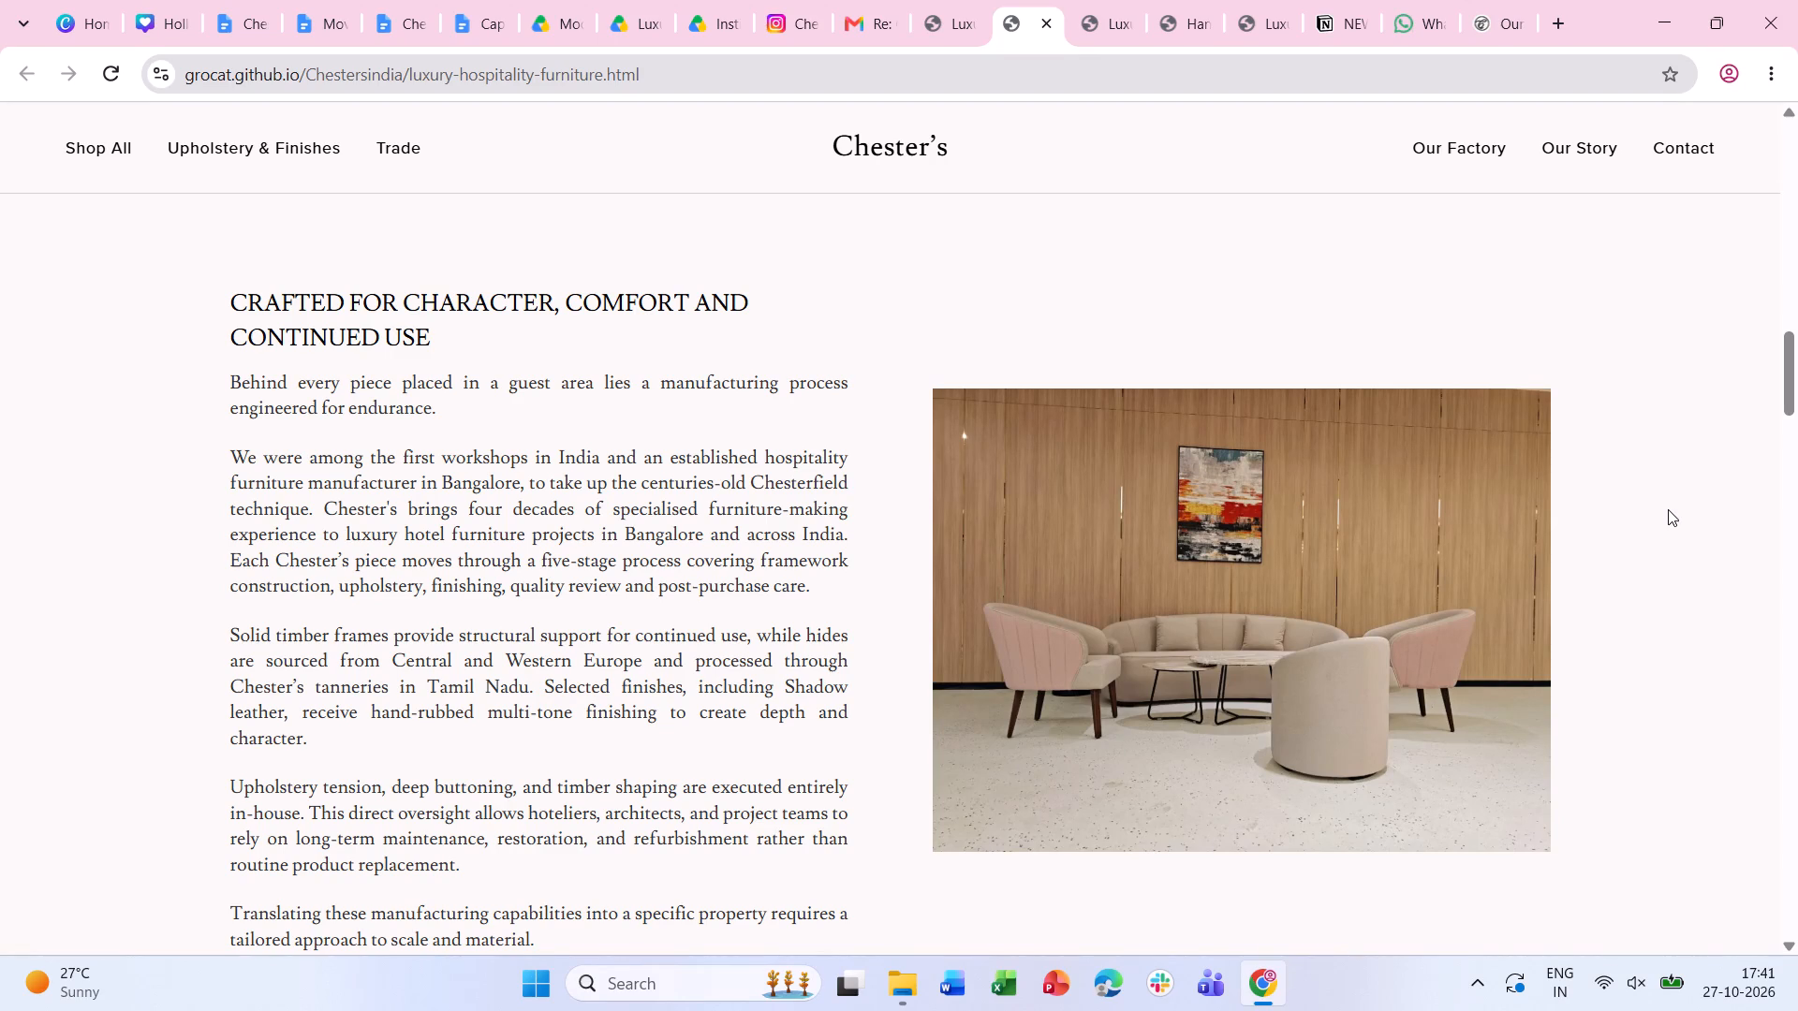
{"action": "scroll", "coordinate": [1668, 509], "scroll_direction": "down", "scroll_amount": 1}
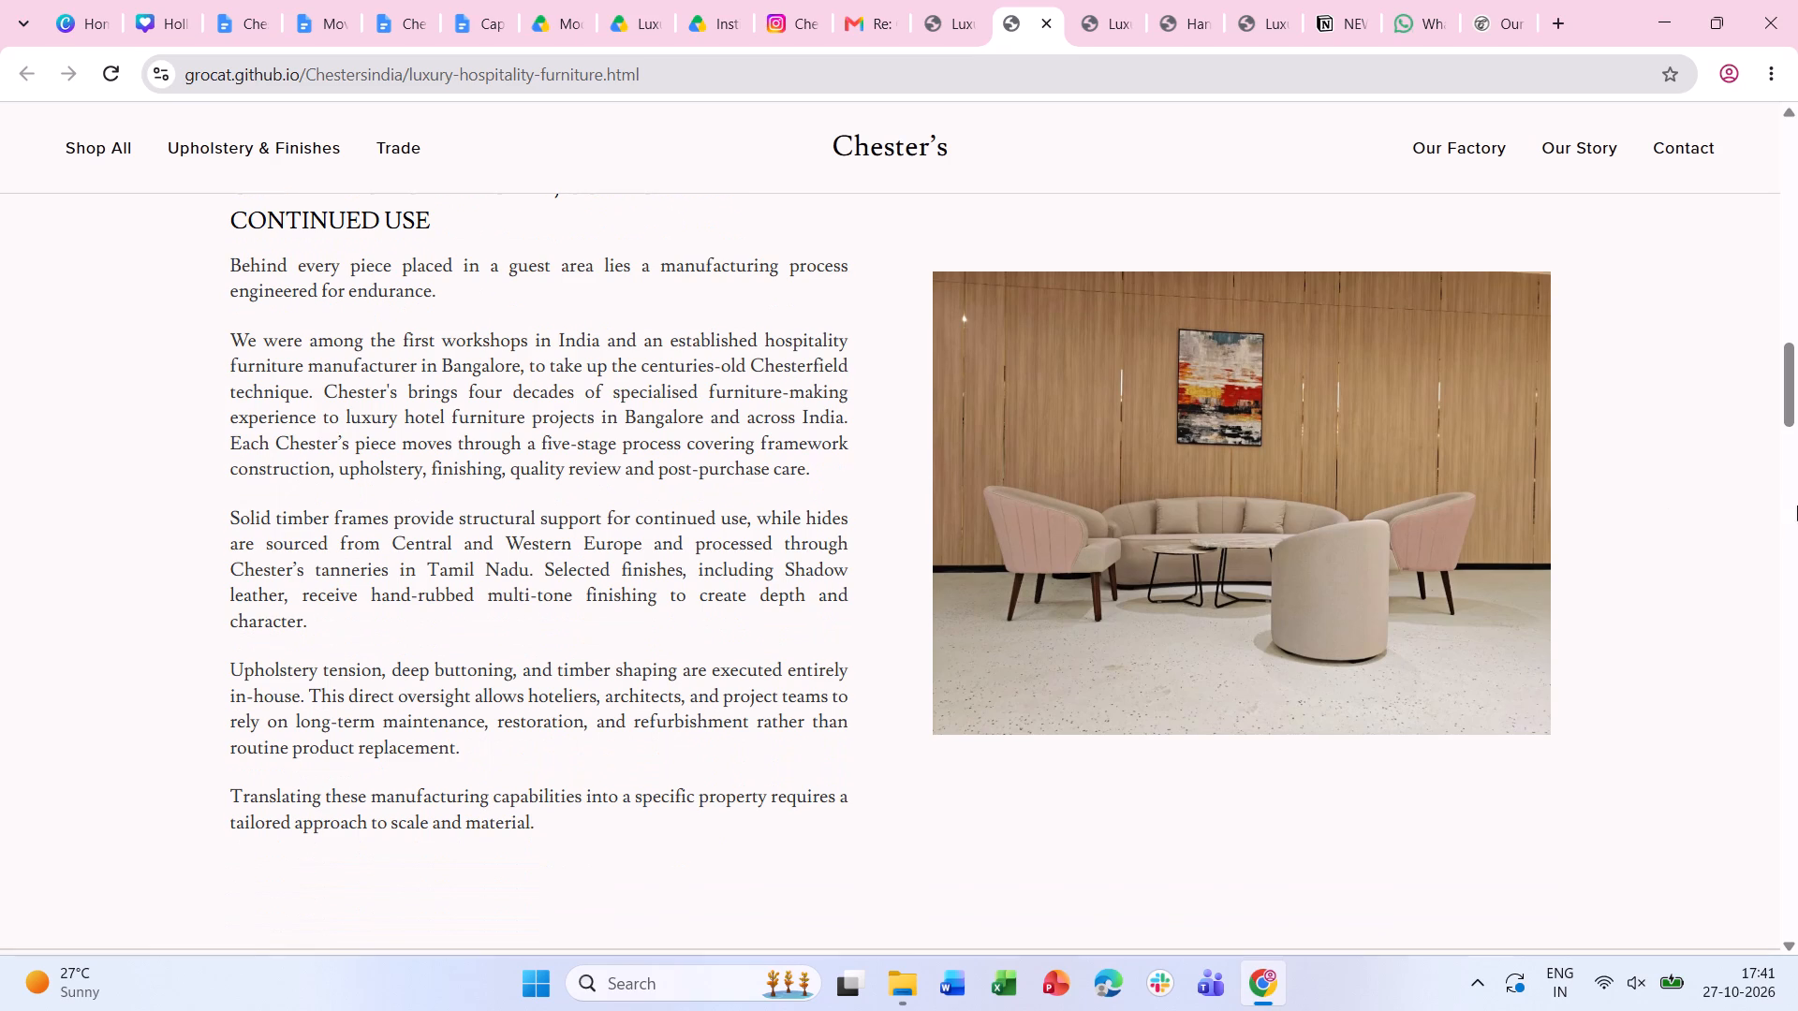
Capture a screenshot of the web page area showing the whole Crafted for Character, Comfort and Continued Use section.
{"action": "left_click", "coordinate": [1791, 409]}
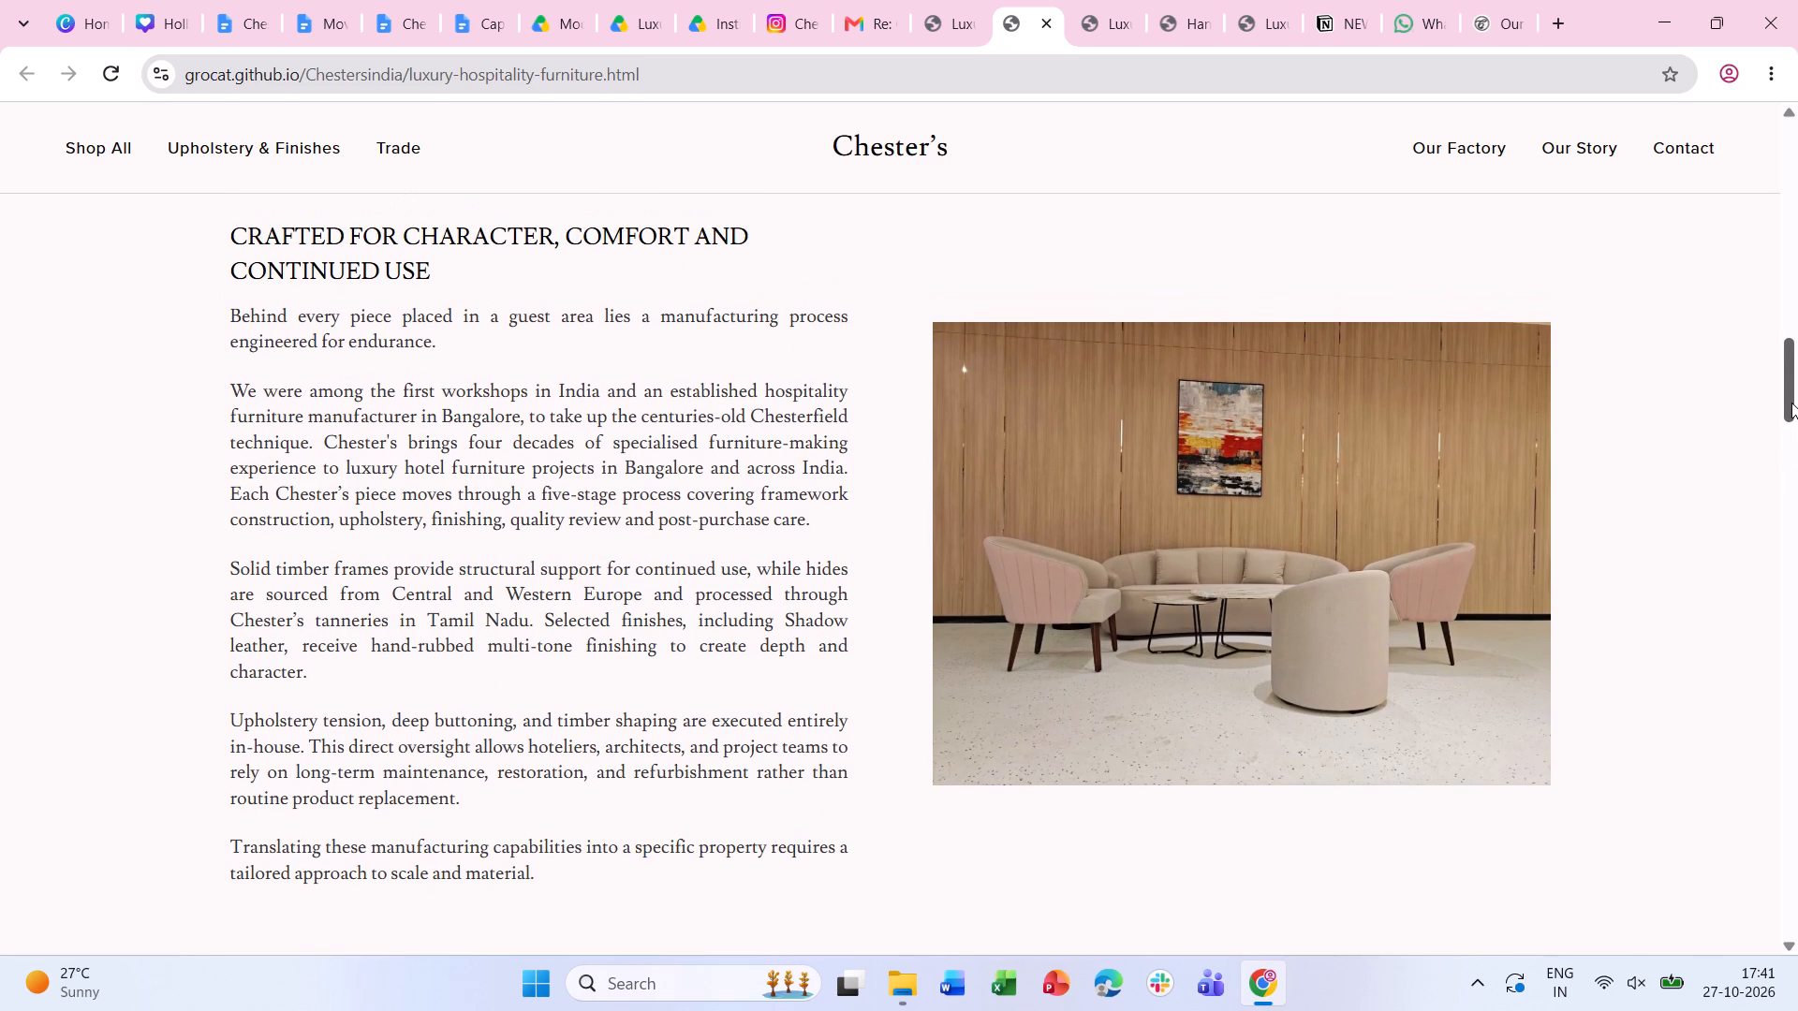
{"action": "key", "text": "Print"}
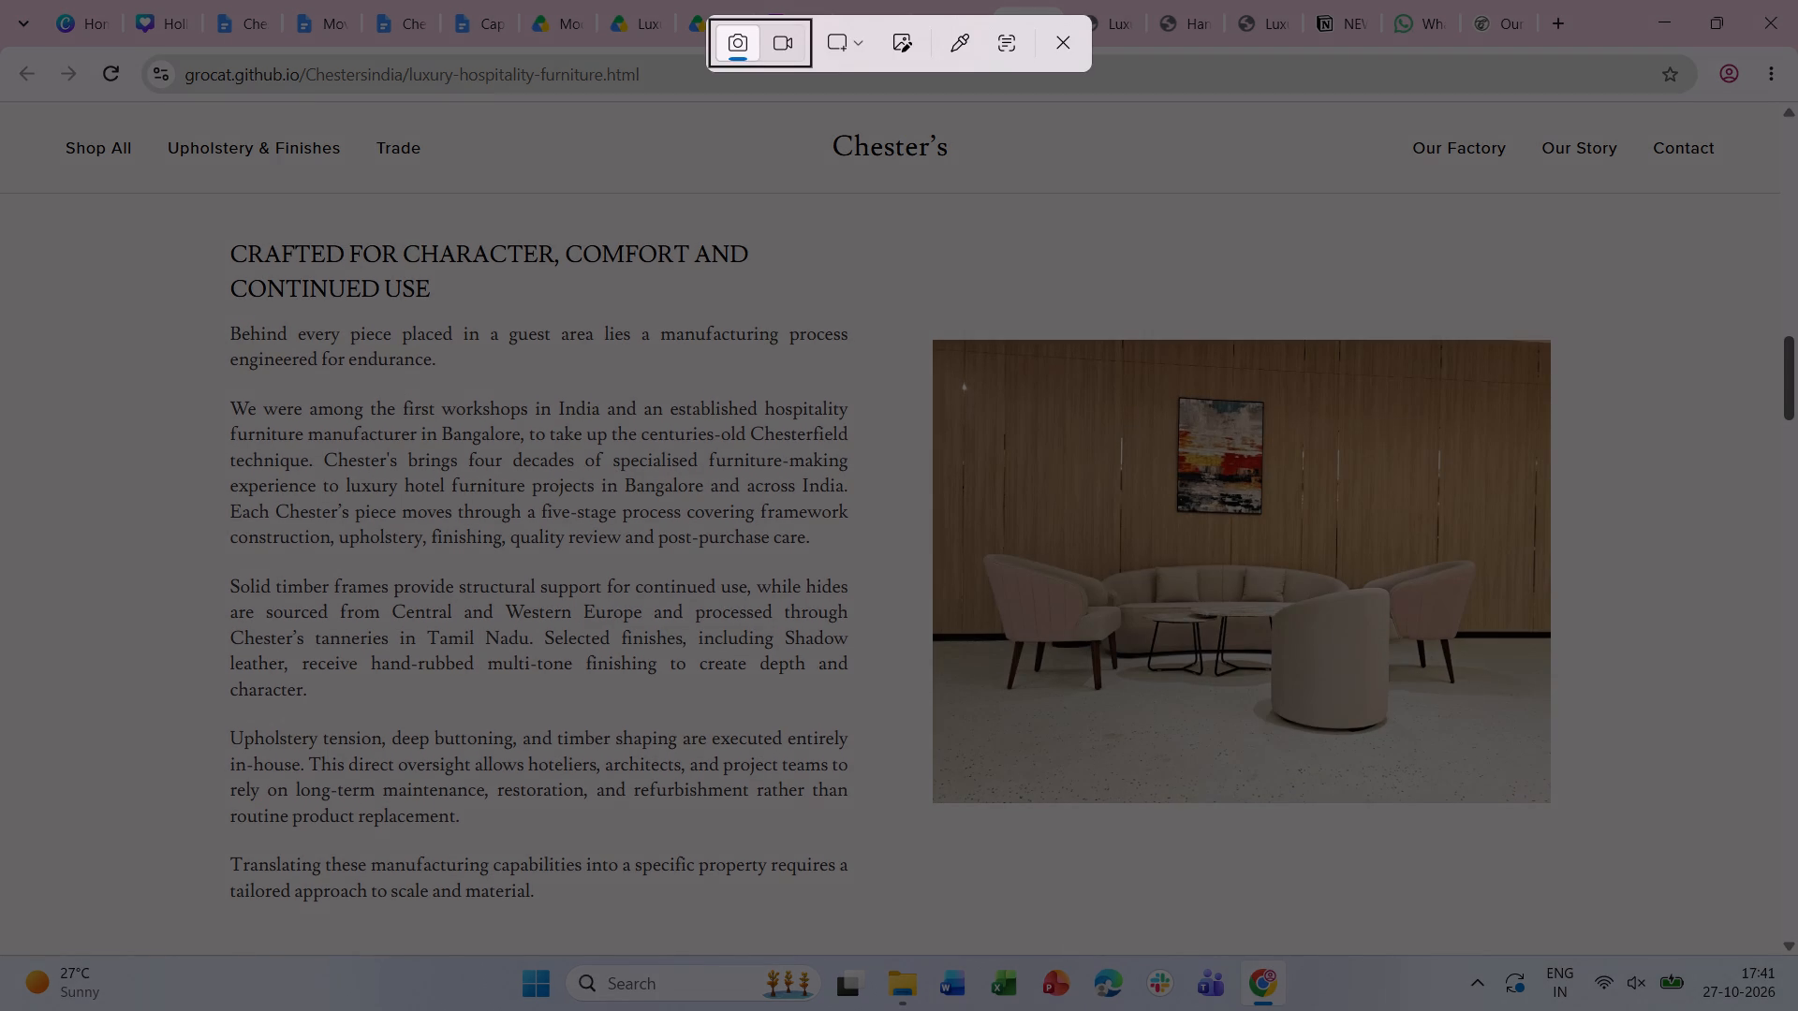
{"action": "left_click_drag", "start_coordinate": [5, 49], "coordinate": [1797, 955]}
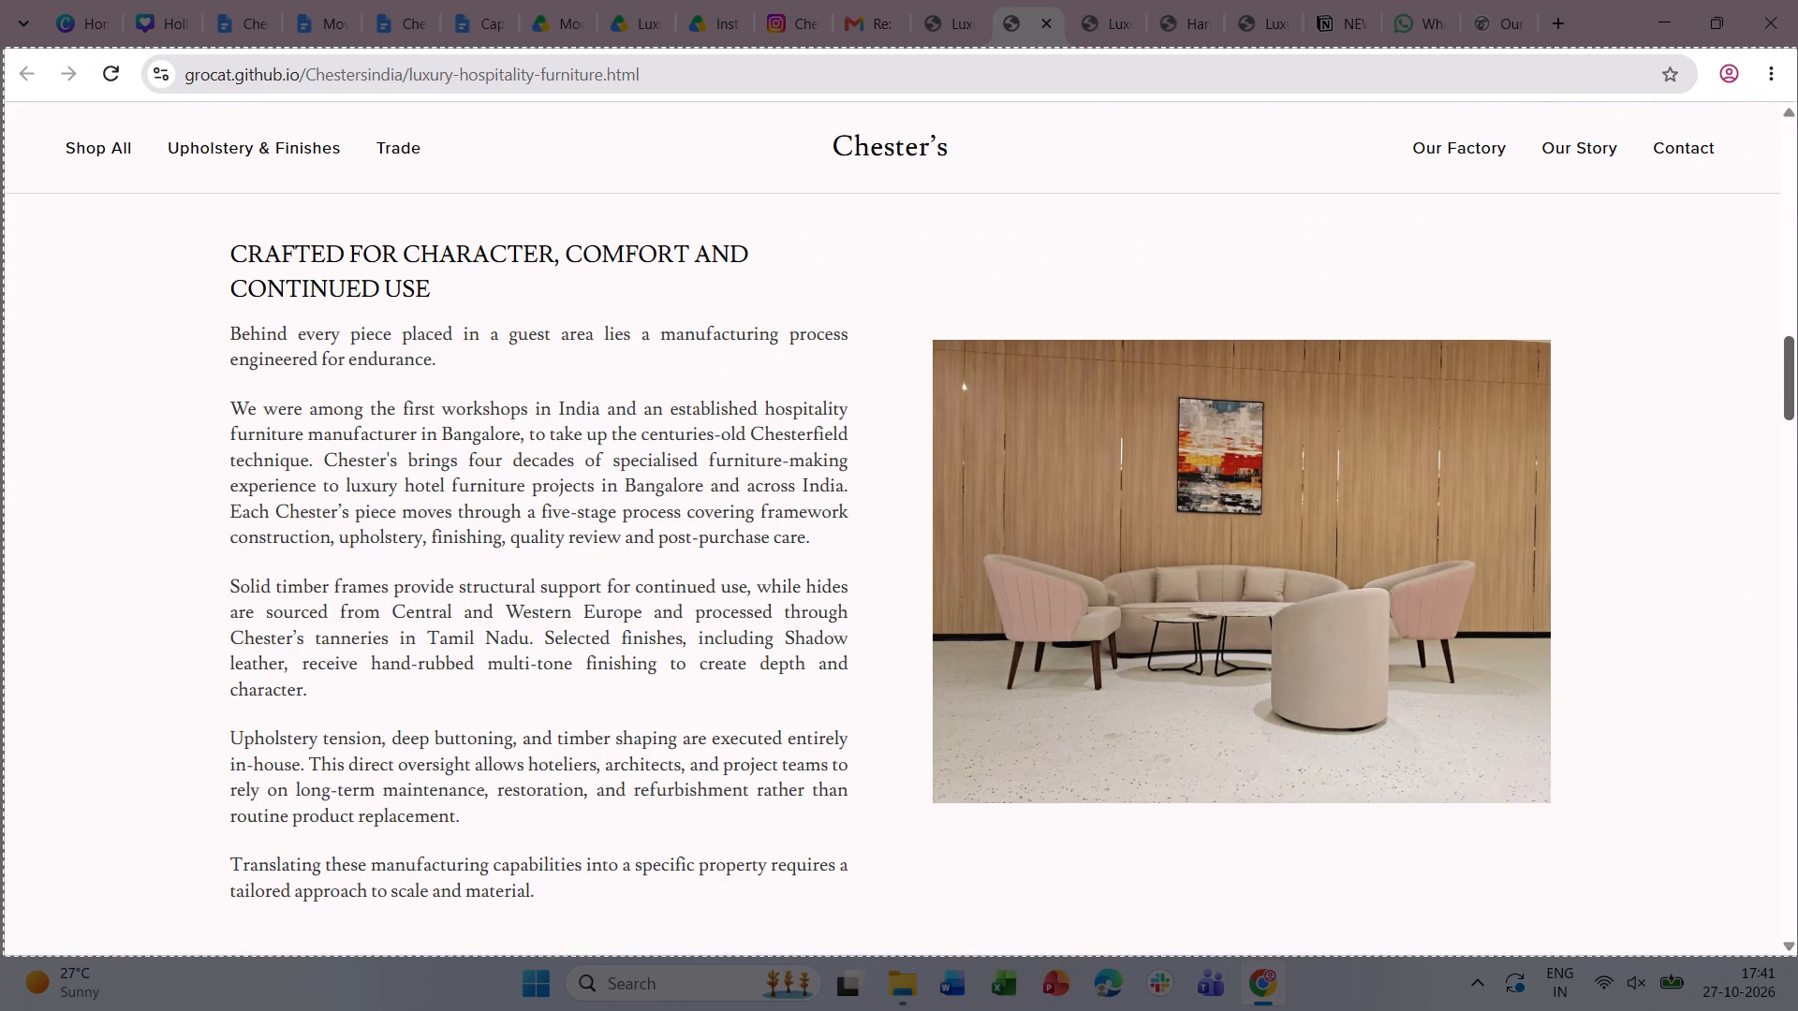
{"action": "left_click_drag", "start_coordinate": [1797, 955], "coordinate": [1797, 952]}
At the end of the NEW WEB CONTENT Notion page, add the title line "Luxury Hospitality Furniture" and insert the captured screenshot below it.
{"action": "left_click", "coordinate": [1355, 7]}
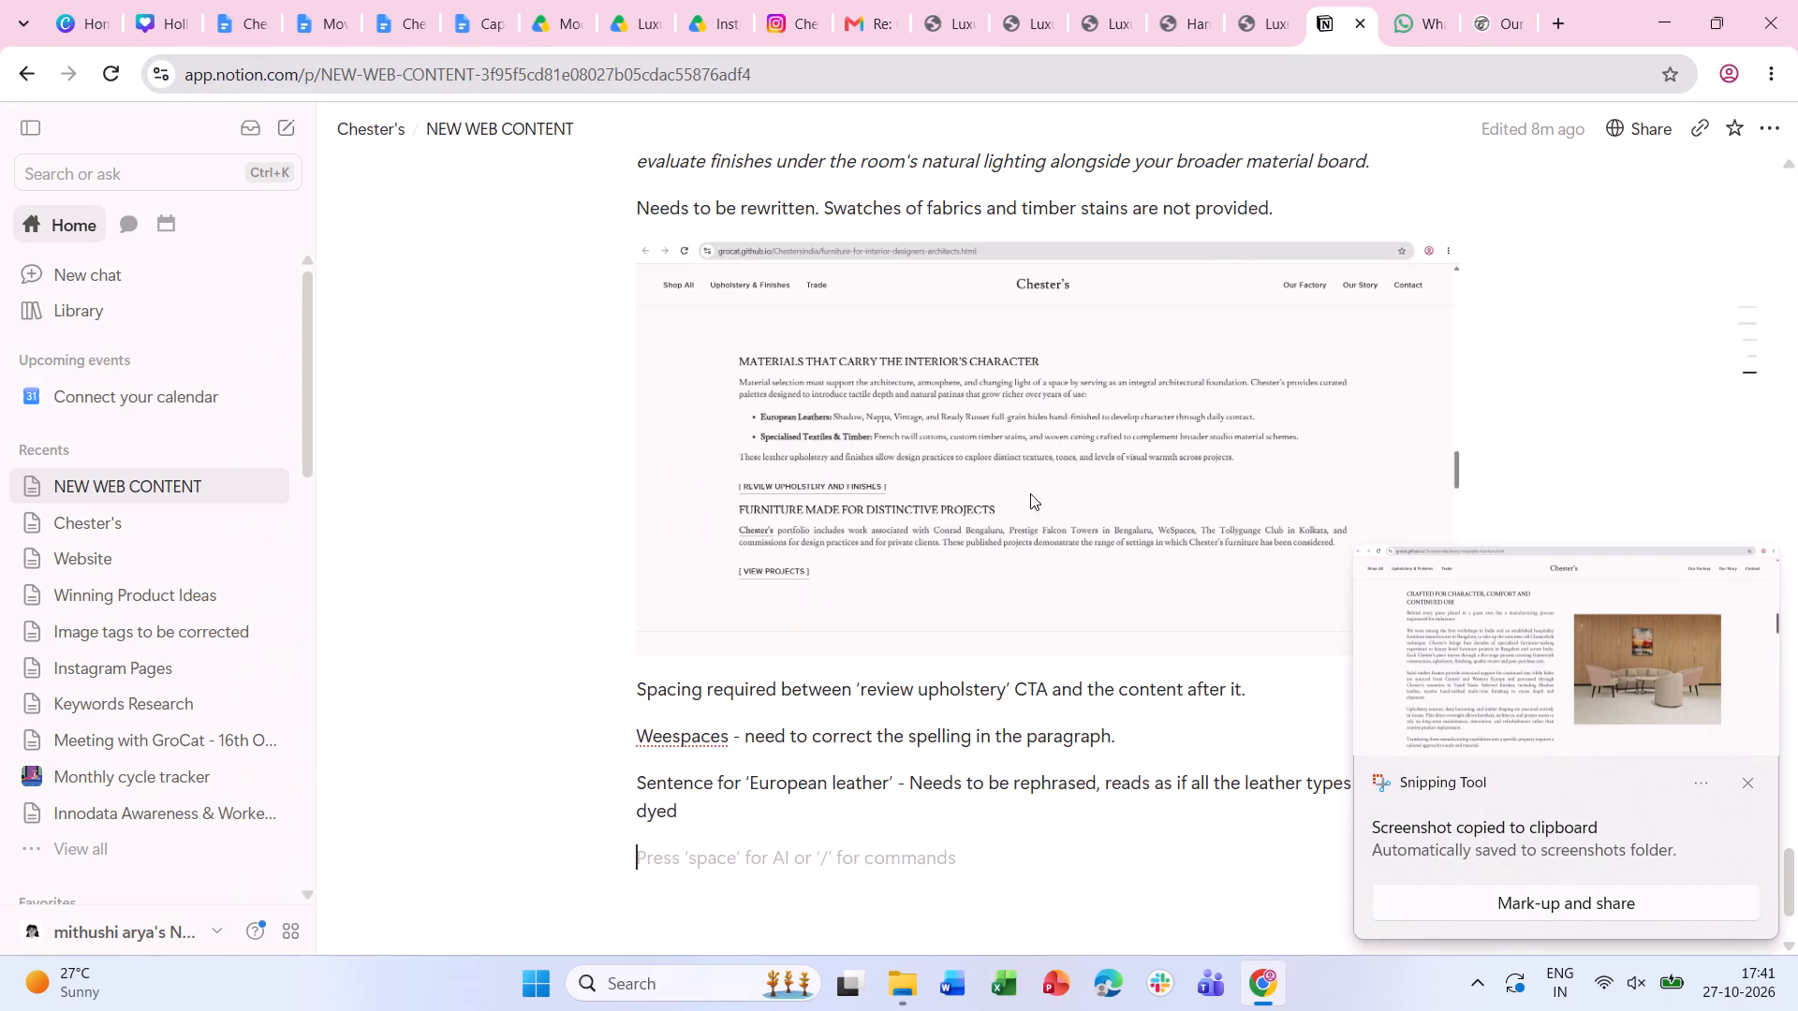
{"action": "scroll", "coordinate": [913, 611], "scroll_direction": "up", "scroll_amount": 6}
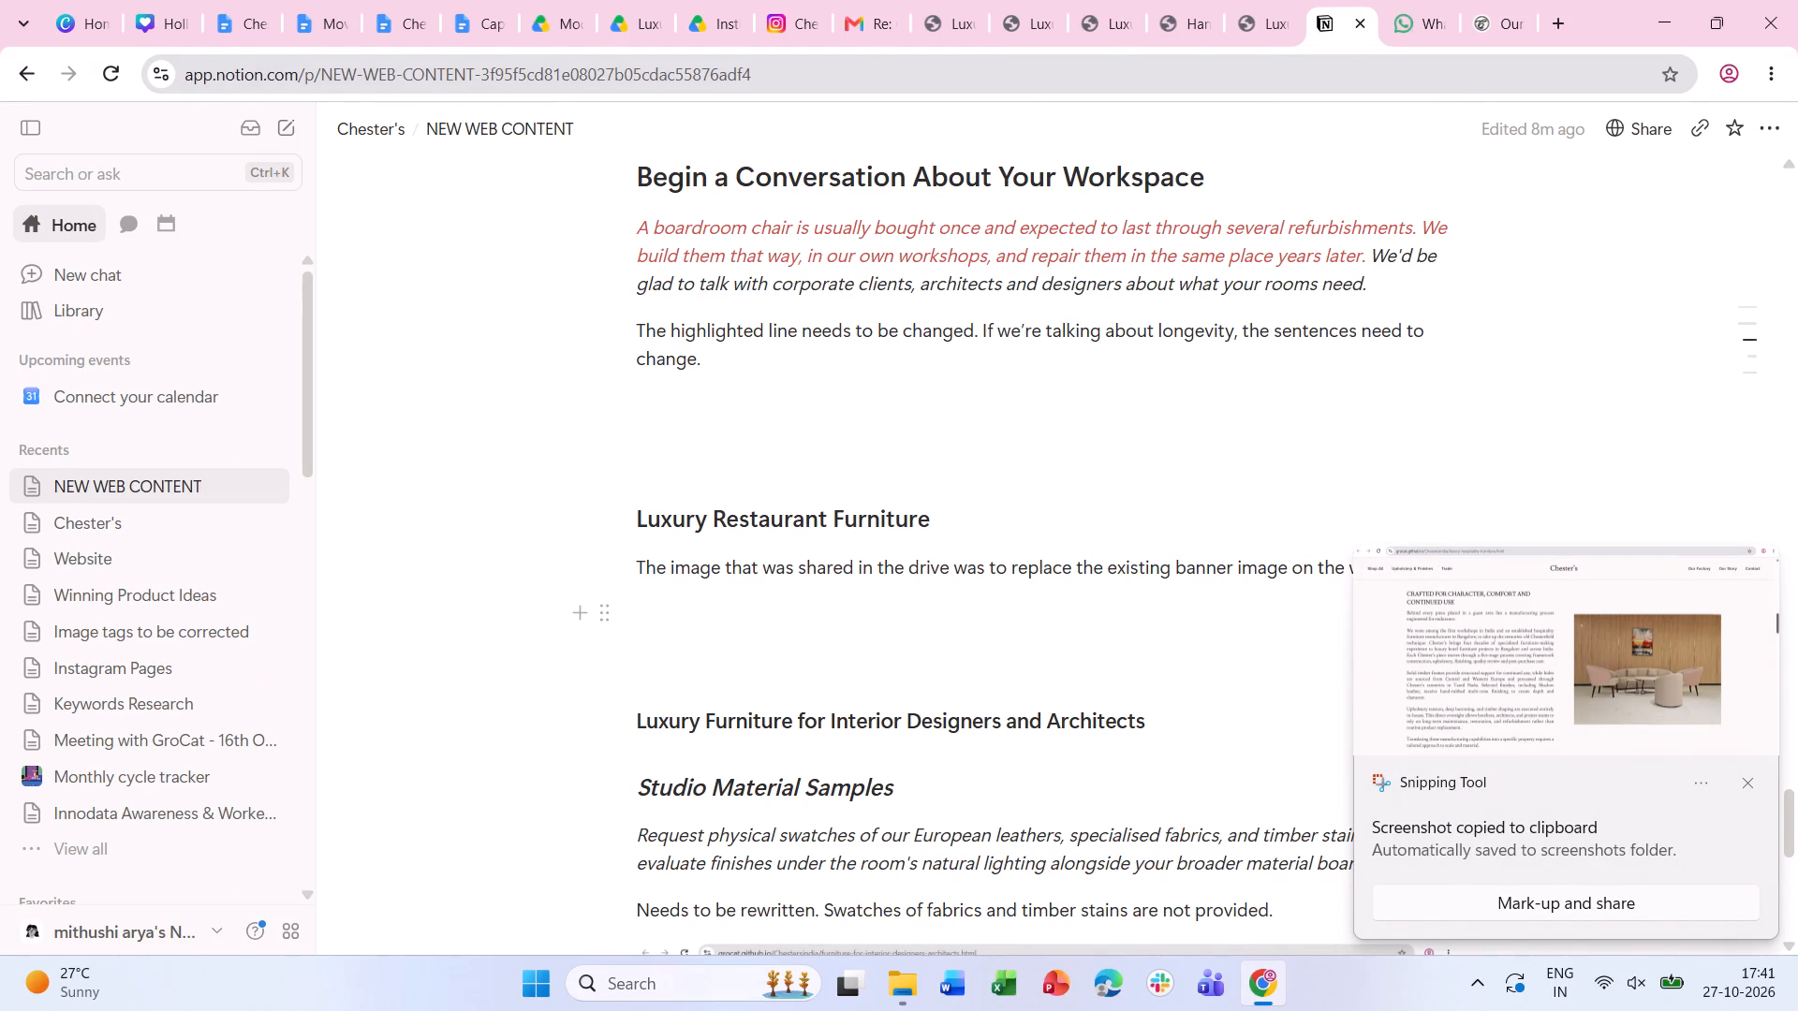
{"action": "scroll", "coordinate": [945, 589], "scroll_direction": "up", "scroll_amount": 12}
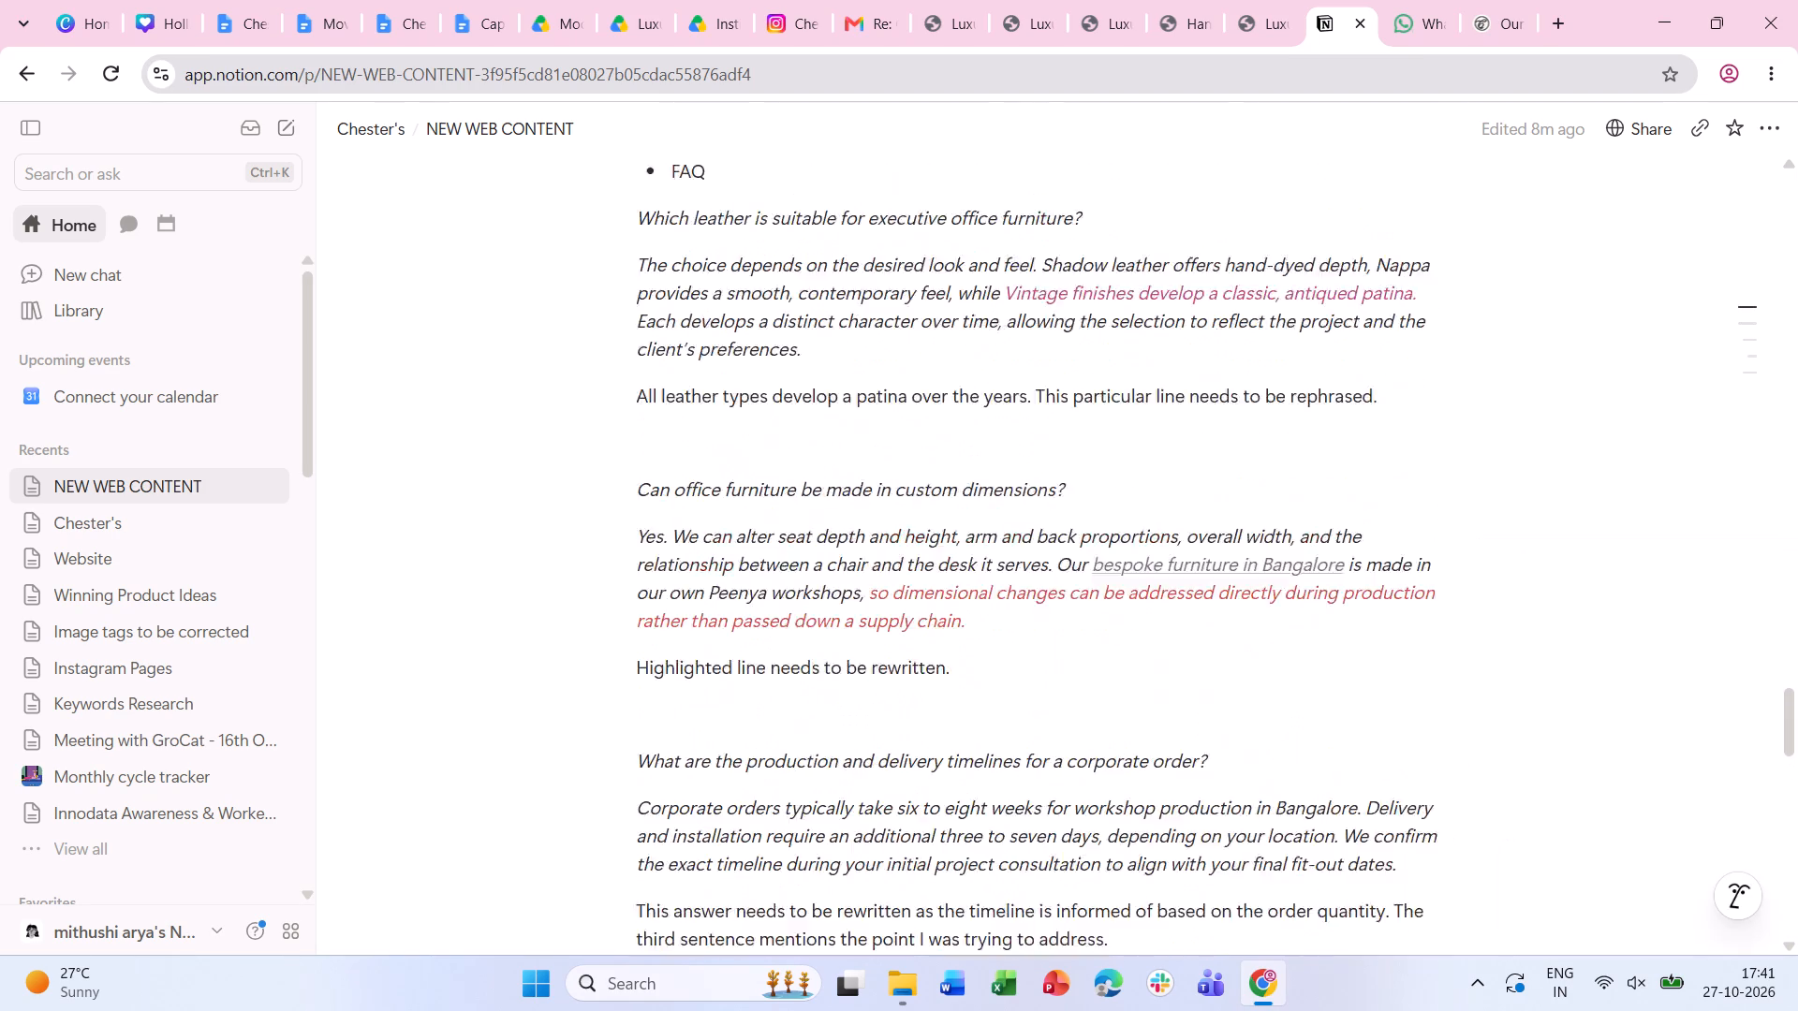
{"action": "scroll", "coordinate": [945, 589], "scroll_direction": "up", "scroll_amount": 2}
{"action": "scroll", "coordinate": [945, 589], "scroll_direction": "down", "scroll_amount": 16}
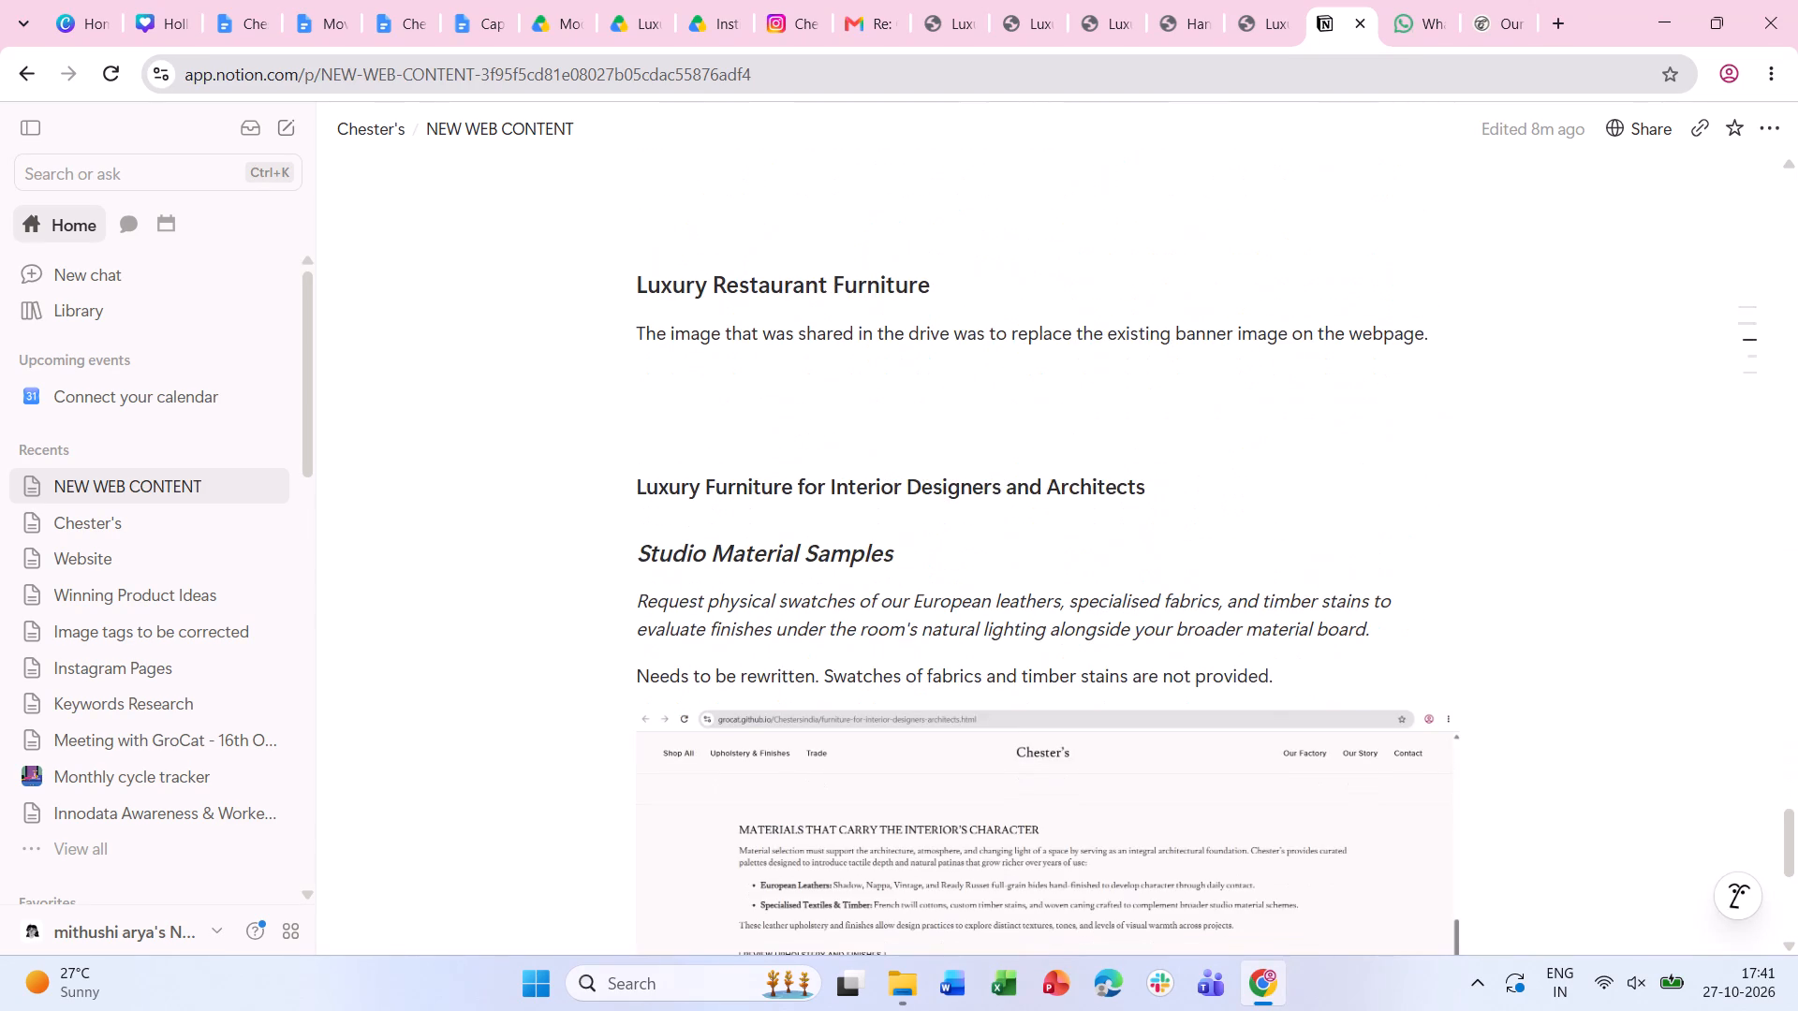
{"action": "scroll", "coordinate": [945, 589], "scroll_direction": "down", "scroll_amount": 10}
{"action": "left_click", "coordinate": [914, 730]}
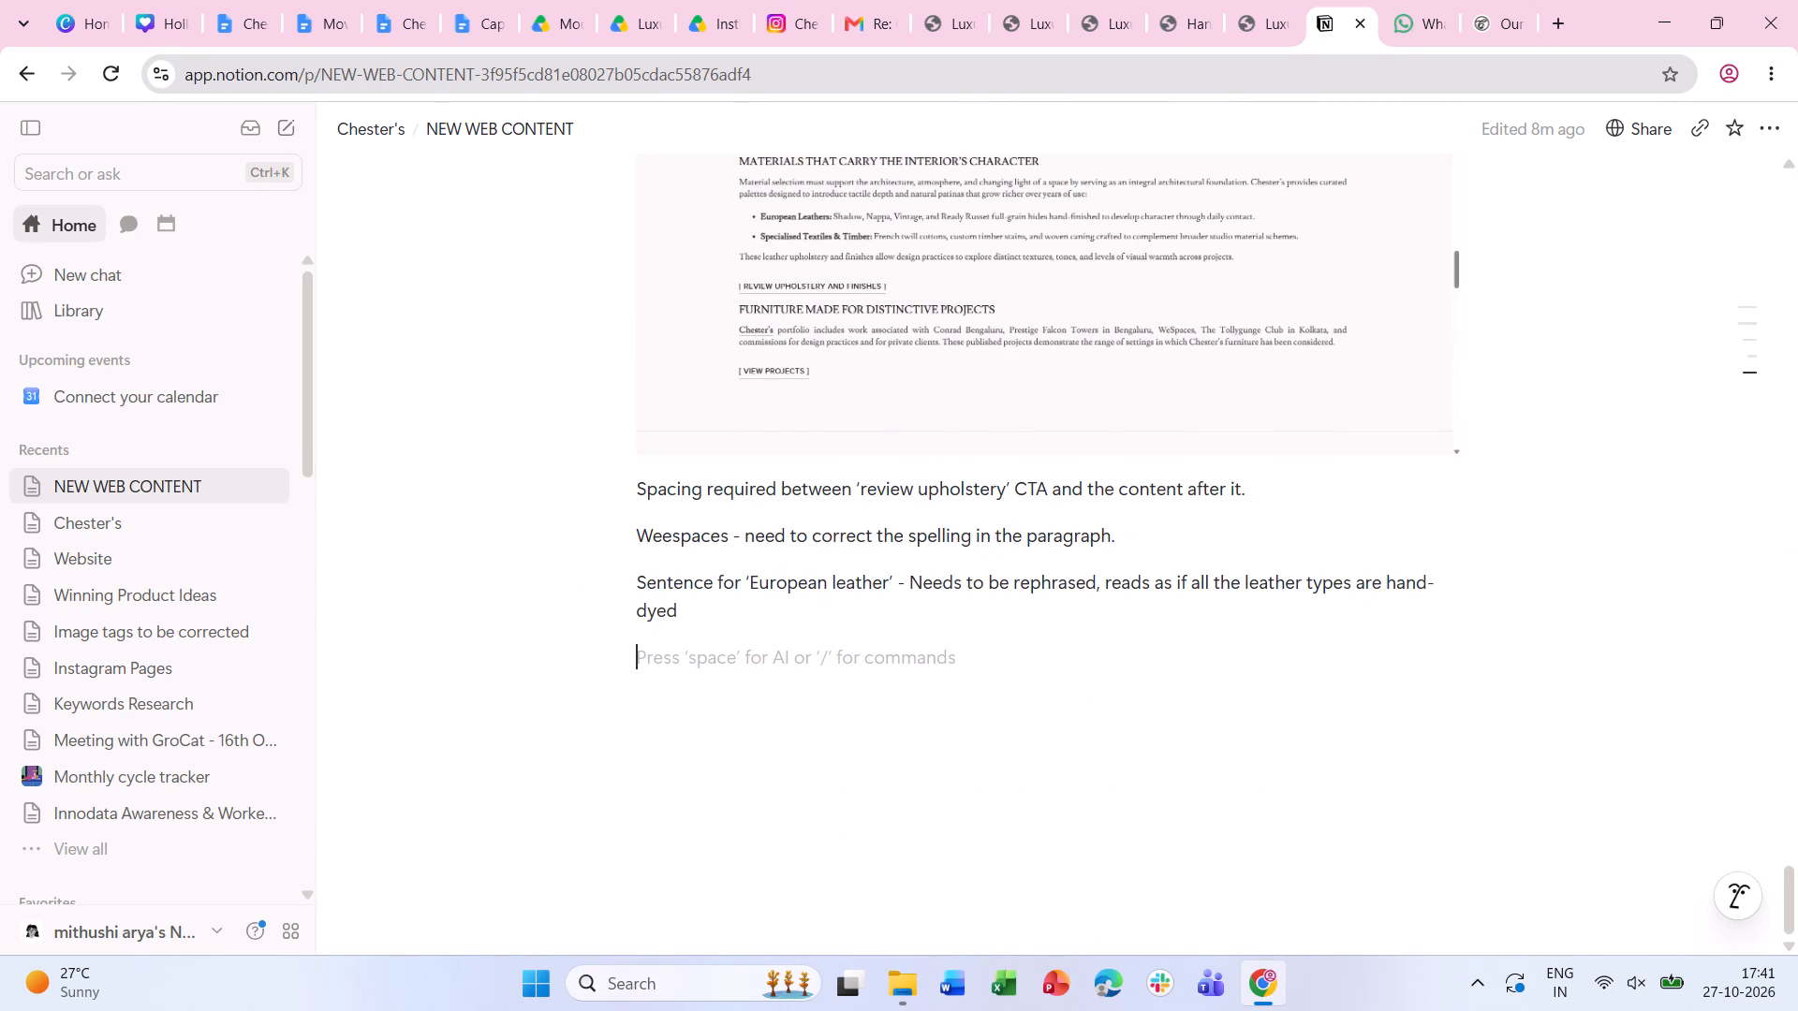
{"action": "key", "text": "Return"}
{"action": "key", "text": "Return"}
{"action": "type", "text": "Luxury Hospitality Furniture"}
{"action": "key", "text": "Return"}
{"action": "key", "text": "ctrl+v"}
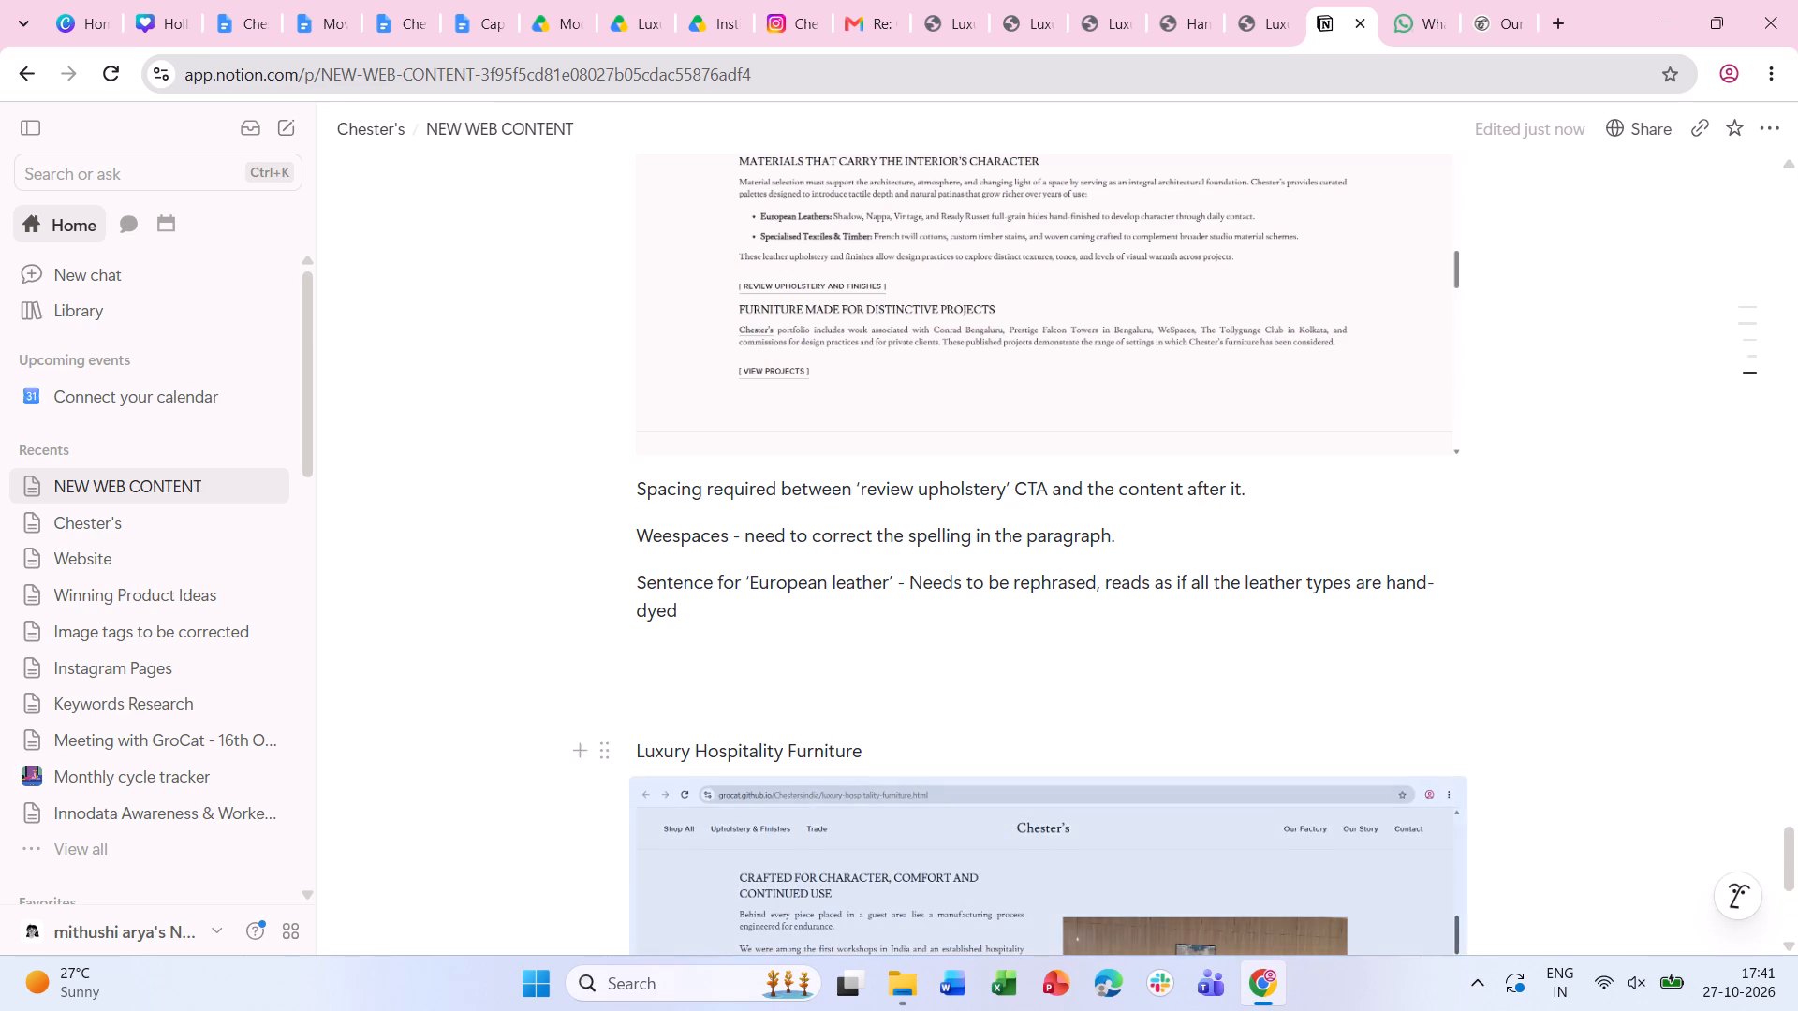
Below the screenshot, add the note "The line - 'selected finishes, including Shadow leather...' needs to be rephrased.".
{"action": "scroll", "coordinate": [1066, 724], "scroll_direction": "down", "scroll_amount": 4}
{"action": "left_click", "coordinate": [926, 848]}
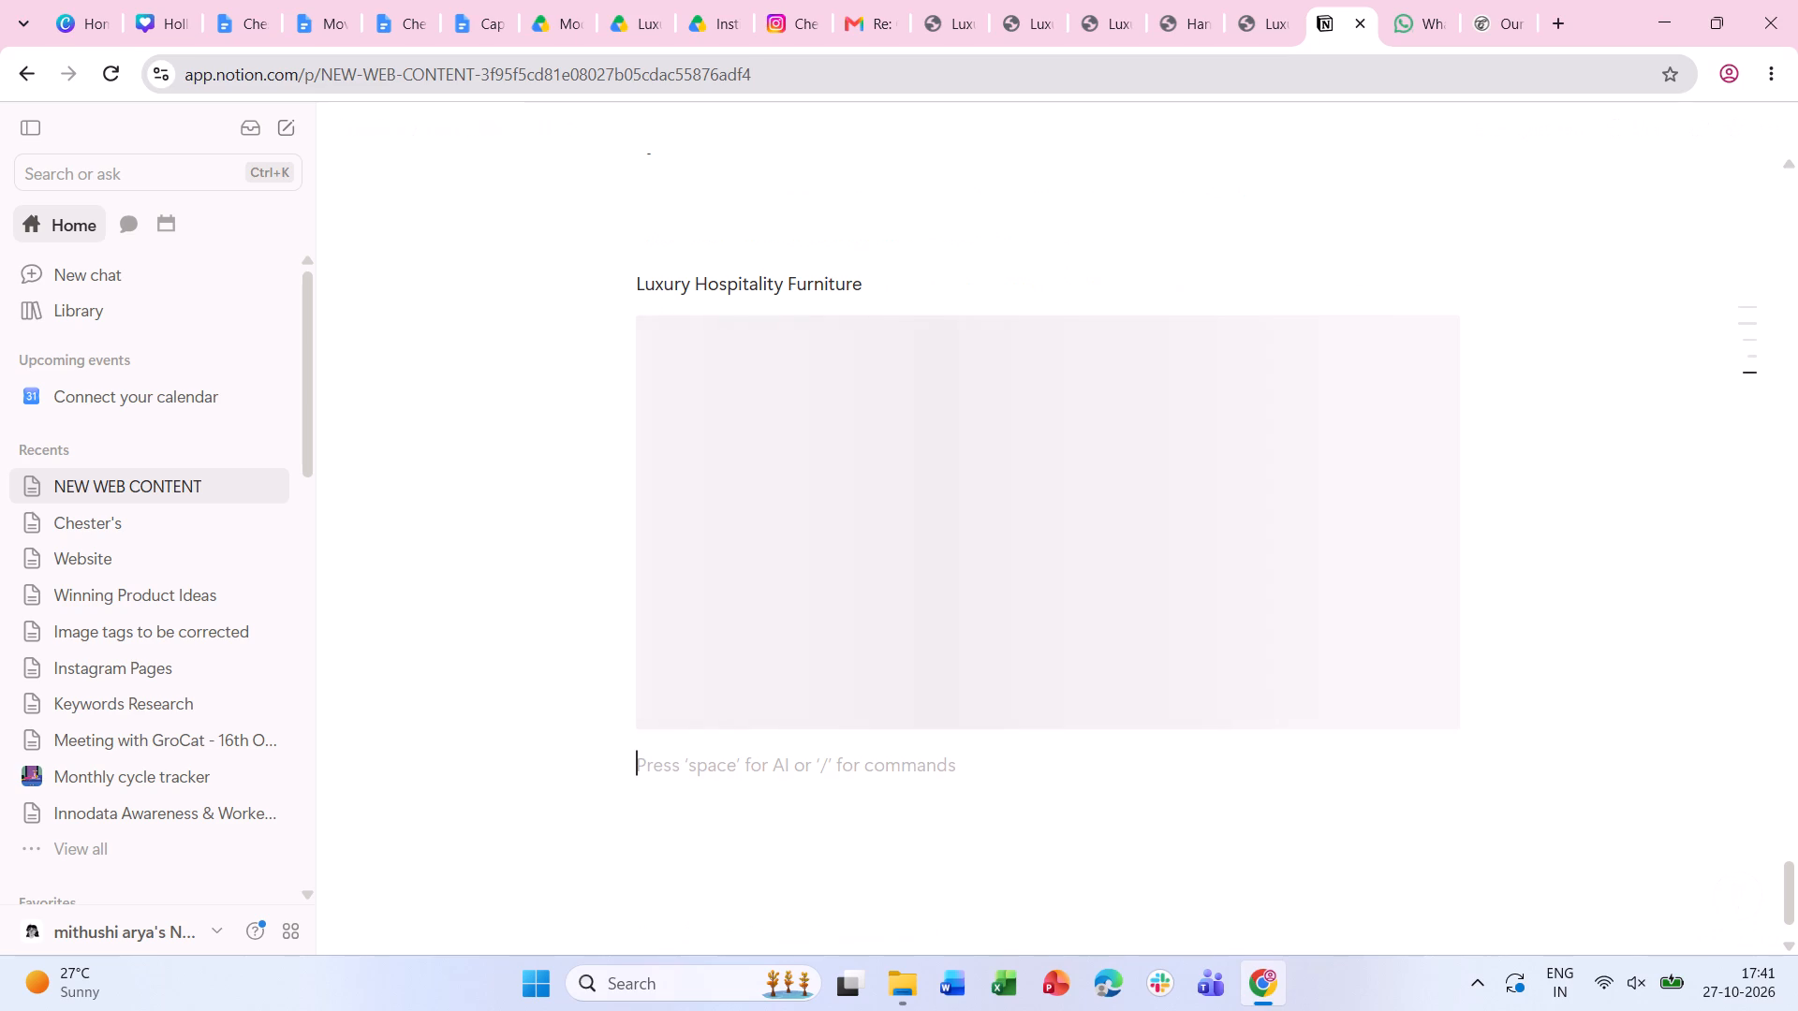
{"action": "type", "text": "The line"}
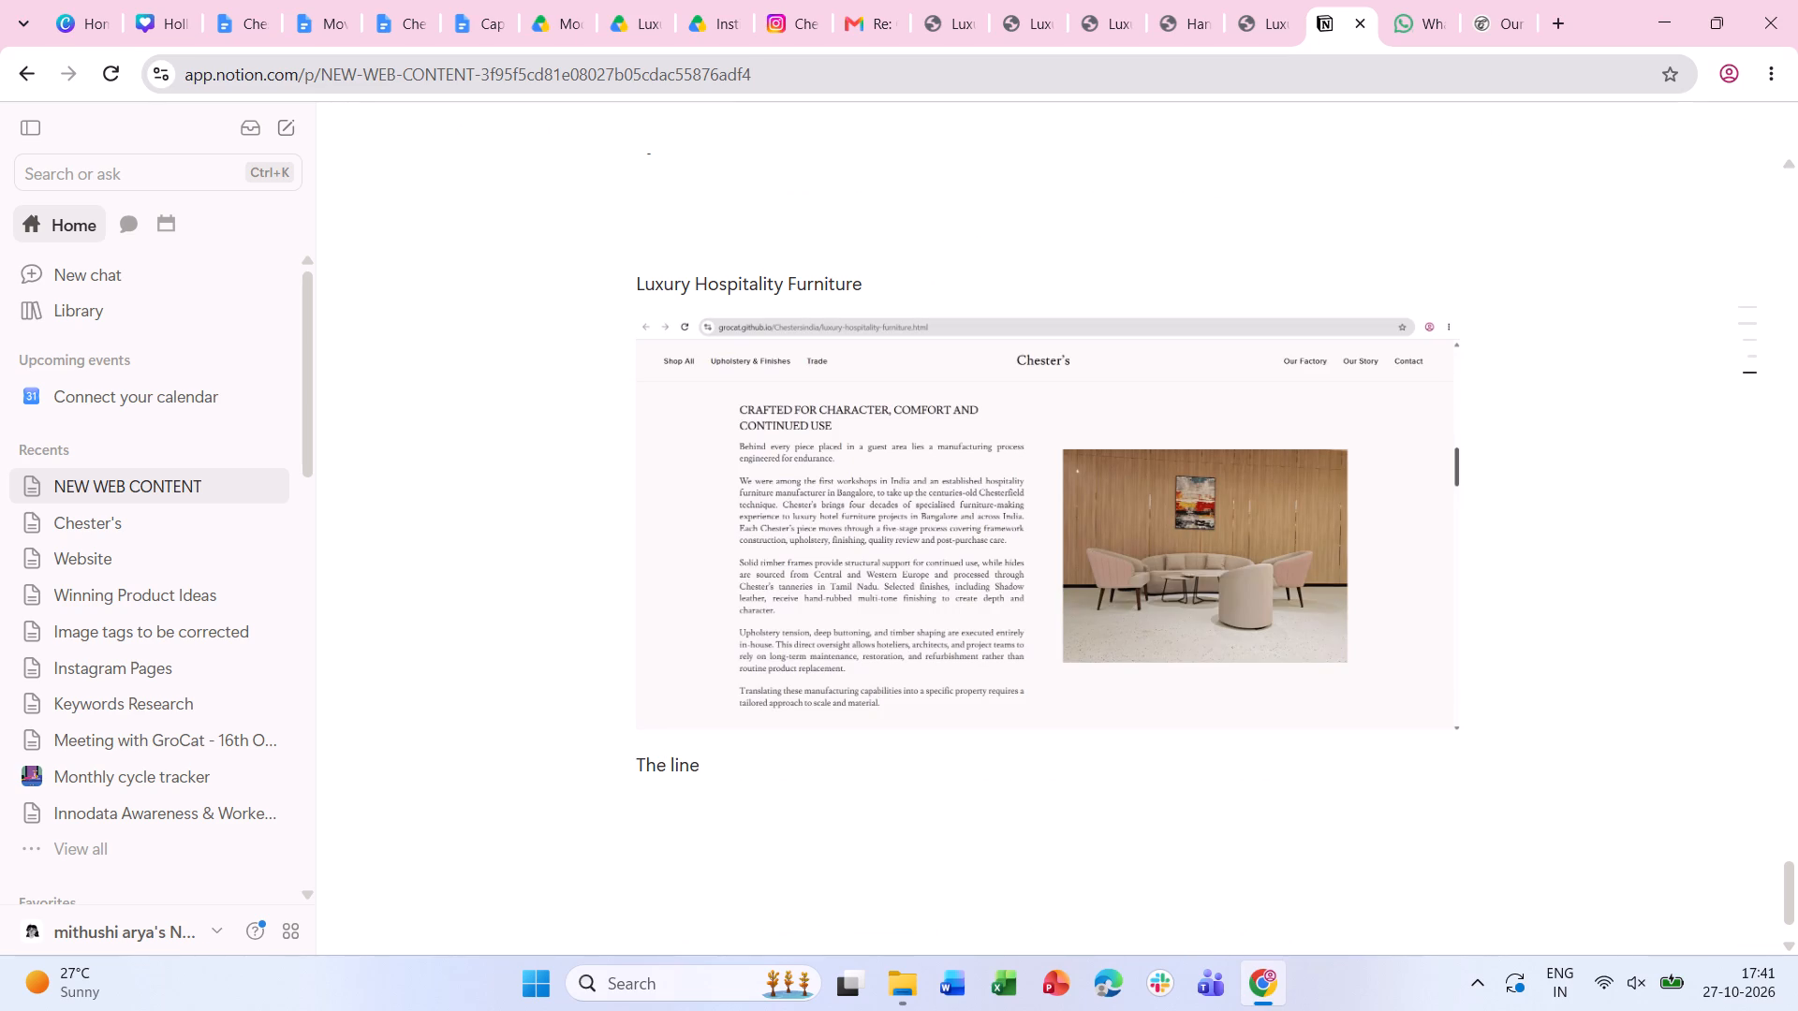
{"action": "key", "text": "space"}
{"action": "type", "text": "-"}
{"action": "key", "text": "space"}
{"action": "type", "text": "'sle"}
{"action": "key", "text": "BackSpace"}
{"action": "key", "text": "BackSpace"}
{"action": "type", "text": "elected finishes"}
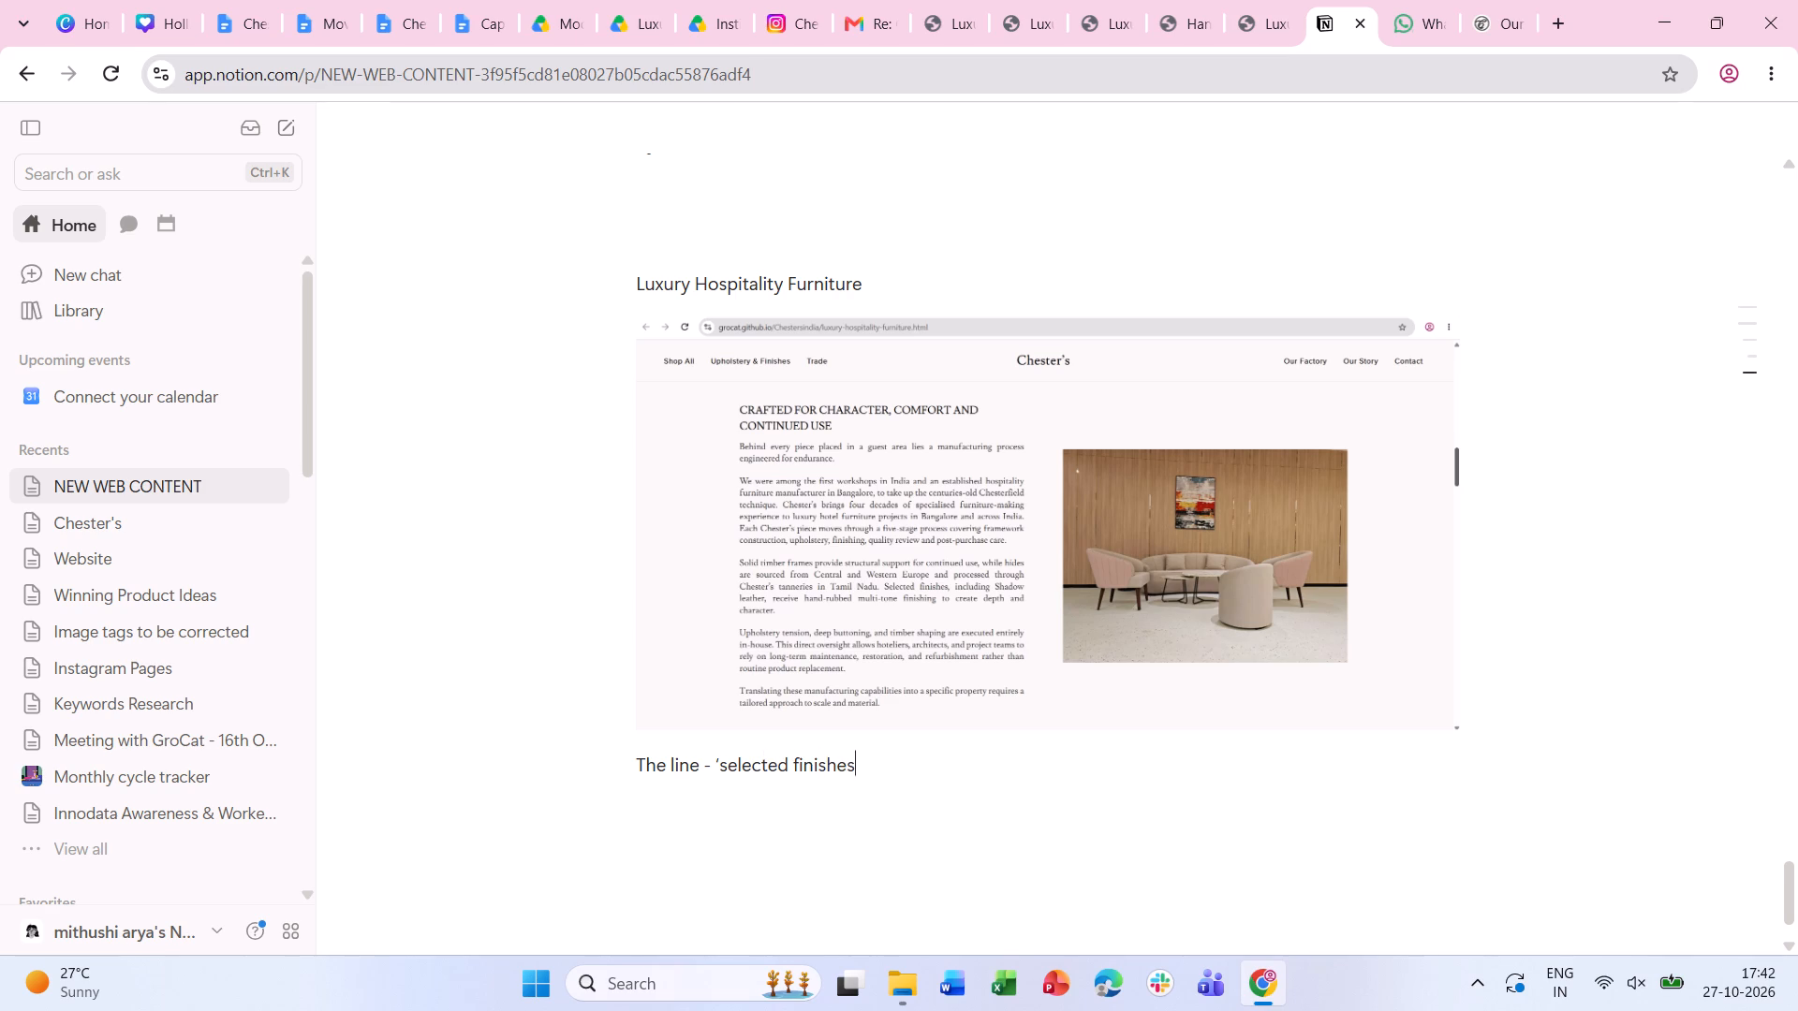
{"action": "type", "text": ", inclusing"}
{"action": "key", "text": "BackSpace"}
{"action": "key", "text": "BackSpace"}
{"action": "key", "text": "BackSpace"}
{"action": "key", "text": "BackSpace"}
{"action": "type", "text": "ding Shadow leta"}
{"action": "key", "text": "BackSpace"}
{"action": "key", "text": "BackSpace"}
{"action": "type", "text": "at"}
{"action": "type", "text": "her...' needs to be rephra"}
{"action": "type", "text": "sed."}
{"action": "key", "text": "space"}
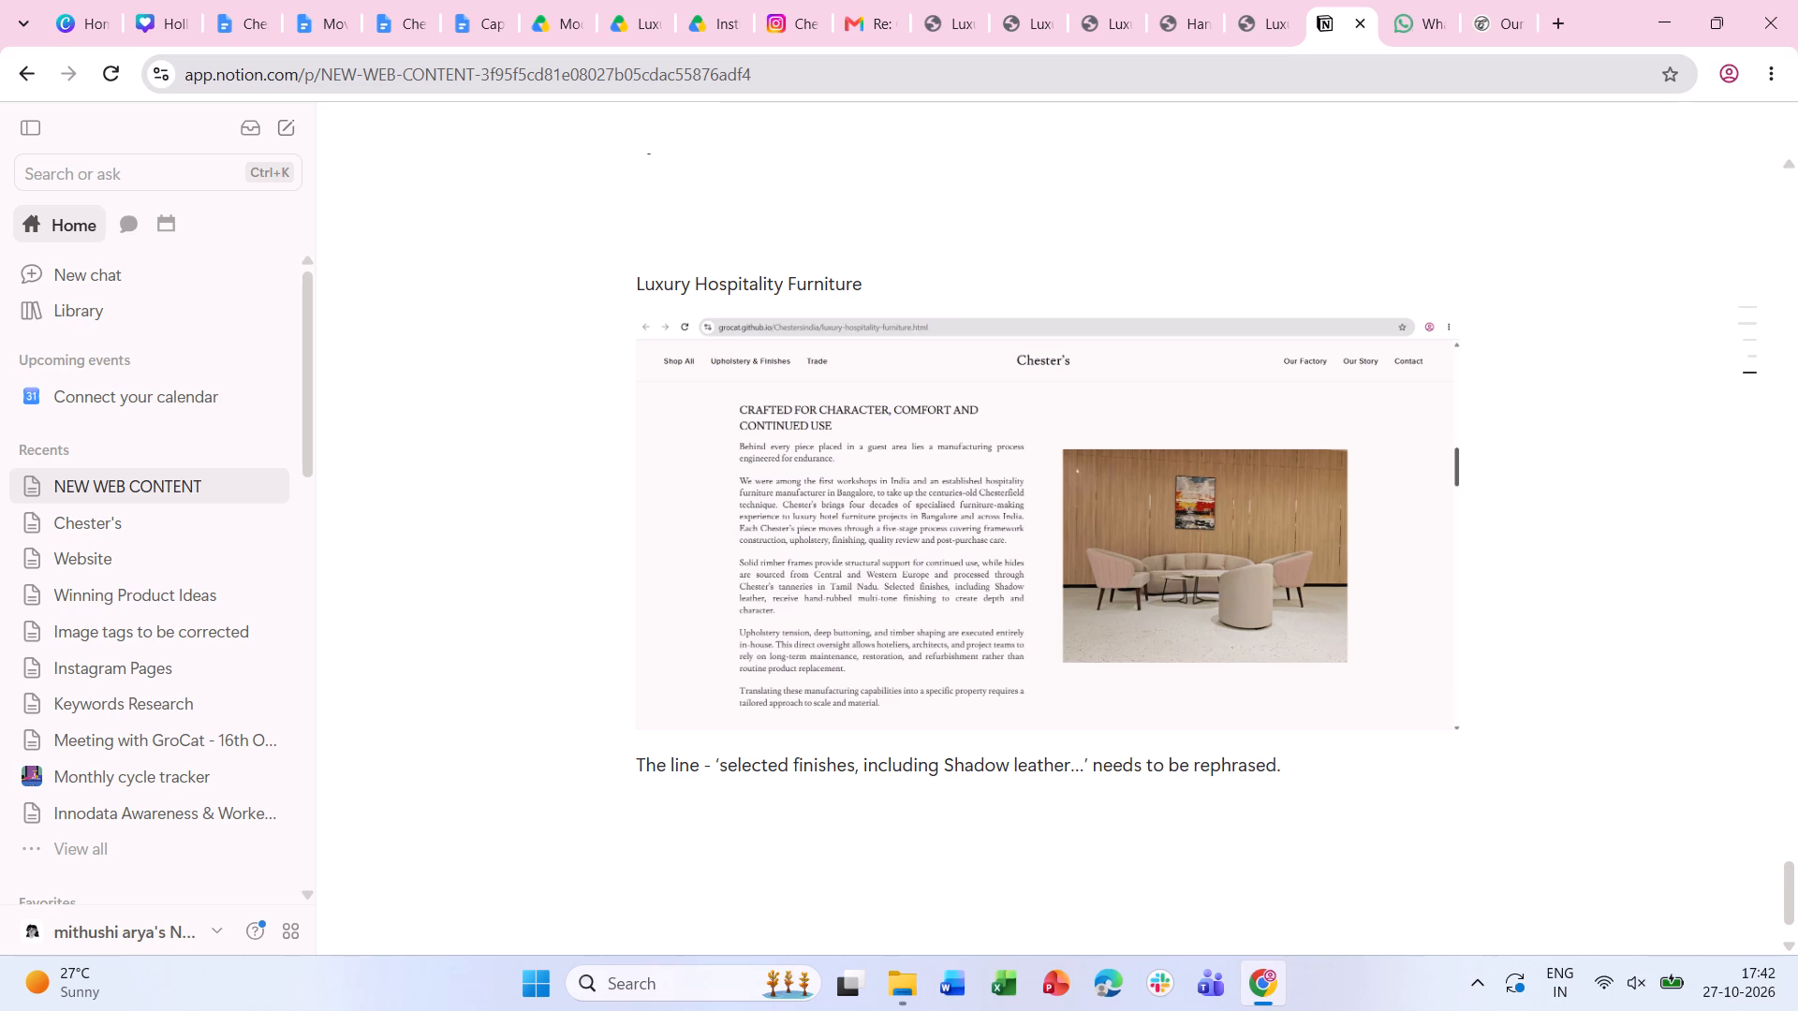
Add a second note reading "Wrong image used. Make use of the images provided in the drive folder".
{"action": "key", "text": "Return"}
{"action": "type", "text": "Wrong image used."}
{"action": "key", "text": "space"}
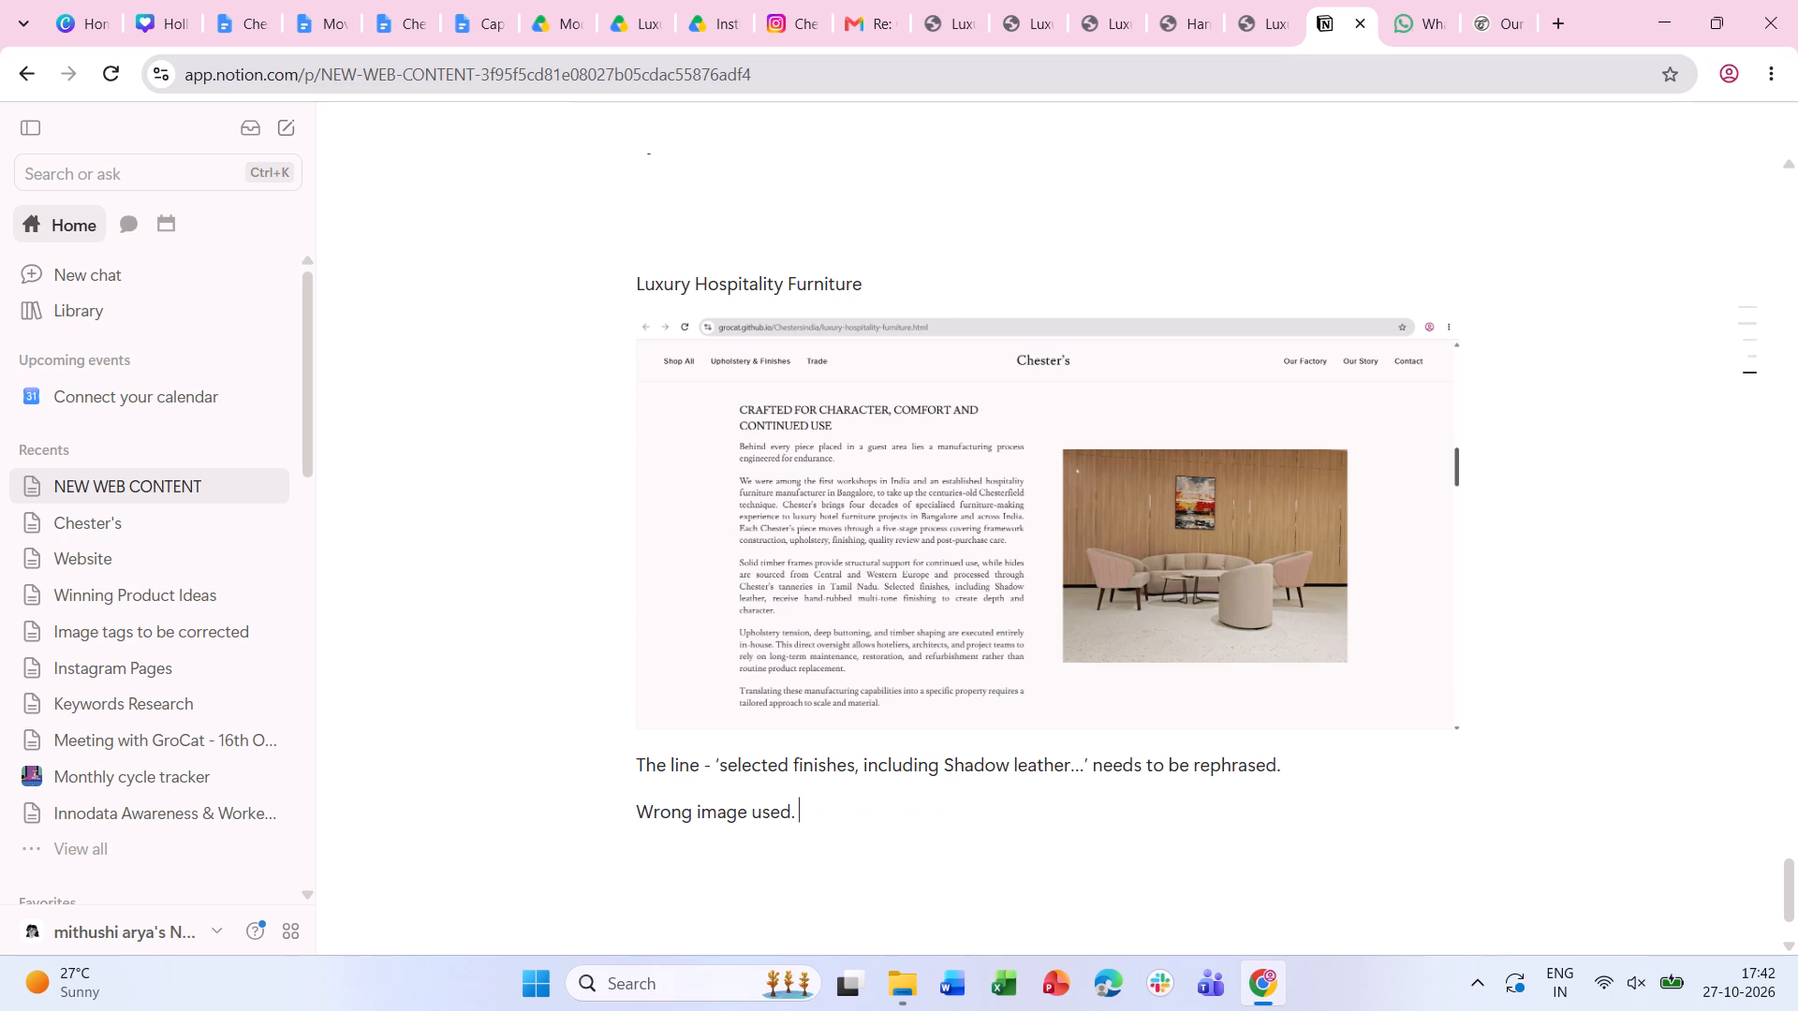
{"action": "key", "text": "shift+r"}
{"action": "key", "text": "BackSpace"}
{"action": "type", "text": "Make use of the images"}
{"action": "key", "text": "space"}
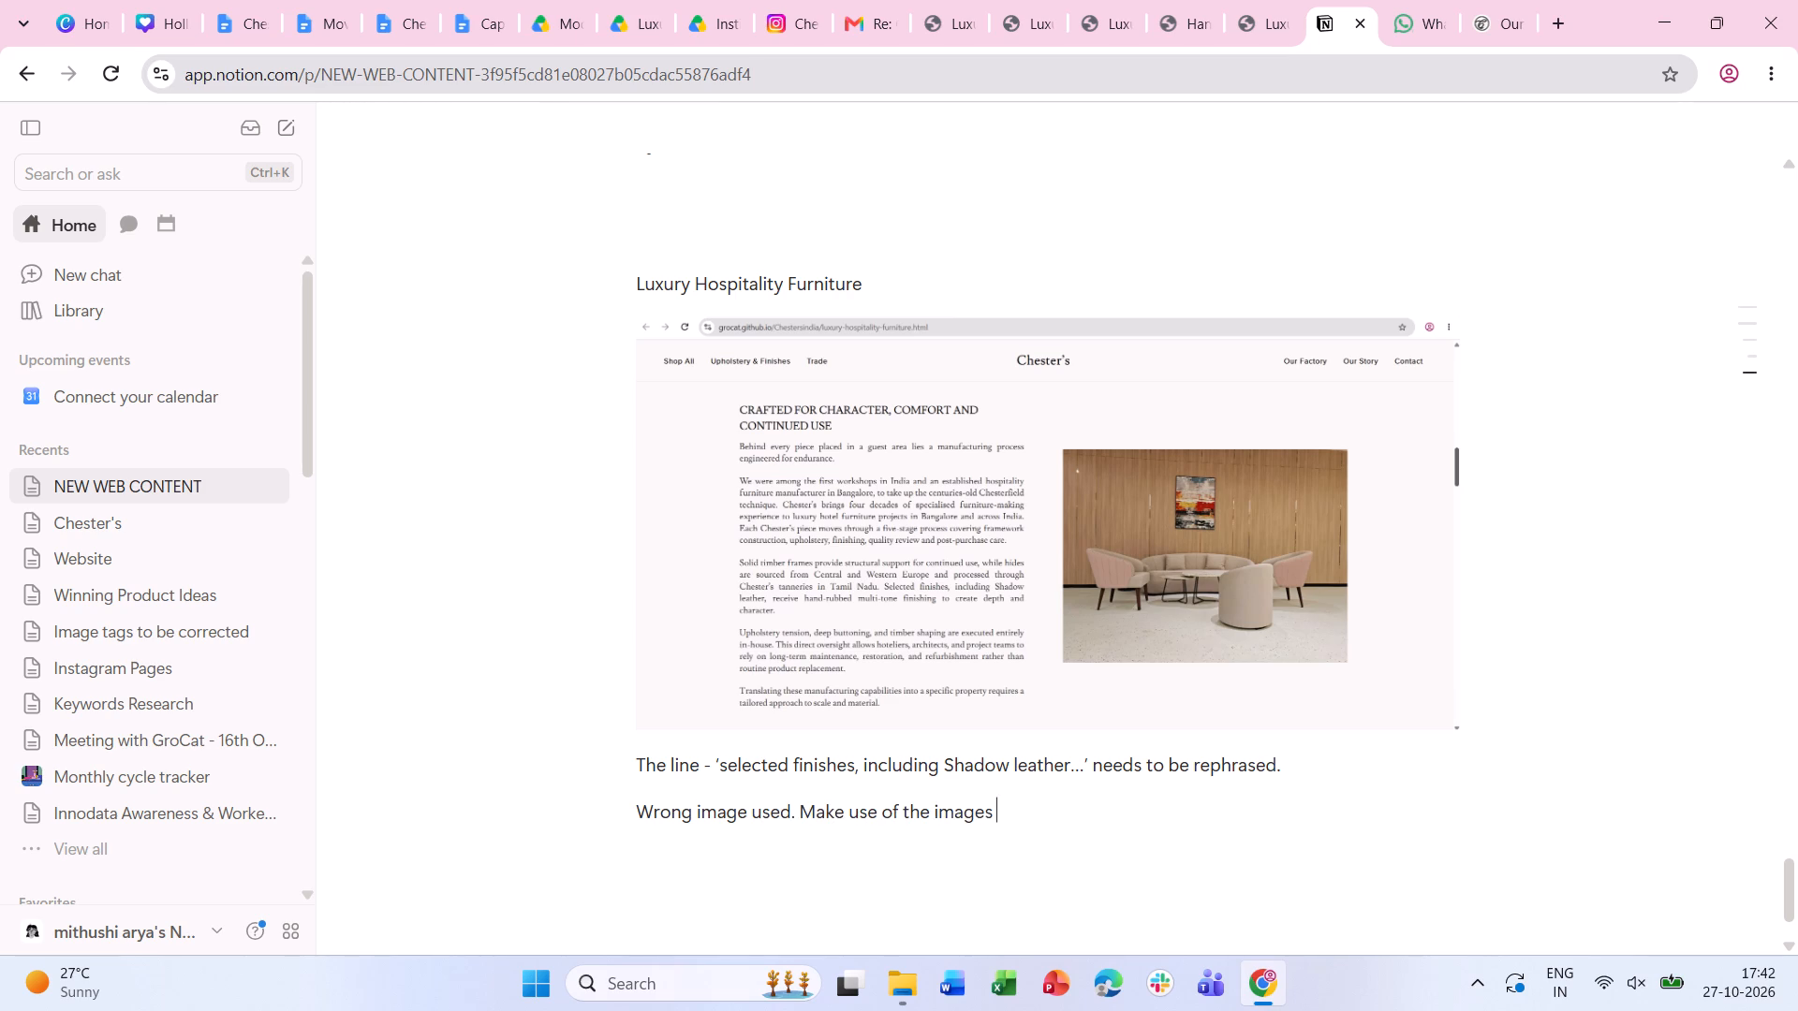
{"action": "type", "text": "provided in the drive folder"}
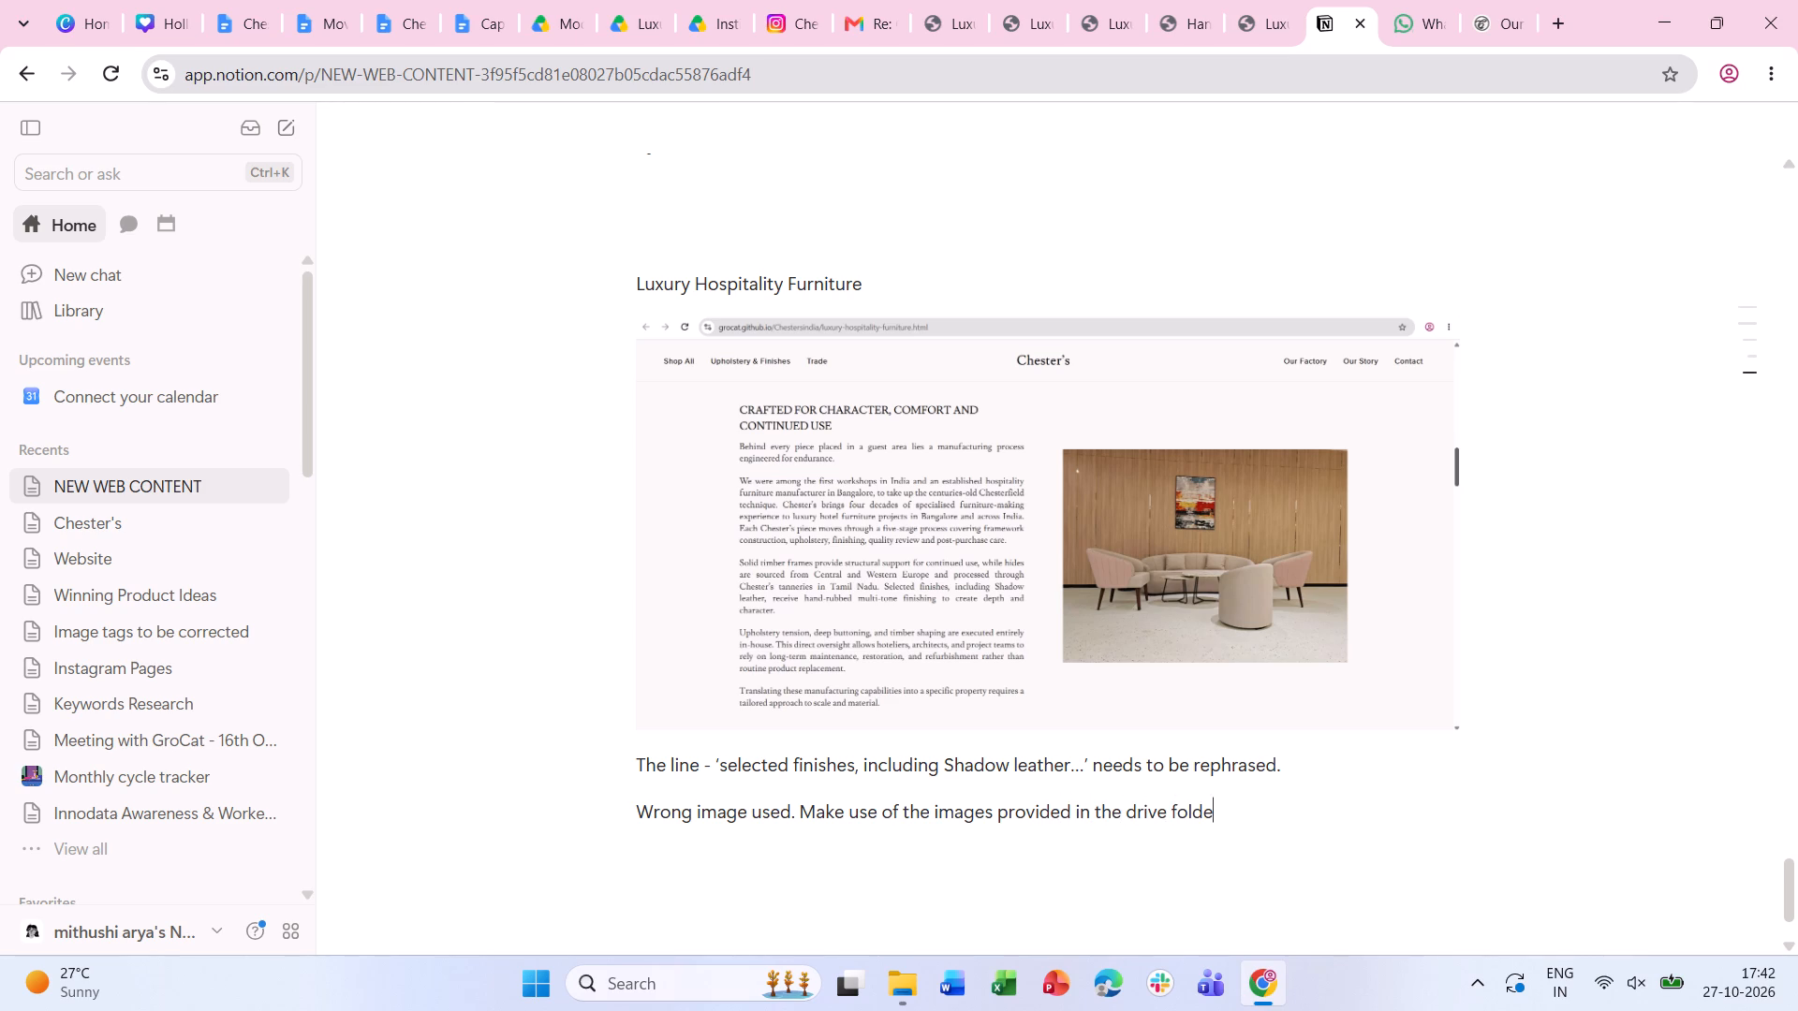
{"action": "key", "text": "Return"}
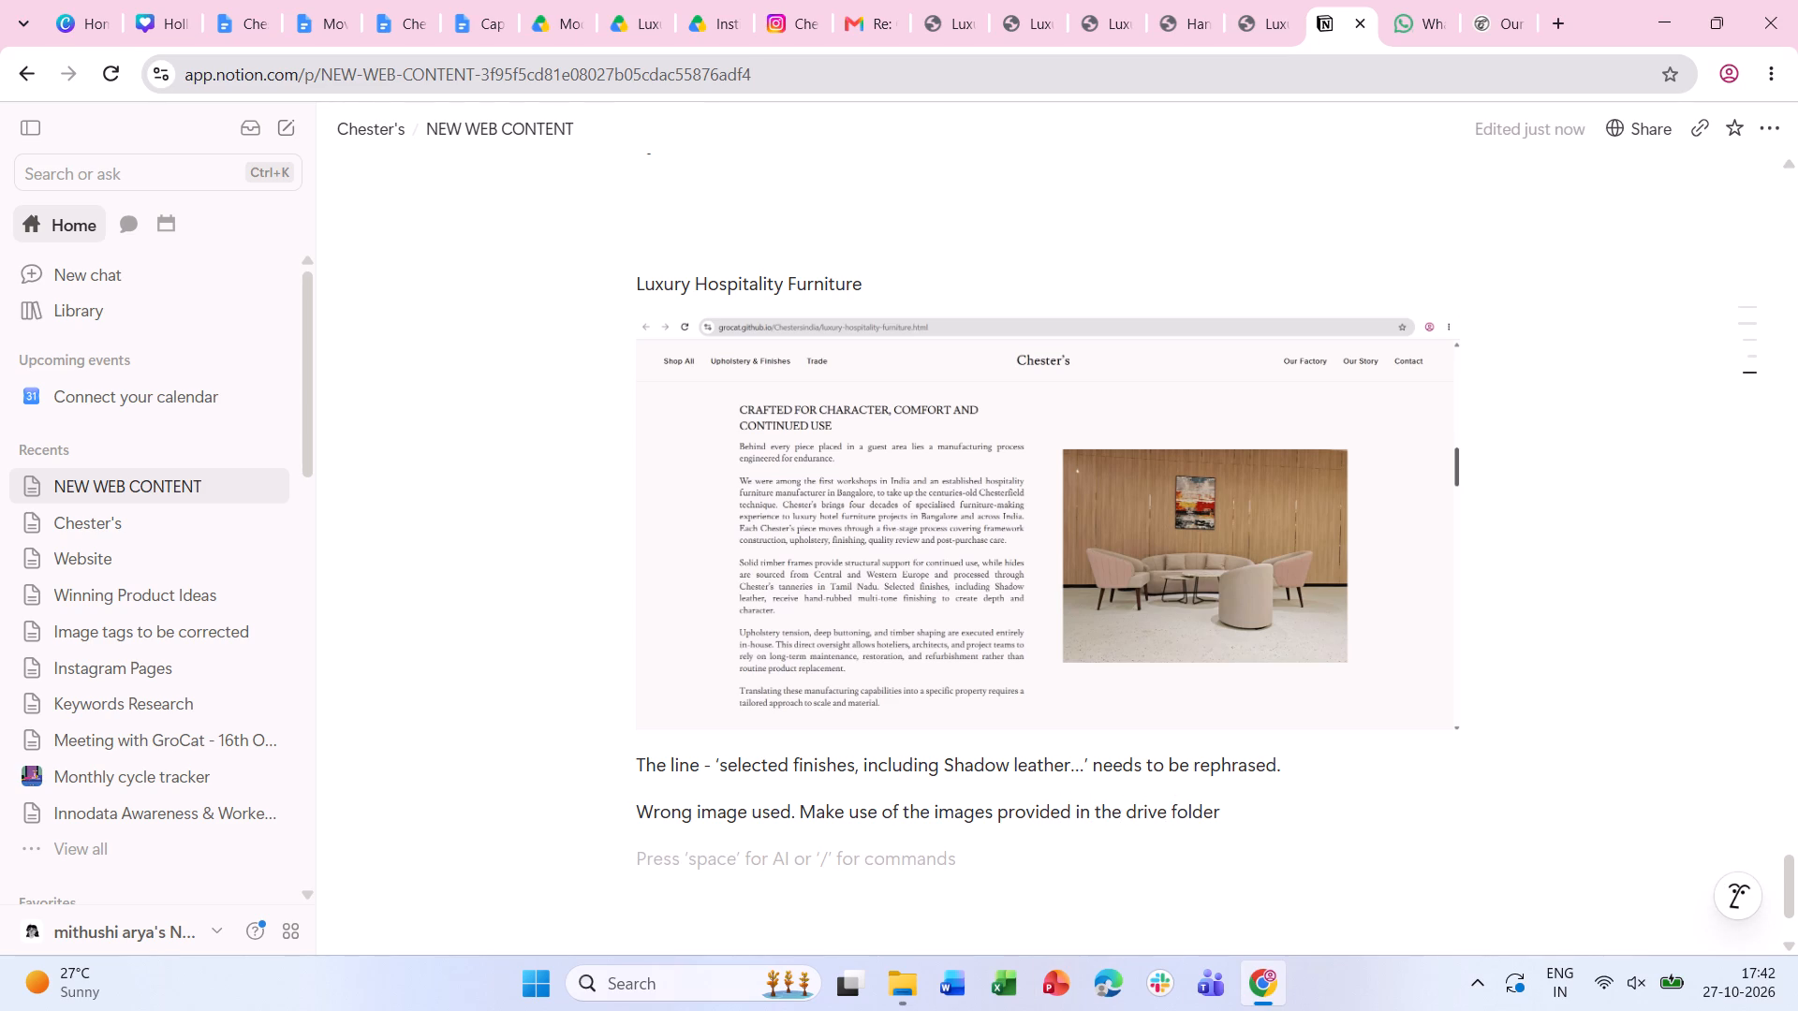
Append "Only the shadow range is known as our signature hand-dyed leather finish." to the note about rephrasing the finishes line.
{"action": "left_click", "coordinate": [1299, 762]}
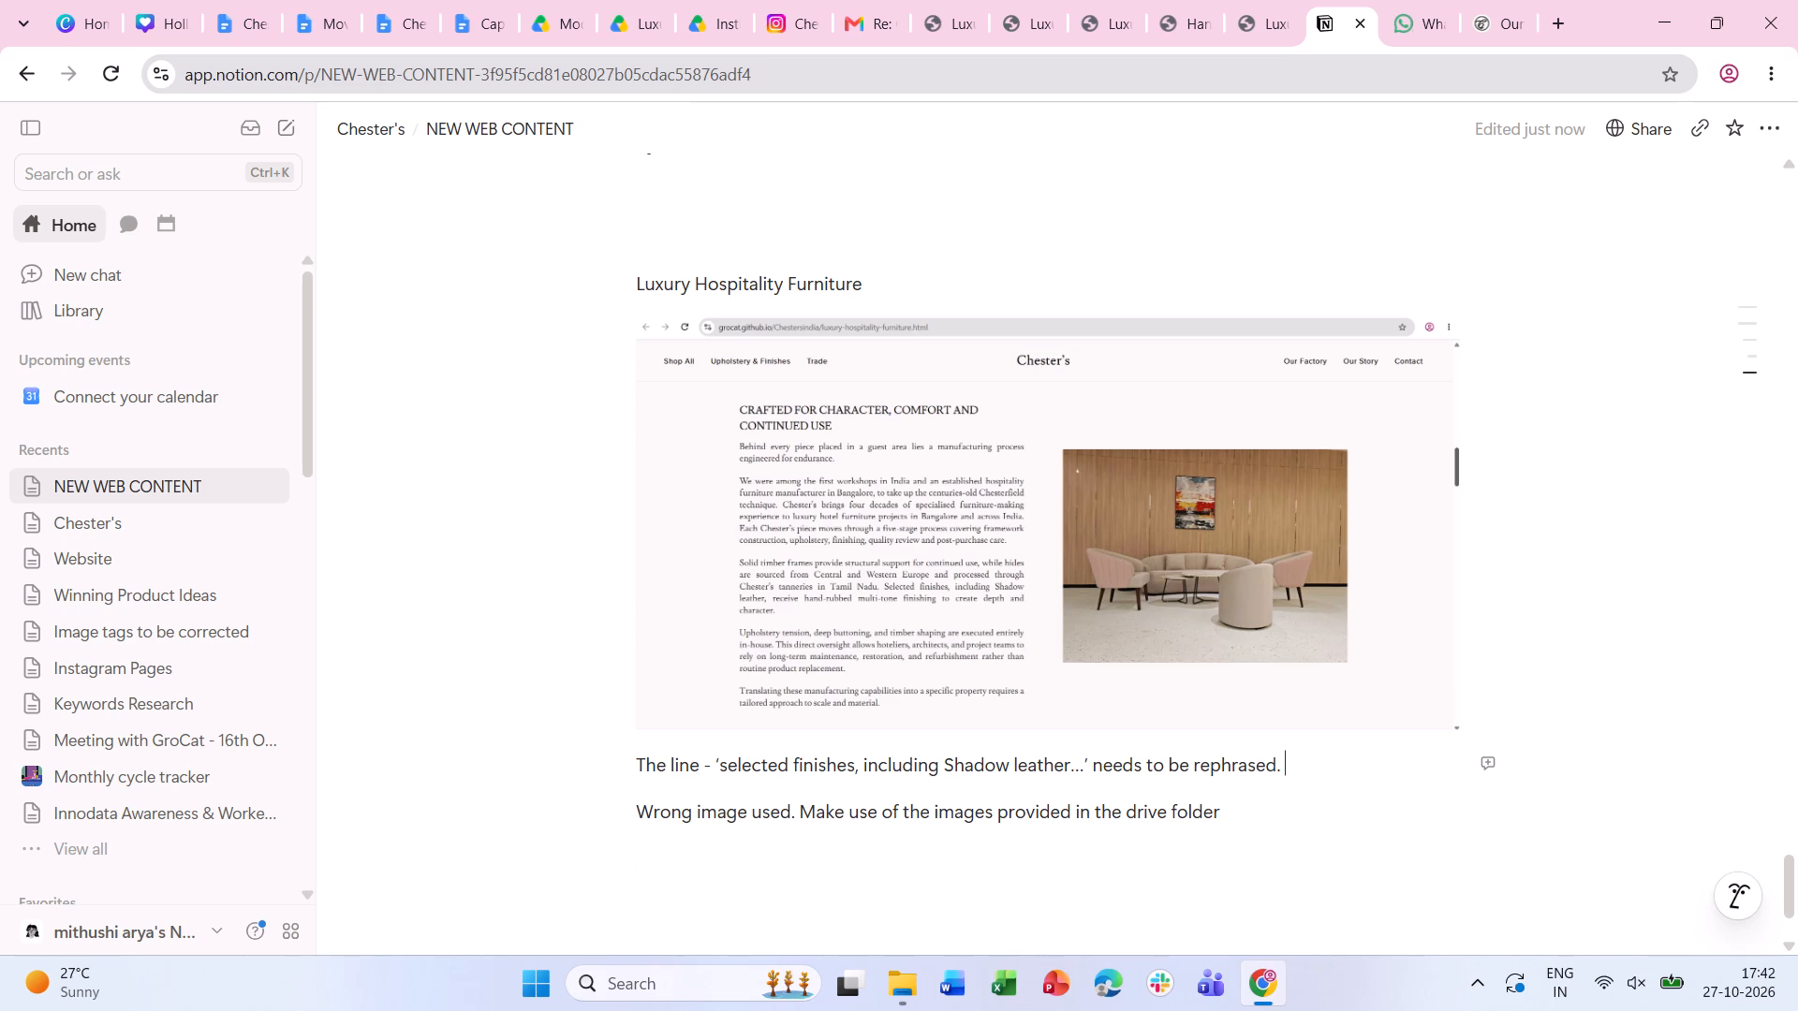
{"action": "type", "text": "Only the shadow ran"}
{"action": "type", "text": "ge is"}
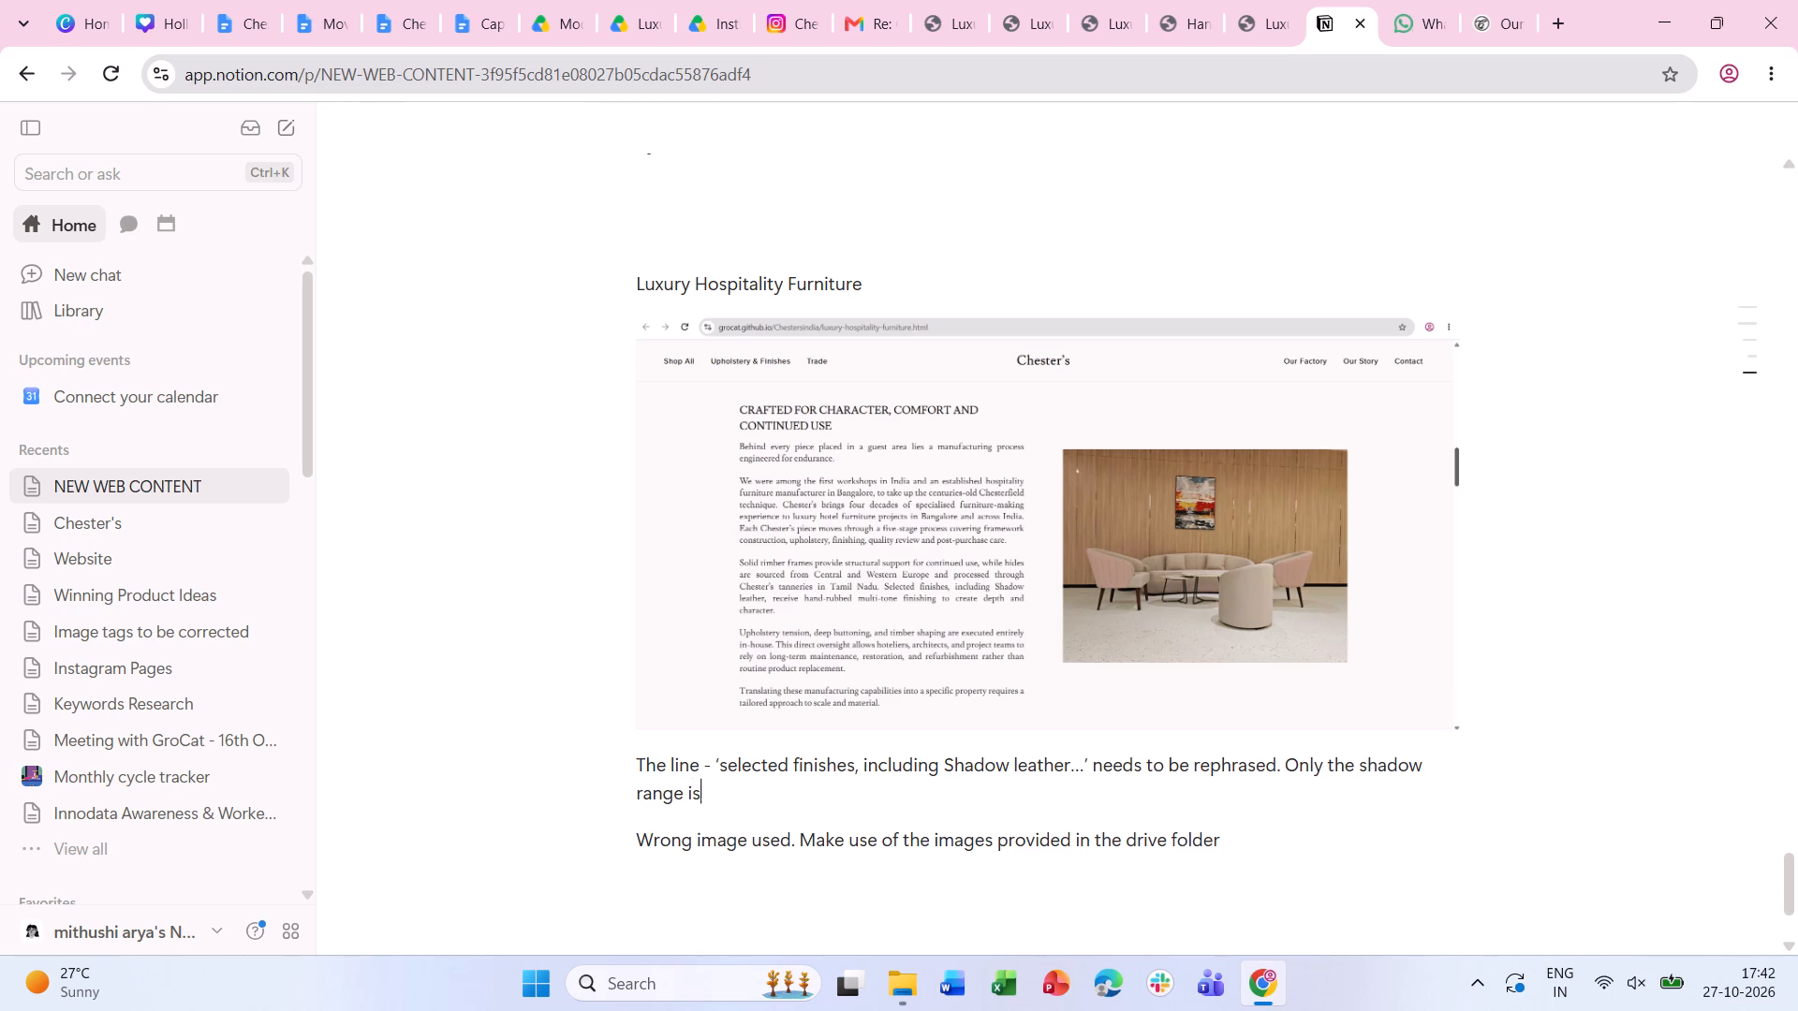
{"action": "key", "text": "space"}
{"action": "type", "text": "our"}
{"action": "key", "text": "BackSpace"}
{"action": "key", "text": "BackSpace"}
{"action": "key", "text": "BackSpace"}
{"action": "type", "text": "known as our signature hand-dyed leather"}
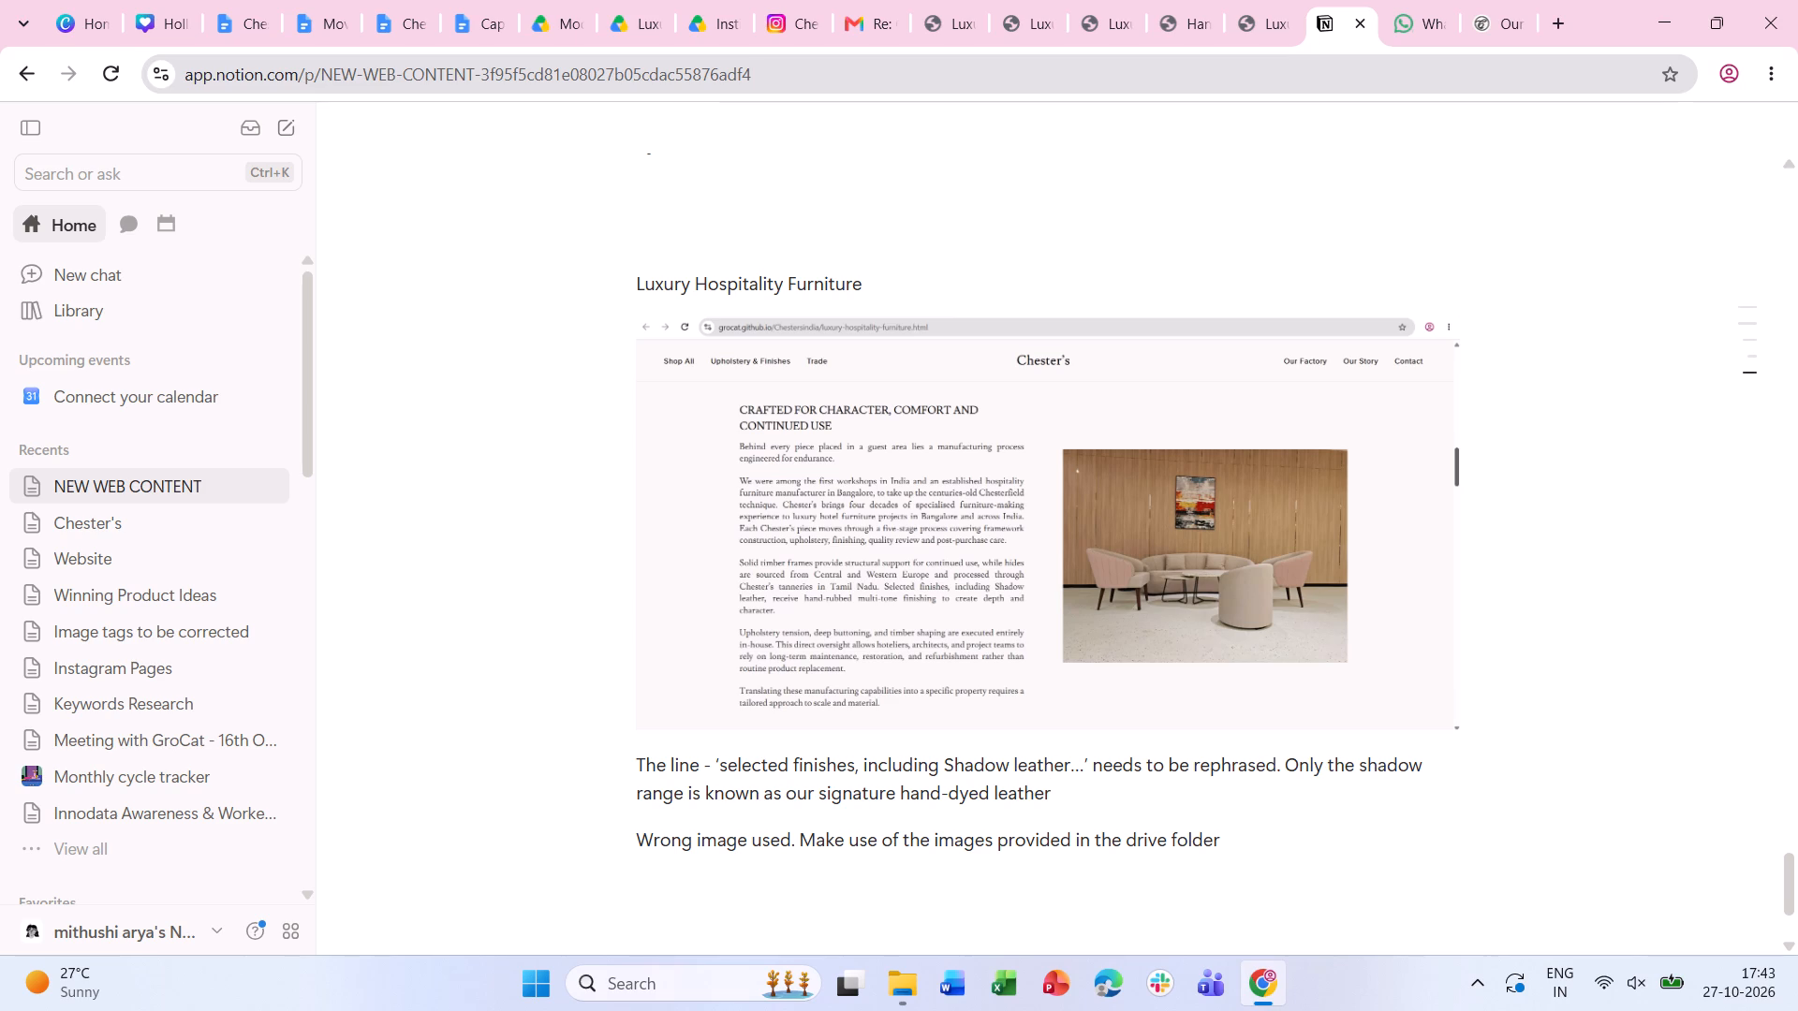
{"action": "key", "text": "space"}
{"action": "key", "text": "BackSpace"}
{"action": "key", "text": "space"}
{"action": "type", "text": "finish."}
Extend the end of the Shadow leather note with ", not the other types of leather.".
{"action": "left_click", "coordinate": [1268, 857]}
{"action": "left_click", "coordinate": [1251, 844]}
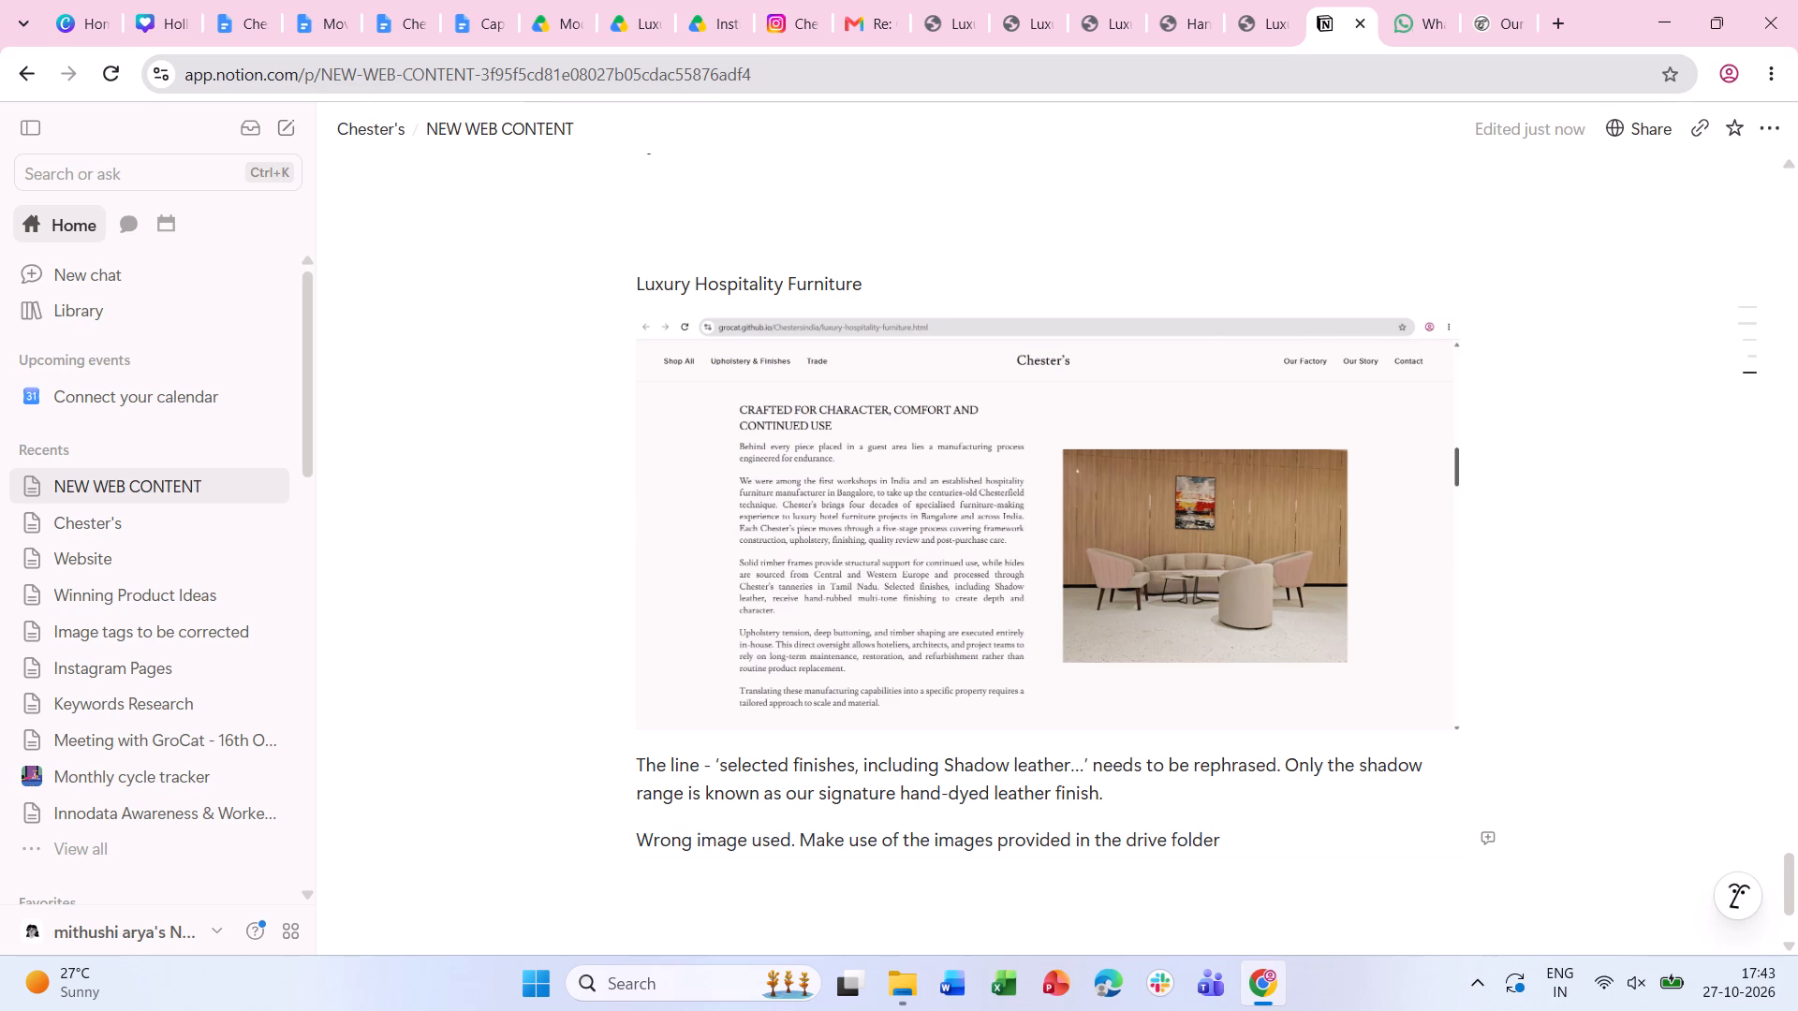
{"action": "left_click", "coordinate": [1144, 793]}
{"action": "key", "text": "BackSpace"}
{"action": "type", "text": ", not the other types of leather"}
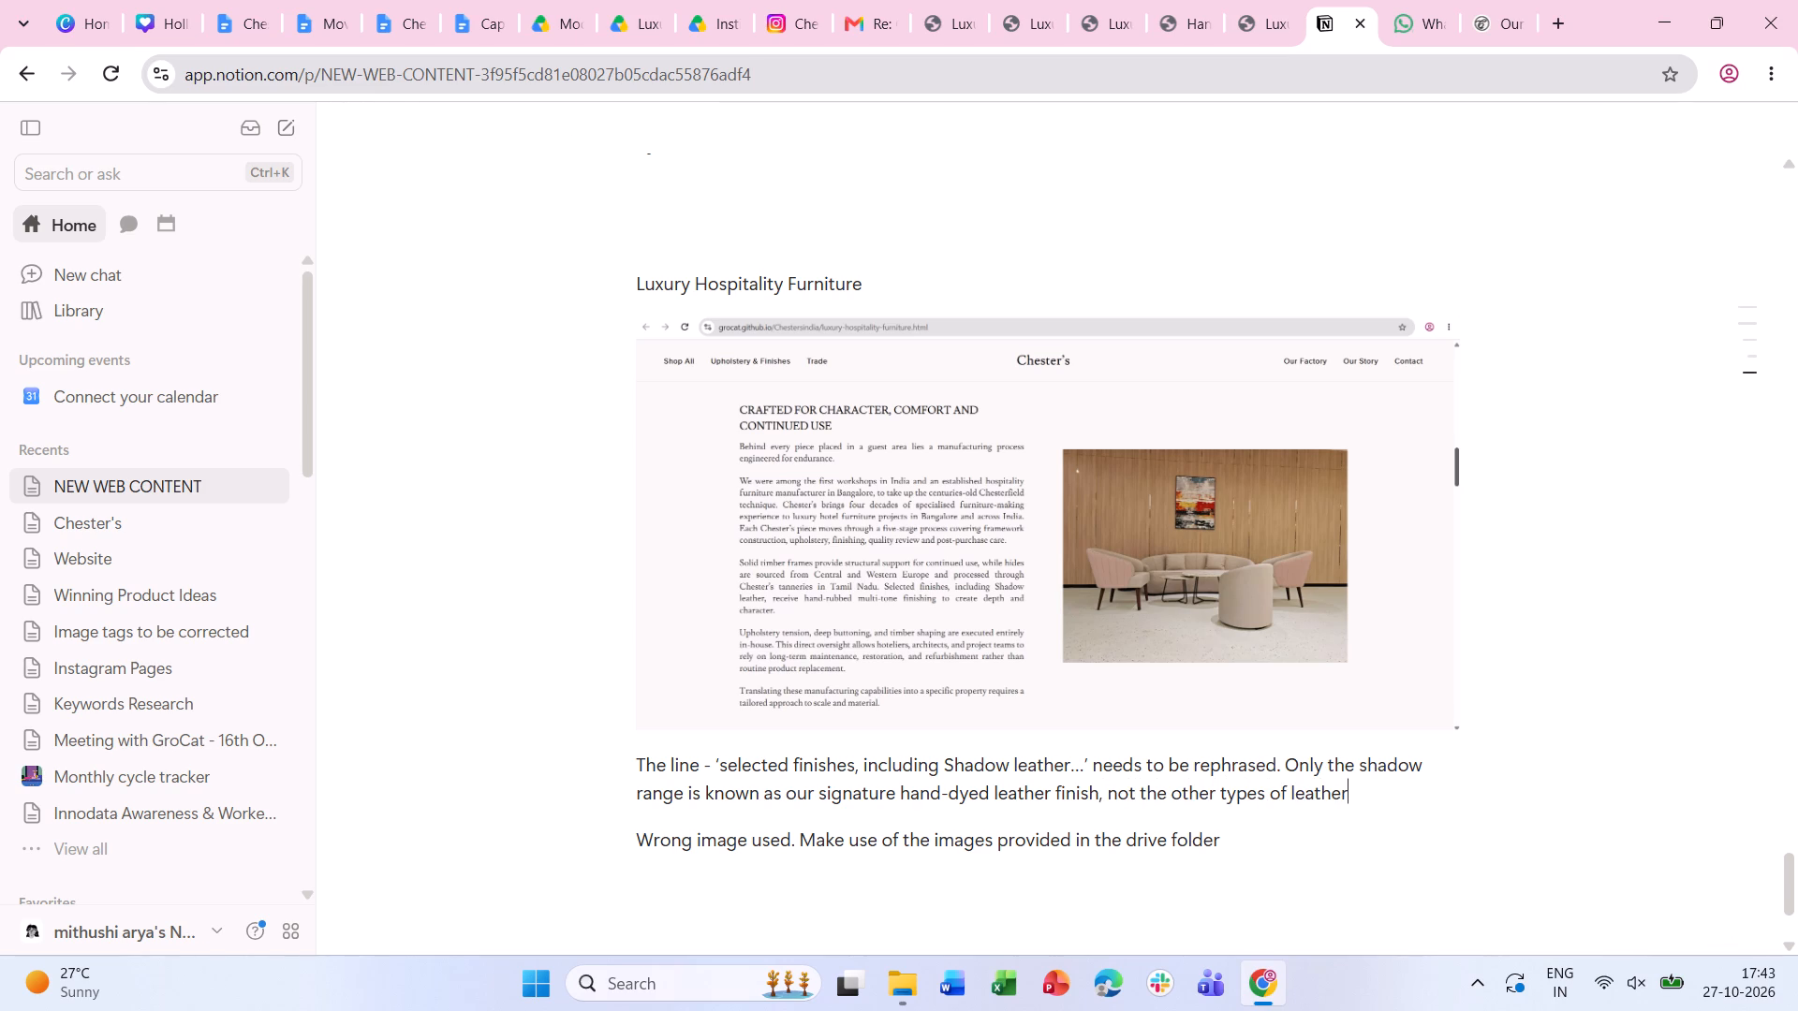
{"action": "type", "text": "."}
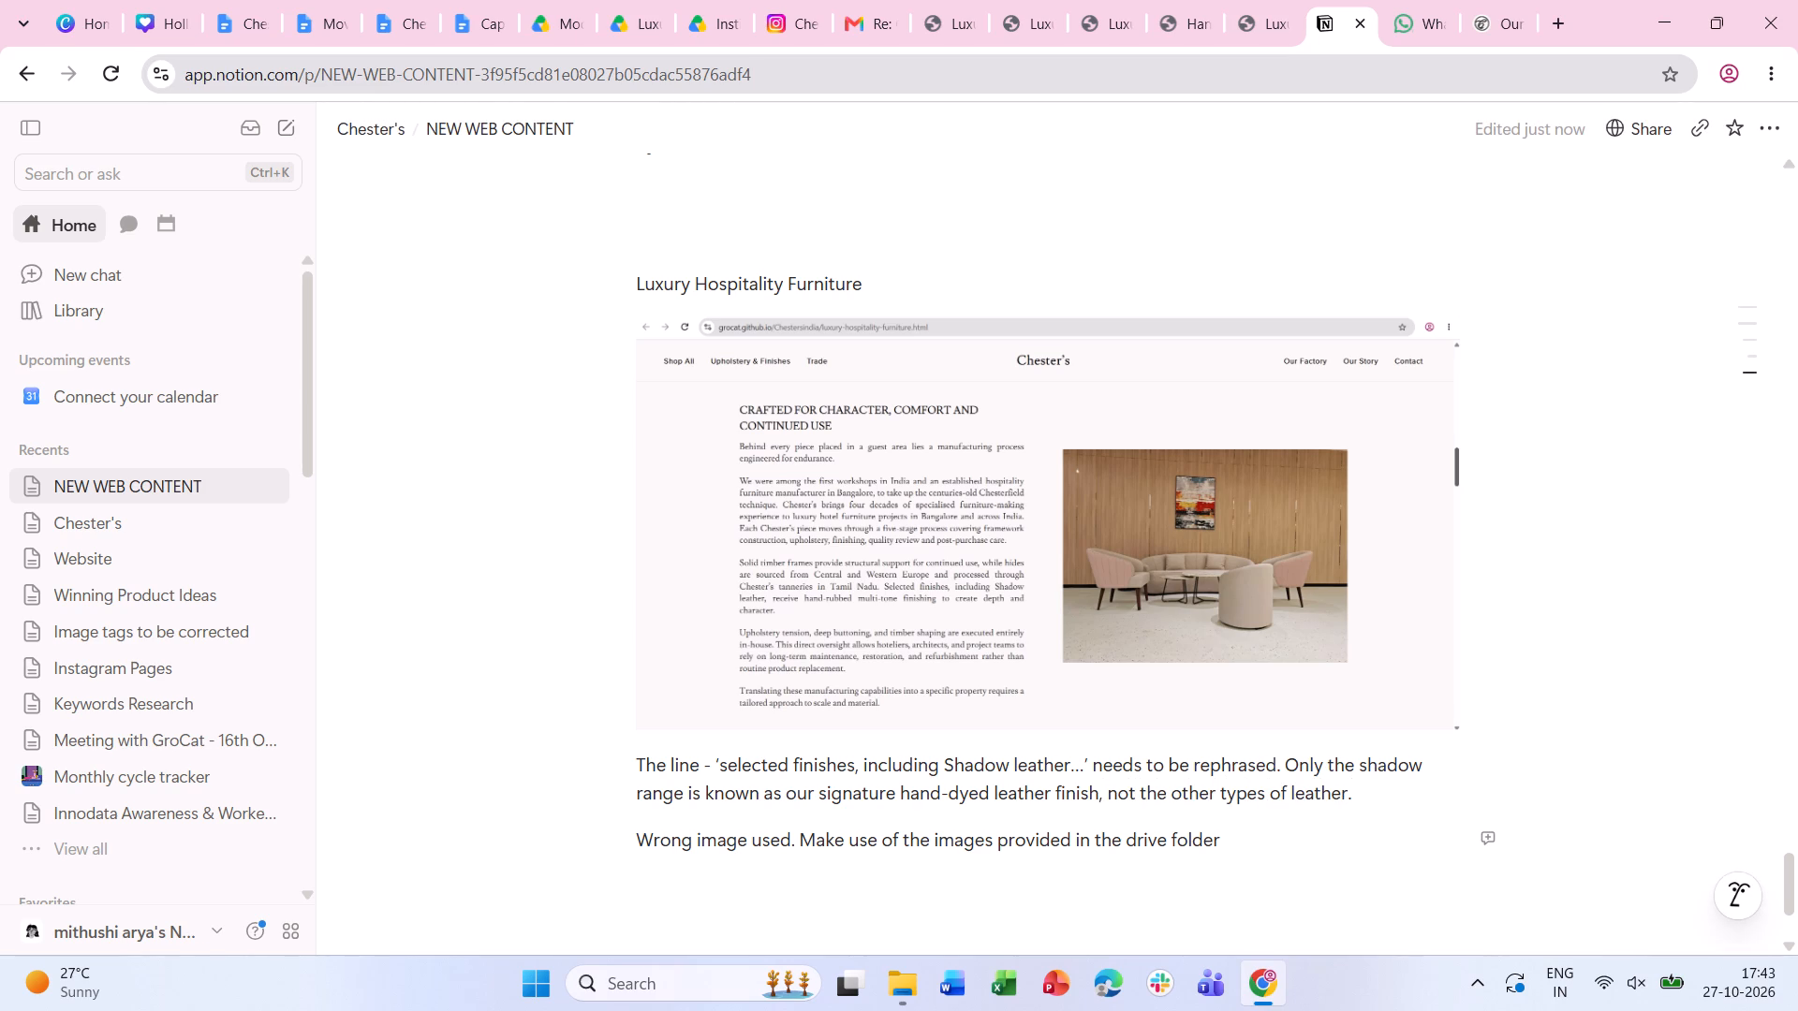
Add an empty line below the note about the wrong image.
{"action": "scroll", "coordinate": [1302, 819], "scroll_direction": "down", "scroll_amount": 1}
{"action": "left_click", "coordinate": [1265, 725]}
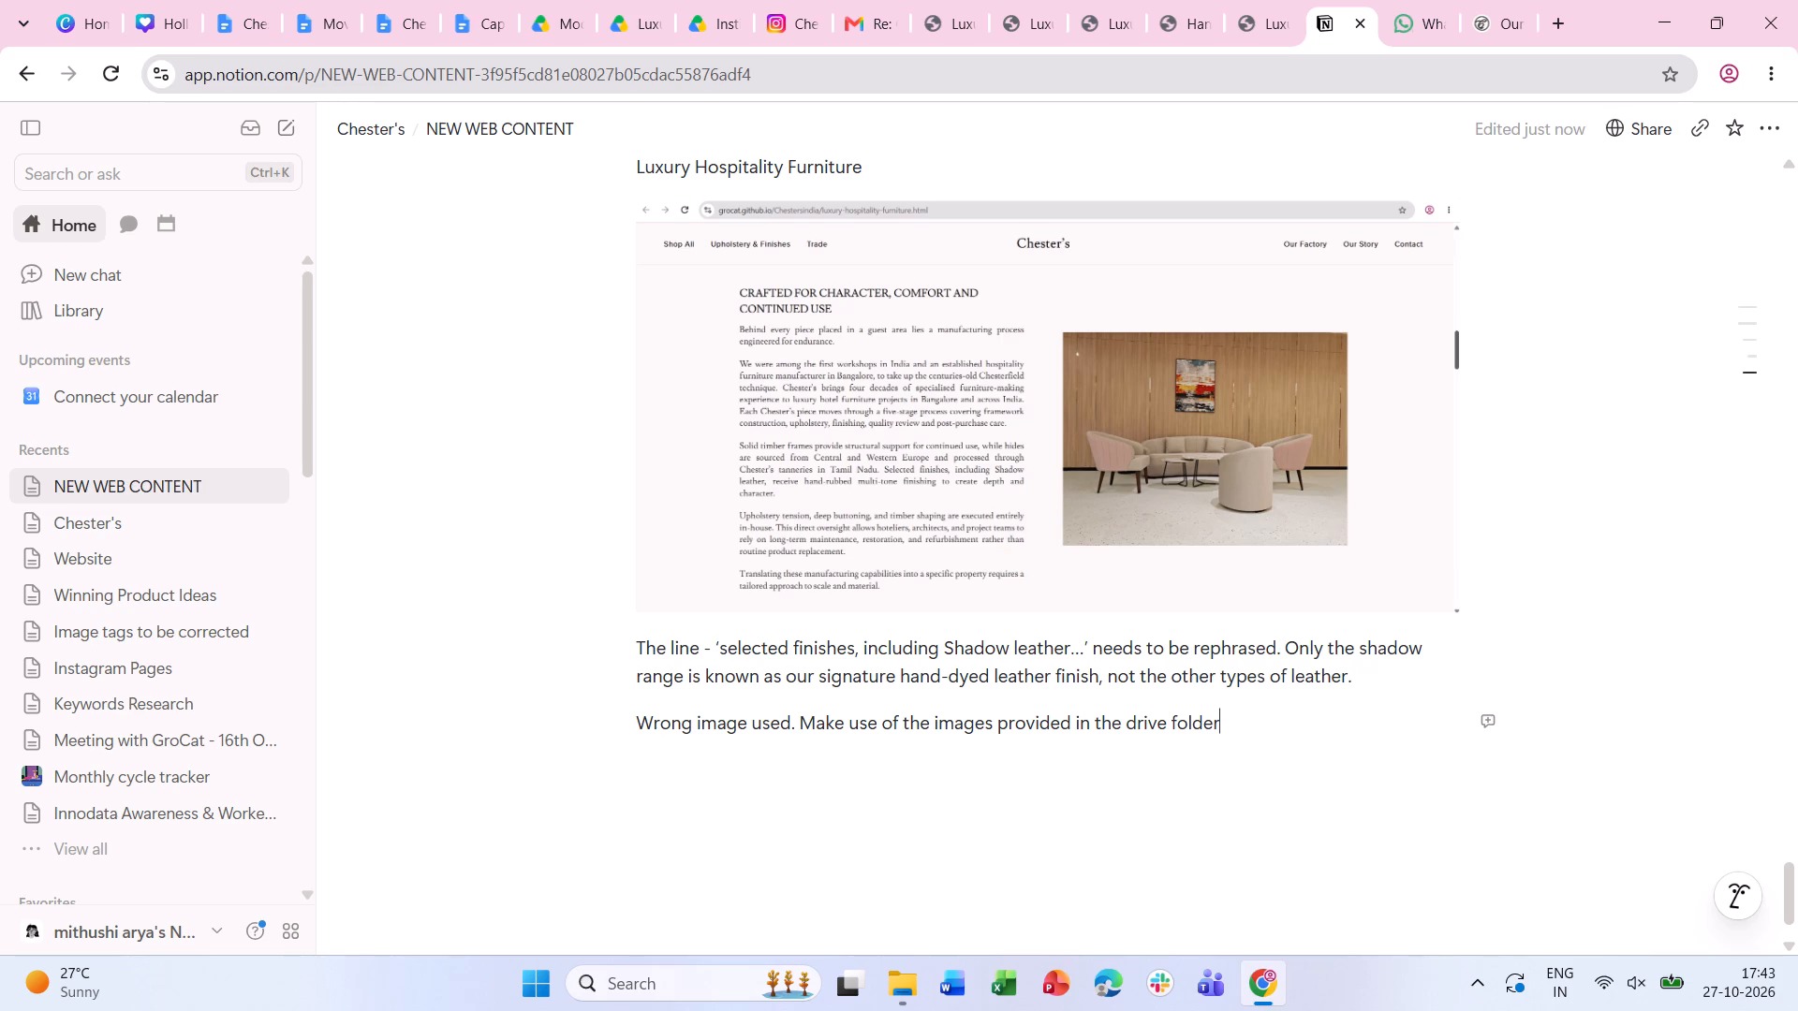
{"action": "key", "text": "Return"}
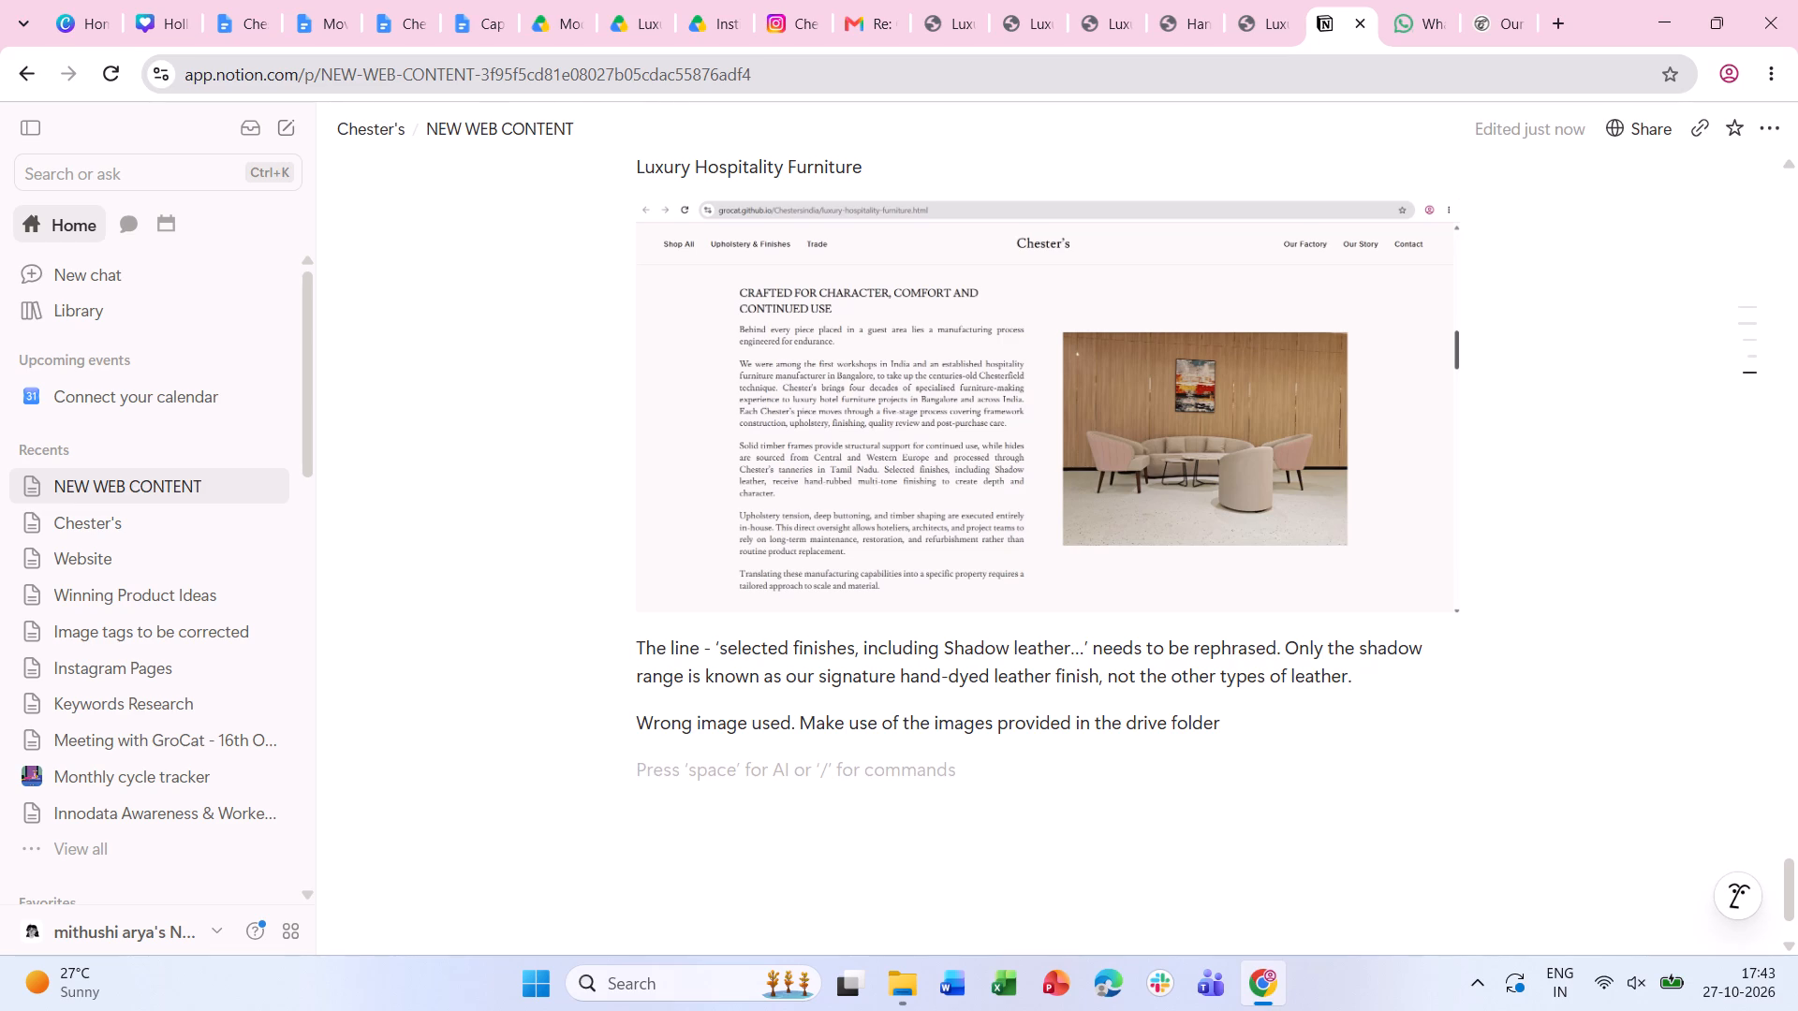
Append "(23rd Oct - second round of feedback was provided)" to the feedback bullet under REDDIT AND QUORA THREADS.
{"action": "scroll", "coordinate": [1650, 669], "scroll_direction": "up", "scroll_amount": 14}
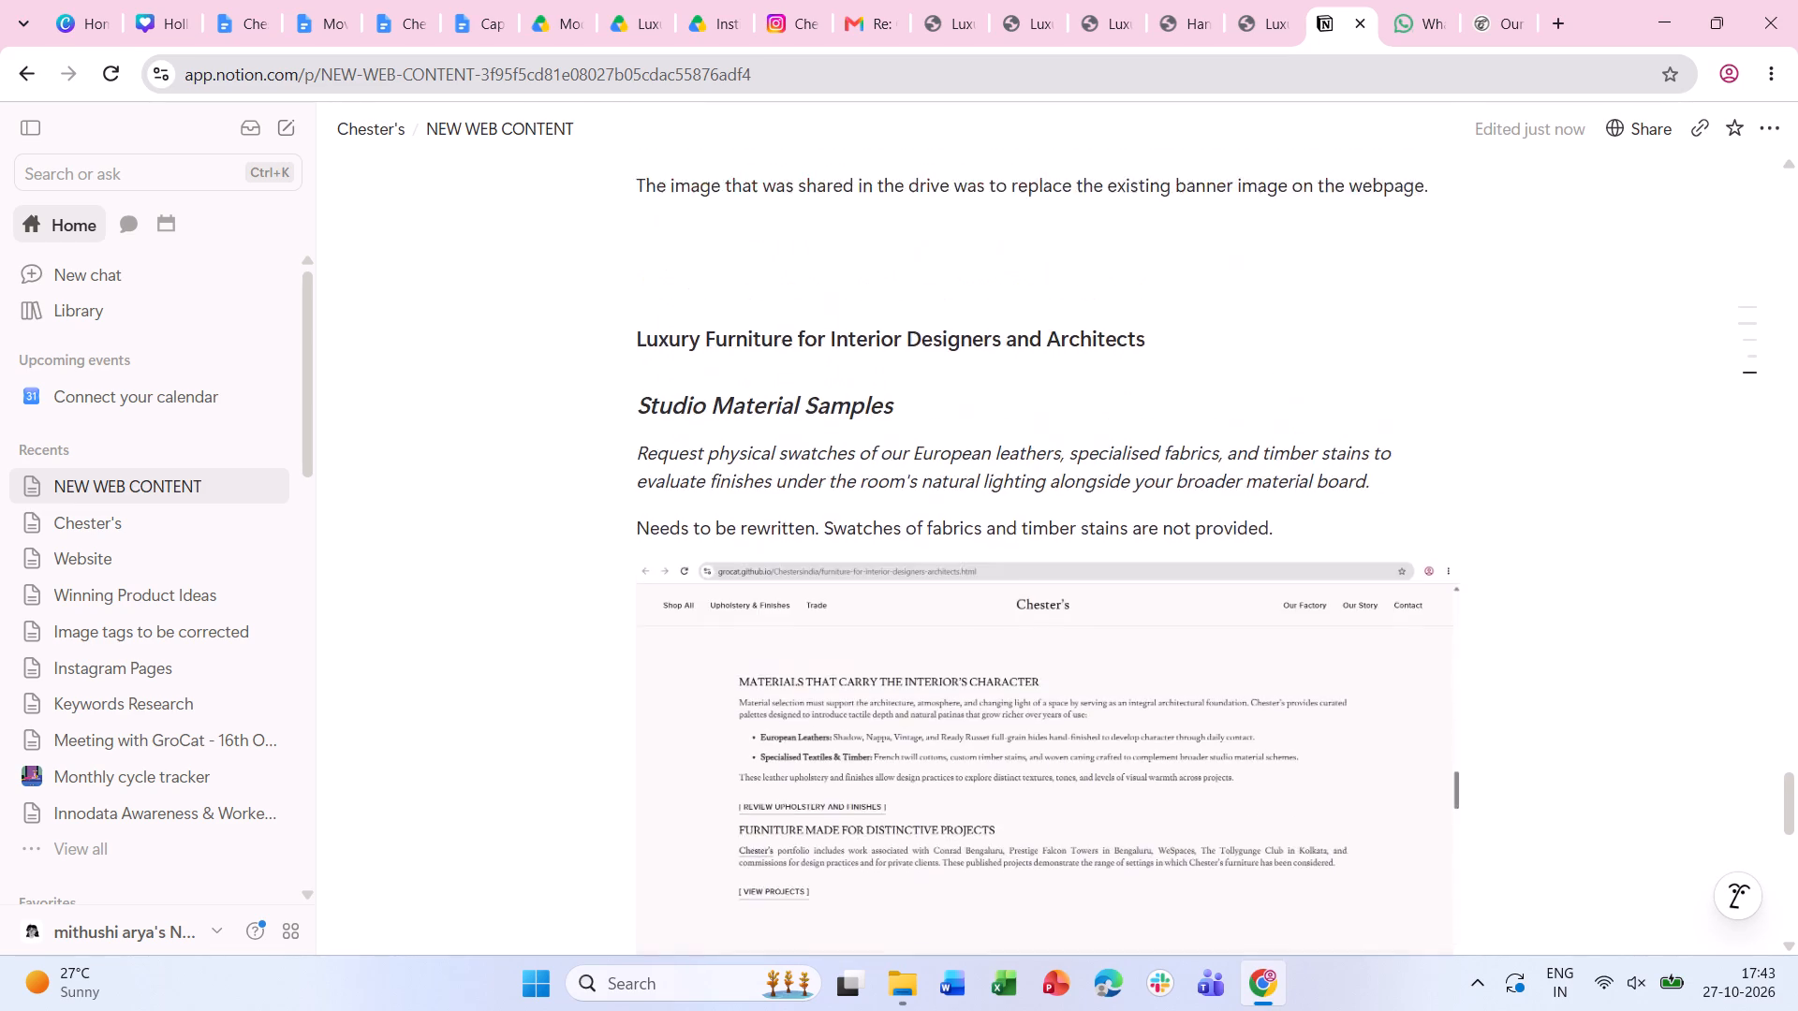
{"action": "scroll", "coordinate": [1584, 693], "scroll_direction": "up", "scroll_amount": 11}
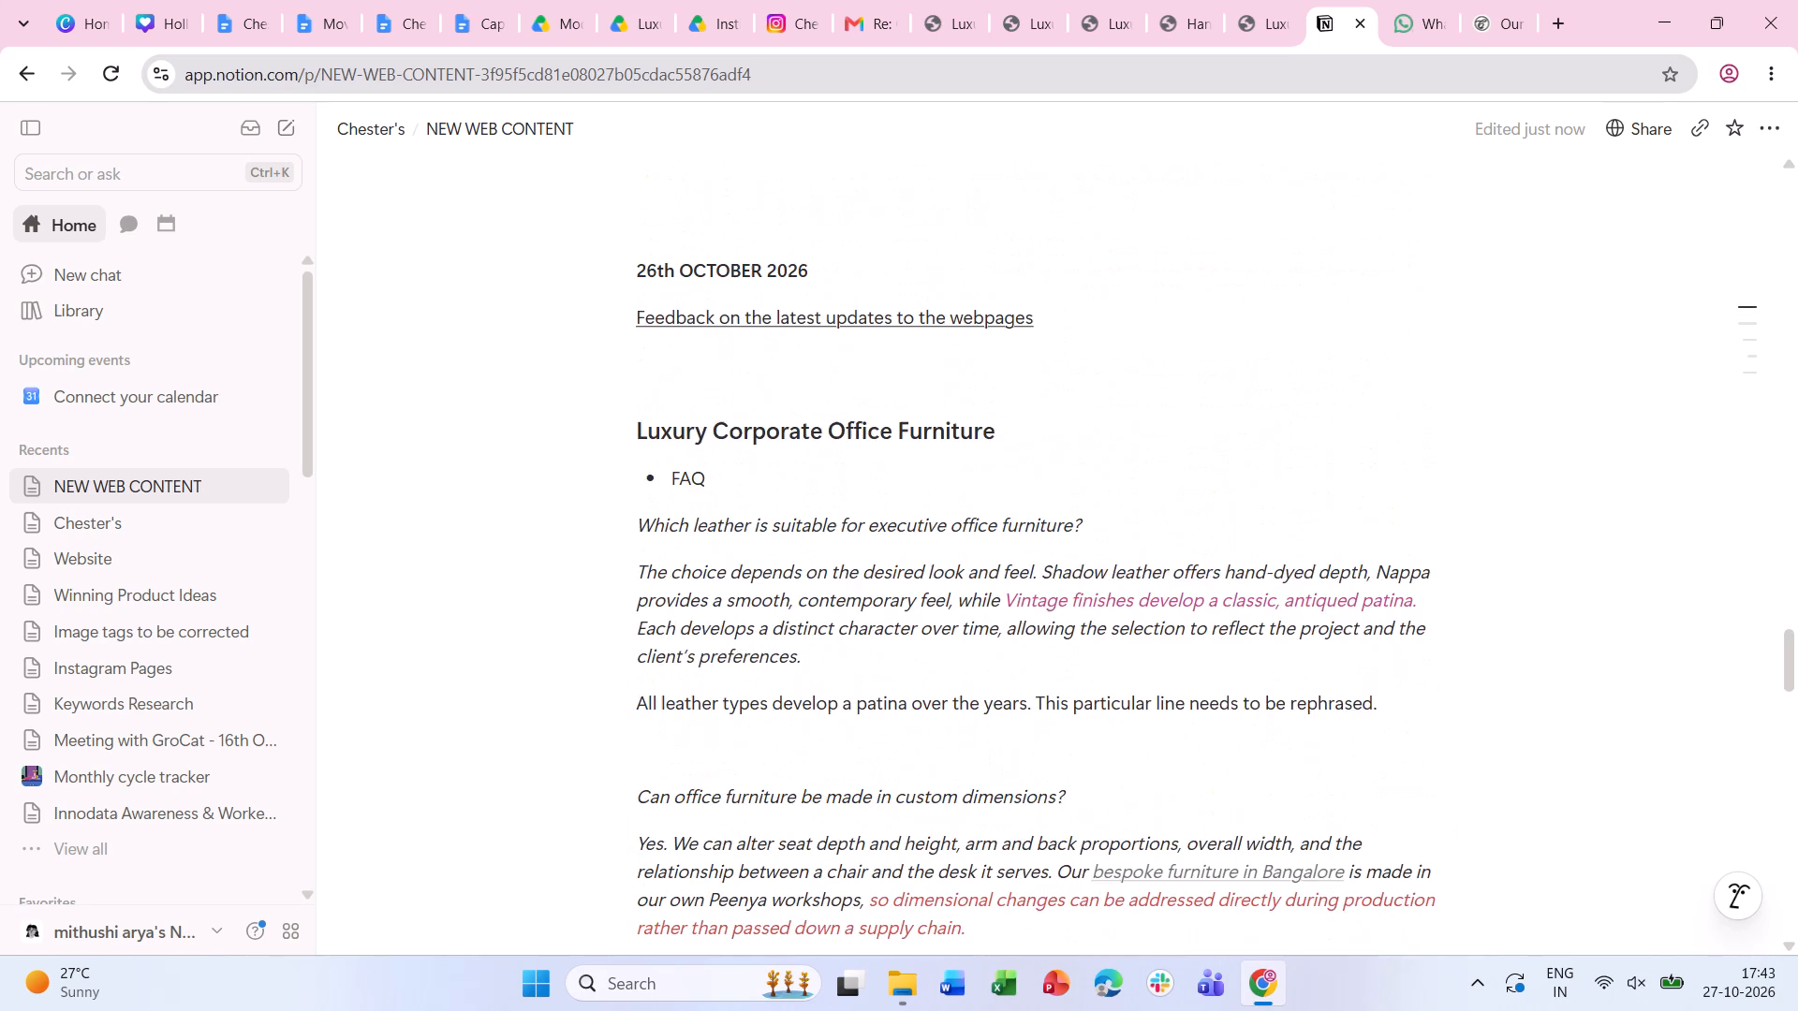
{"action": "scroll", "coordinate": [1584, 693], "scroll_direction": "up", "scroll_amount": 3}
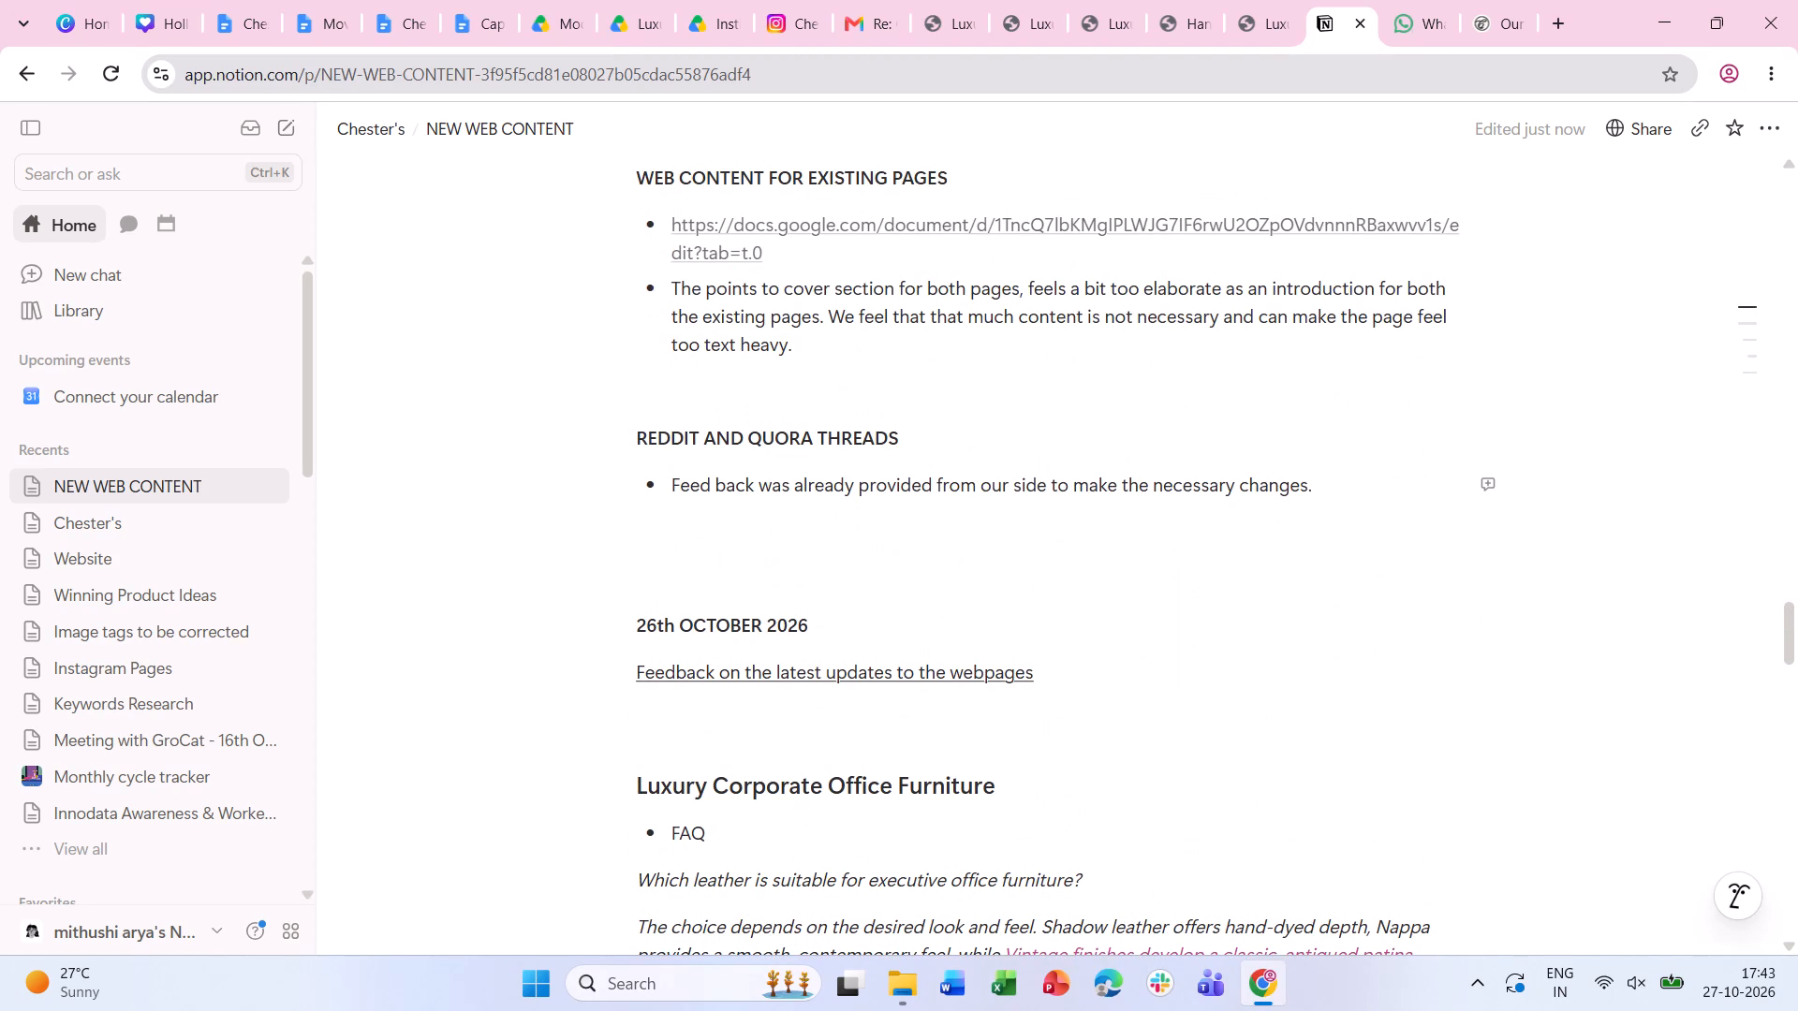
{"action": "left_click", "coordinate": [1377, 490]}
{"action": "key", "text": "space"}
{"action": "type", "text": "(23rd Oct)"}
{"action": "key", "text": "BackSpace"}
{"action": "key", "text": "space"}
{"action": "type", "text": "- second round of feedback was privi"}
{"action": "key", "text": "BackSpace"}
{"action": "key", "text": "BackSpace"}
{"action": "key", "text": "BackSpace"}
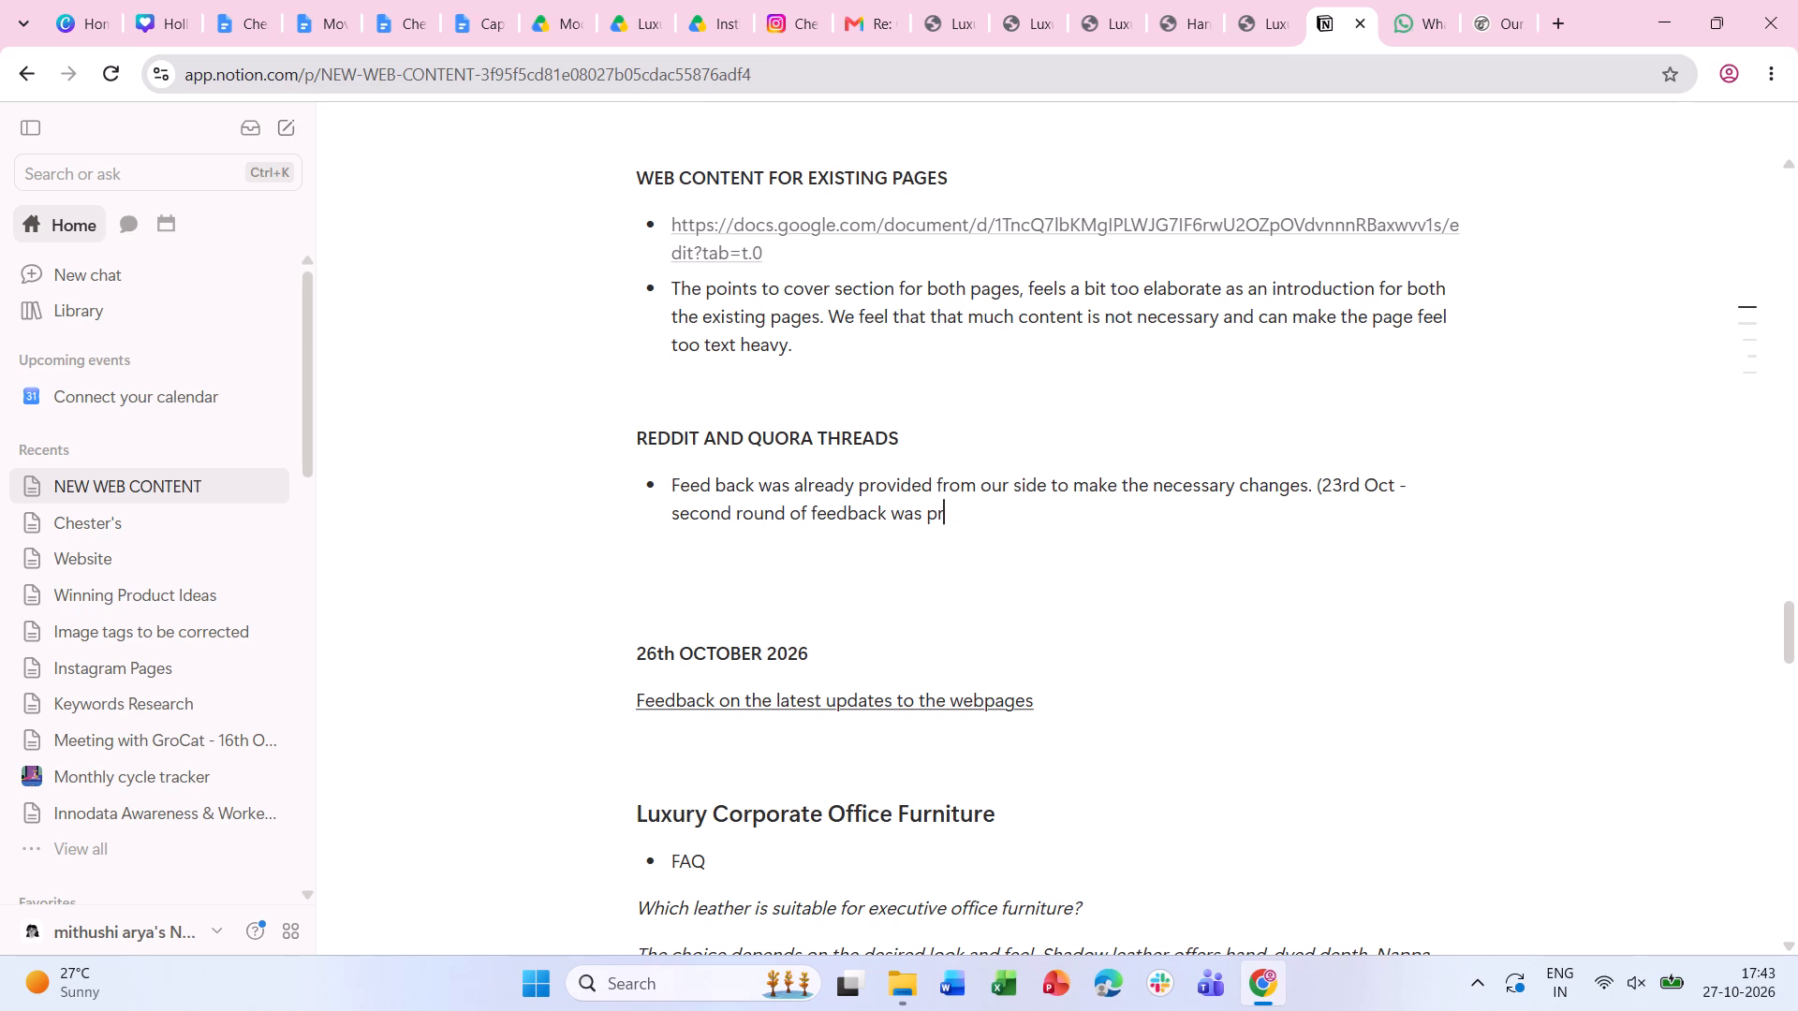
{"action": "type", "text": "ovde"}
{"action": "key", "text": "BackSpace"}
{"action": "key", "text": "BackSpace"}
{"action": "type", "text": "ided)"}
Add a full stop at the end of the "Wrong image used" note under Luxury Hospitality Furniture.
{"action": "scroll", "coordinate": [1393, 658], "scroll_direction": "down", "scroll_amount": 9}
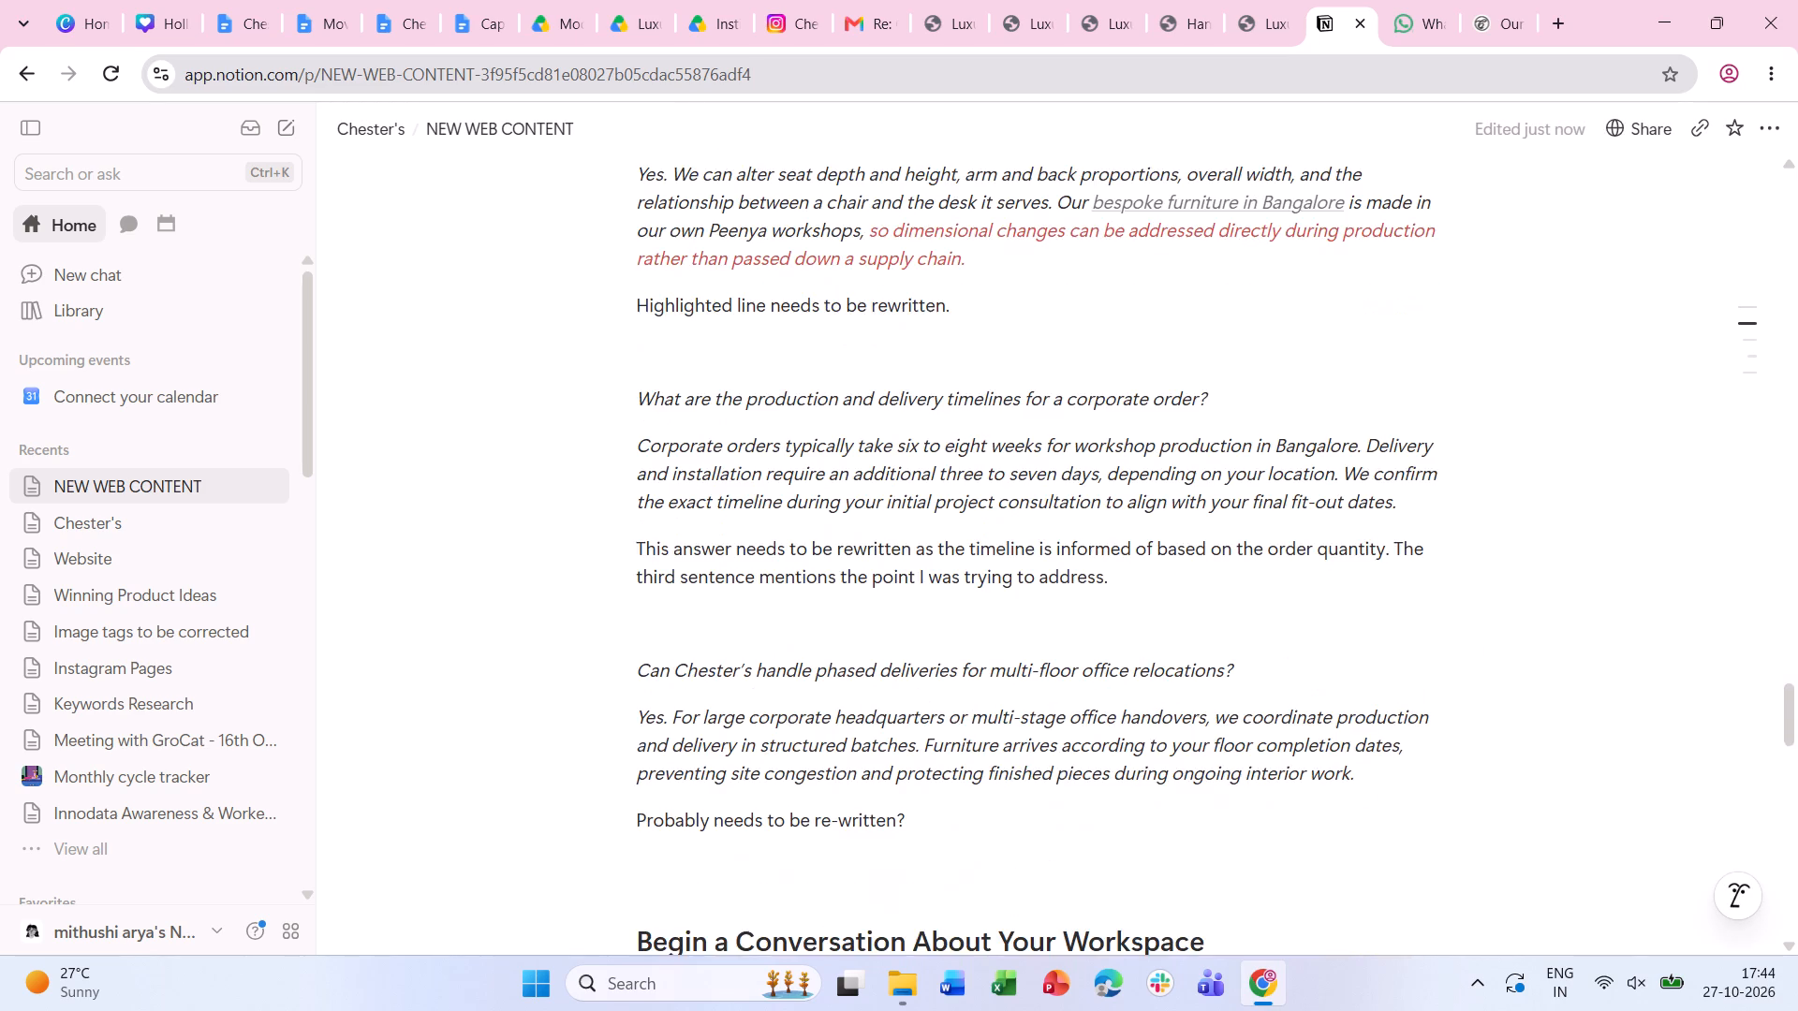
{"action": "scroll", "coordinate": [1392, 657], "scroll_direction": "down", "scroll_amount": 19}
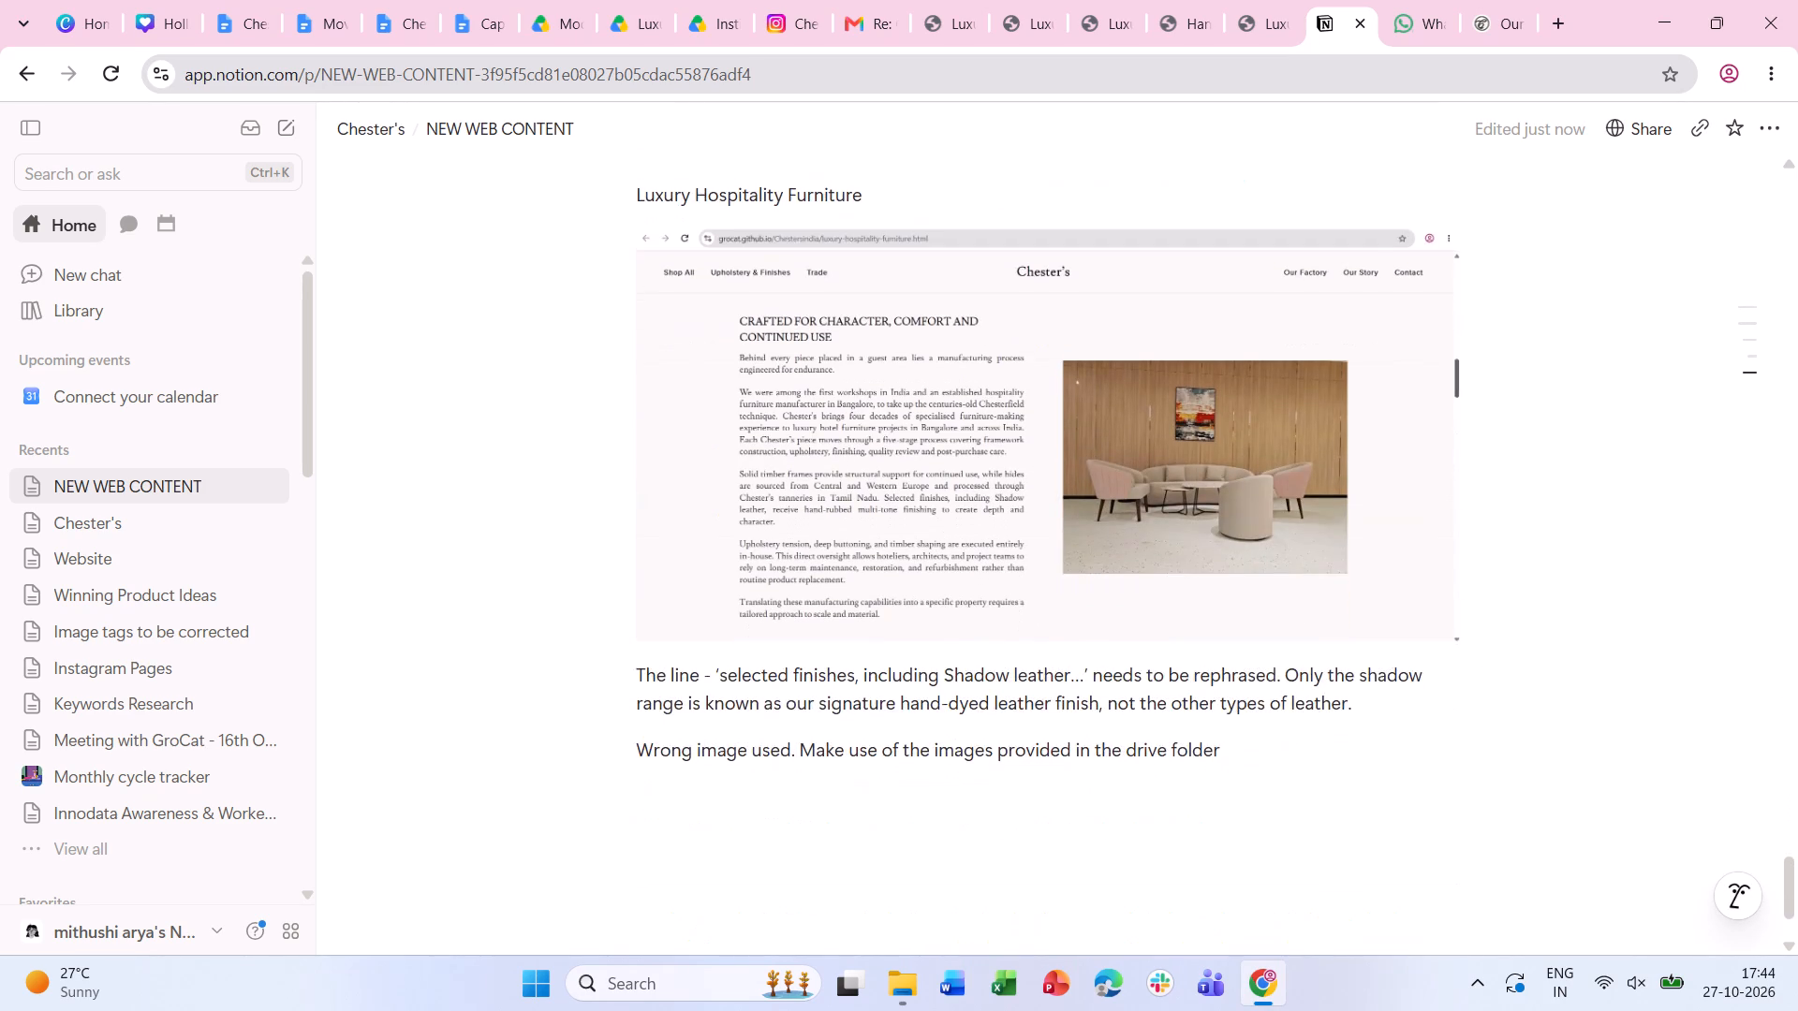
{"action": "scroll", "coordinate": [1389, 661], "scroll_direction": "down", "scroll_amount": 5}
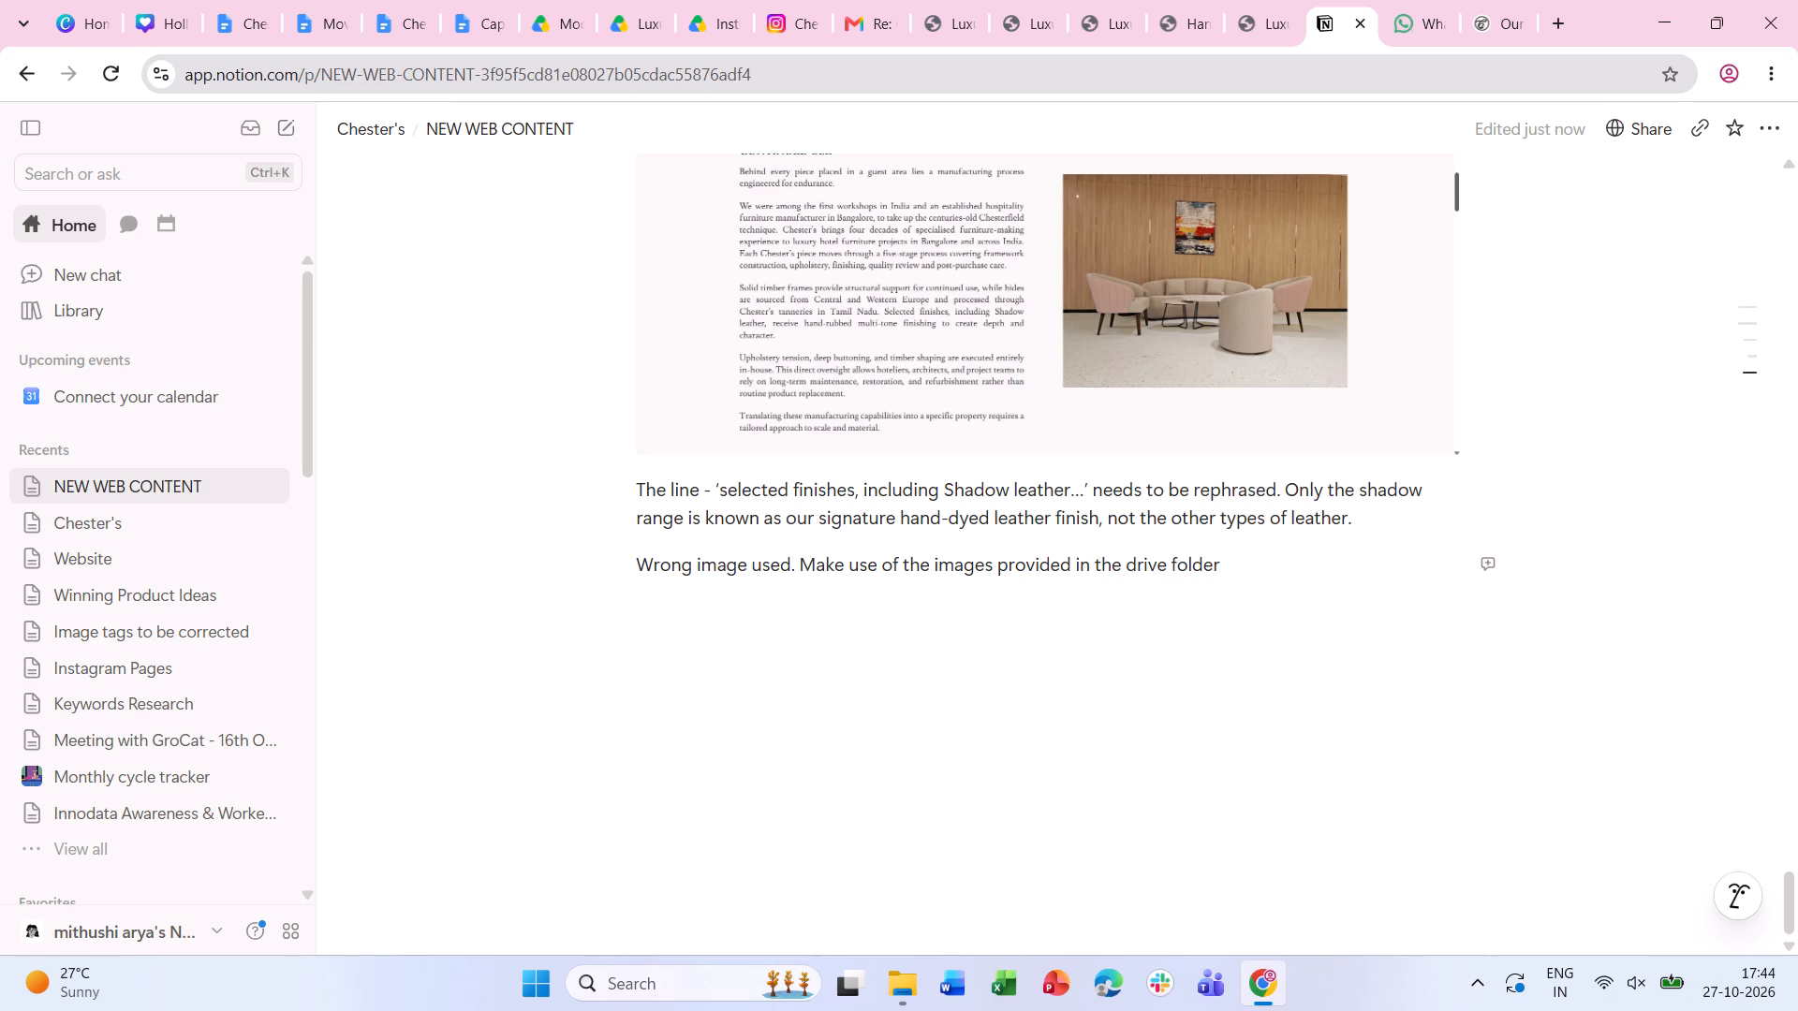
{"action": "left_click", "coordinate": [1226, 567]}
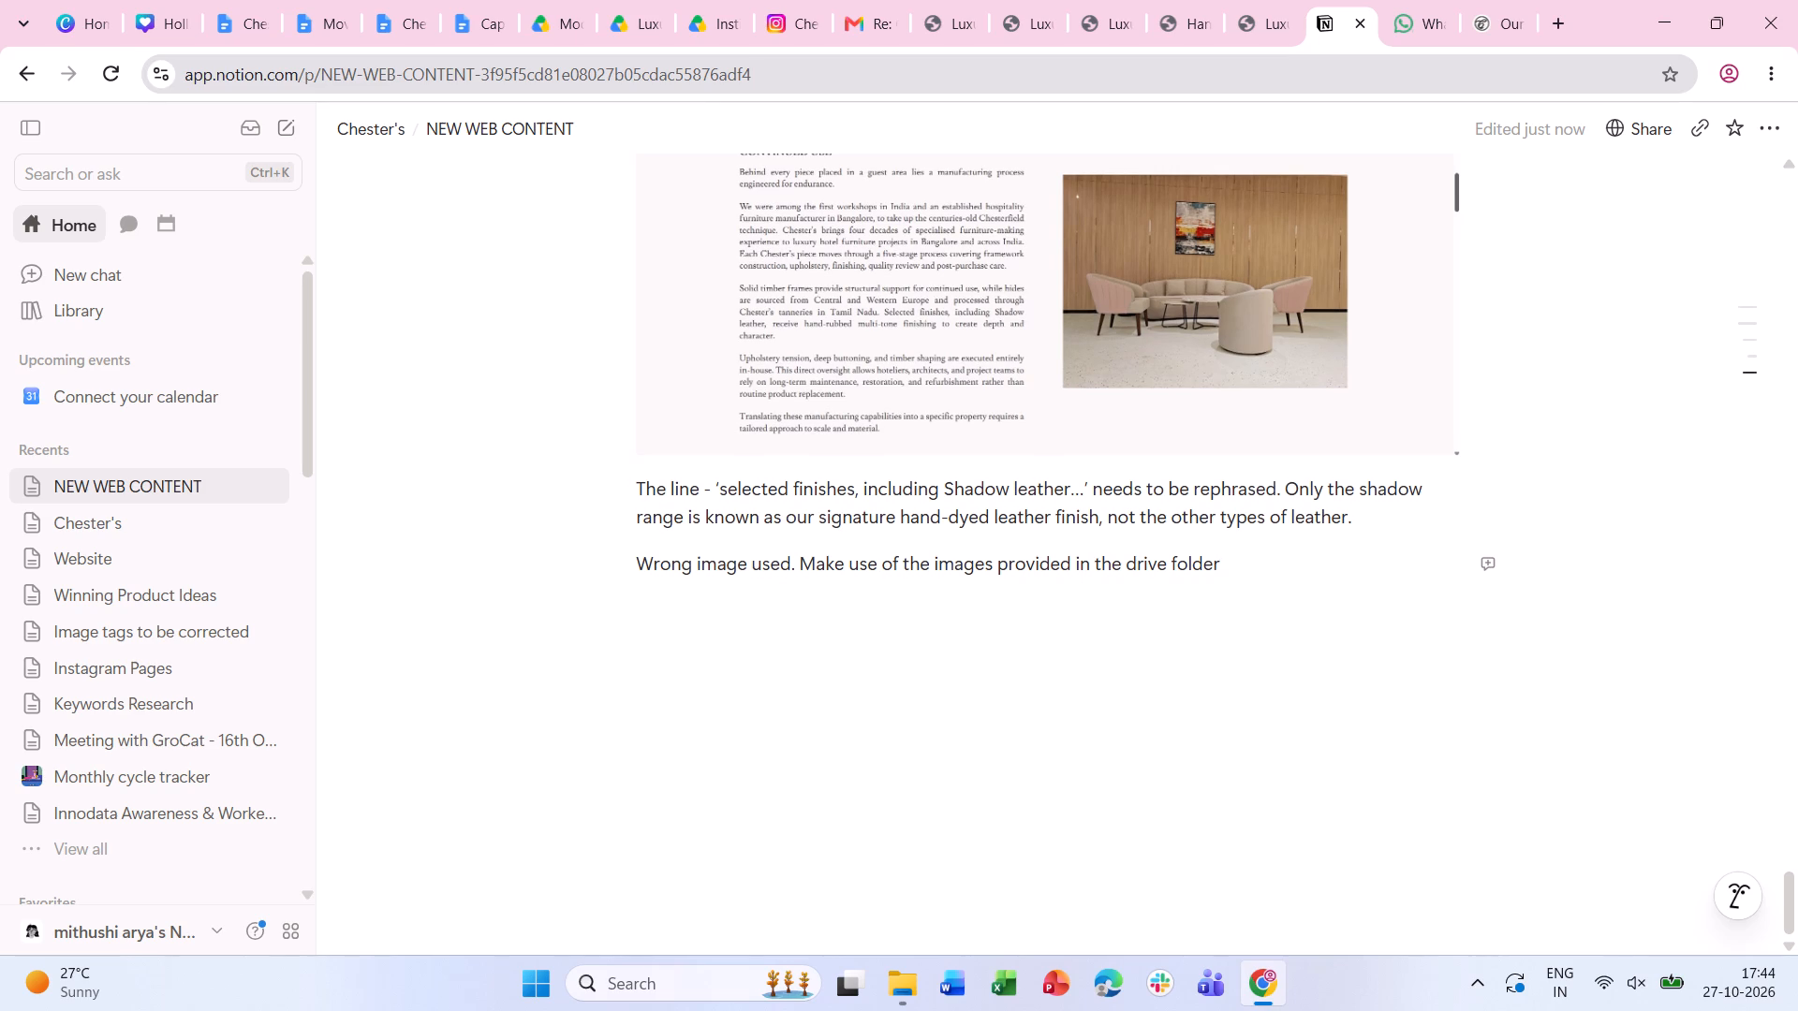
{"action": "key", "text": "period"}
Make the "Luxury Hospitality Furniture" title bold and convert it to Heading 4.
{"action": "scroll", "coordinate": [1322, 738], "scroll_direction": "up", "scroll_amount": 2}
{"action": "triple_click", "coordinate": [786, 245]}
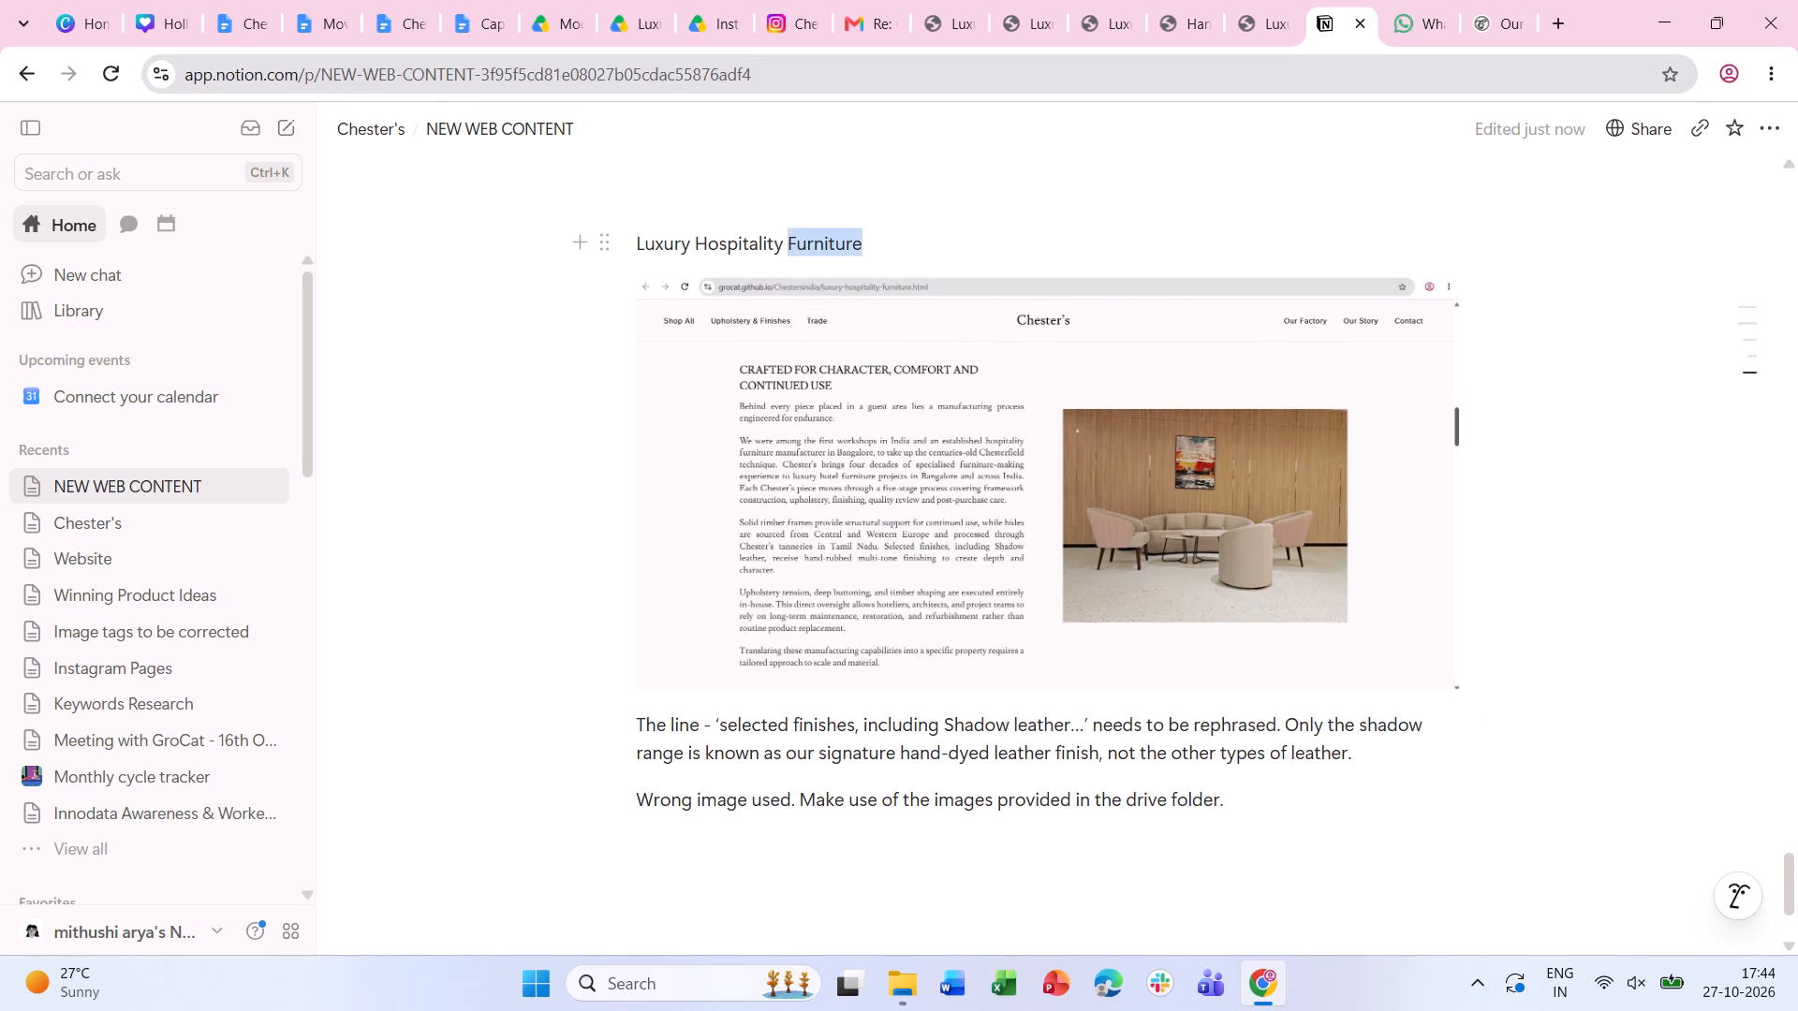
{"action": "left_click", "coordinate": [951, 339]}
{"action": "left_click", "coordinate": [995, 299]}
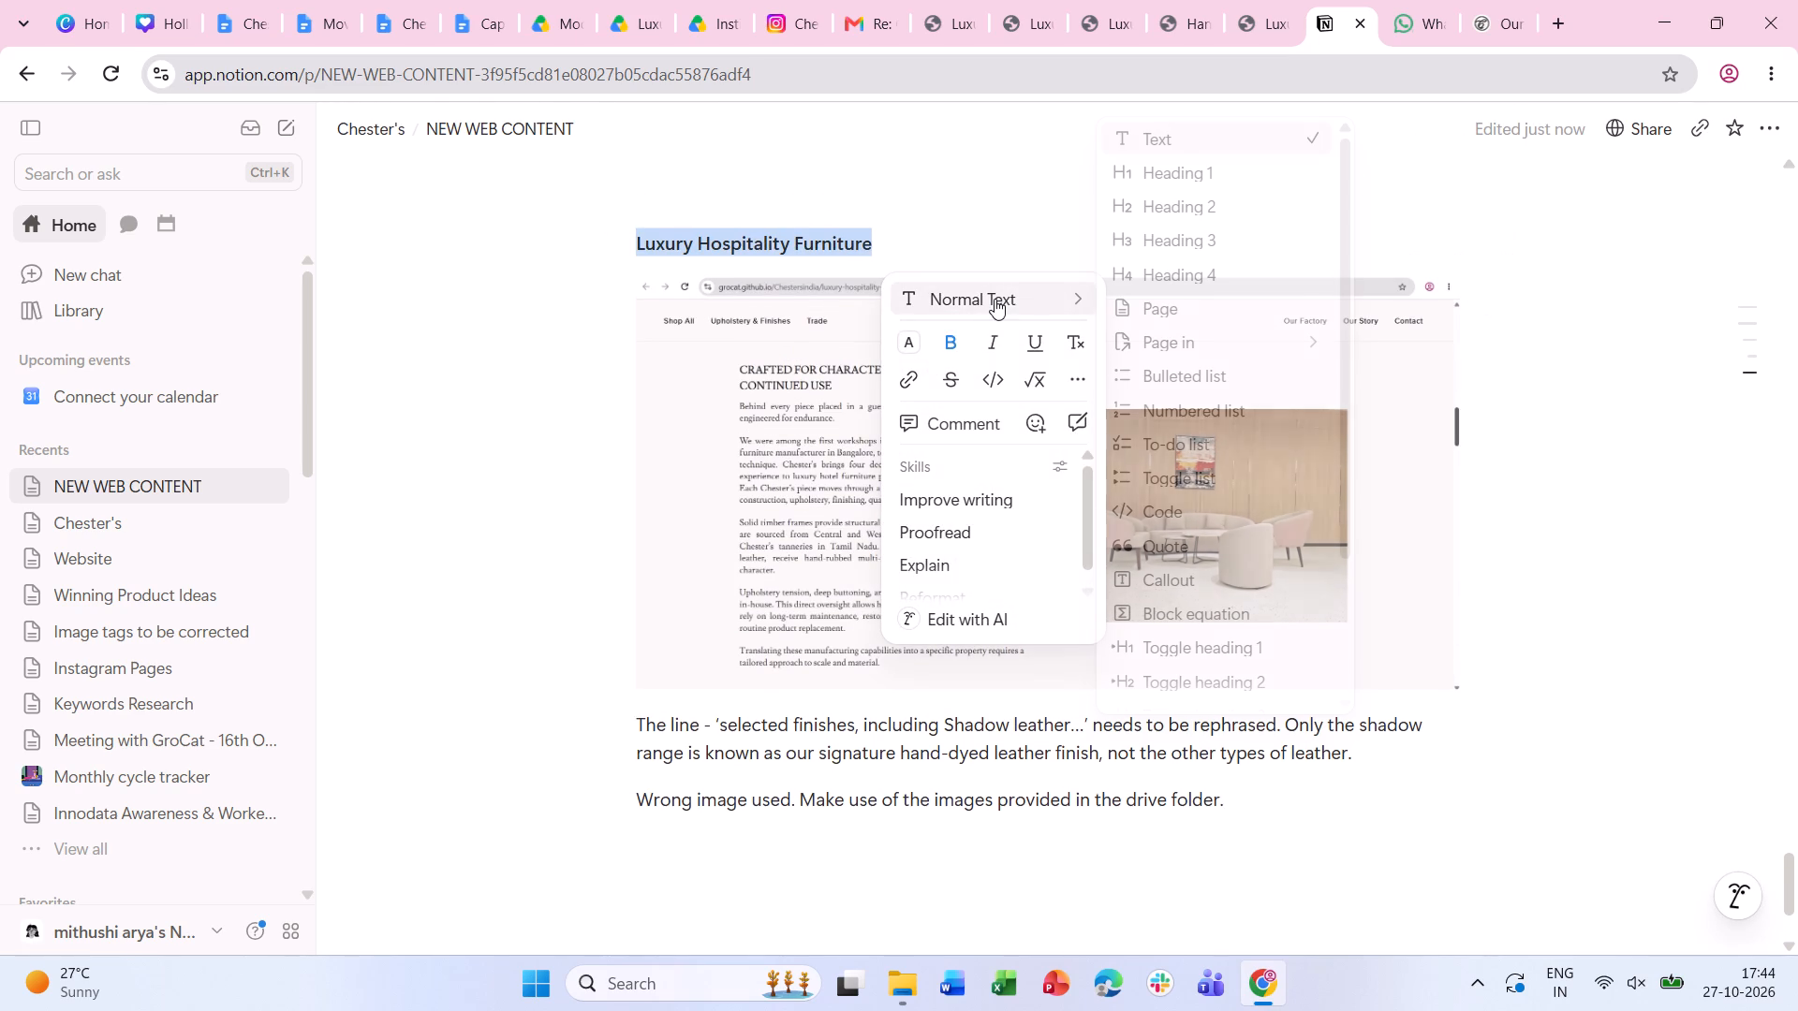
{"action": "left_click", "coordinate": [1197, 275]}
{"action": "left_click", "coordinate": [1336, 820]}
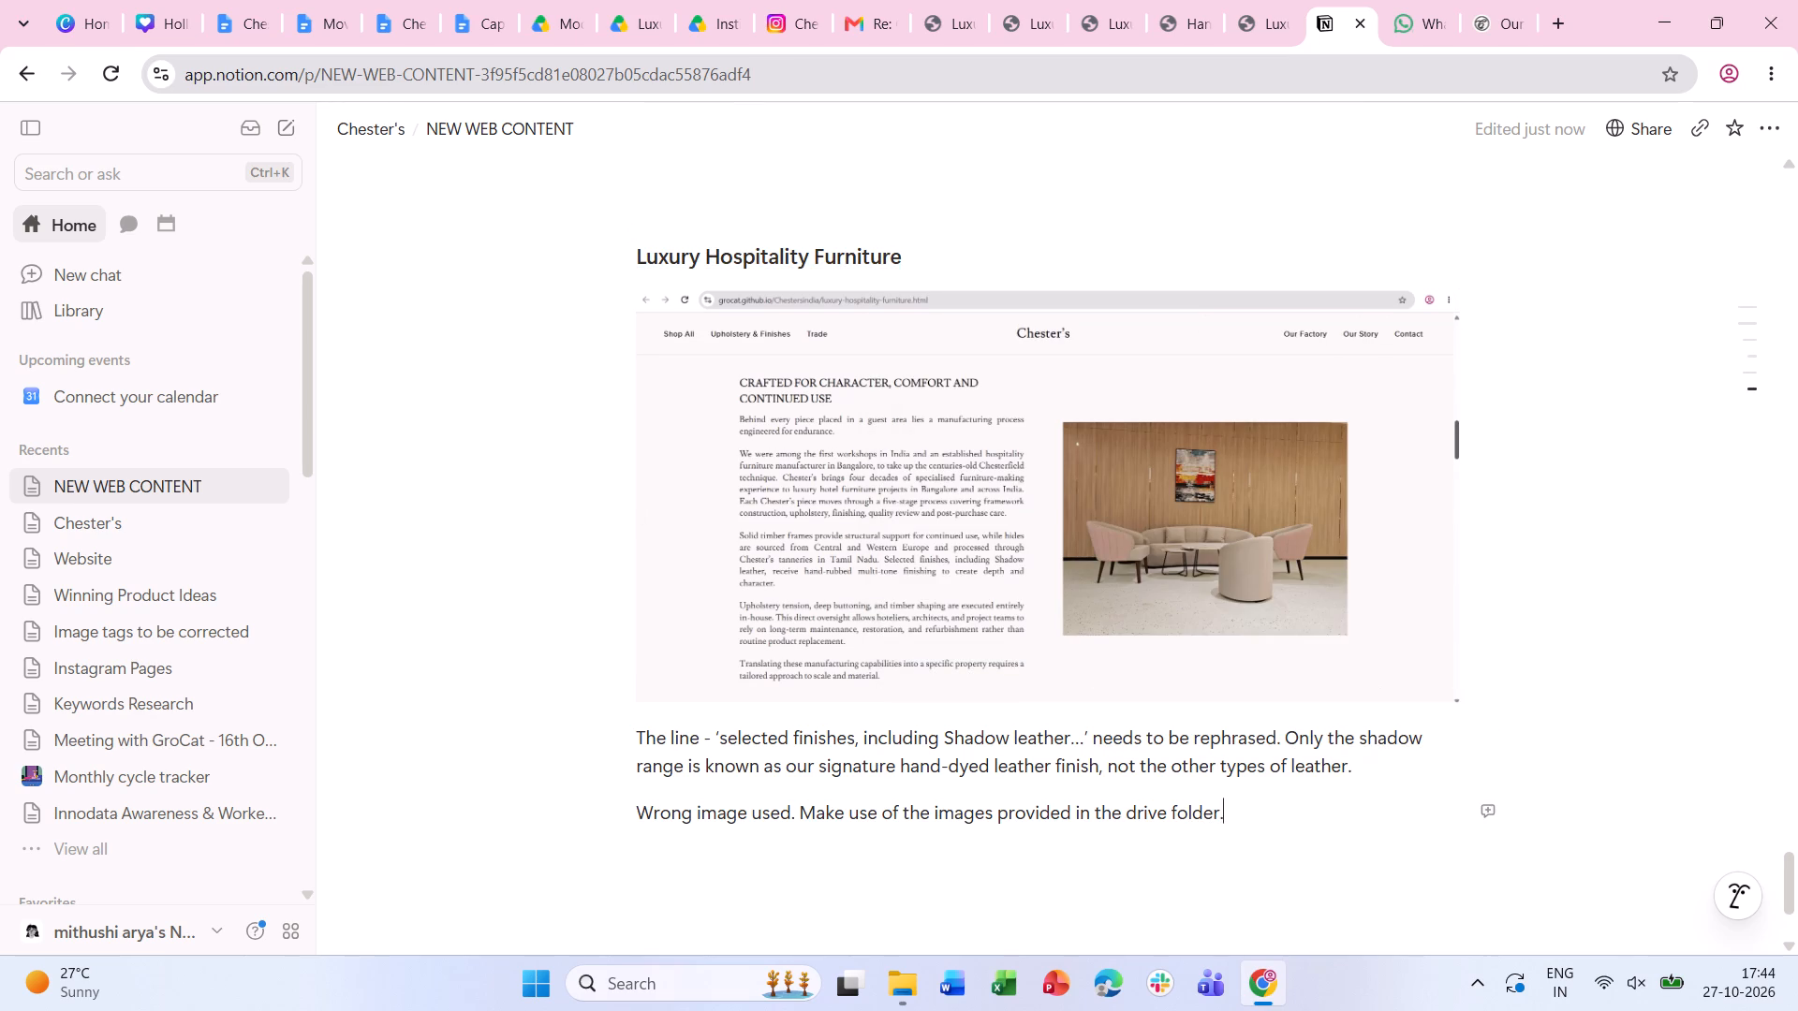
Review the hospitality page onwards from the Crafted for Character section and capture a screenshot showing the "Materials Chosen to Age Beautifully" section.
{"action": "left_click", "coordinate": [957, 0]}
{"action": "left_click", "coordinate": [1023, 0]}
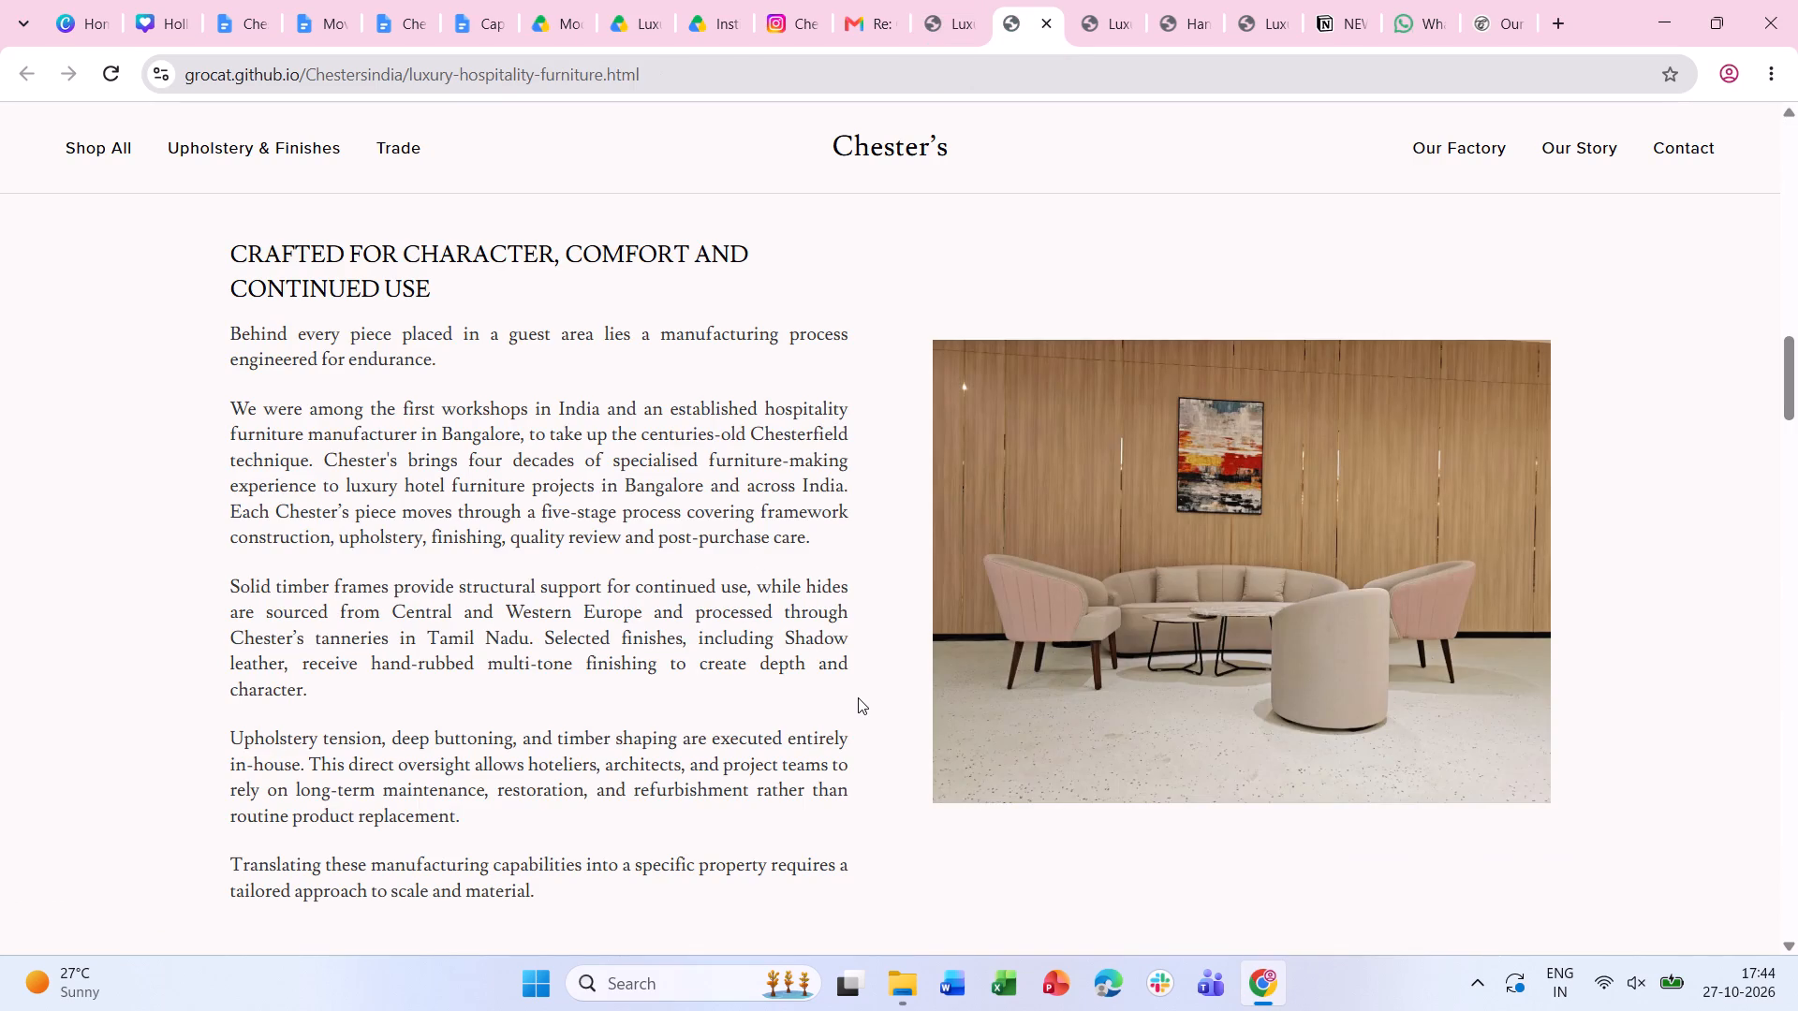
{"action": "scroll", "coordinate": [872, 678], "scroll_direction": "down", "scroll_amount": 1}
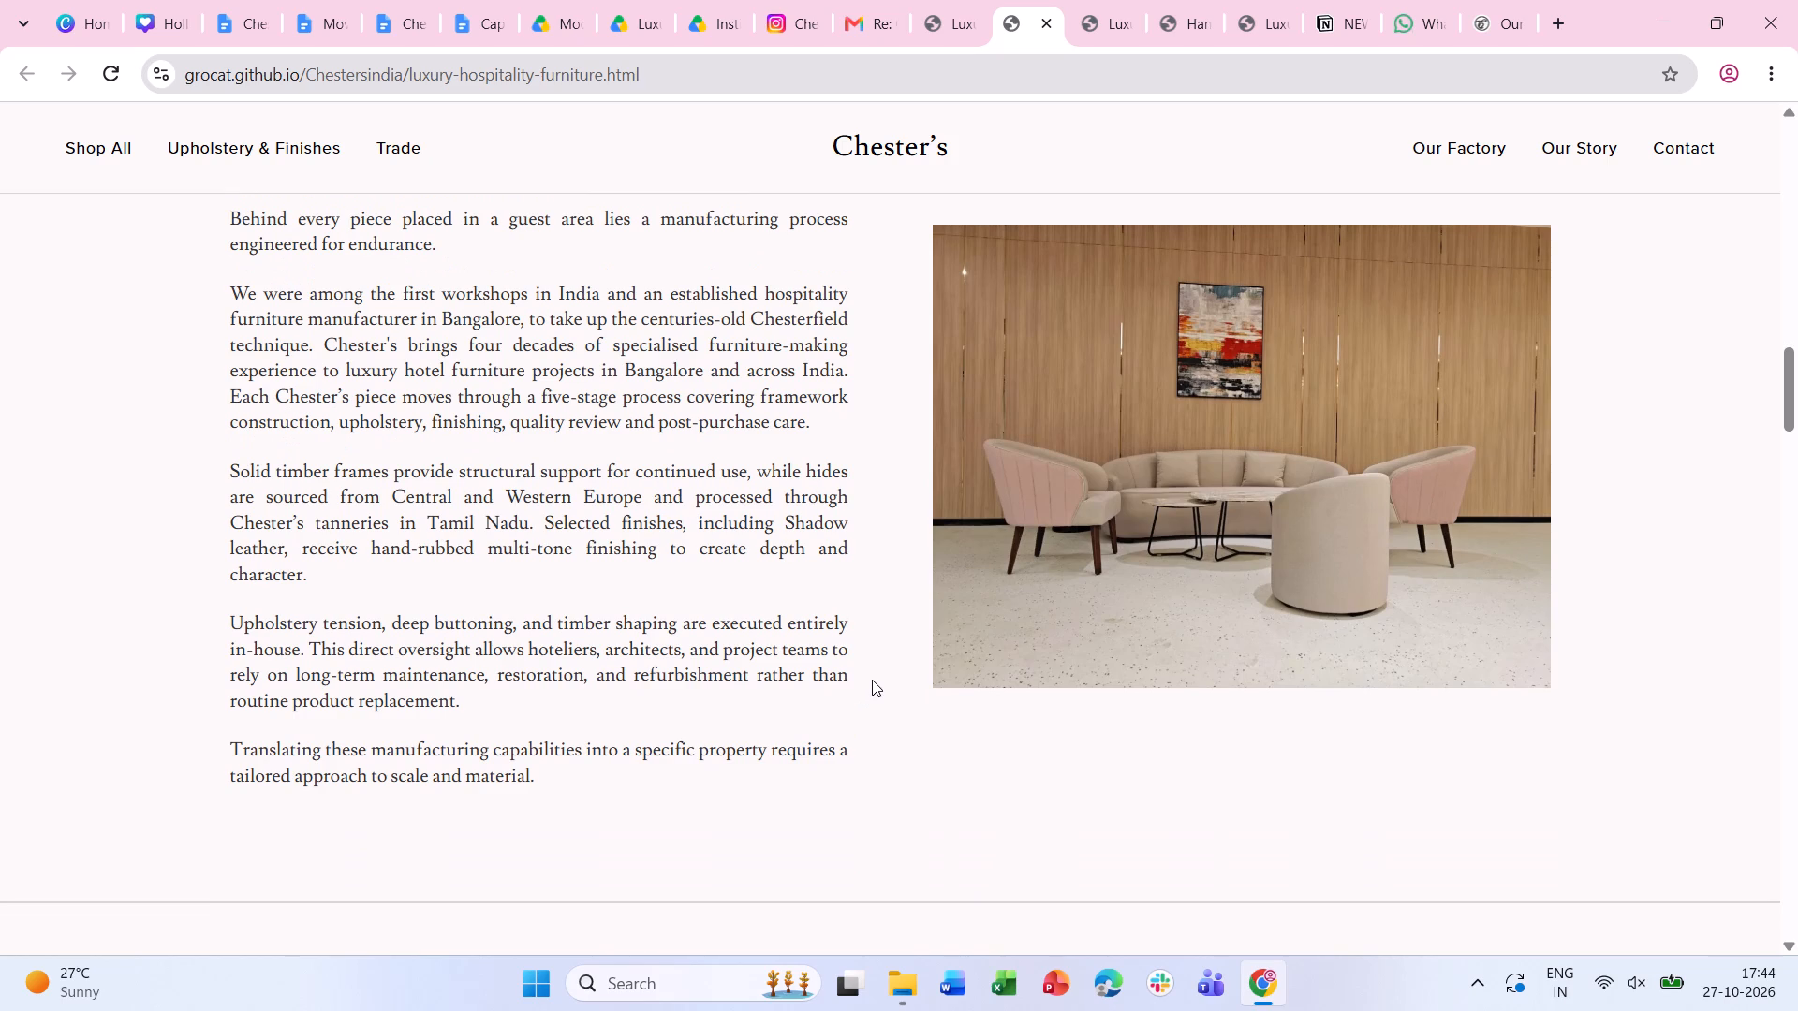
{"action": "scroll", "coordinate": [872, 680], "scroll_direction": "down", "scroll_amount": 6}
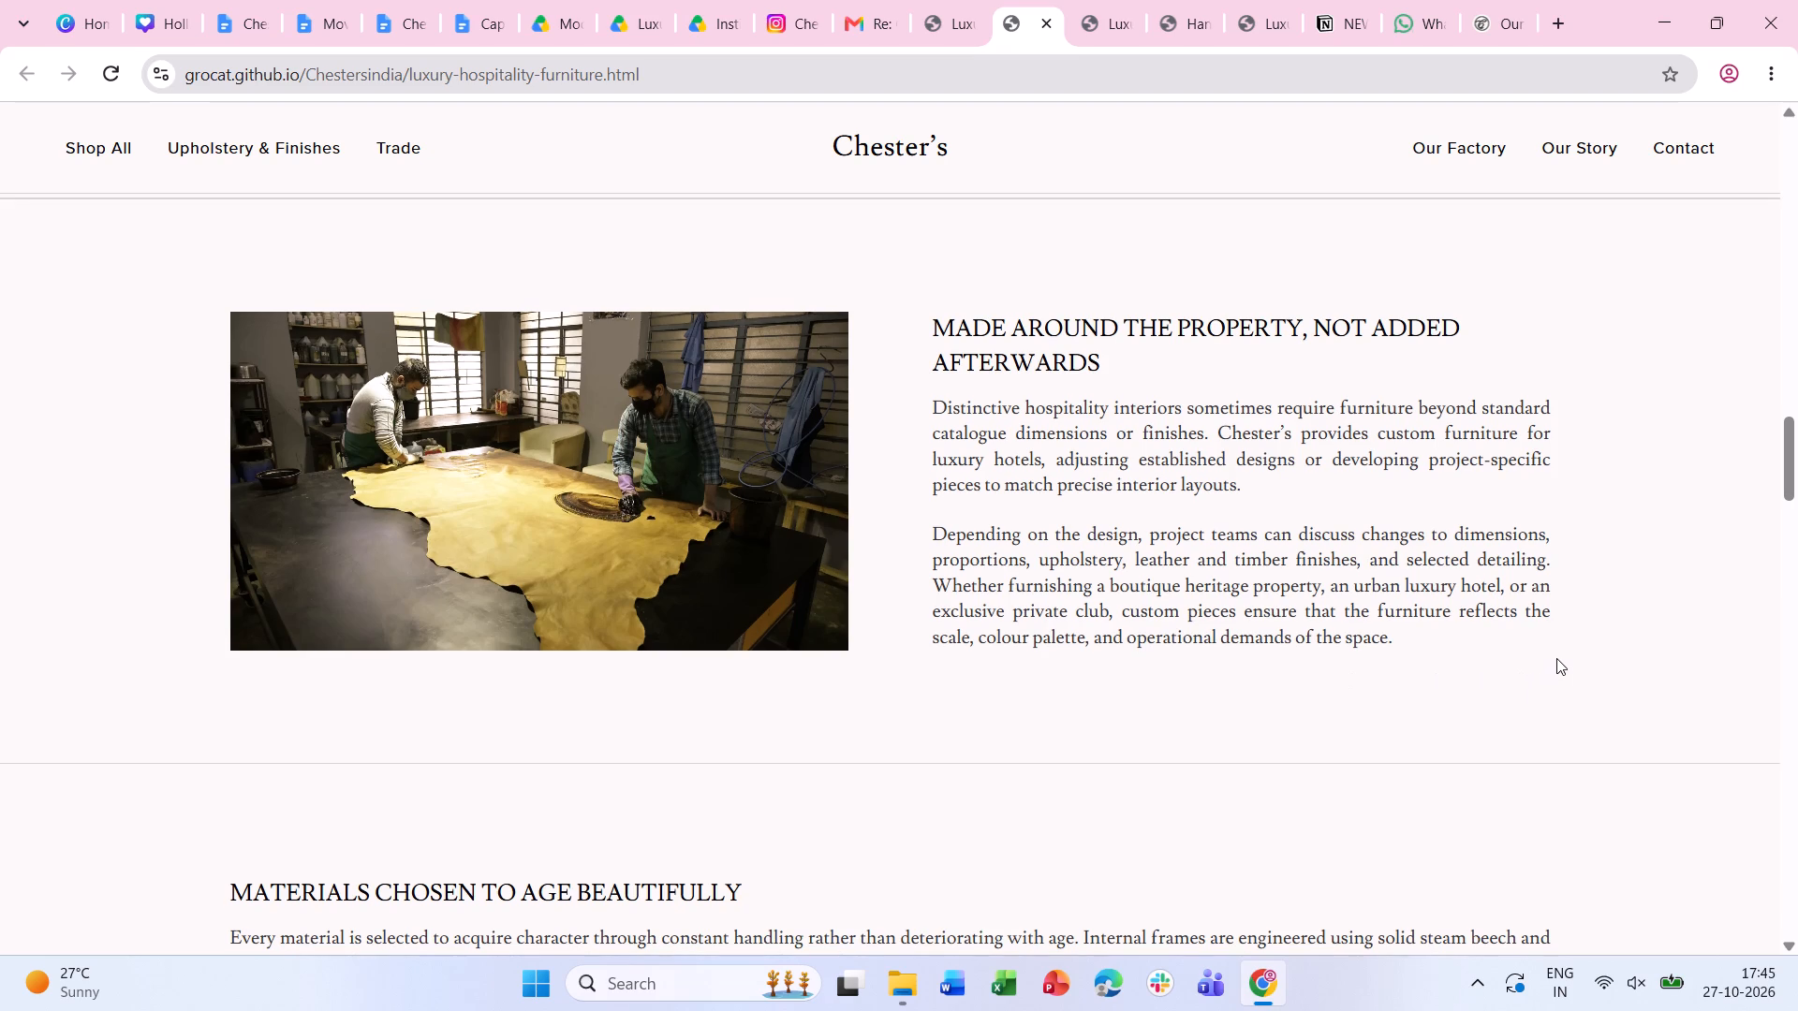
{"action": "scroll", "coordinate": [1556, 658], "scroll_direction": "down", "scroll_amount": 4}
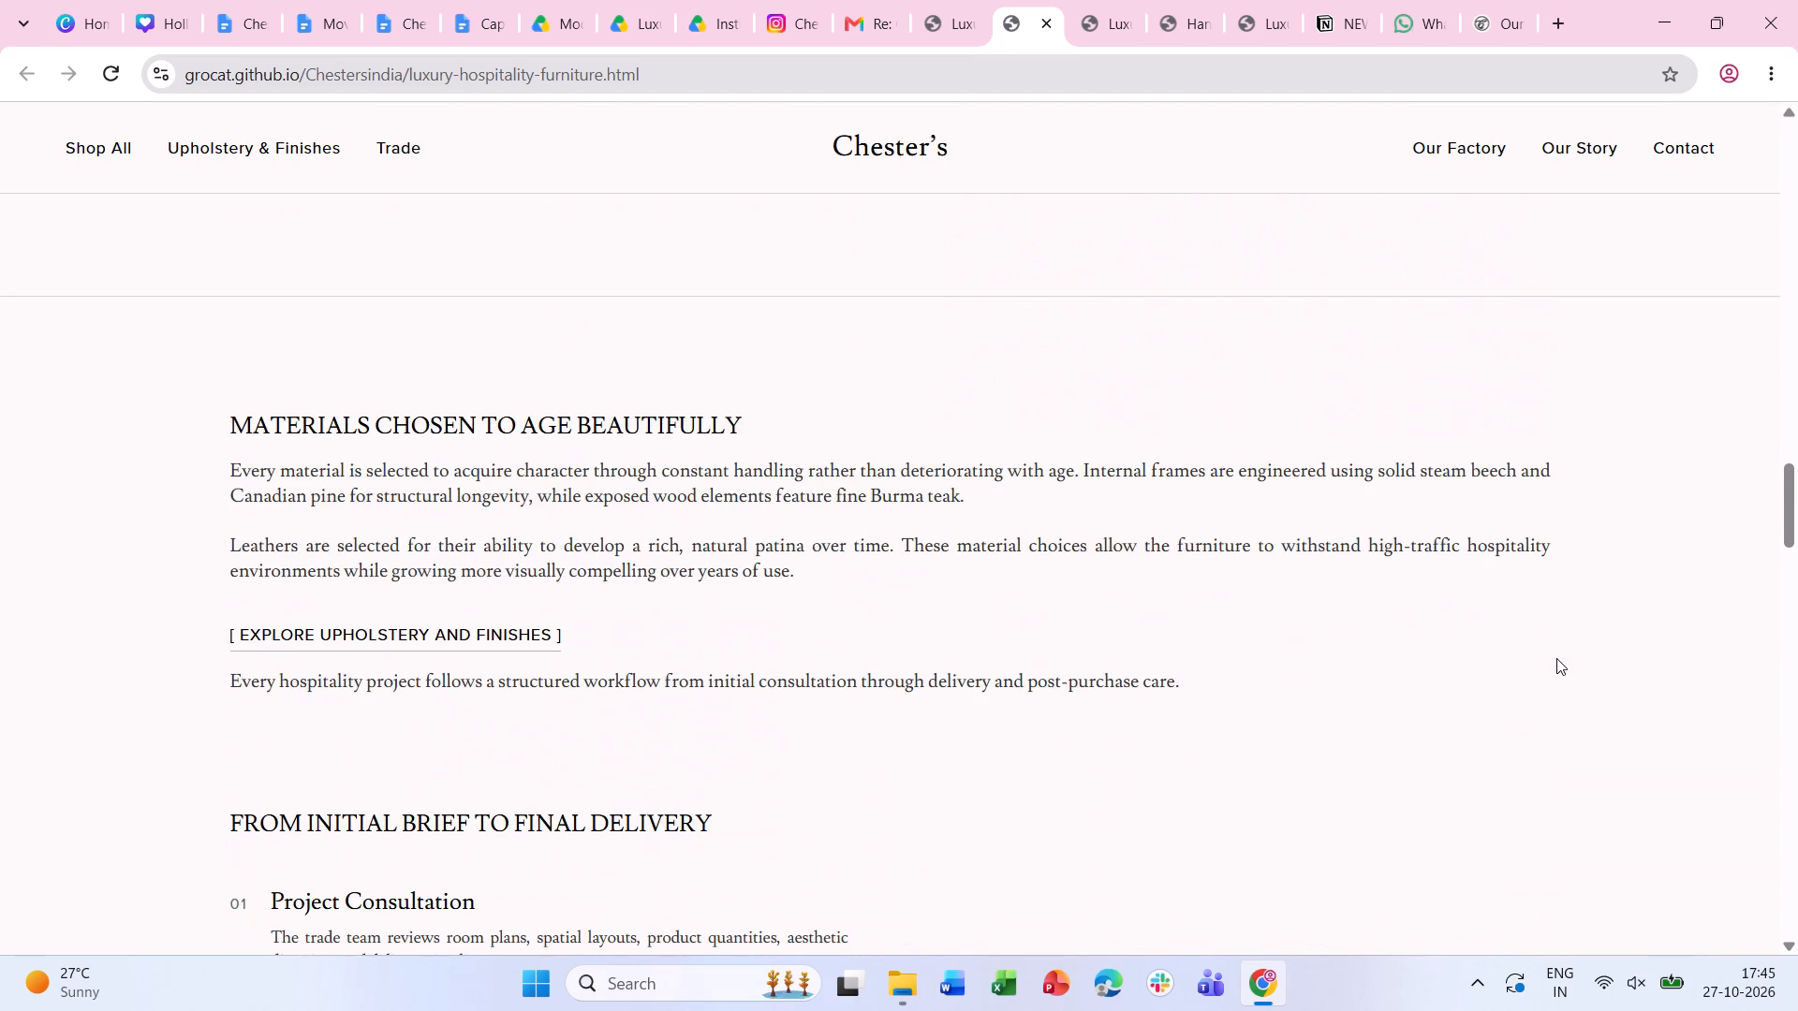
{"action": "scroll", "coordinate": [1556, 658], "scroll_direction": "down", "scroll_amount": 1}
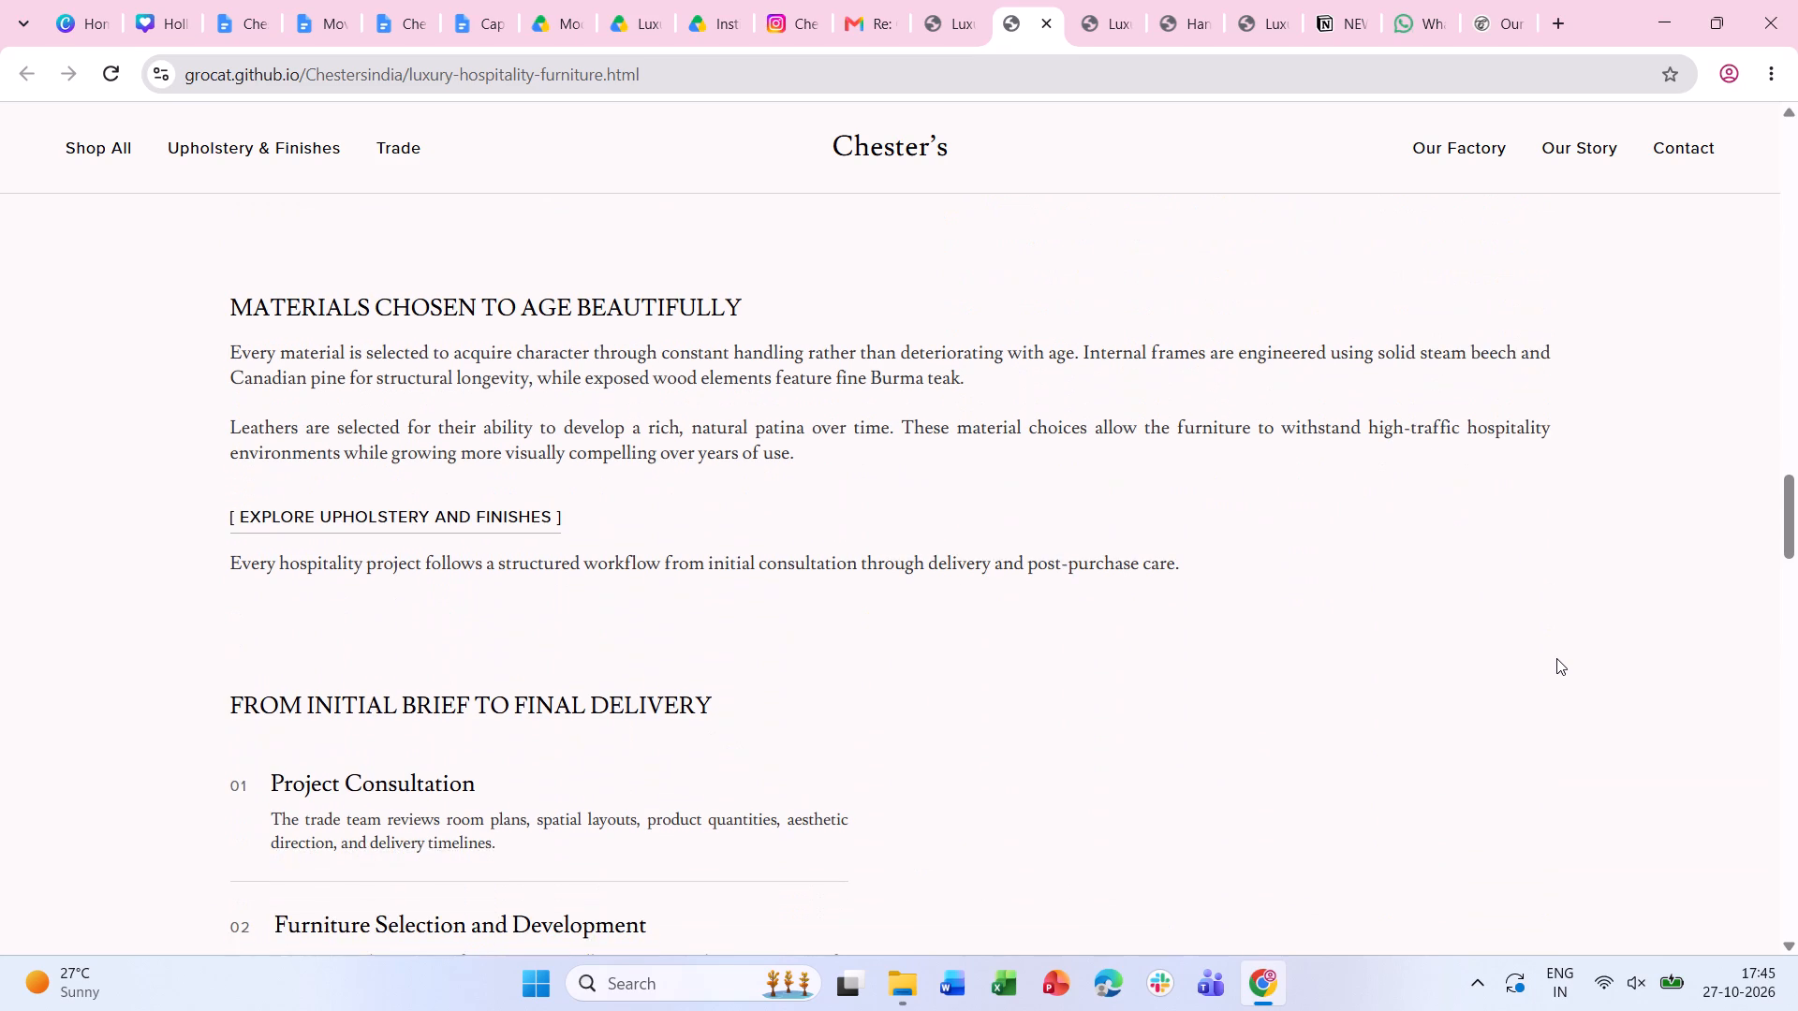
{"action": "scroll", "coordinate": [1556, 658], "scroll_direction": "down", "scroll_amount": 2}
{"action": "scroll", "coordinate": [1548, 638], "scroll_direction": "up", "scroll_amount": 2}
{"action": "key", "text": "Print"}
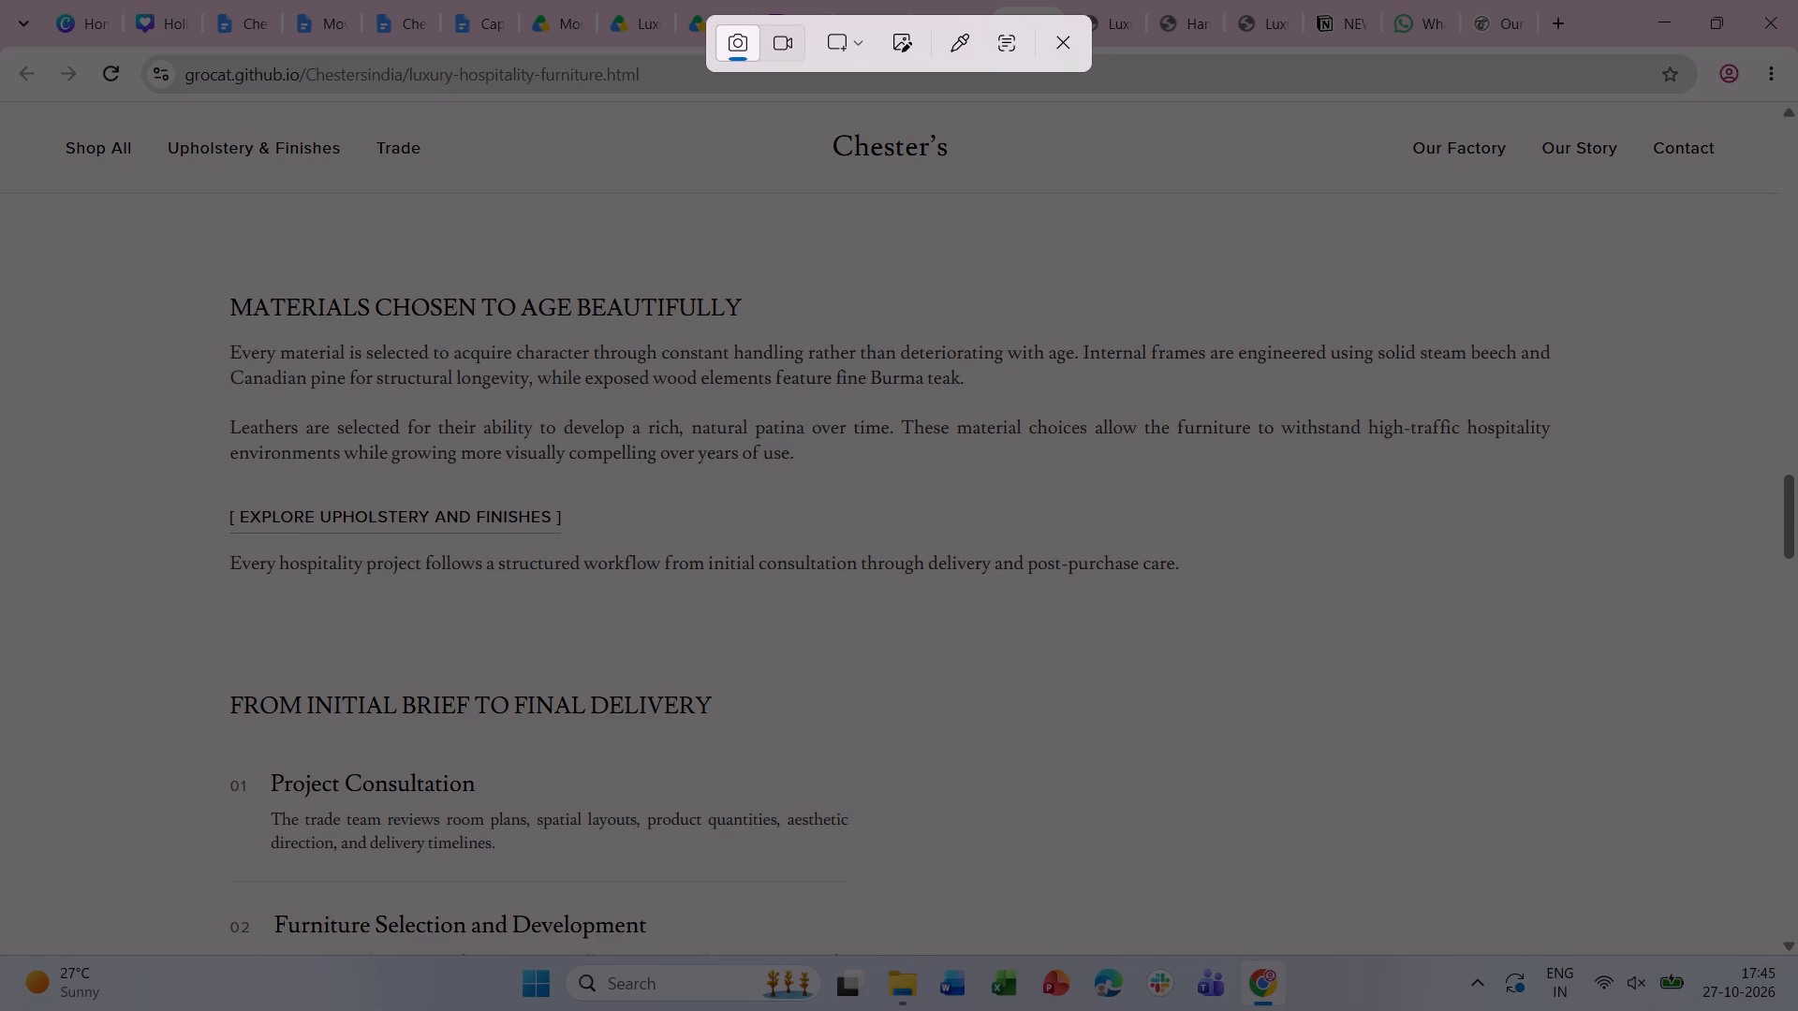
{"action": "left_click_drag", "start_coordinate": [4, 50], "coordinate": [1797, 942]}
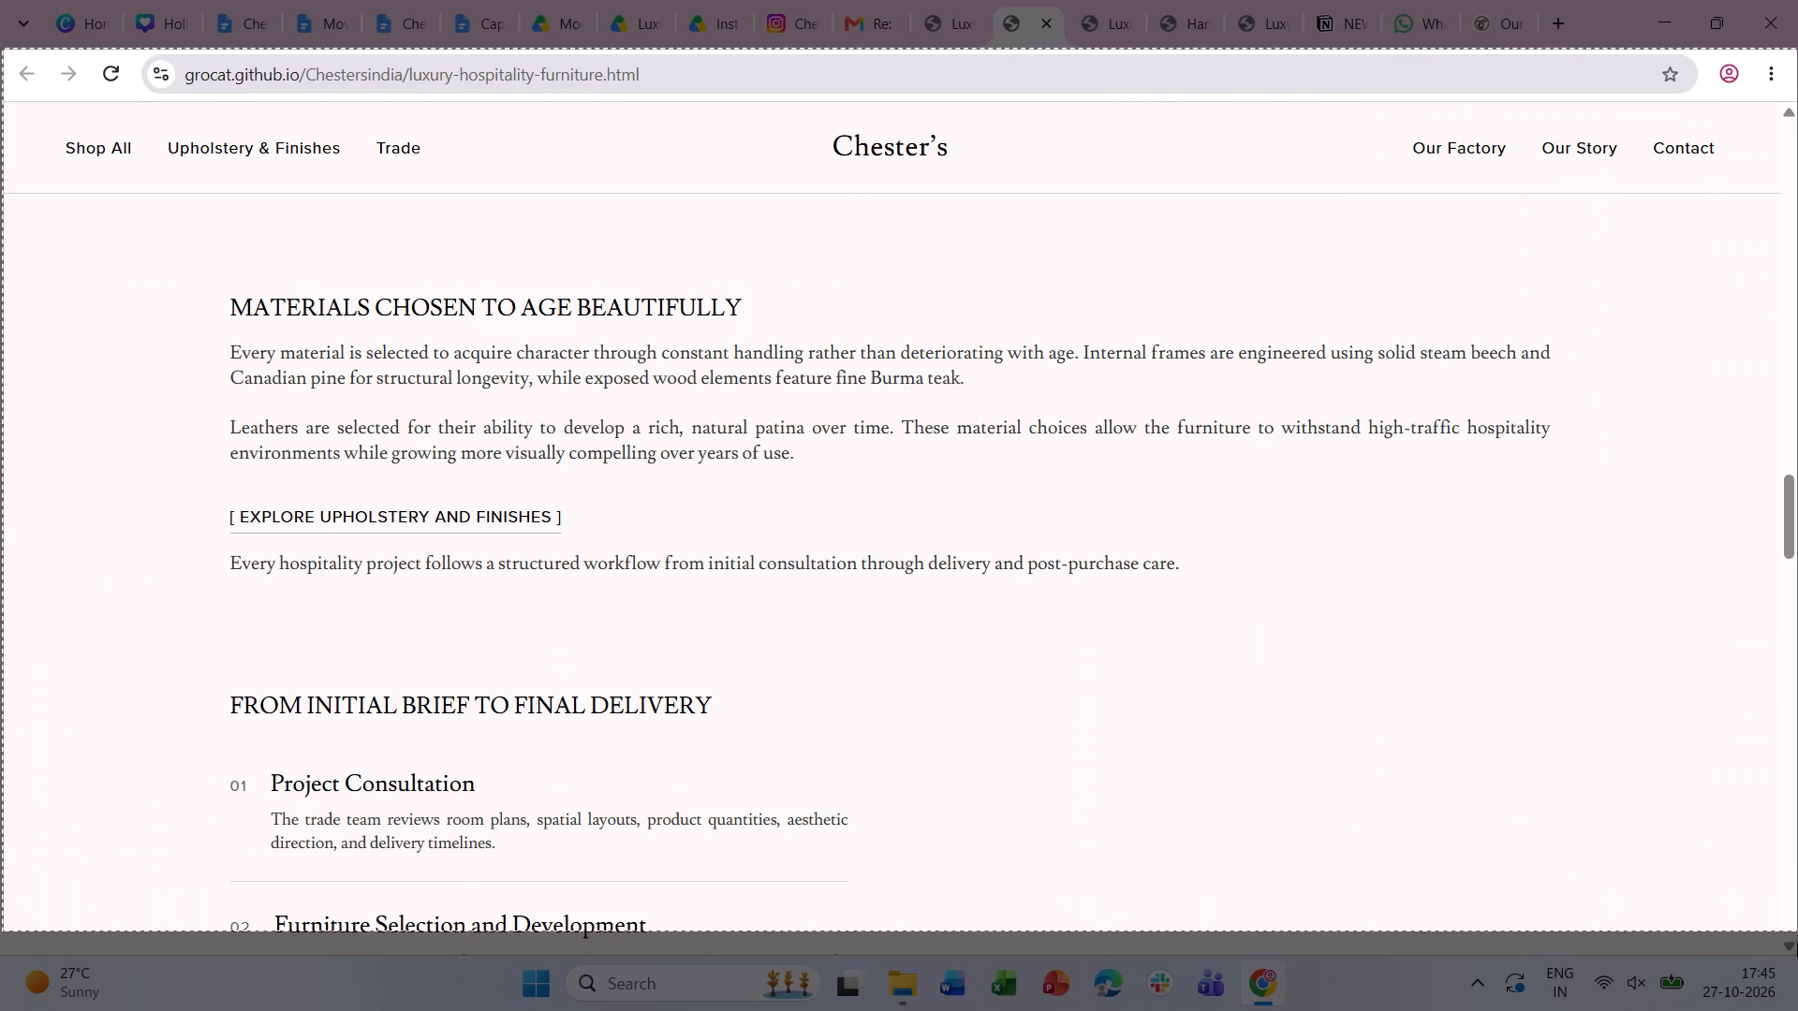
{"action": "left_click_drag", "start_coordinate": [1797, 942], "coordinate": [1797, 951]}
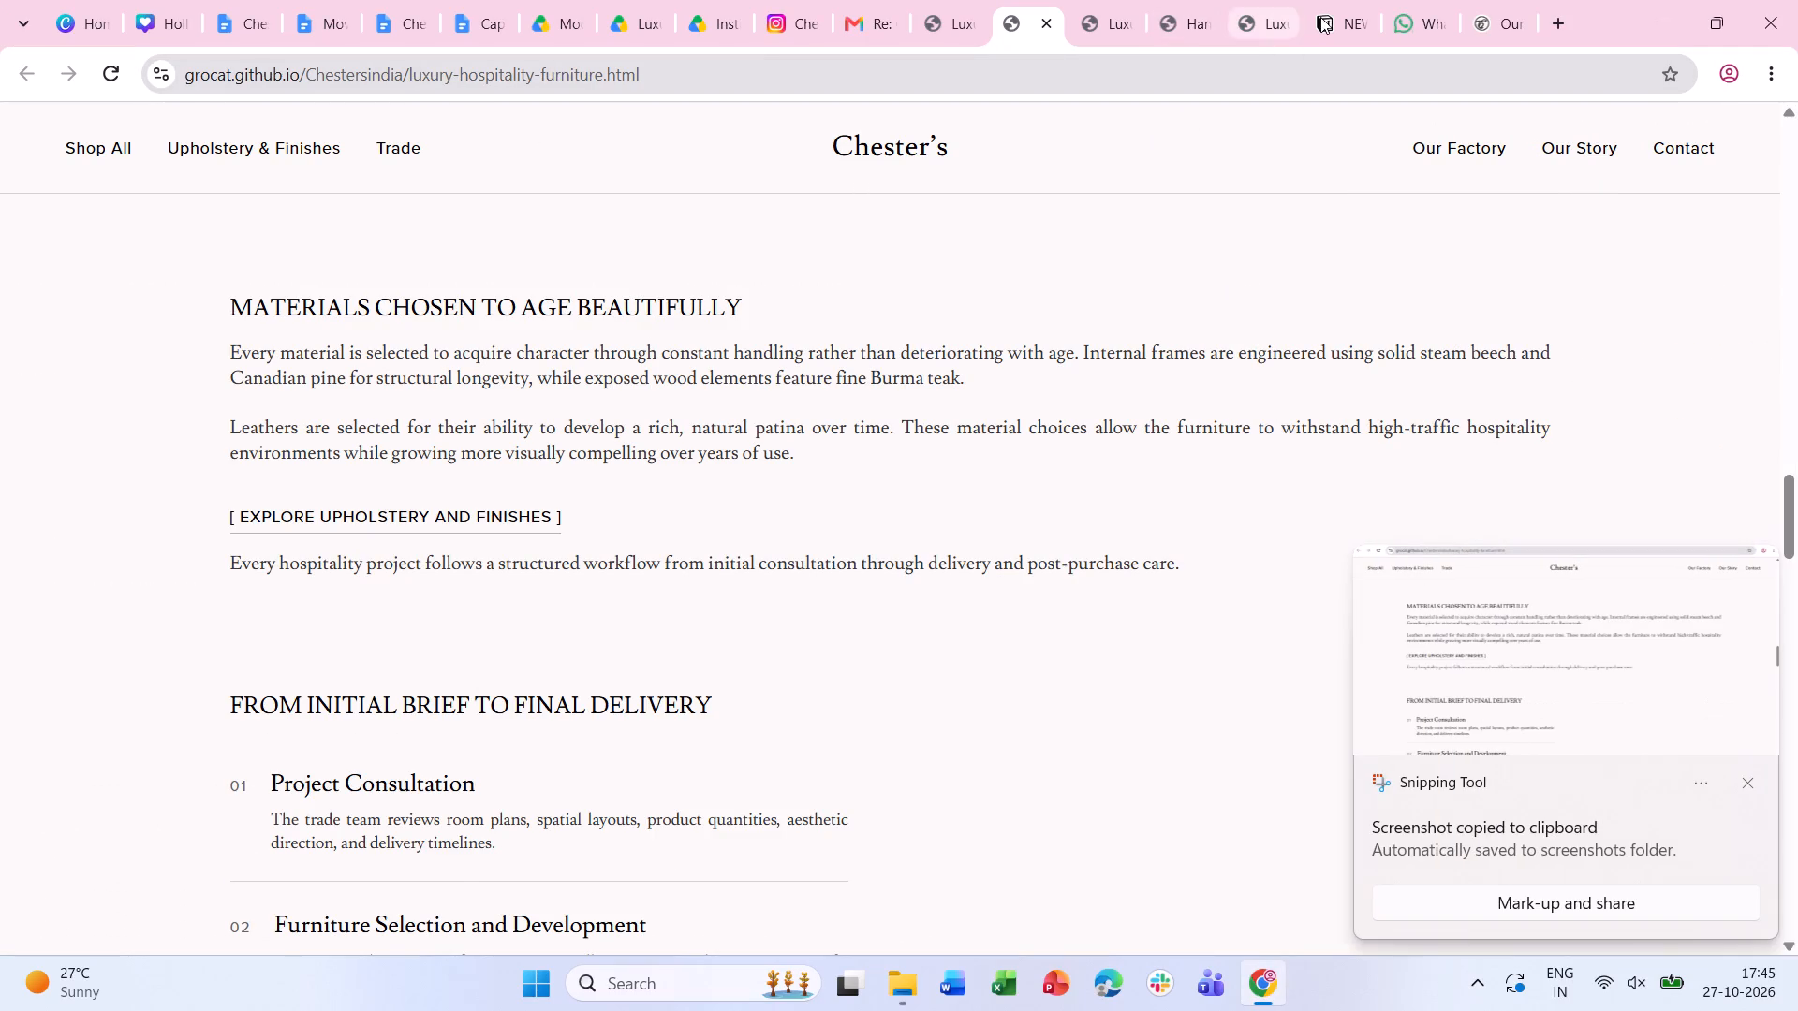
Paste the screenshot into the NEW WEB CONTENT page below the wrong-image note, leaving blank space above it.
{"action": "left_click", "coordinate": [1326, 17]}
{"action": "left_click", "coordinate": [994, 880]}
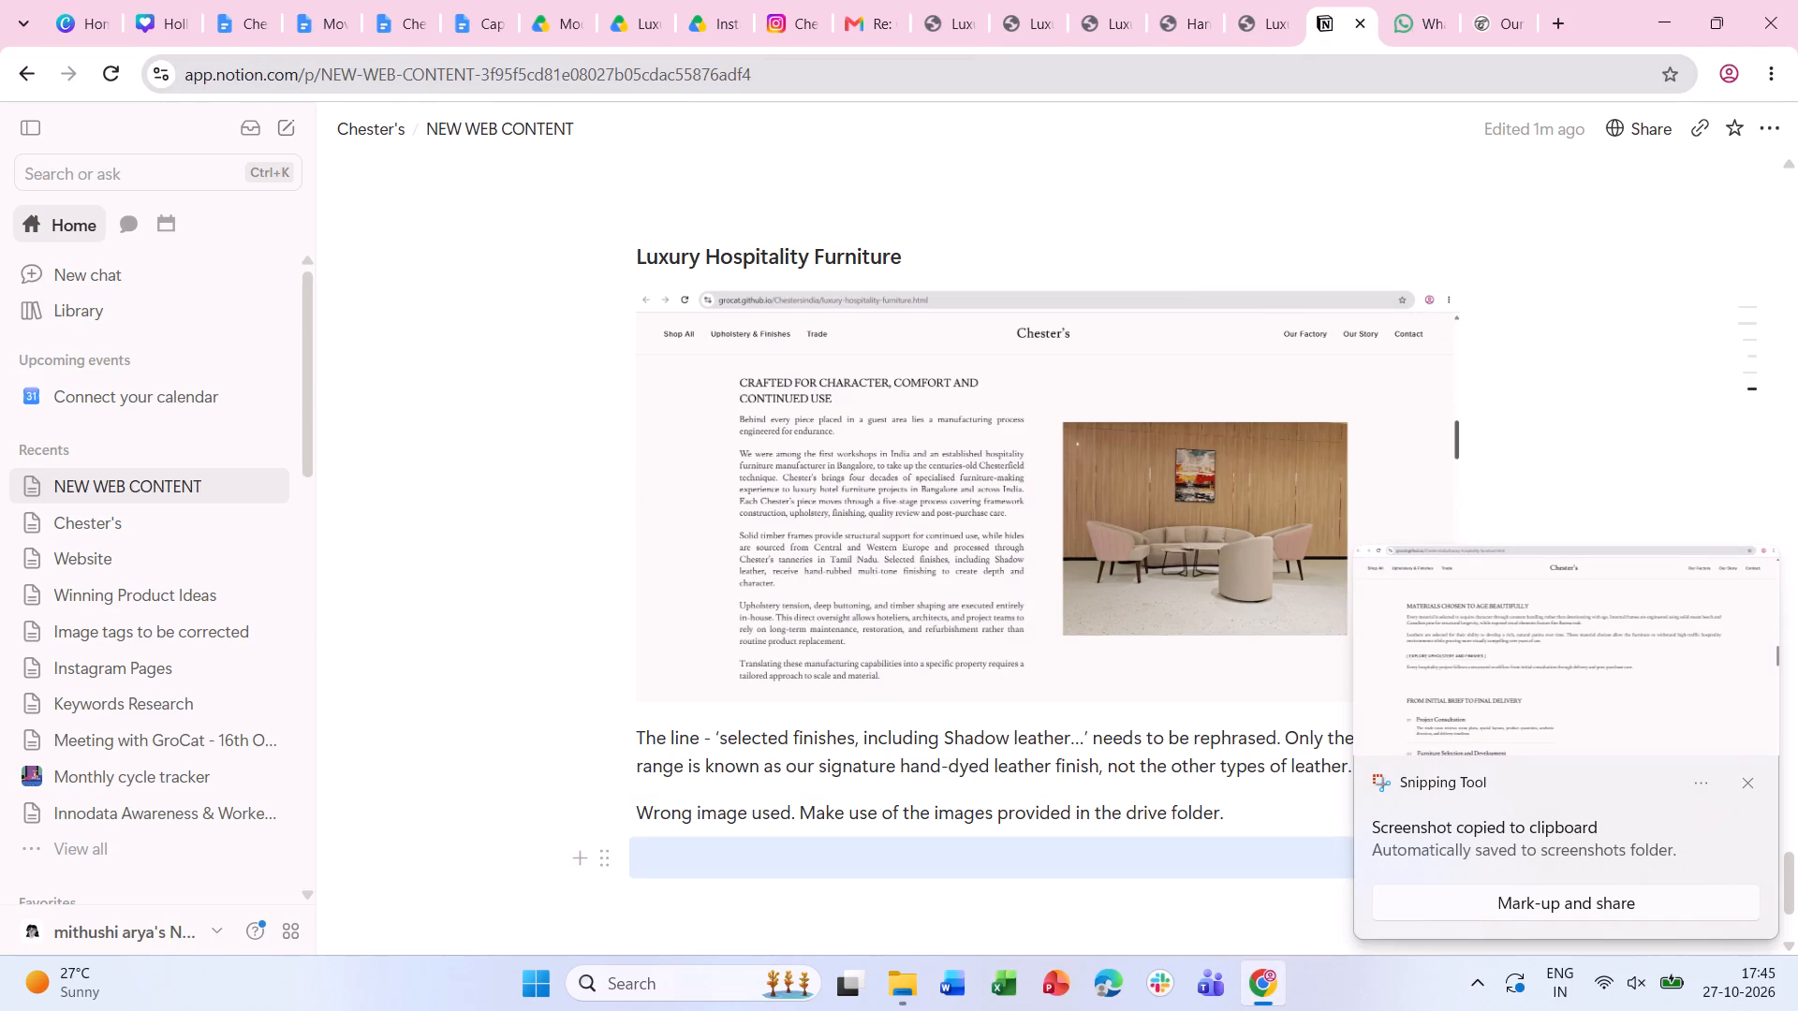
{"action": "key", "text": "Return"}
{"action": "key", "text": "Return"}
{"action": "key", "text": "ctrl+v"}
{"action": "scroll", "coordinate": [1040, 771], "scroll_direction": "down", "scroll_amount": 4}
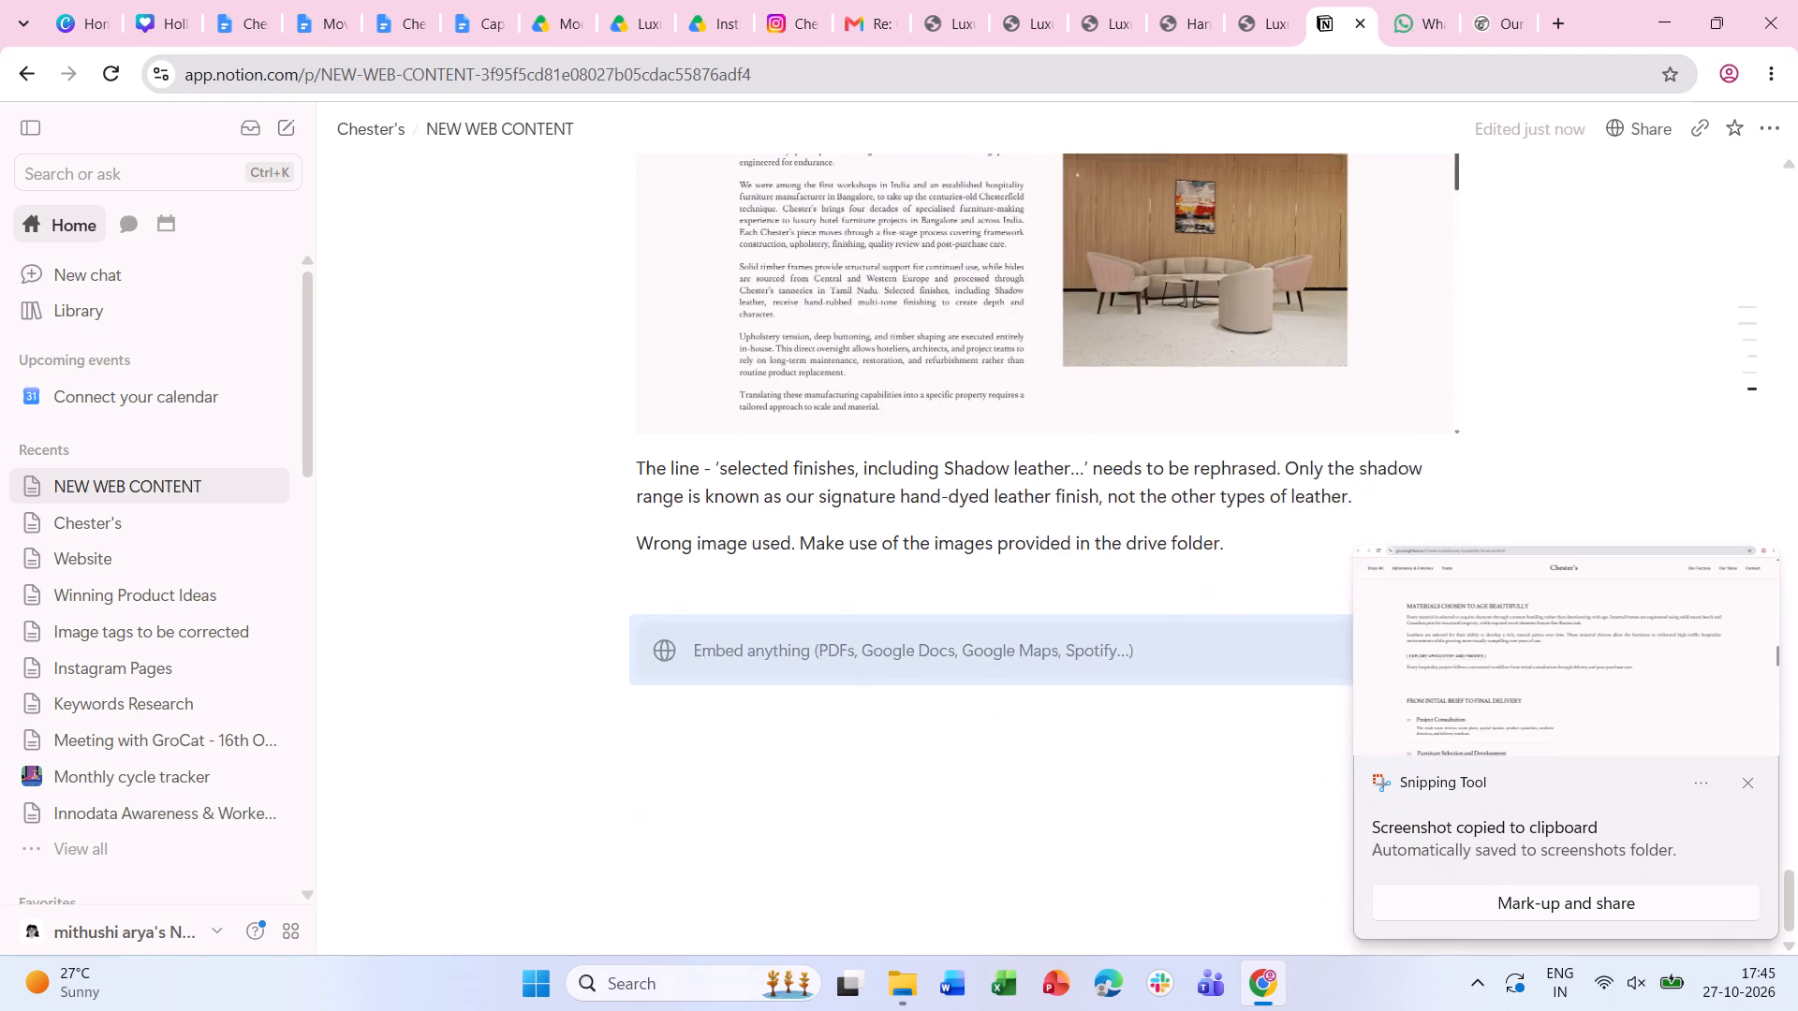
{"action": "scroll", "coordinate": [970, 779], "scroll_direction": "down", "scroll_amount": 4}
Below the new screenshot, write "Spacing between the CTA 'explore upholstery' and text".
{"action": "left_click", "coordinate": [774, 696]}
{"action": "type", "text": "Spacing between the CTA"}
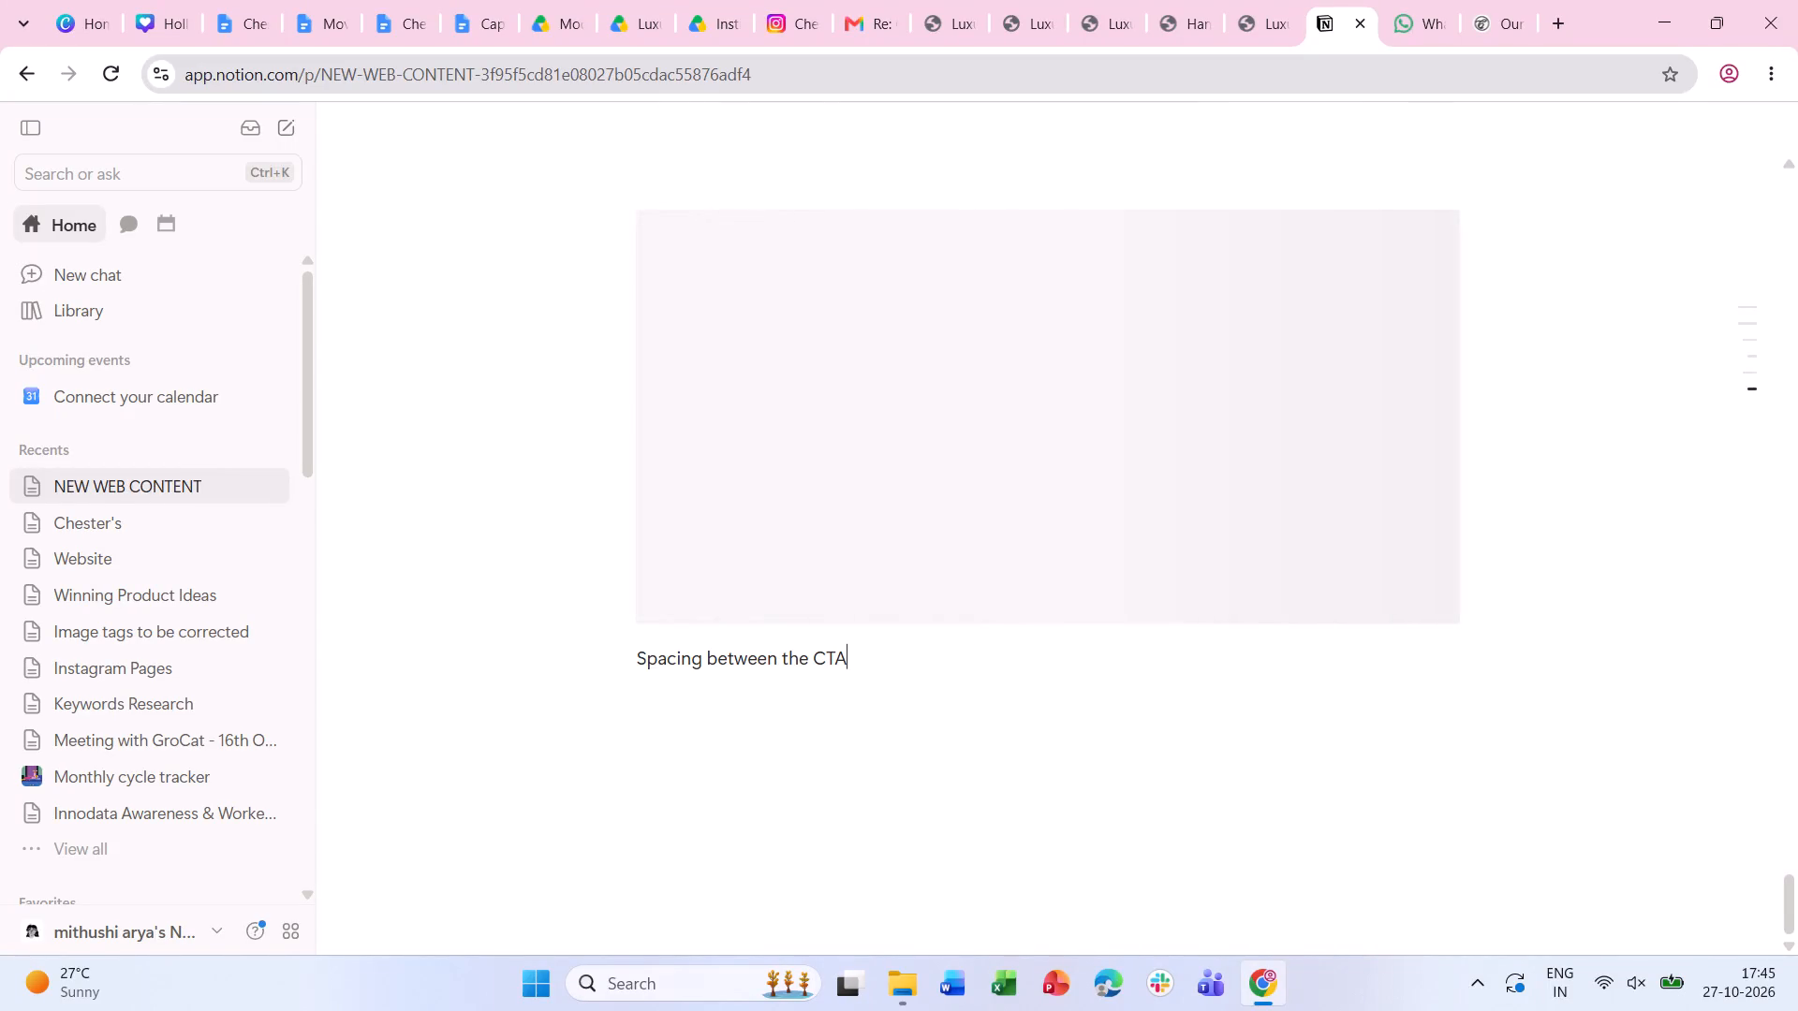
{"action": "key", "text": "space"}
{"action": "key", "text": "apostrophe"}
{"action": "type", "text": "explore uphold"}
{"action": "key", "text": "BackSpace"}
{"action": "type", "text": "stery' and"}
{"action": "key", "text": "space"}
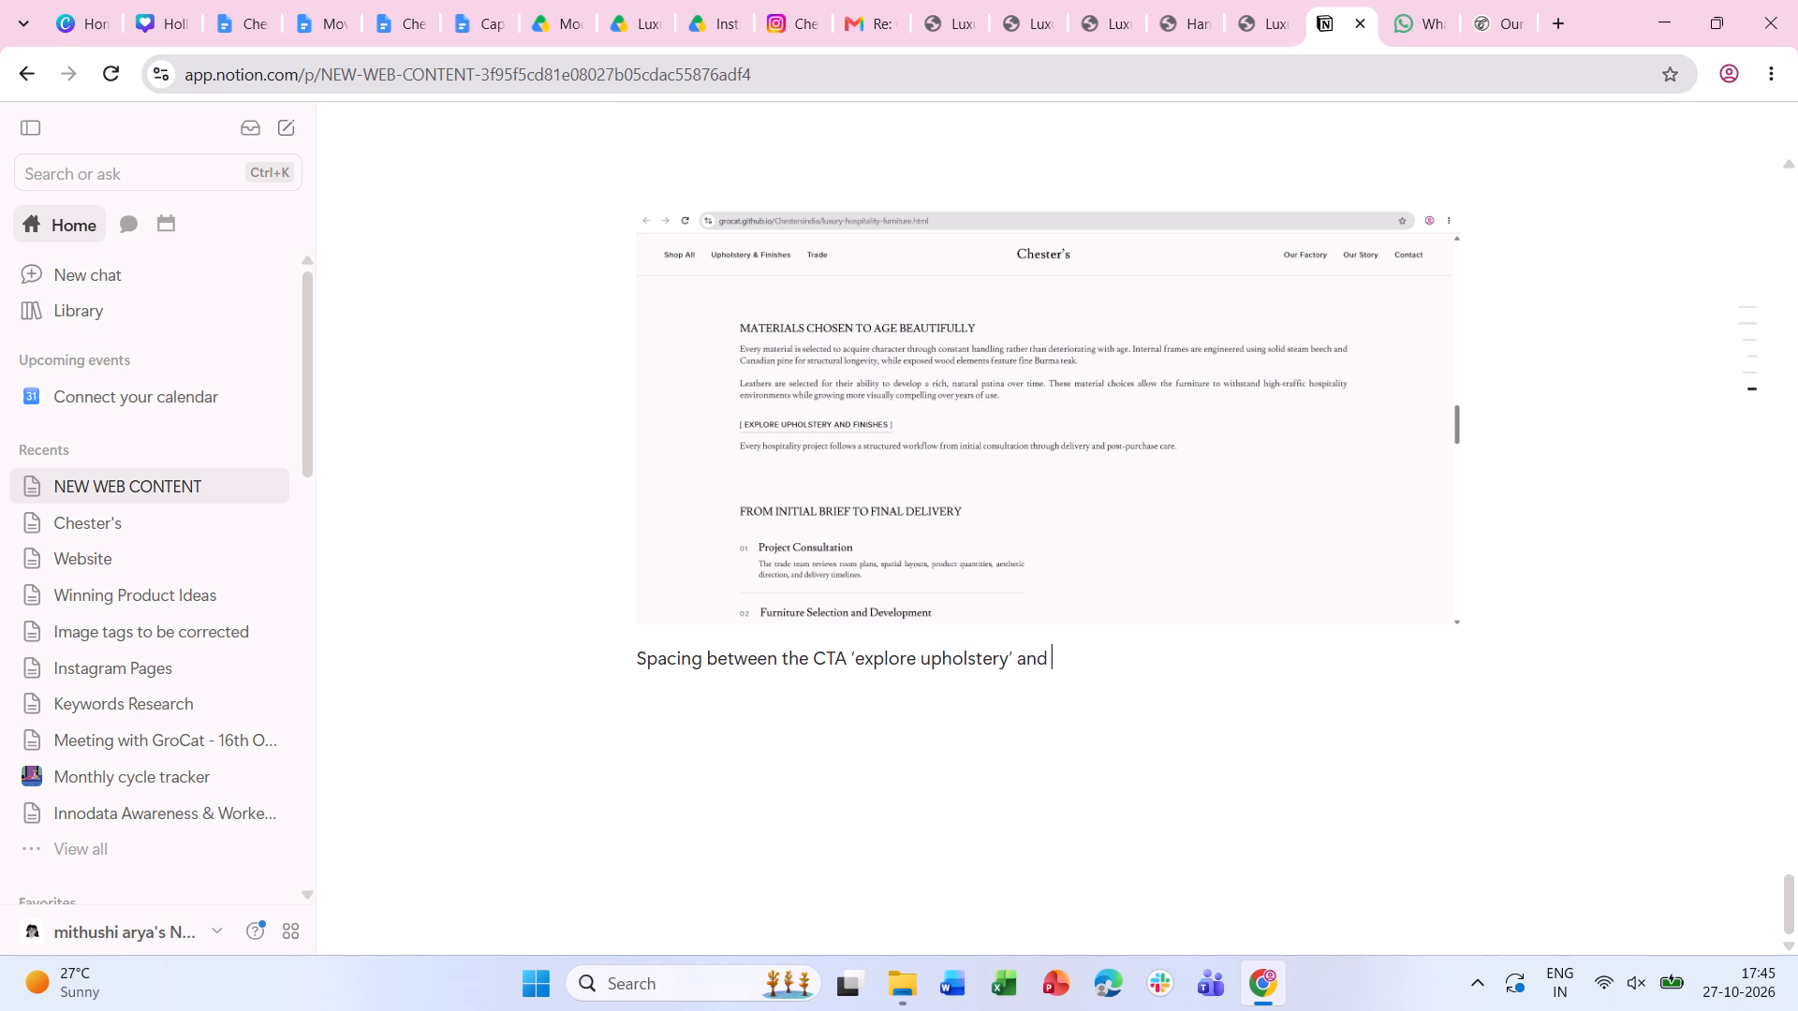
{"action": "type", "text": "text"}
{"action": "key", "text": "space"}
Insert "to be increased" after "Spacing", end the note with "below the CTA.", and leave blank lines beneath it.
{"action": "left_click", "coordinate": [705, 664]}
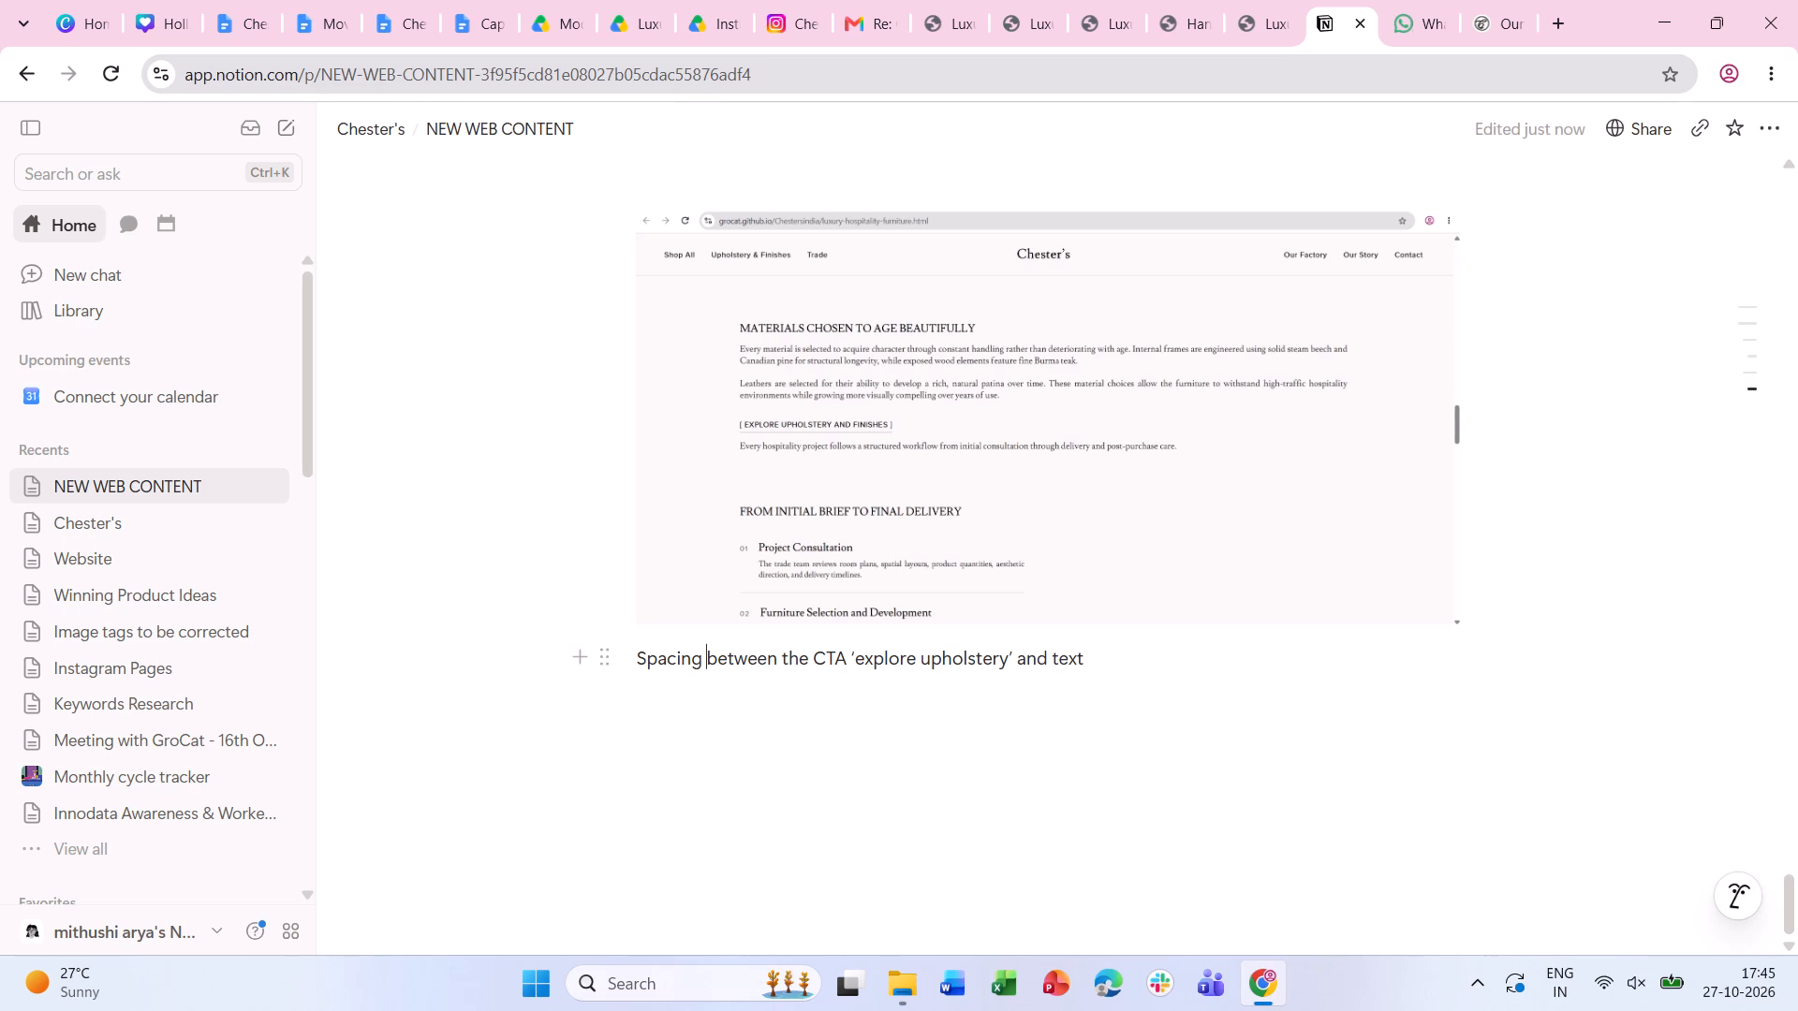
{"action": "type", "text": "to be increased"}
{"action": "key", "text": "space"}
{"action": "left_click", "coordinate": [1243, 656]}
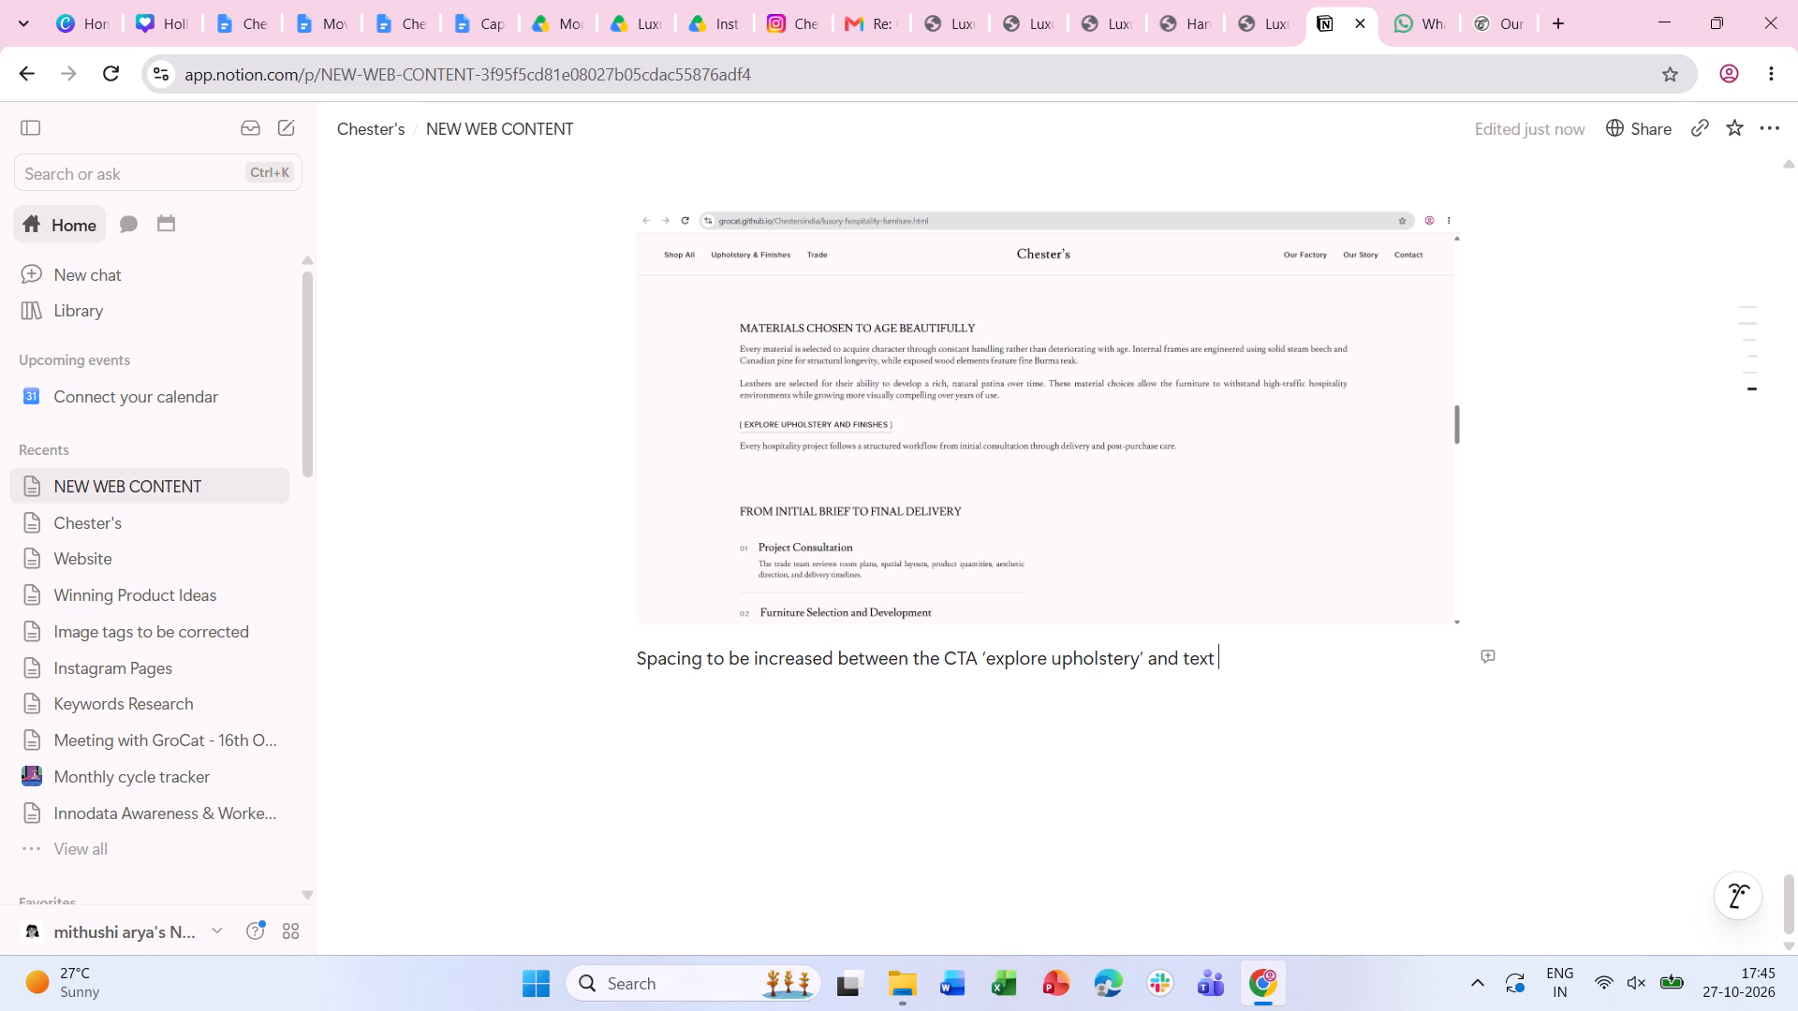
{"action": "type", "text": "below the CTA."}
{"action": "key", "text": "Return"}
{"action": "key", "text": "Return"}
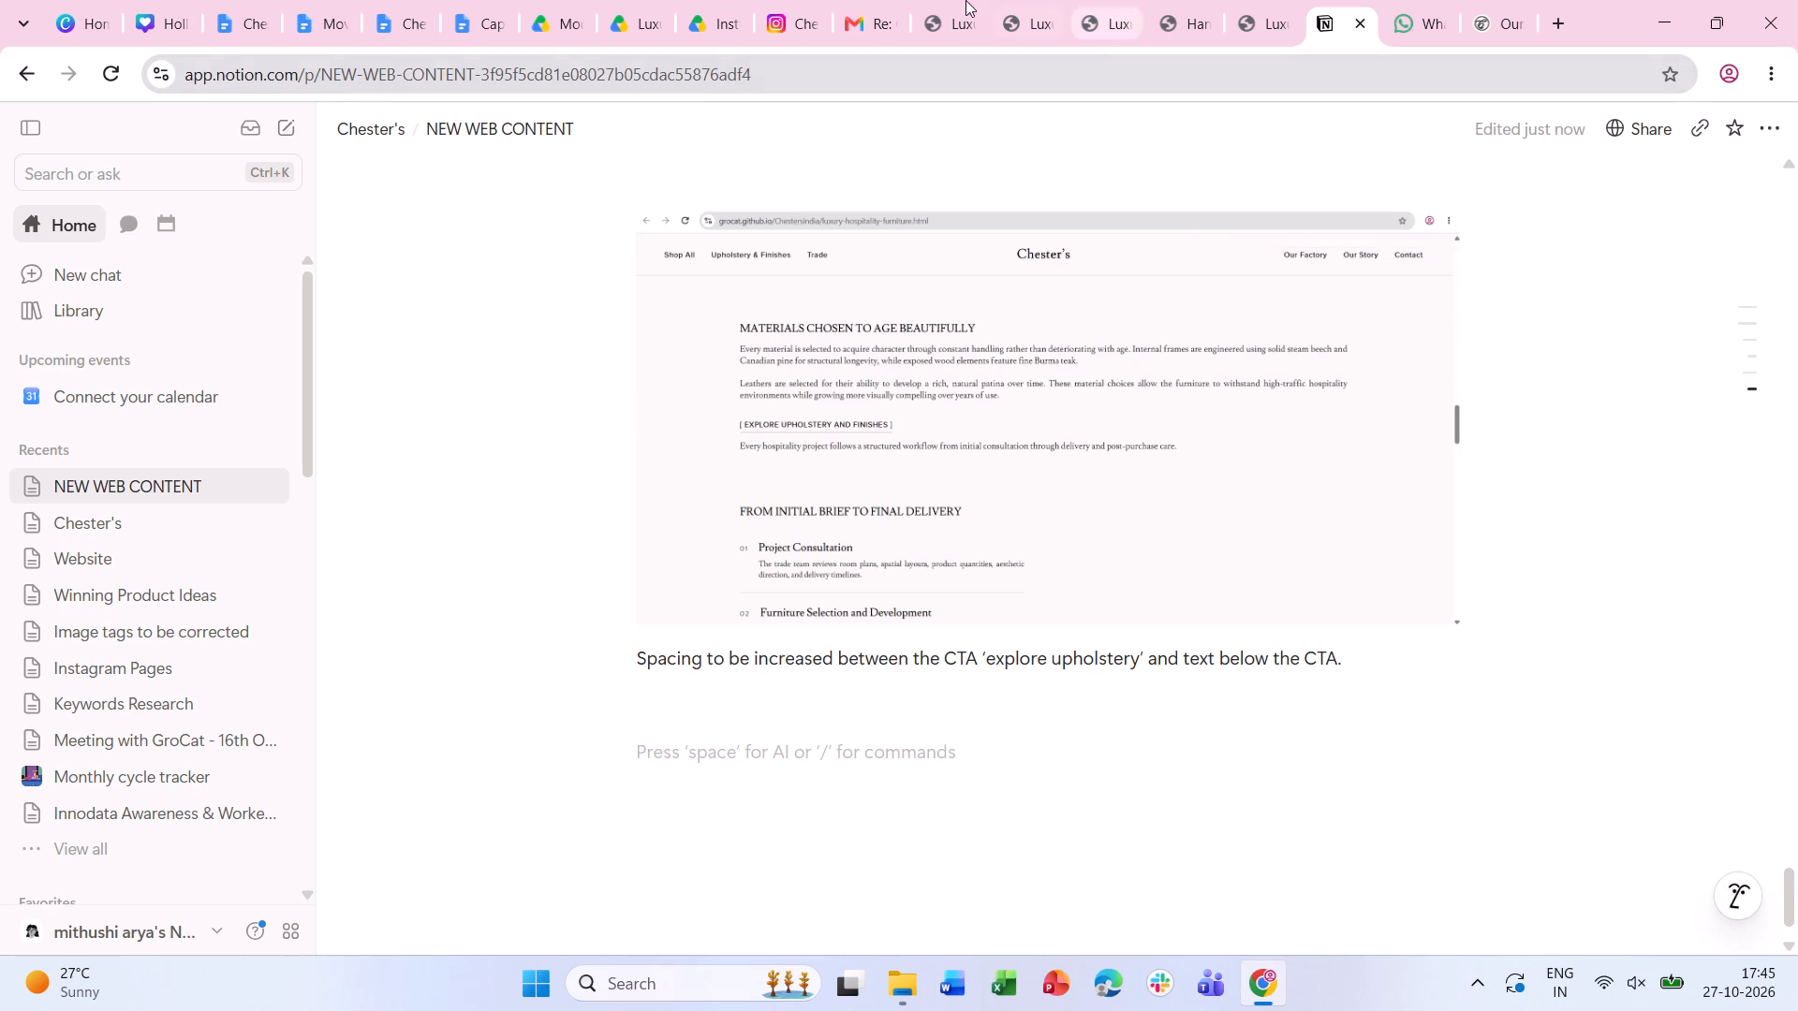
Switch back to the luxury hospitality furniture page and examine the "From Initial Brief to Final Delivery" section and its image.
{"action": "left_click", "coordinate": [939, 0]}
{"action": "left_click", "coordinate": [1010, 1]}
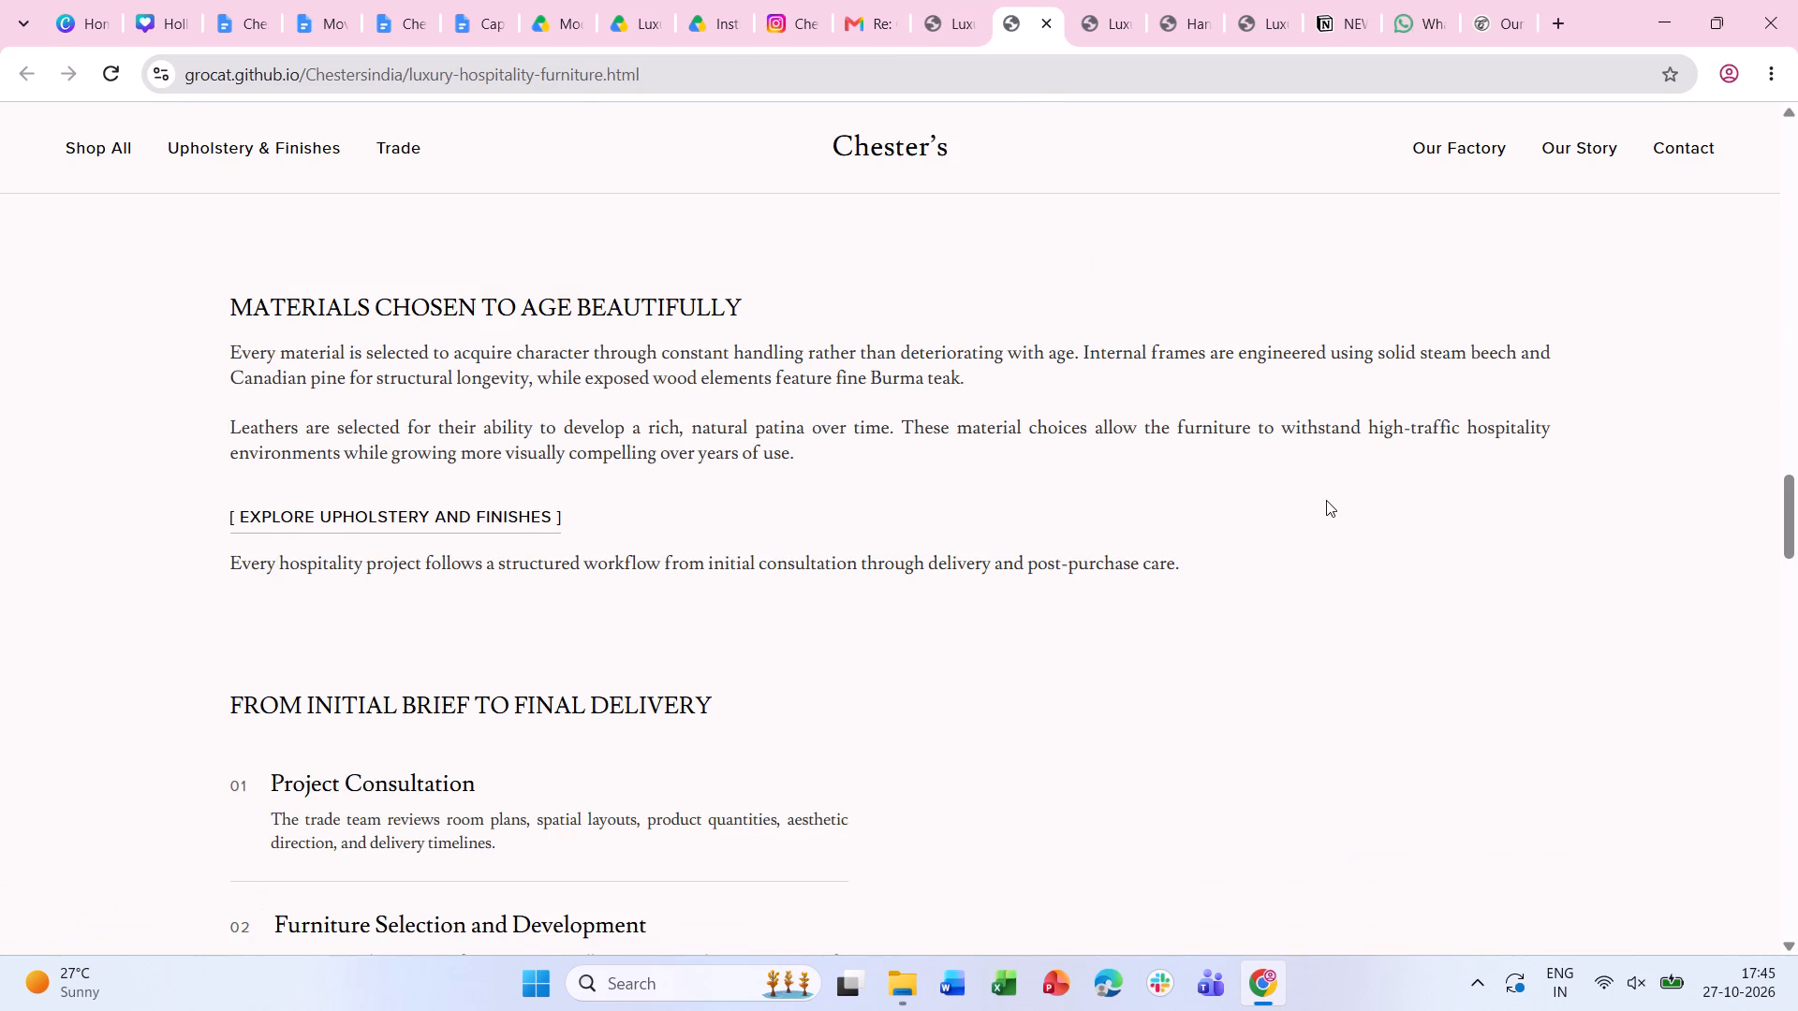
{"action": "scroll", "coordinate": [1326, 498], "scroll_direction": "down", "scroll_amount": 6}
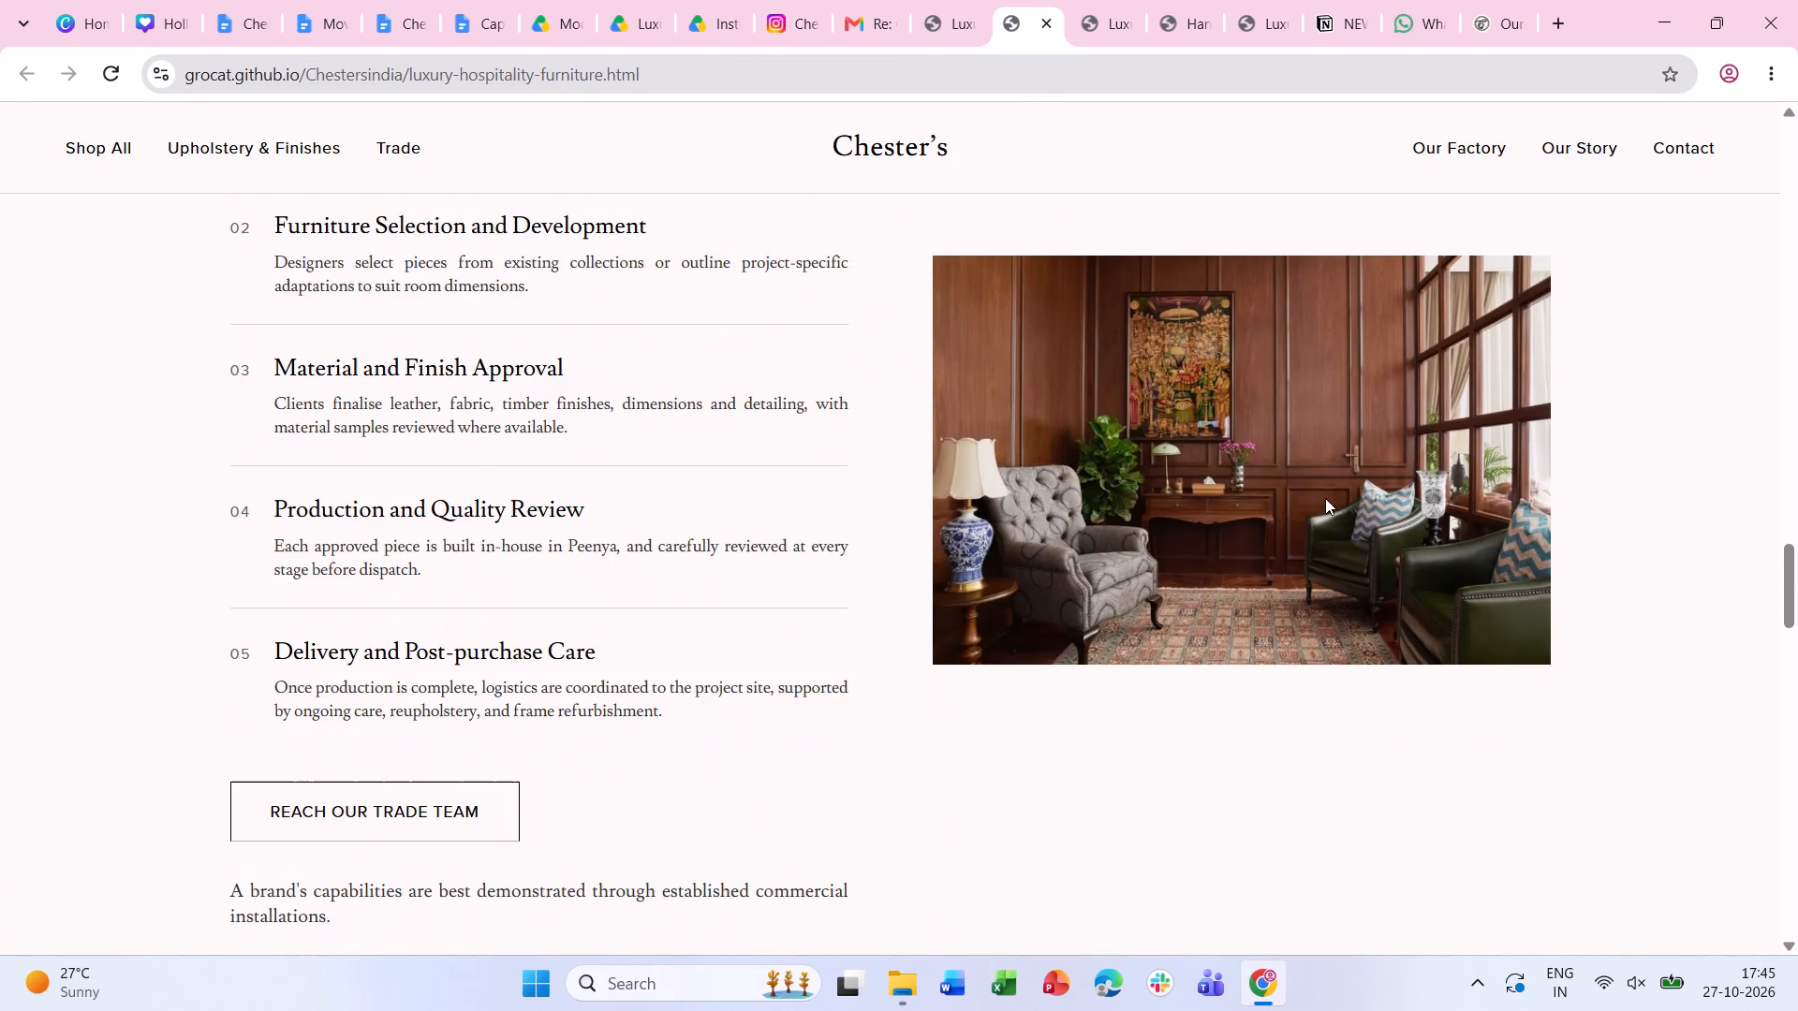
{"action": "scroll", "coordinate": [1325, 499], "scroll_direction": "up", "scroll_amount": 3}
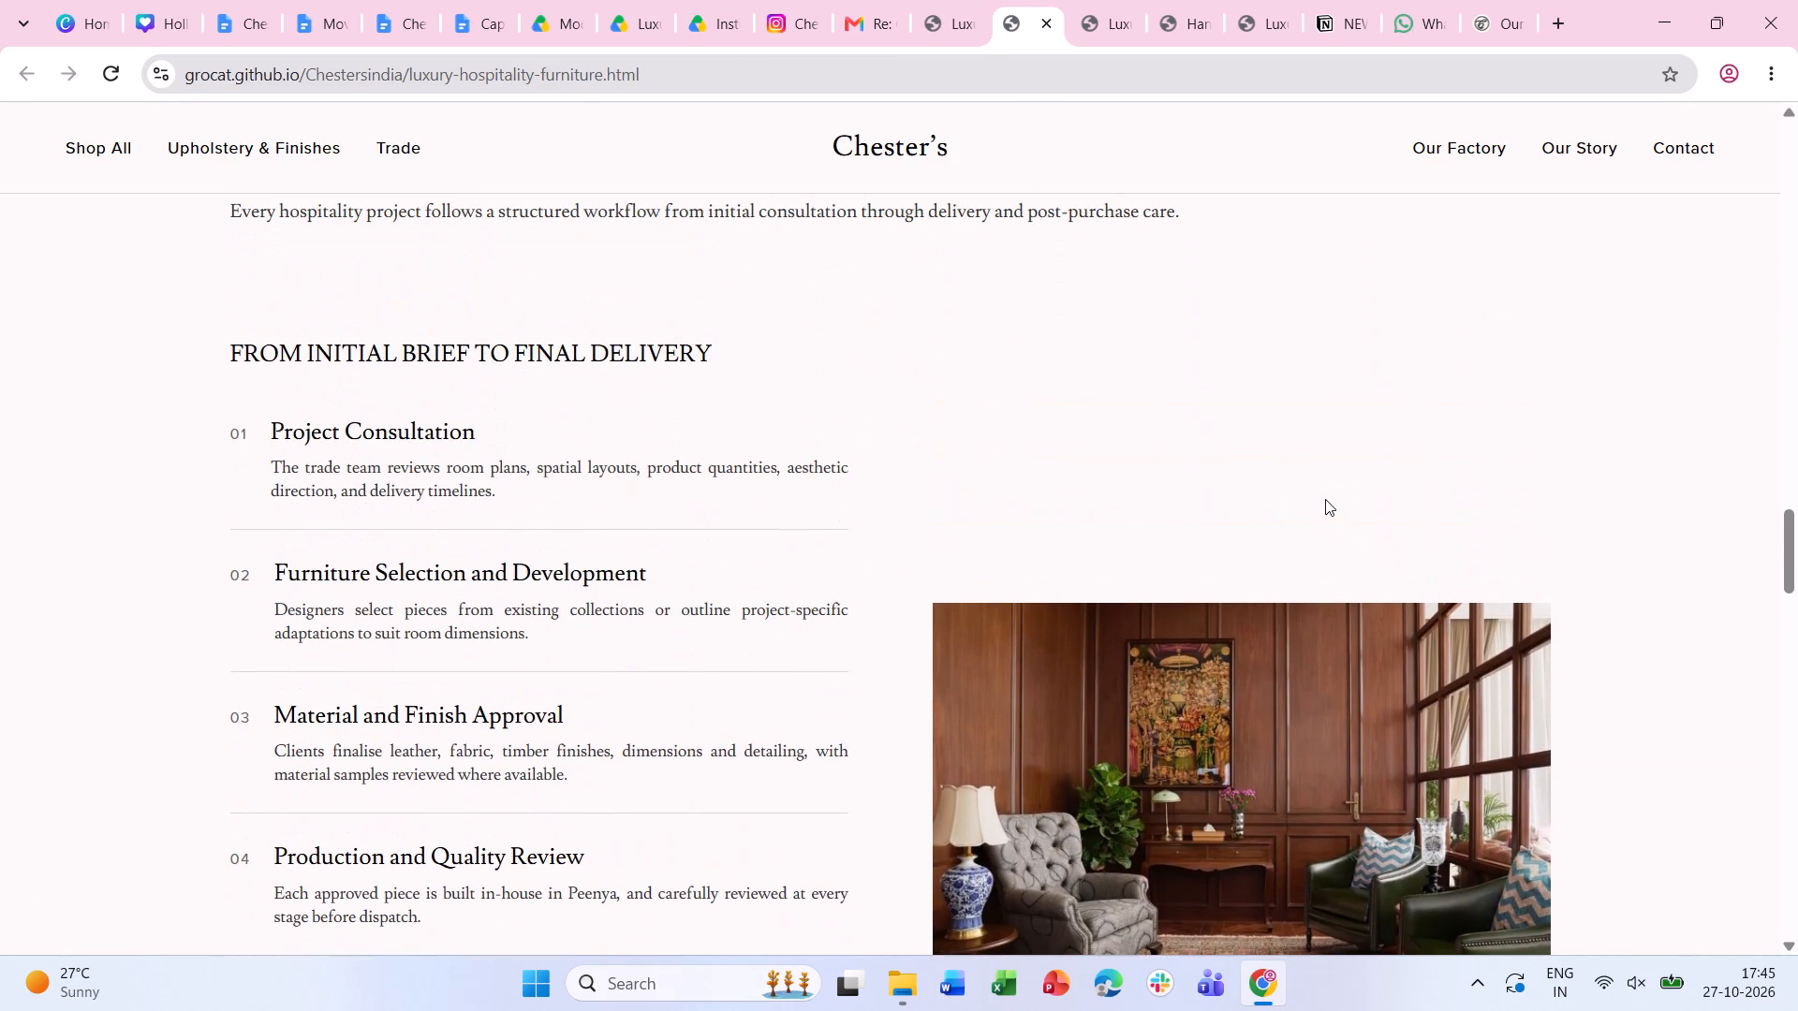
In the Luxury Hospitality Furniture folder of Project Images for Grocat (Shop the Look), move the Tollygunge Club (banner image) file to trash.
{"action": "left_click", "coordinate": [556, 3]}
{"action": "left_click", "coordinate": [636, 2]}
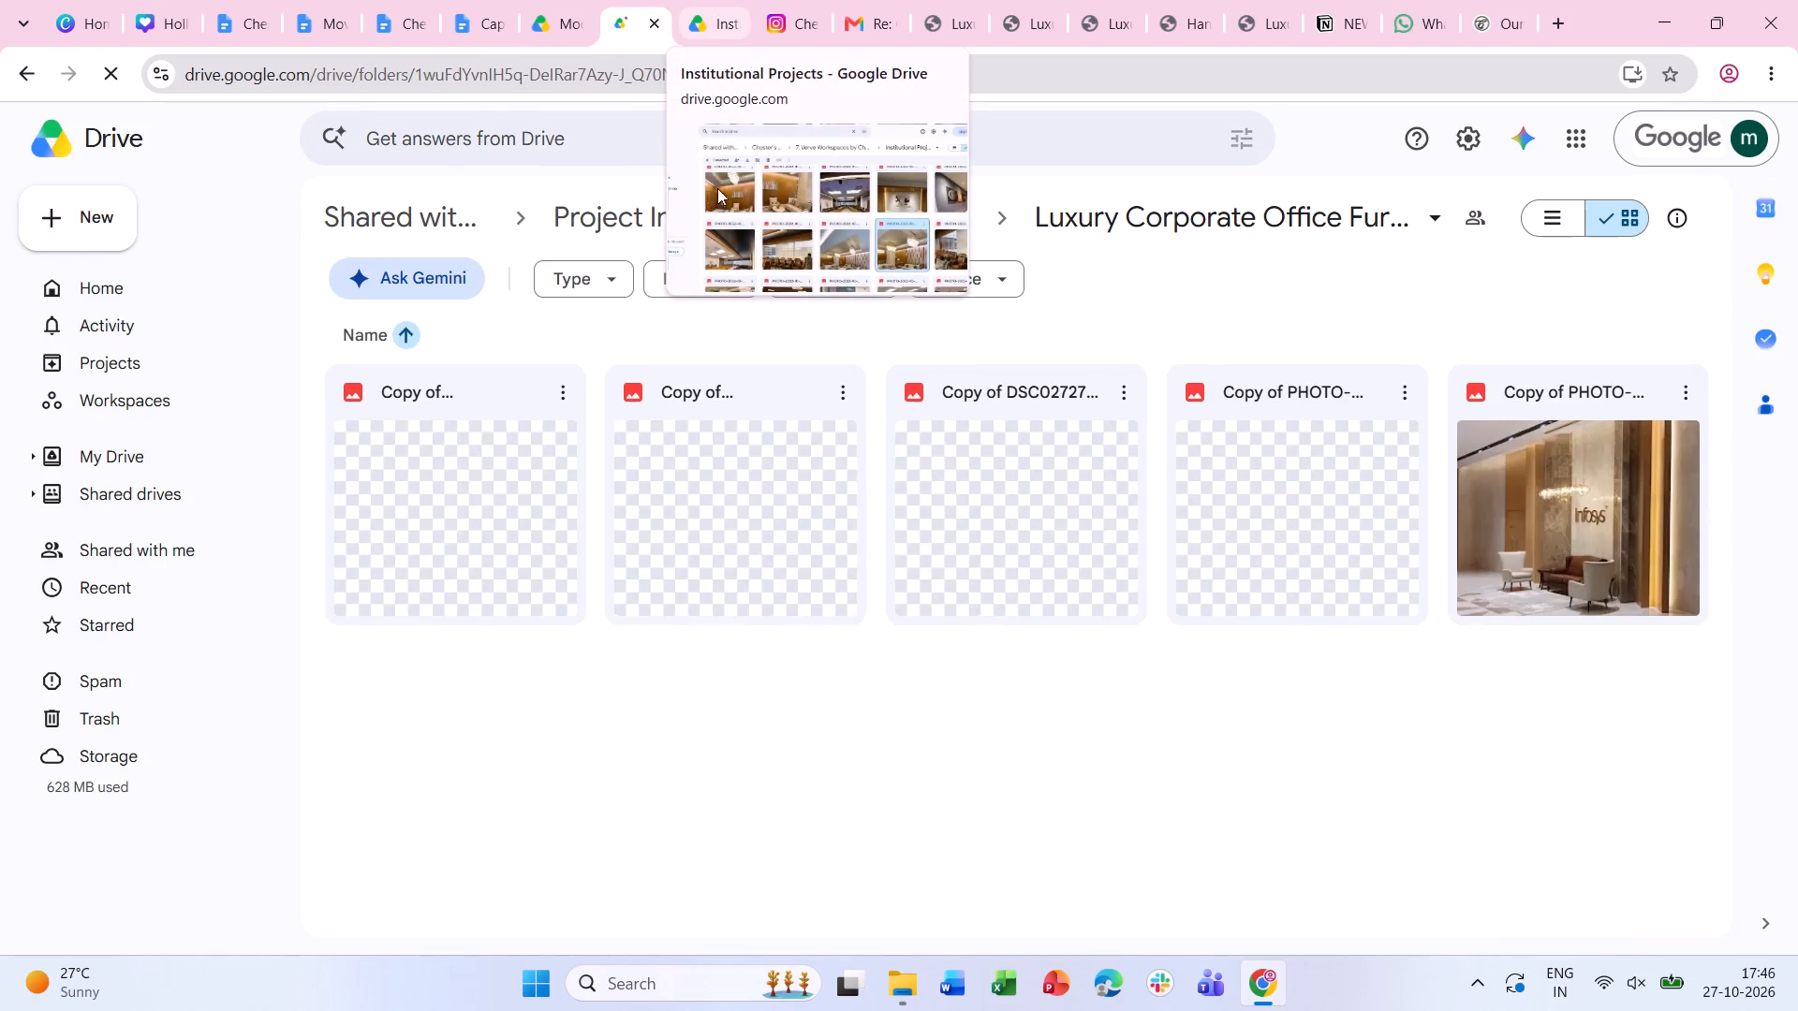
{"action": "left_click", "coordinate": [736, 223]}
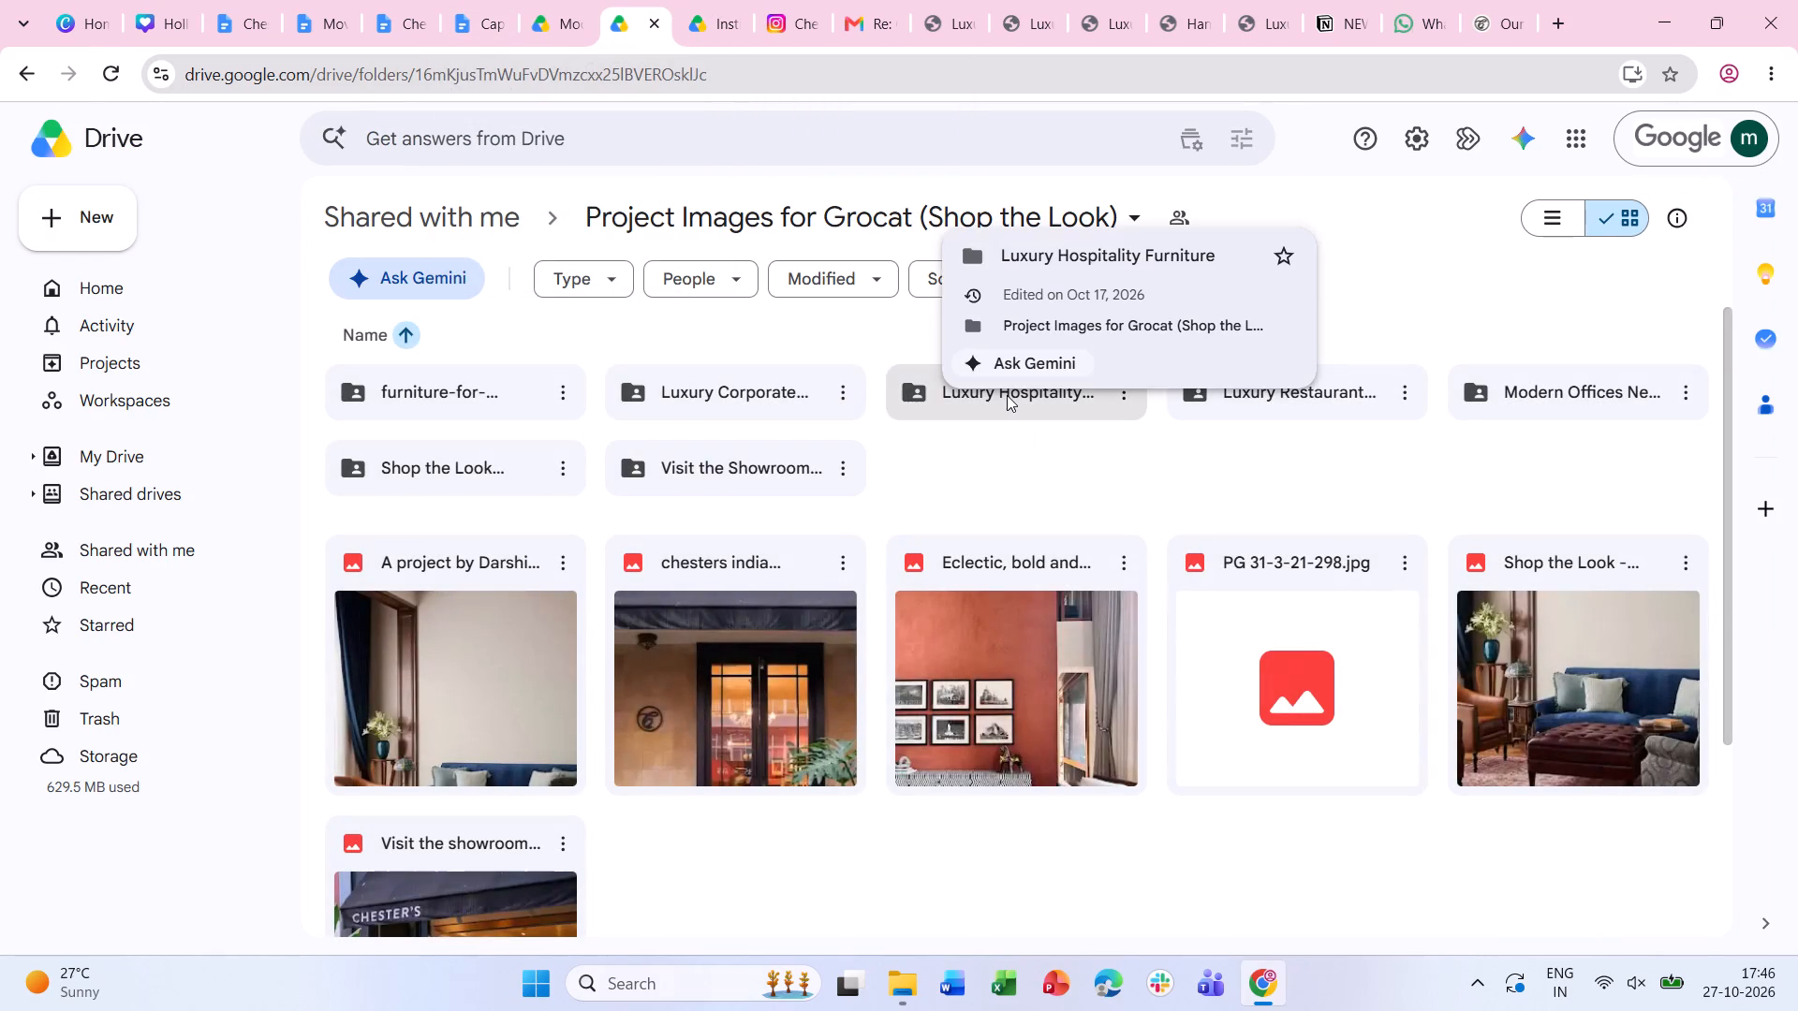
{"action": "double_click", "coordinate": [1008, 395]}
{"action": "left_click", "coordinate": [1233, 753]}
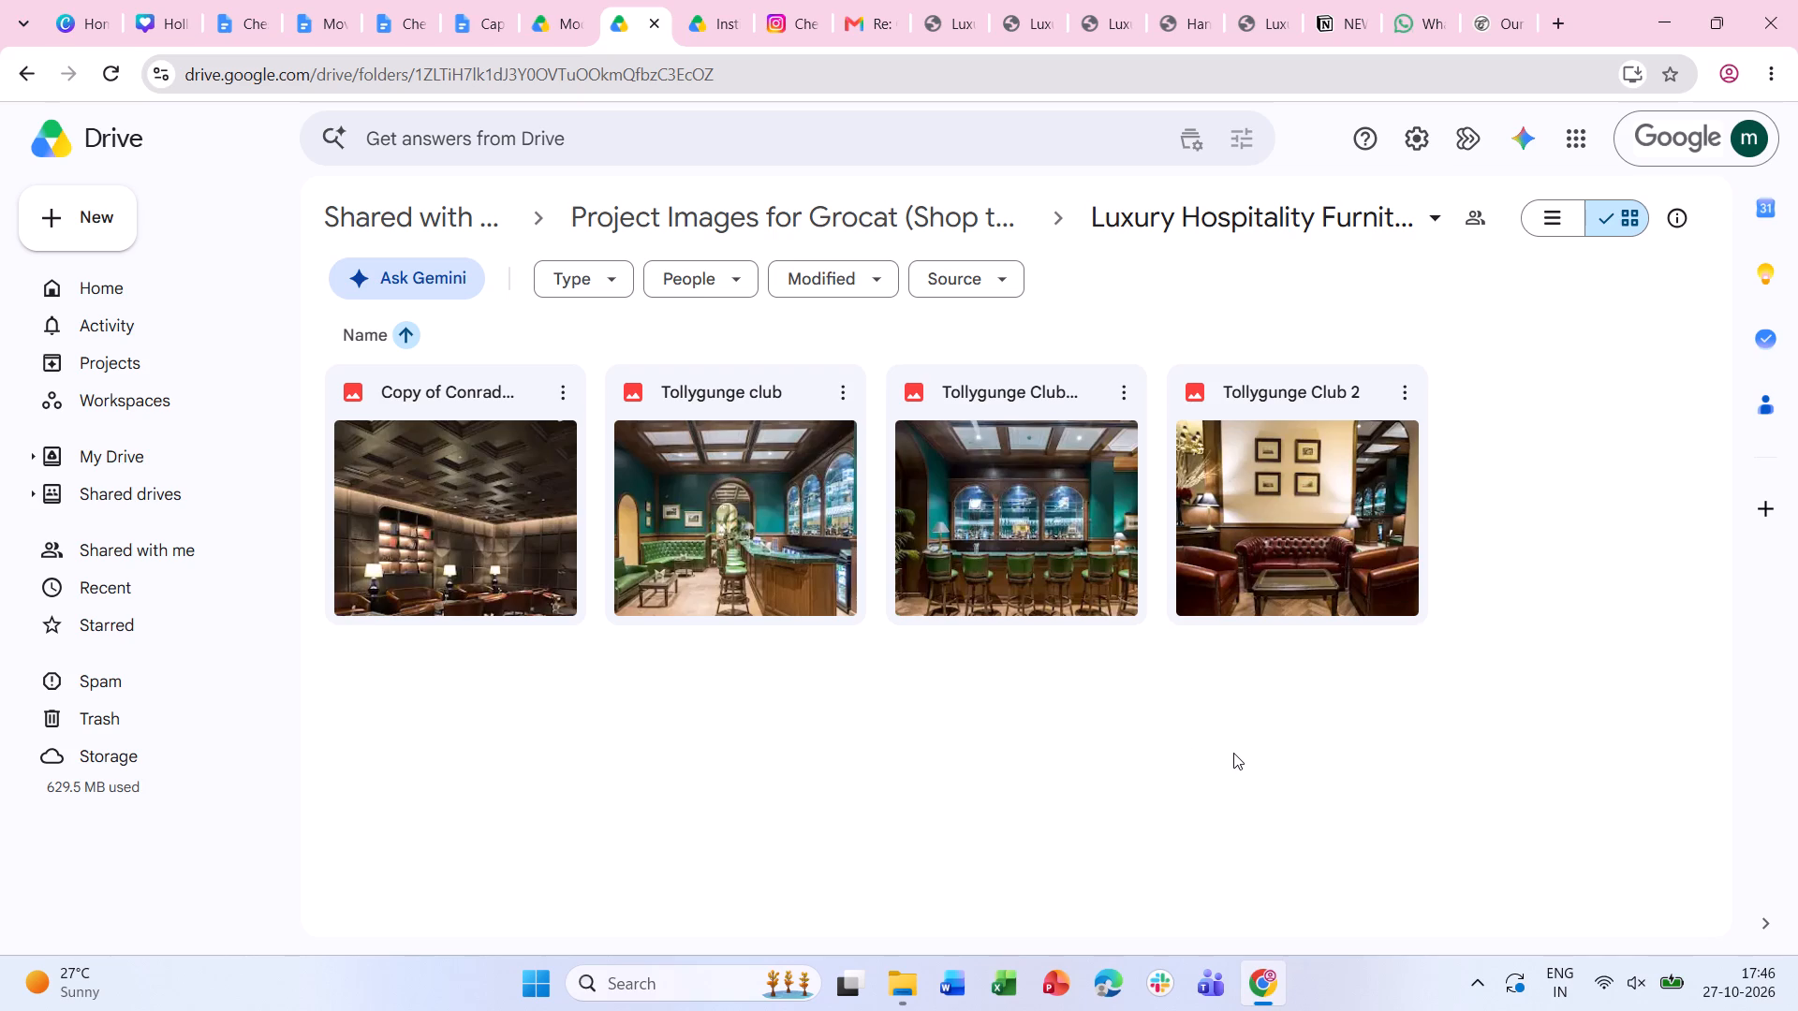
{"action": "left_click", "coordinate": [1005, 543]}
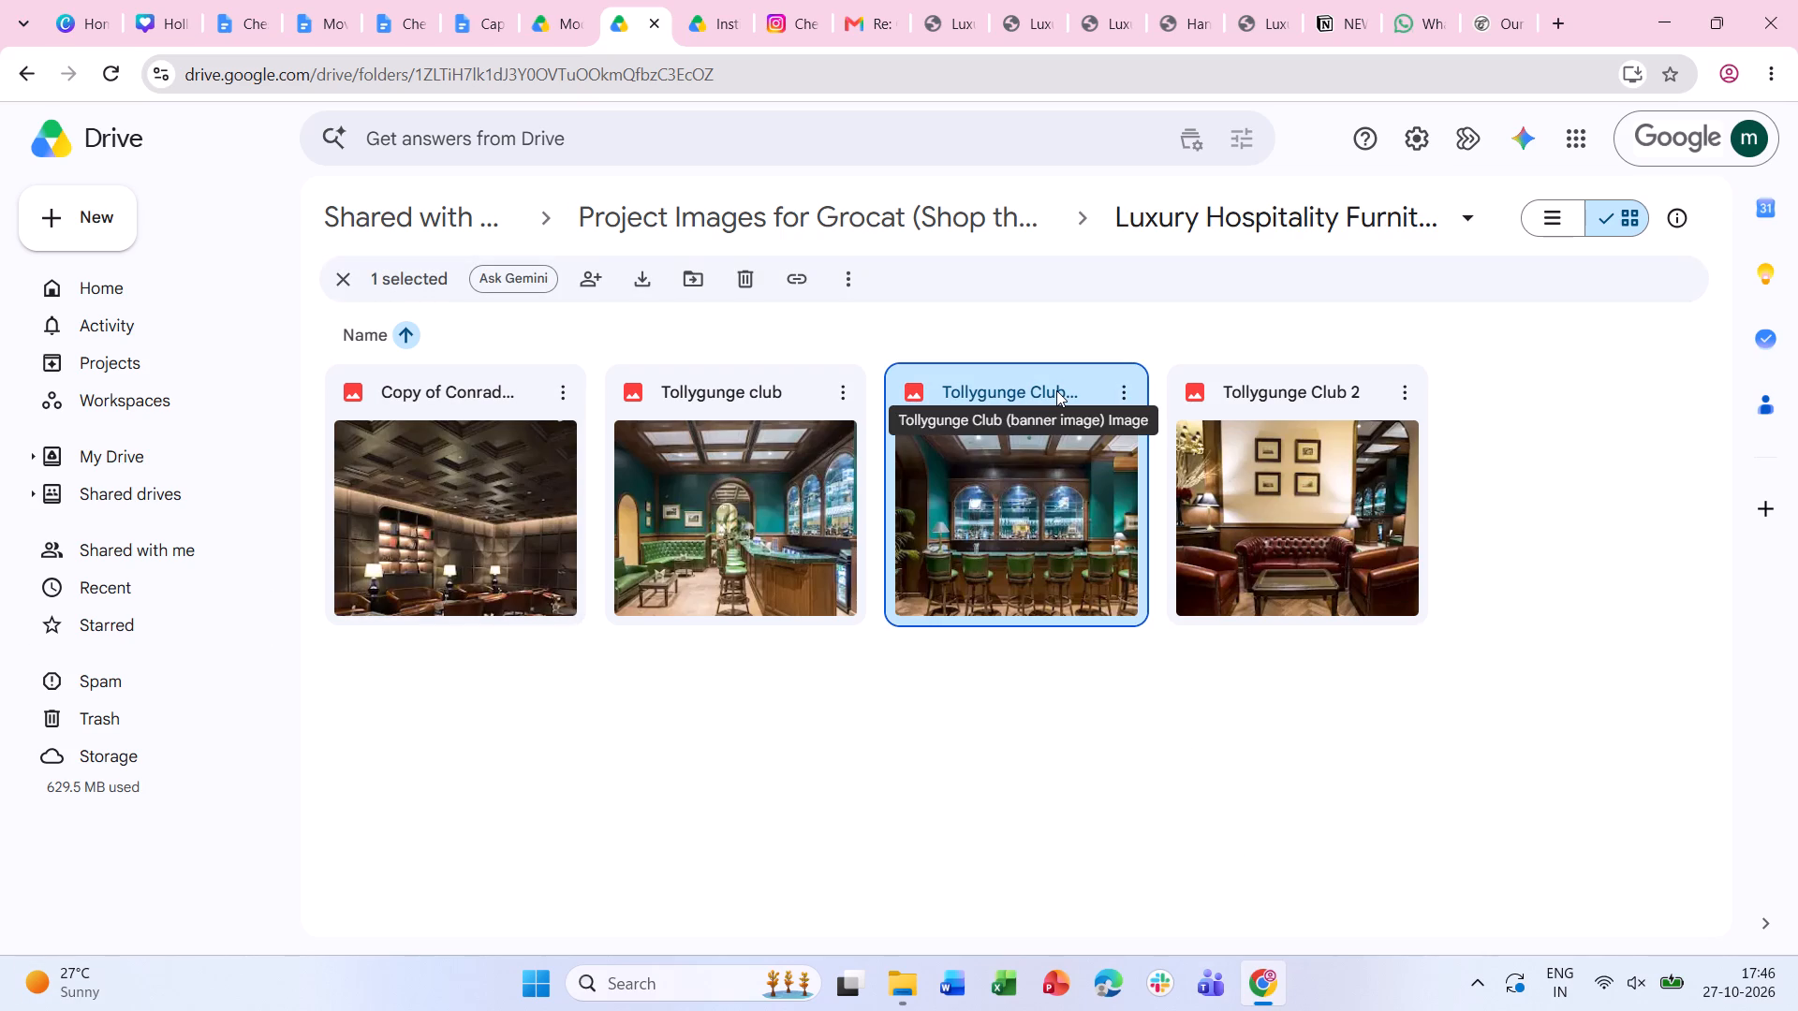
{"action": "left_click", "coordinate": [1129, 385]}
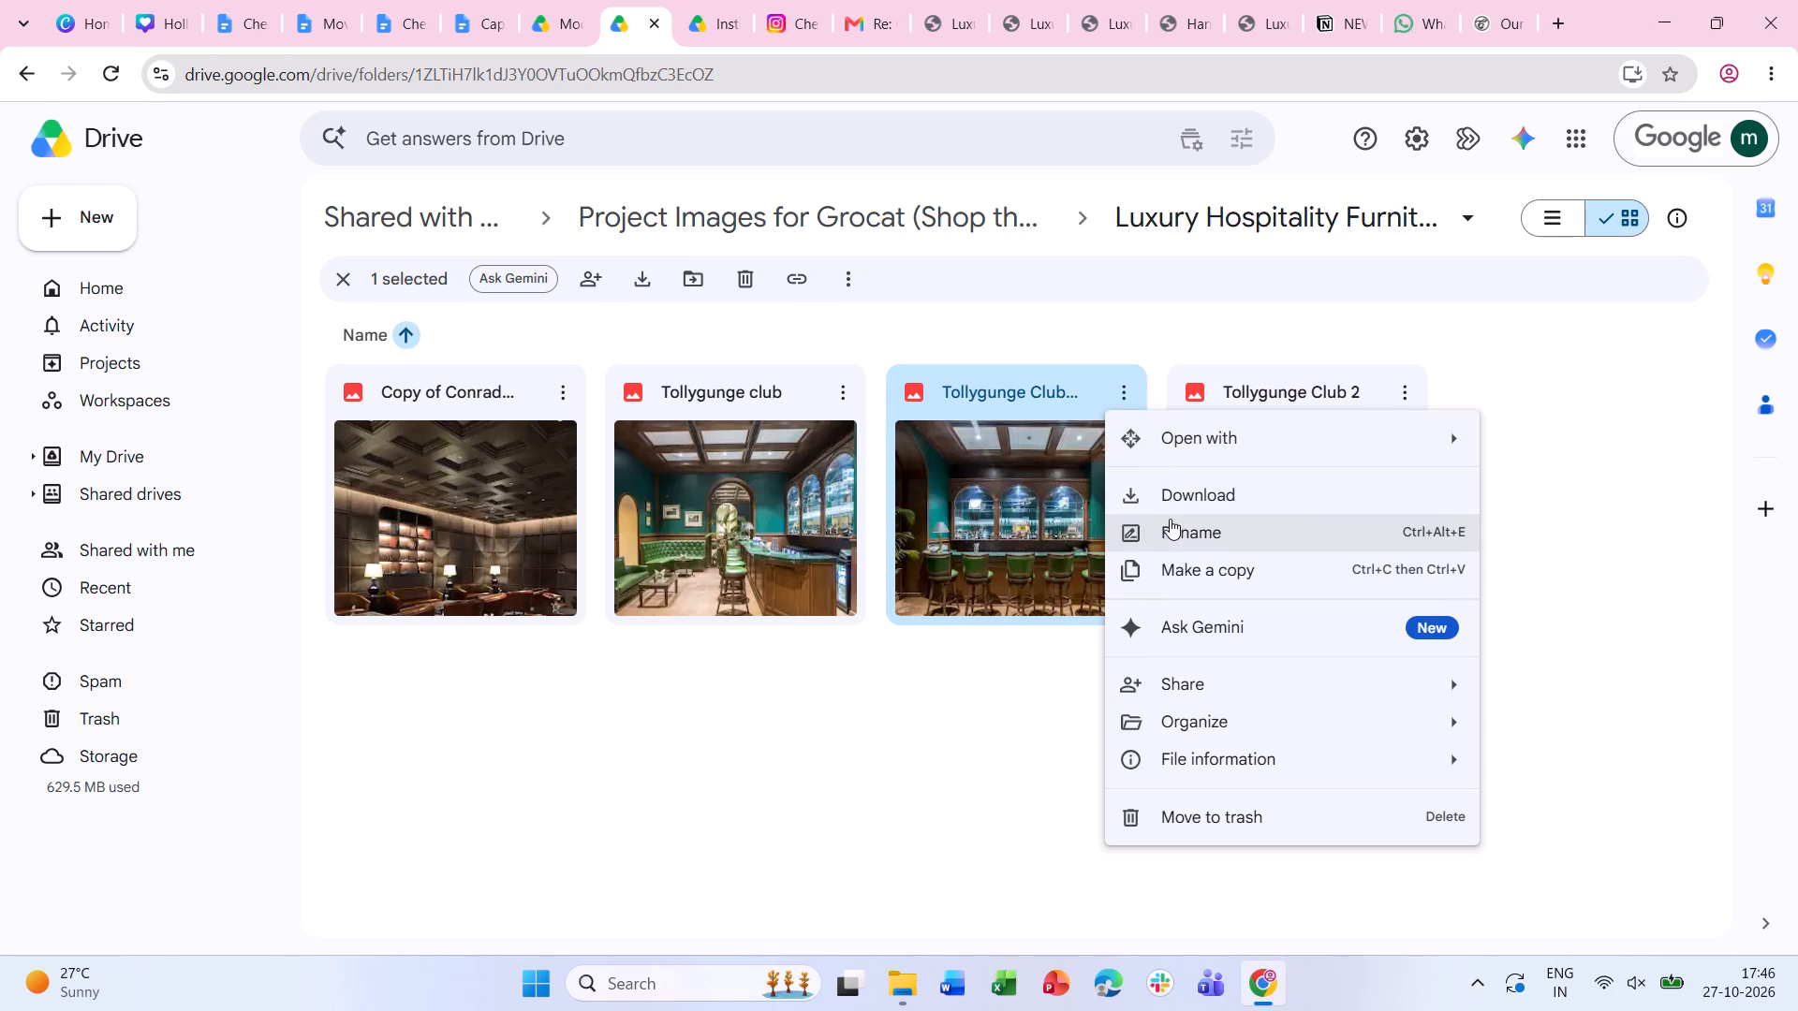
{"action": "left_click", "coordinate": [1201, 819]}
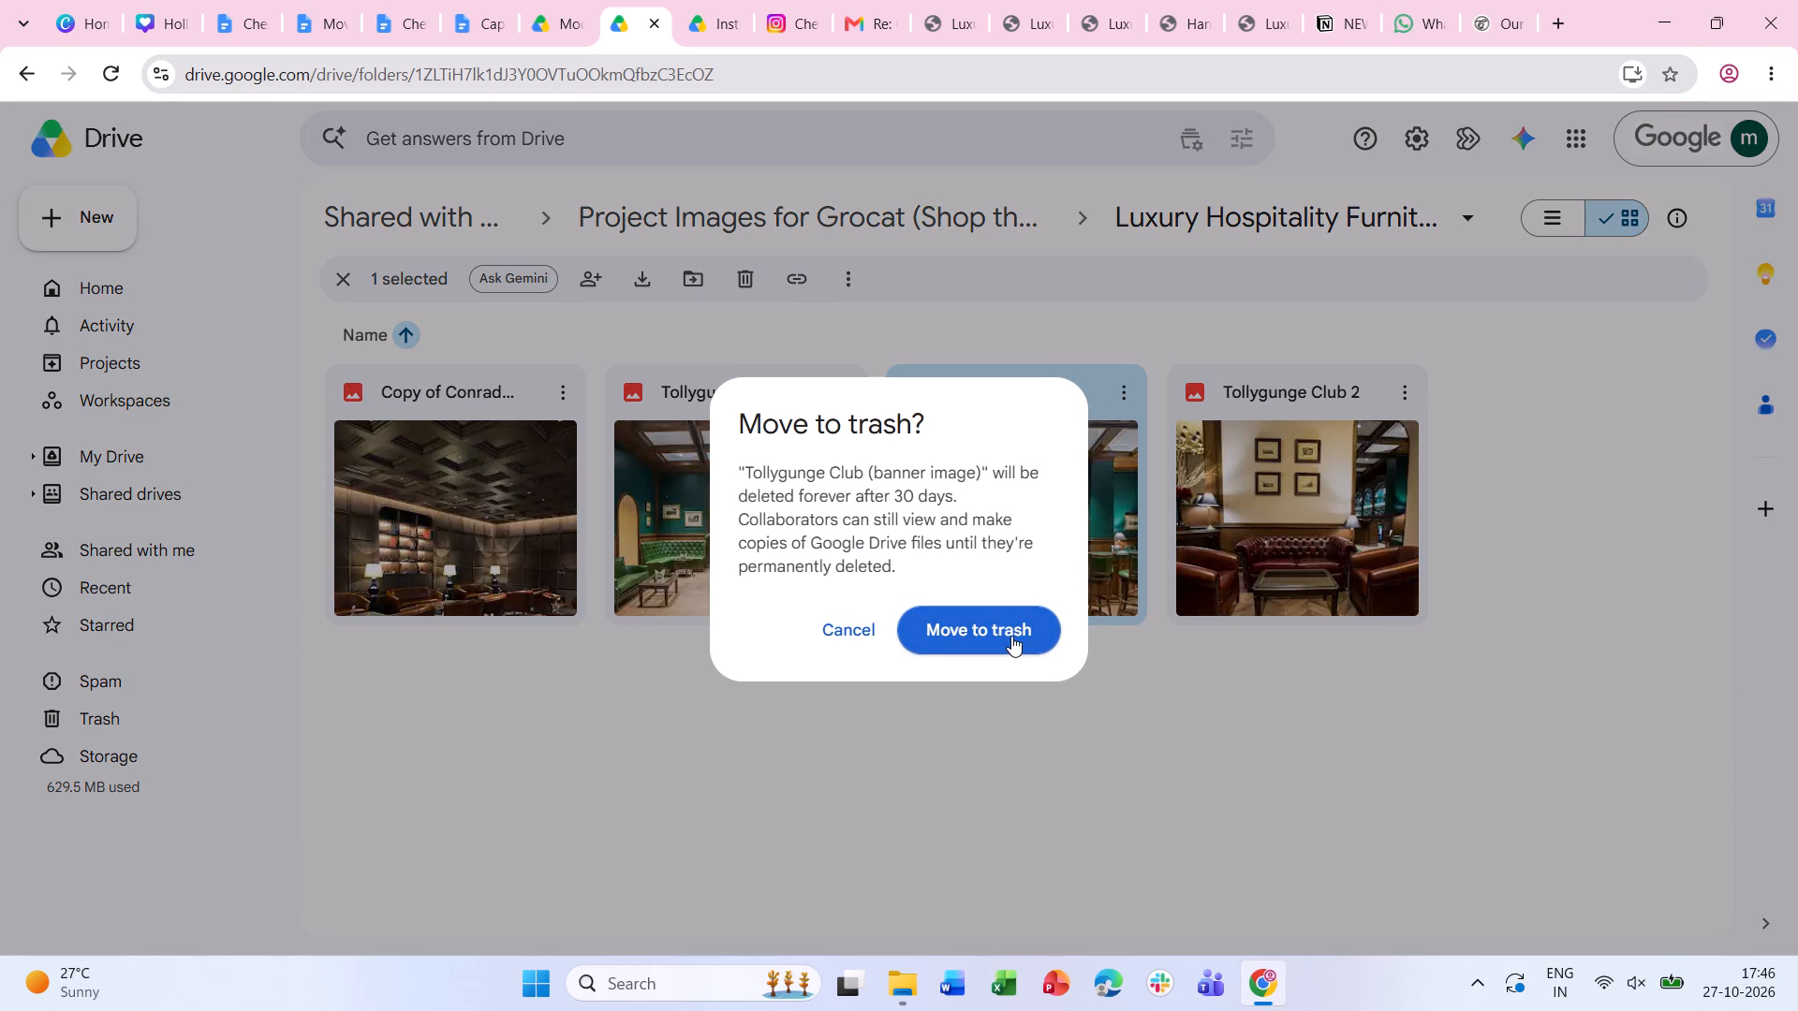
{"action": "left_click", "coordinate": [1011, 636]}
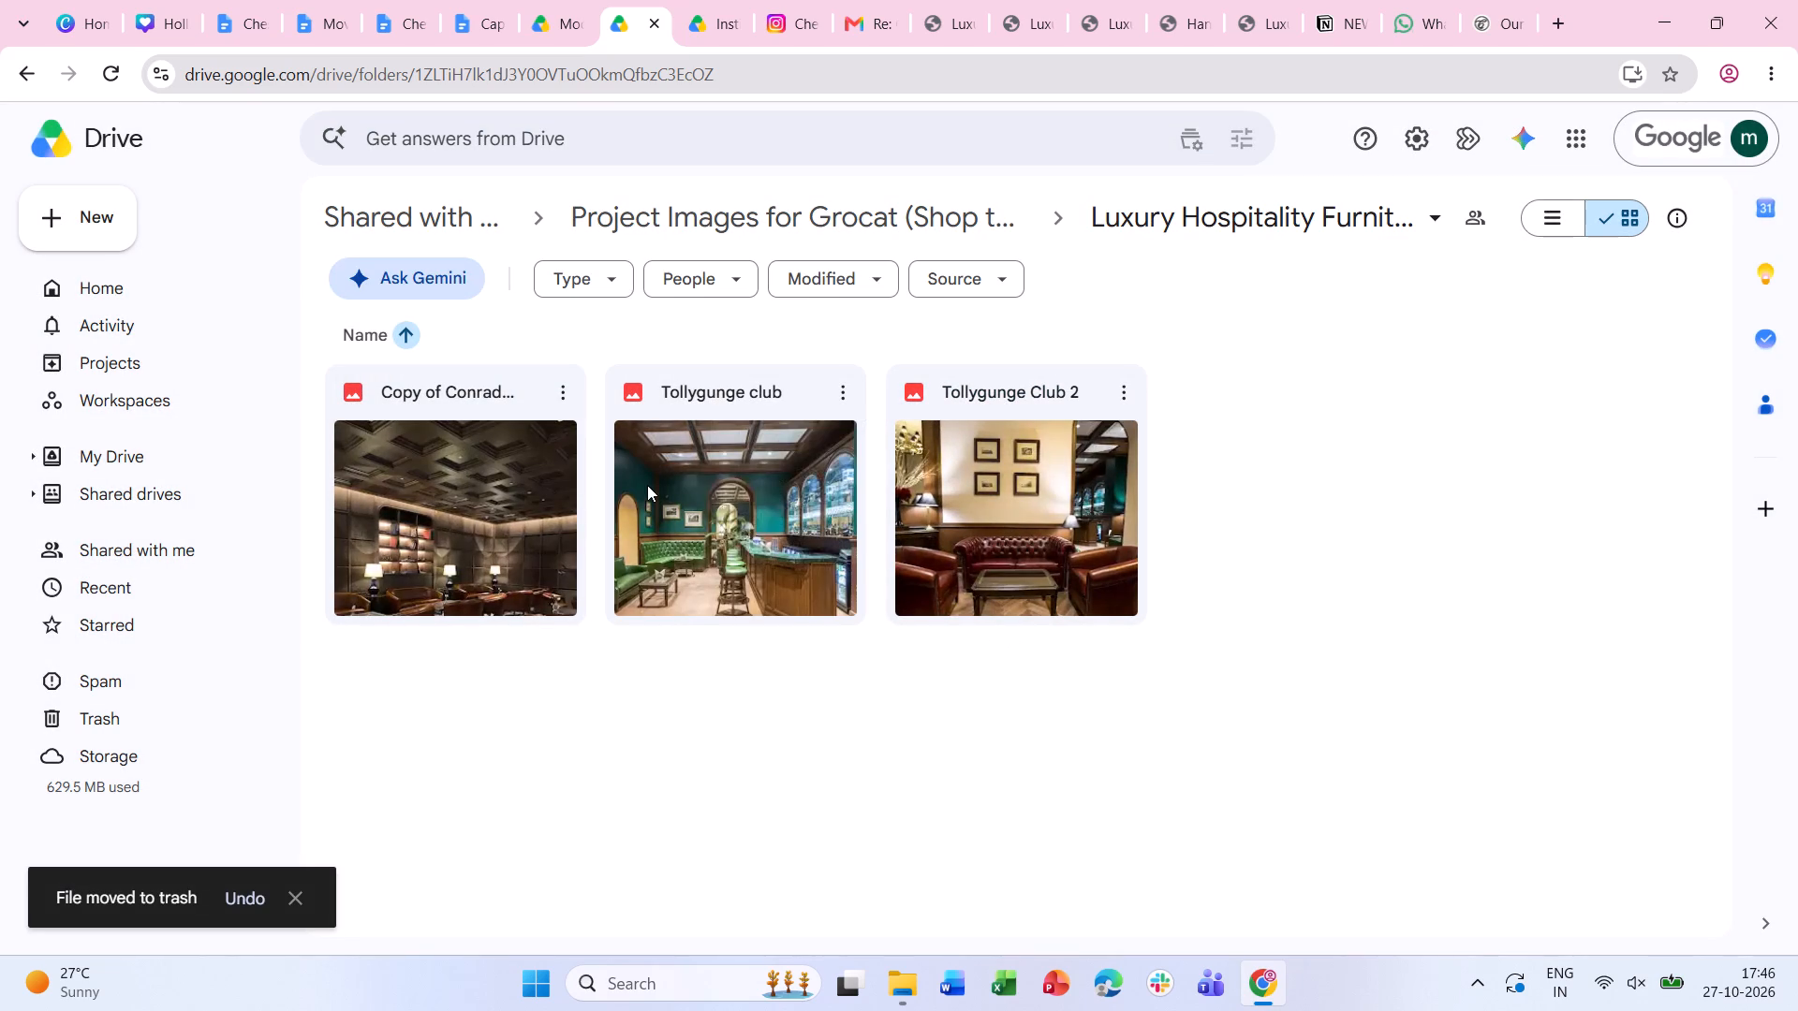
Preview Copy of Conrad Blr.jpg at full size and return to the folder.
{"action": "right_click", "coordinate": [647, 485]}
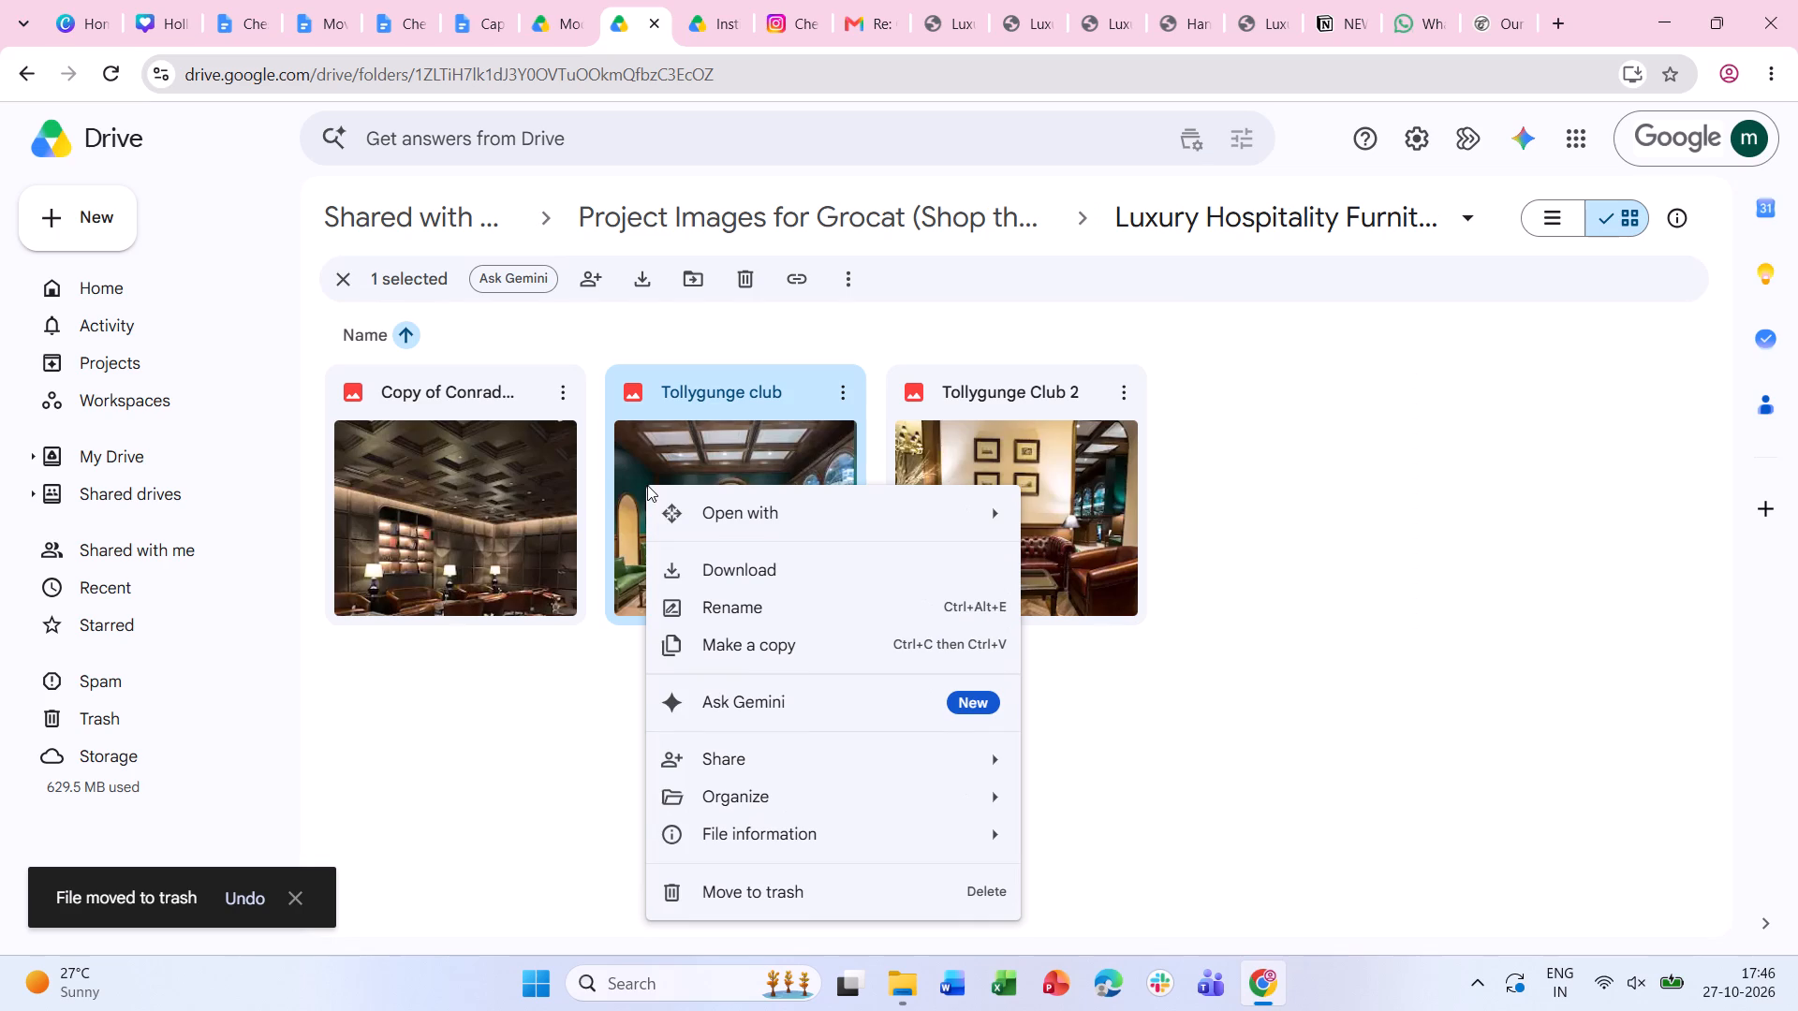
{"action": "left_click", "coordinate": [1460, 802]}
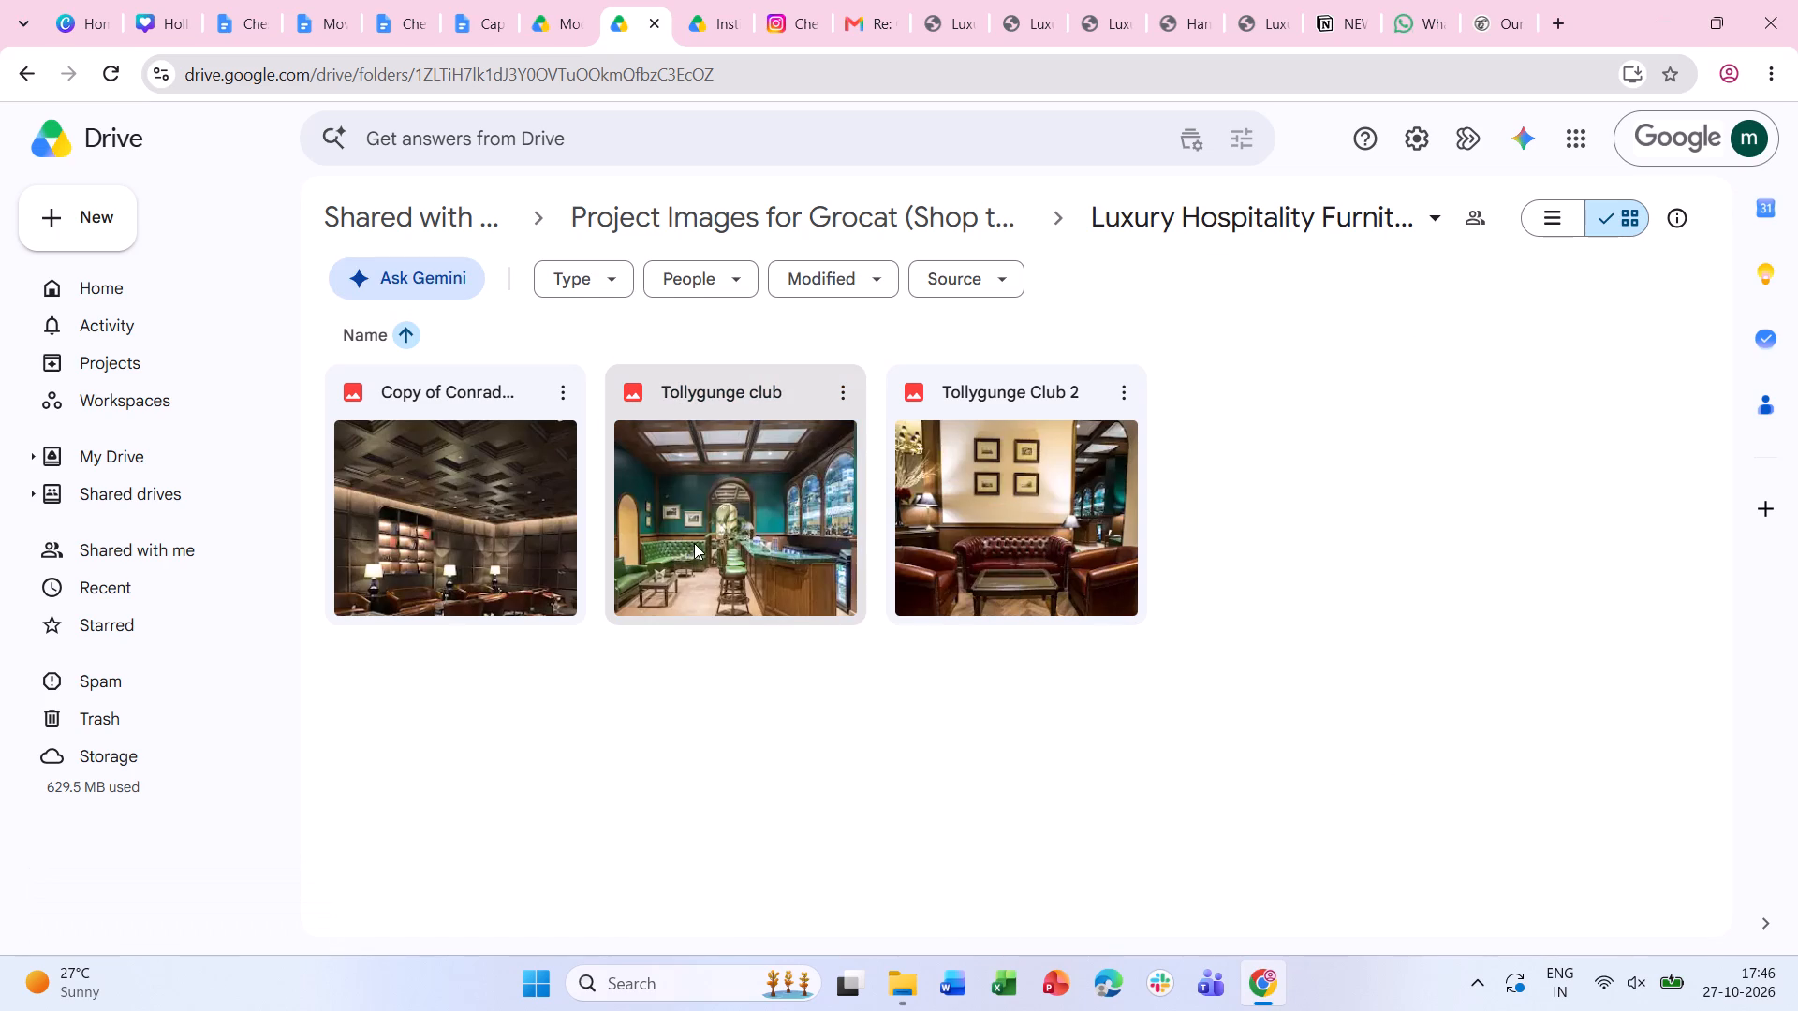
{"action": "double_click", "coordinate": [506, 566]}
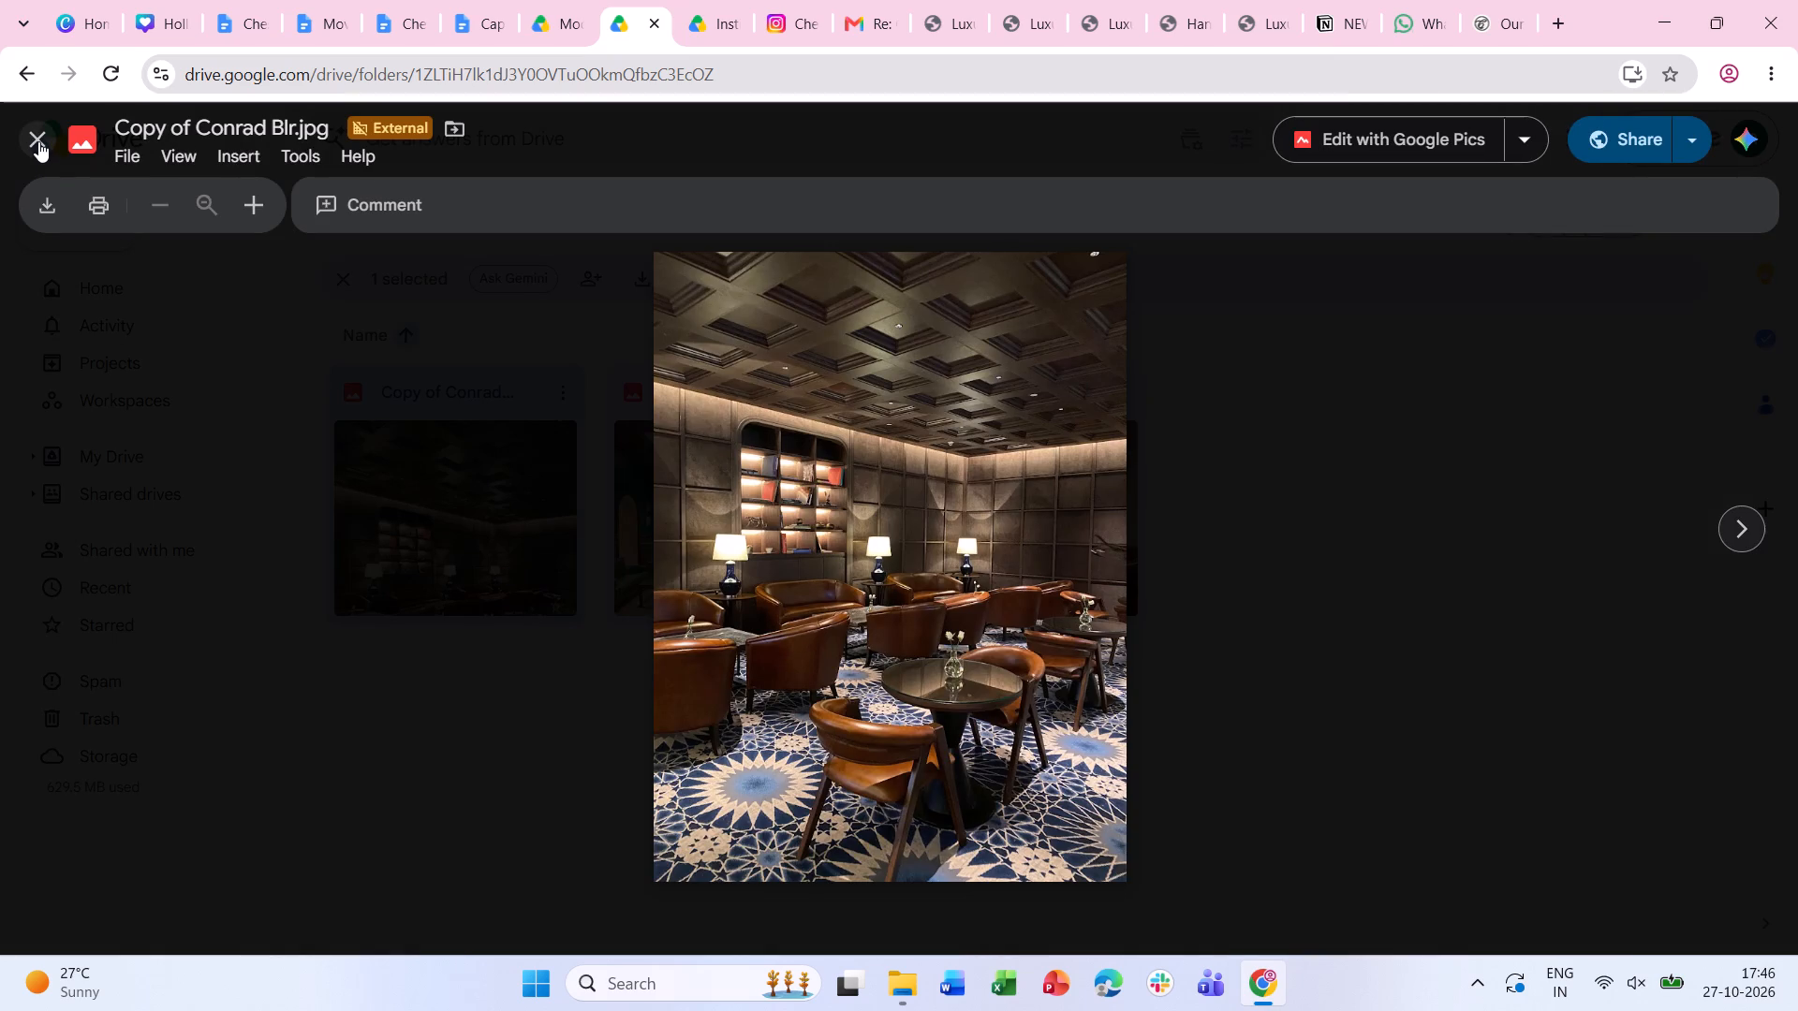
{"action": "left_click", "coordinate": [38, 141]}
{"action": "left_click", "coordinate": [659, 731]}
Look through the project photos in the Institutional Projects folder, including those at its beginning.
{"action": "left_click", "coordinate": [694, 0]}
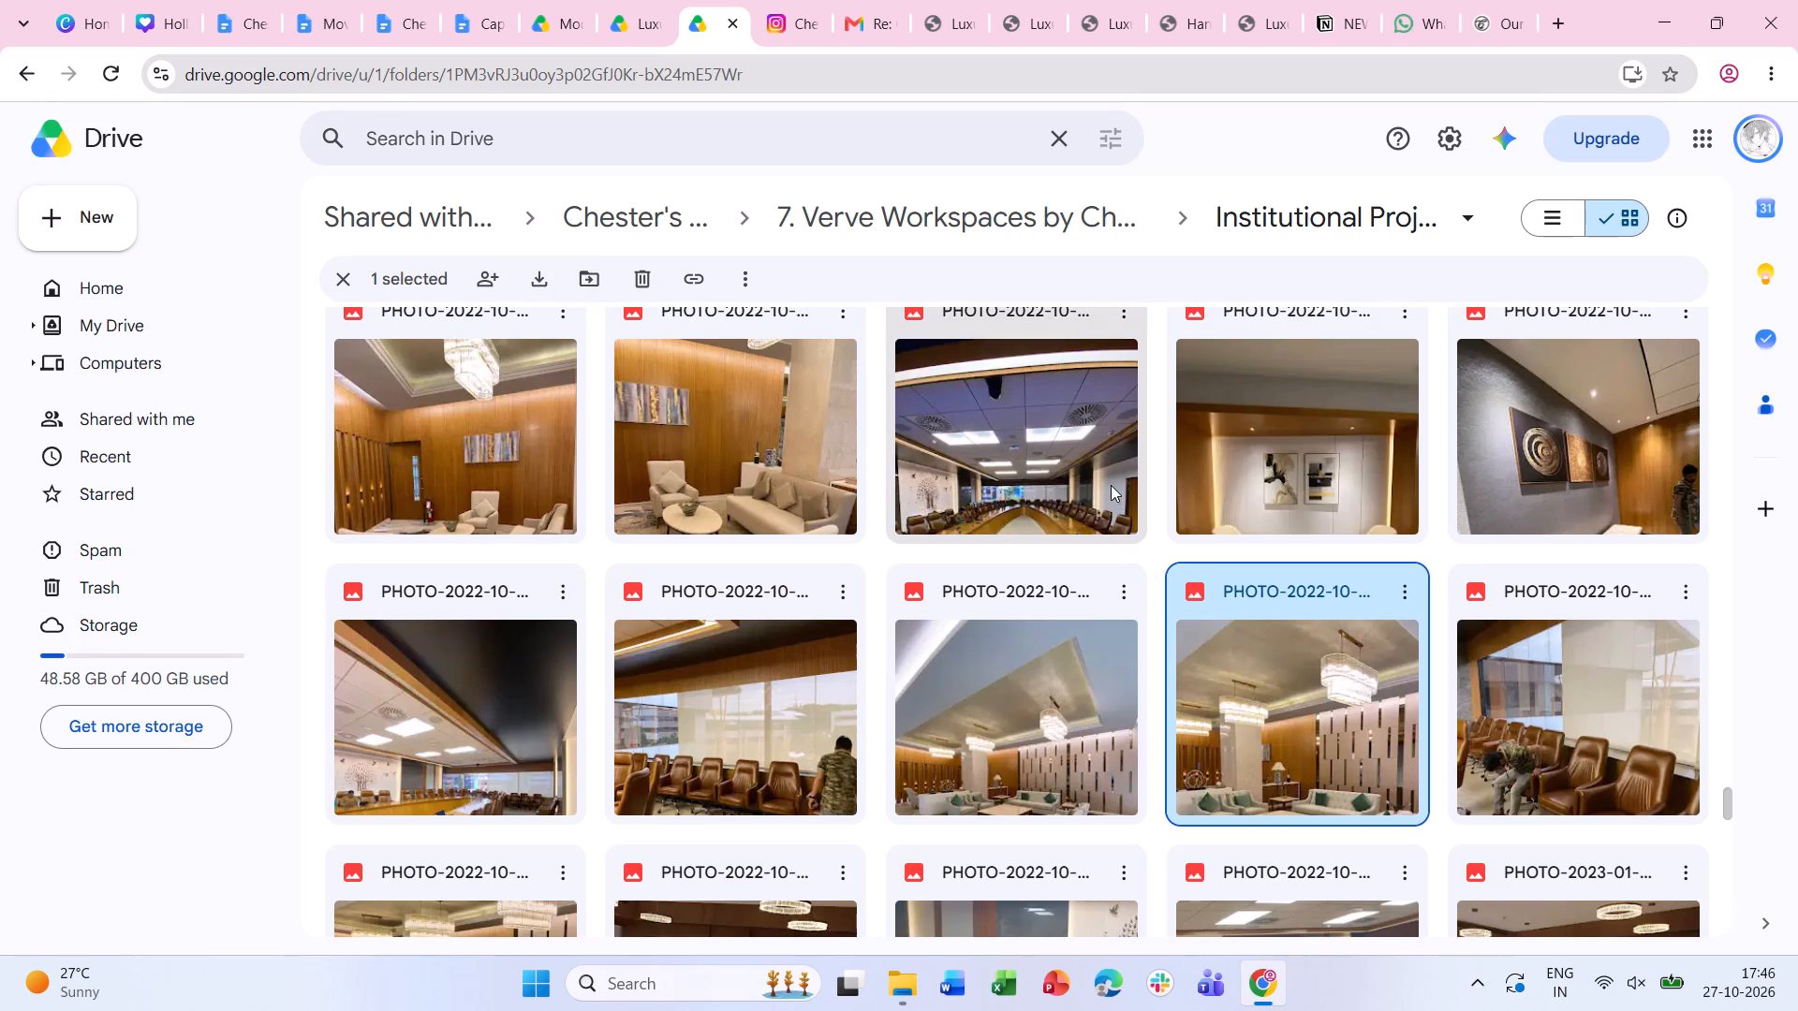
{"action": "scroll", "coordinate": [1703, 753], "scroll_direction": "down", "scroll_amount": 3}
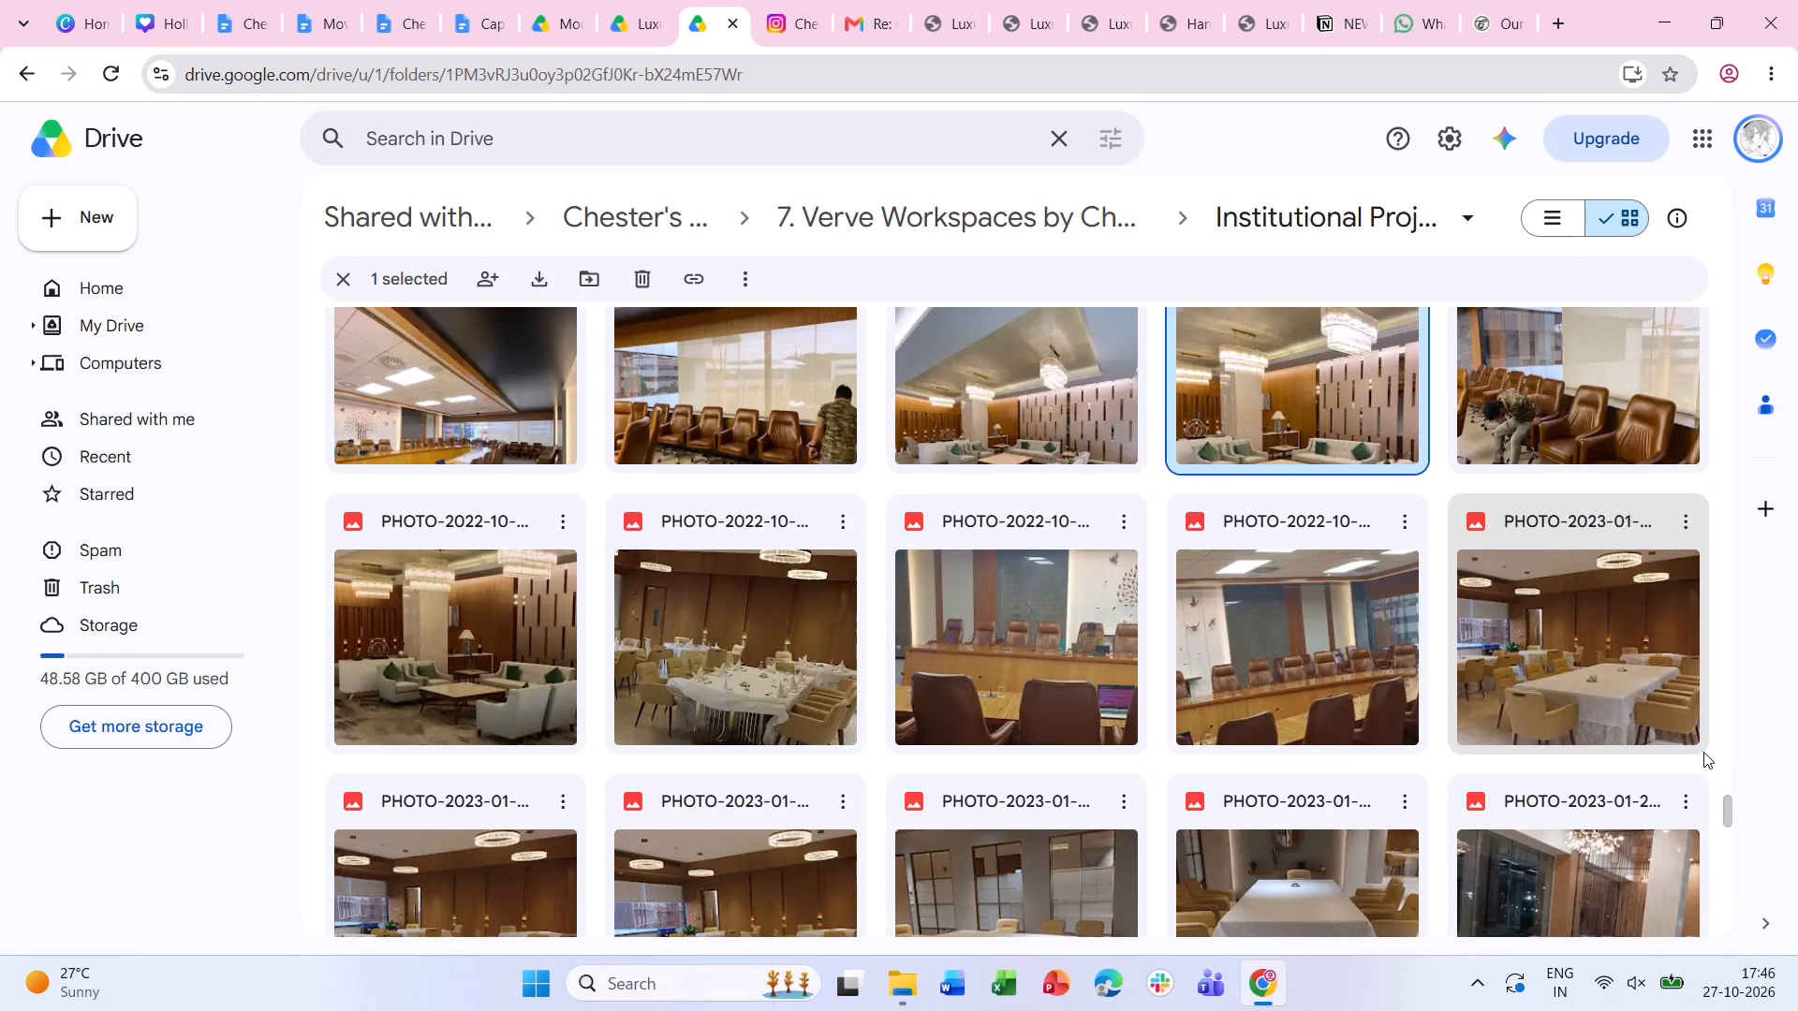
{"action": "left_click_drag", "start_coordinate": [1732, 805], "coordinate": [1783, 128]}
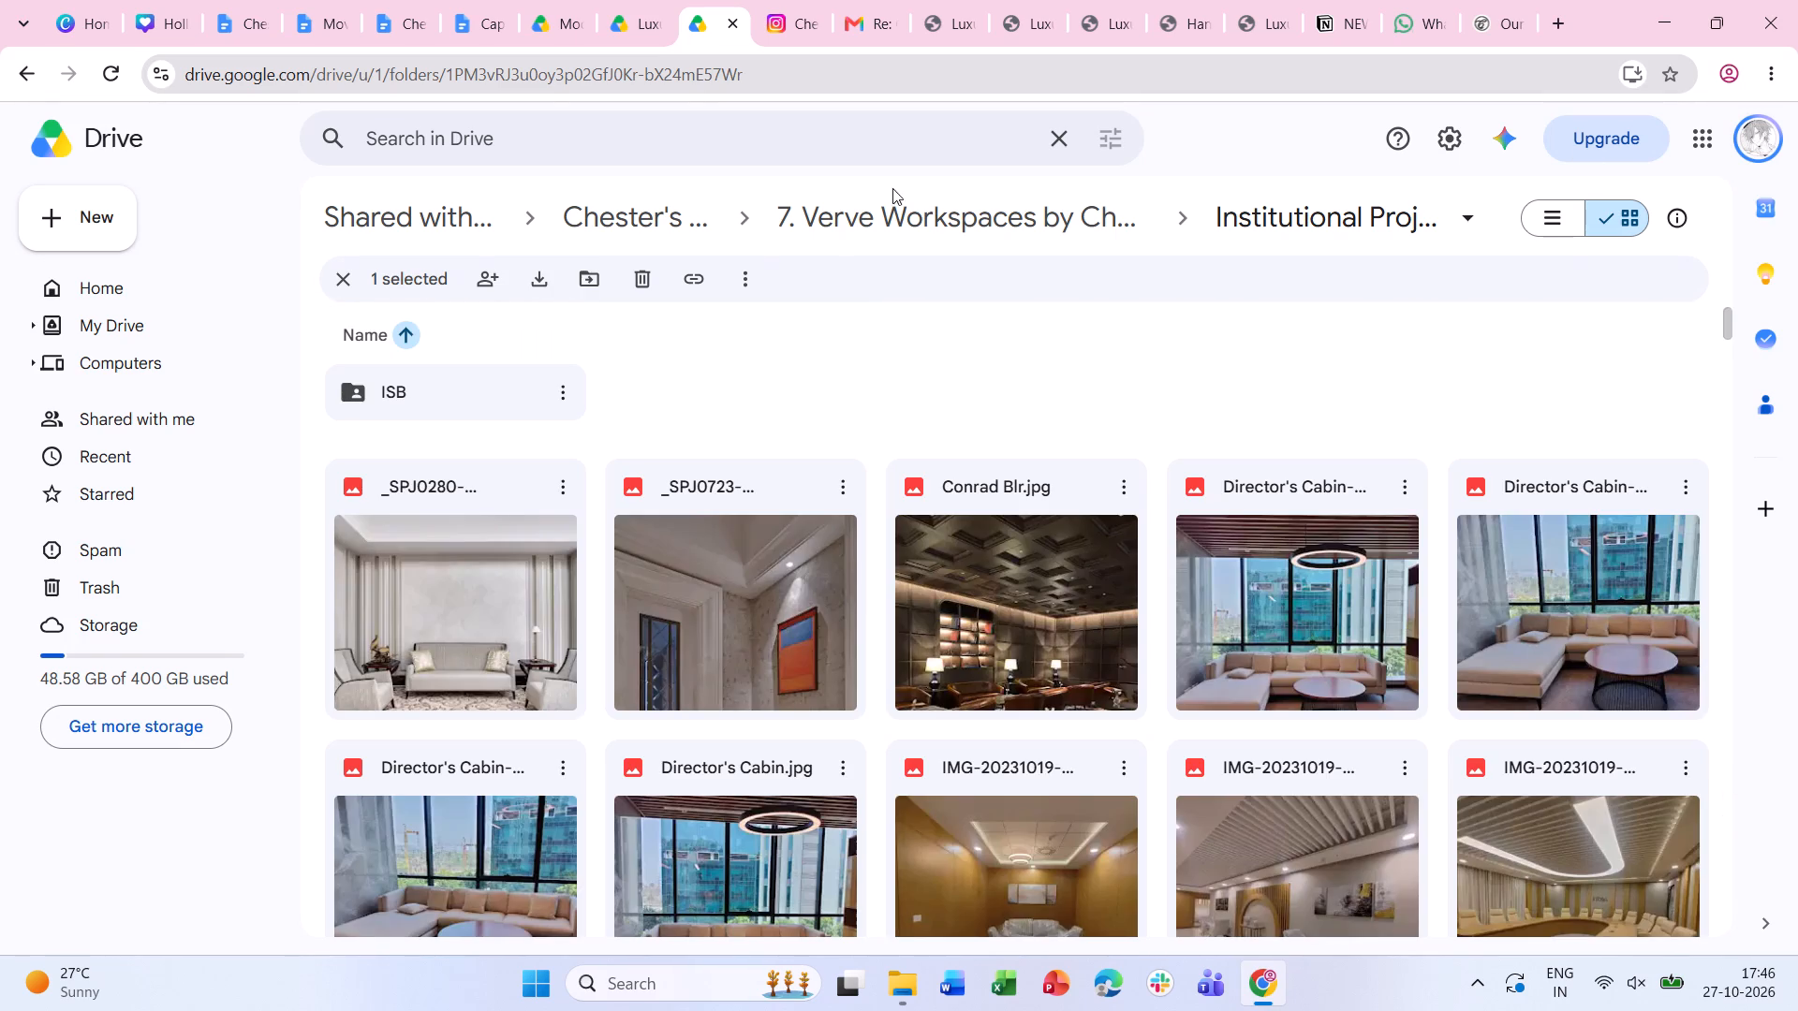
{"action": "scroll", "coordinate": [973, 421], "scroll_direction": "down", "scroll_amount": 2}
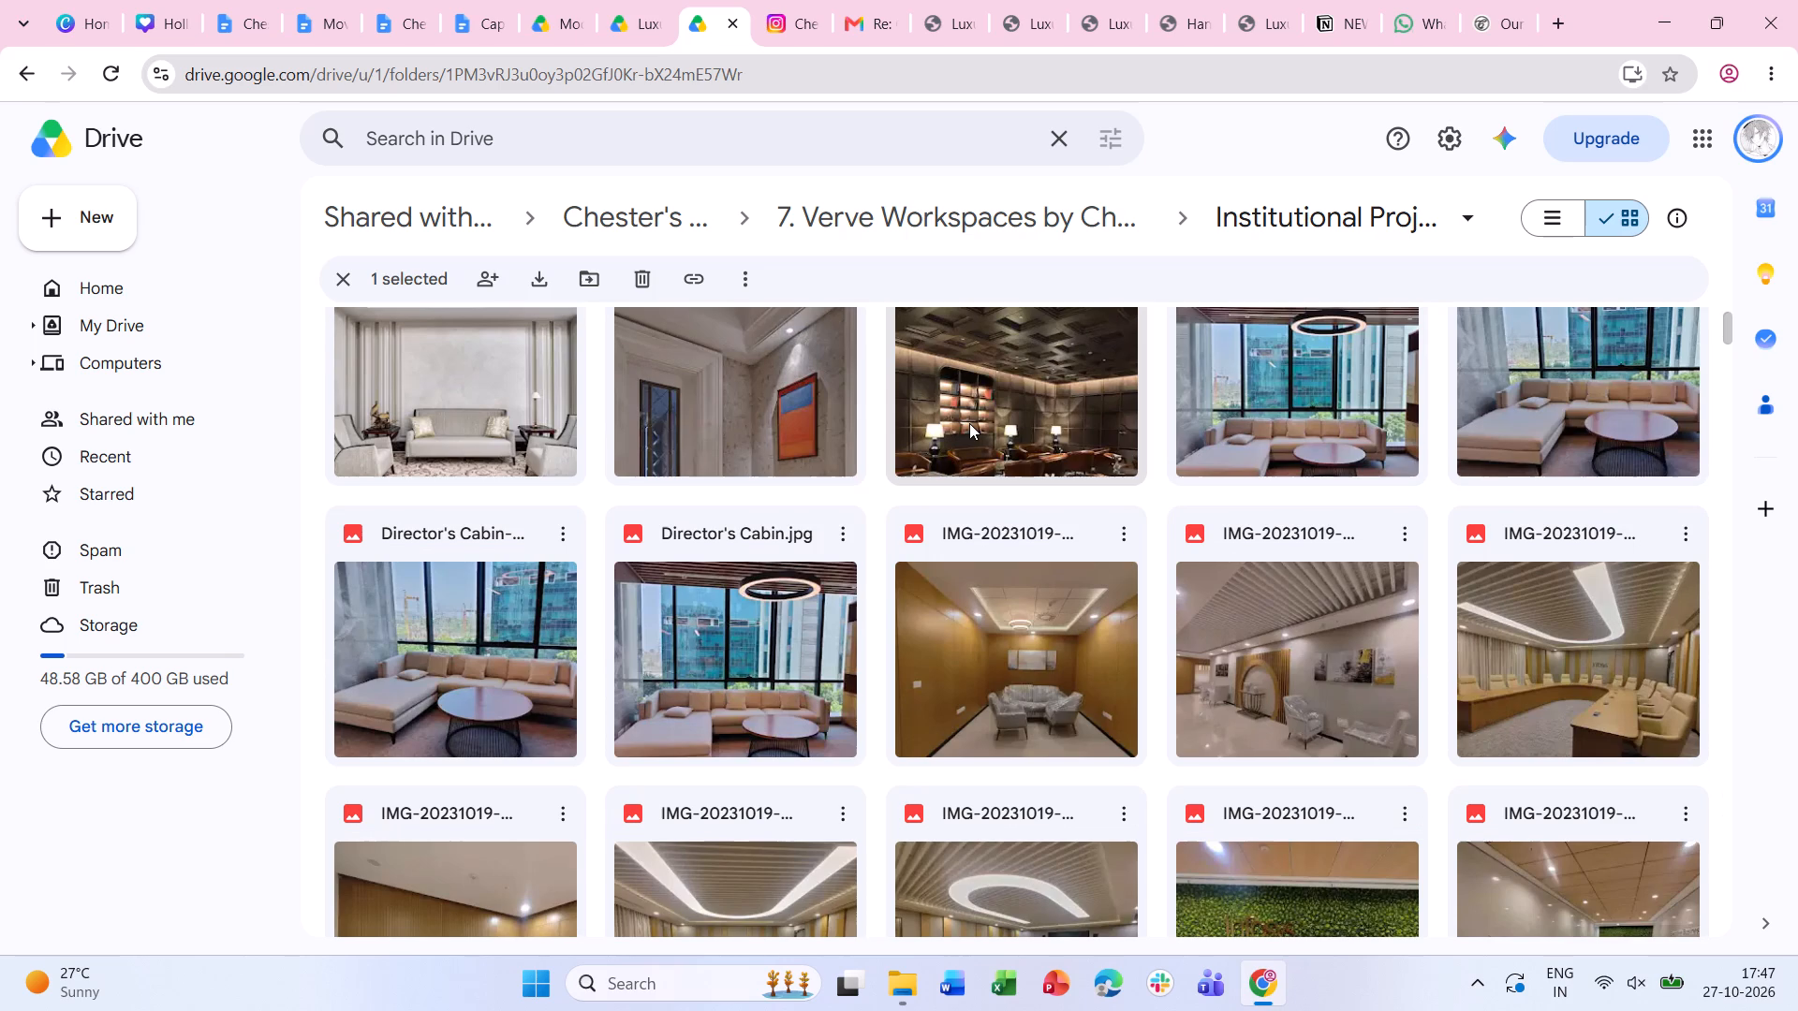
Open the Trade page on the chestersindia.com site and look through its bespoke projects down to The Tollygunge Club, Kolkata.
{"action": "left_click", "coordinate": [1502, 0]}
{"action": "left_click", "coordinate": [104, 77]}
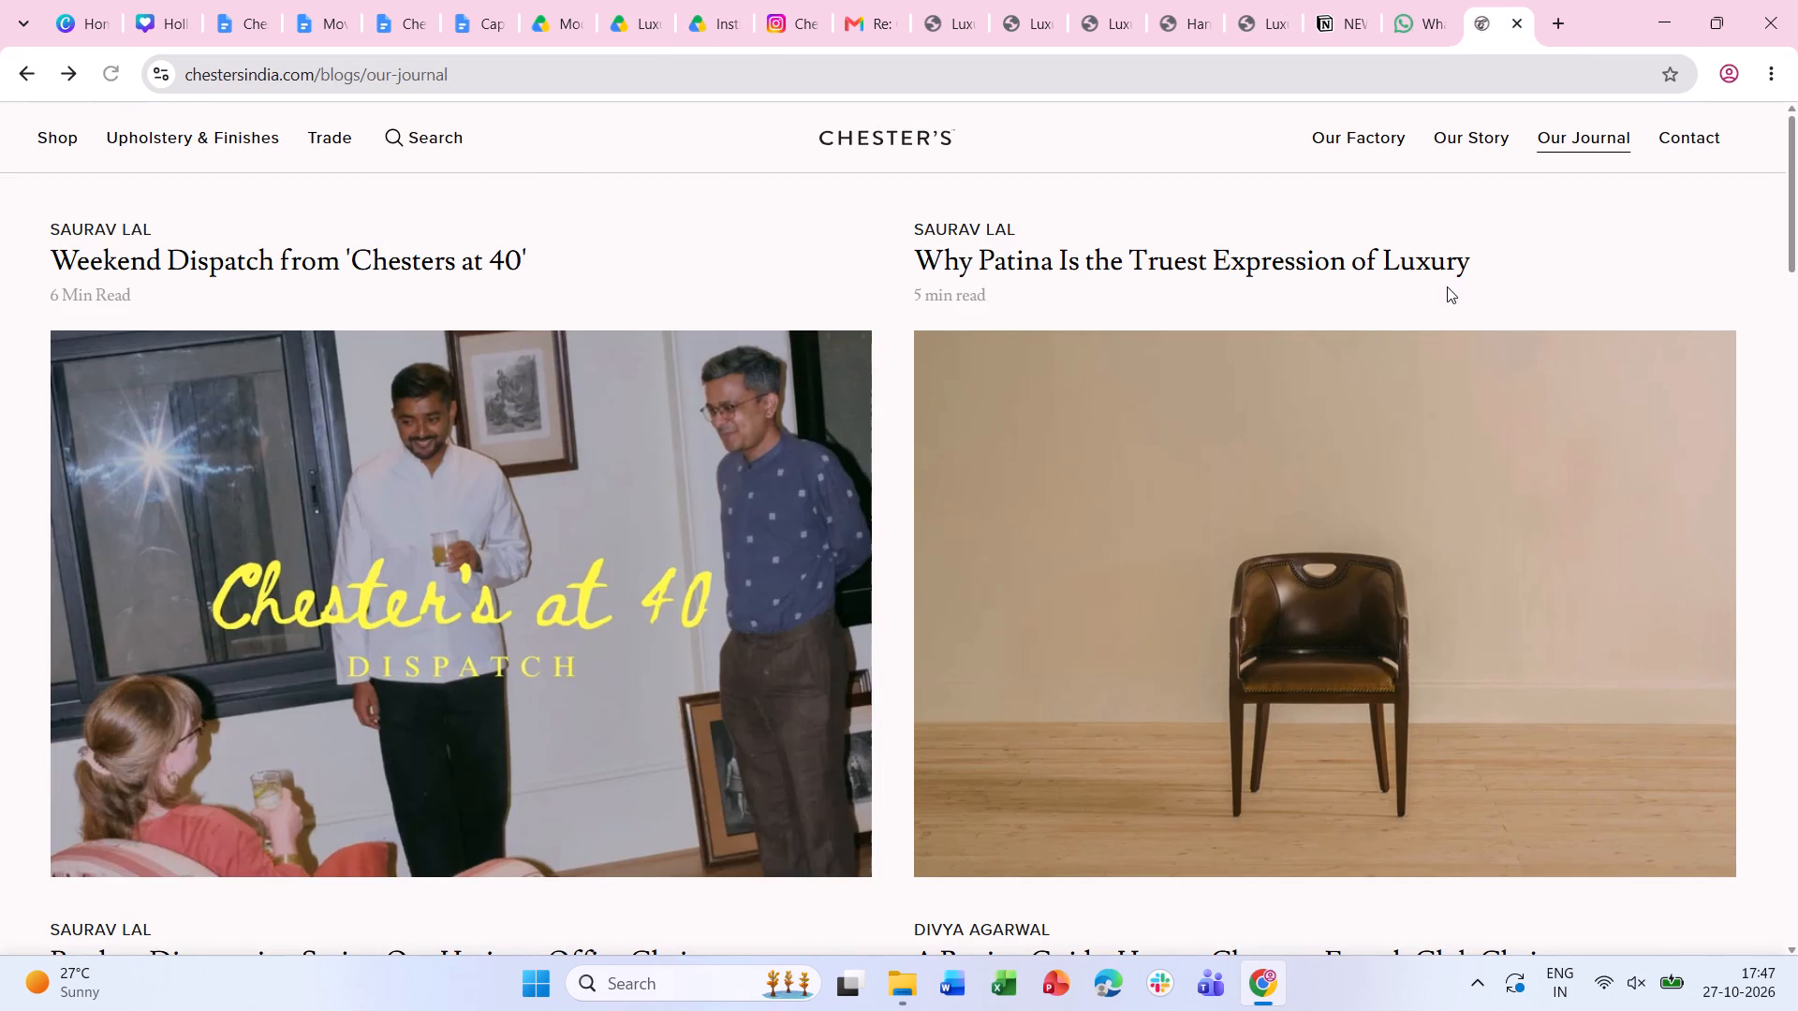
{"action": "left_click", "coordinate": [335, 143]}
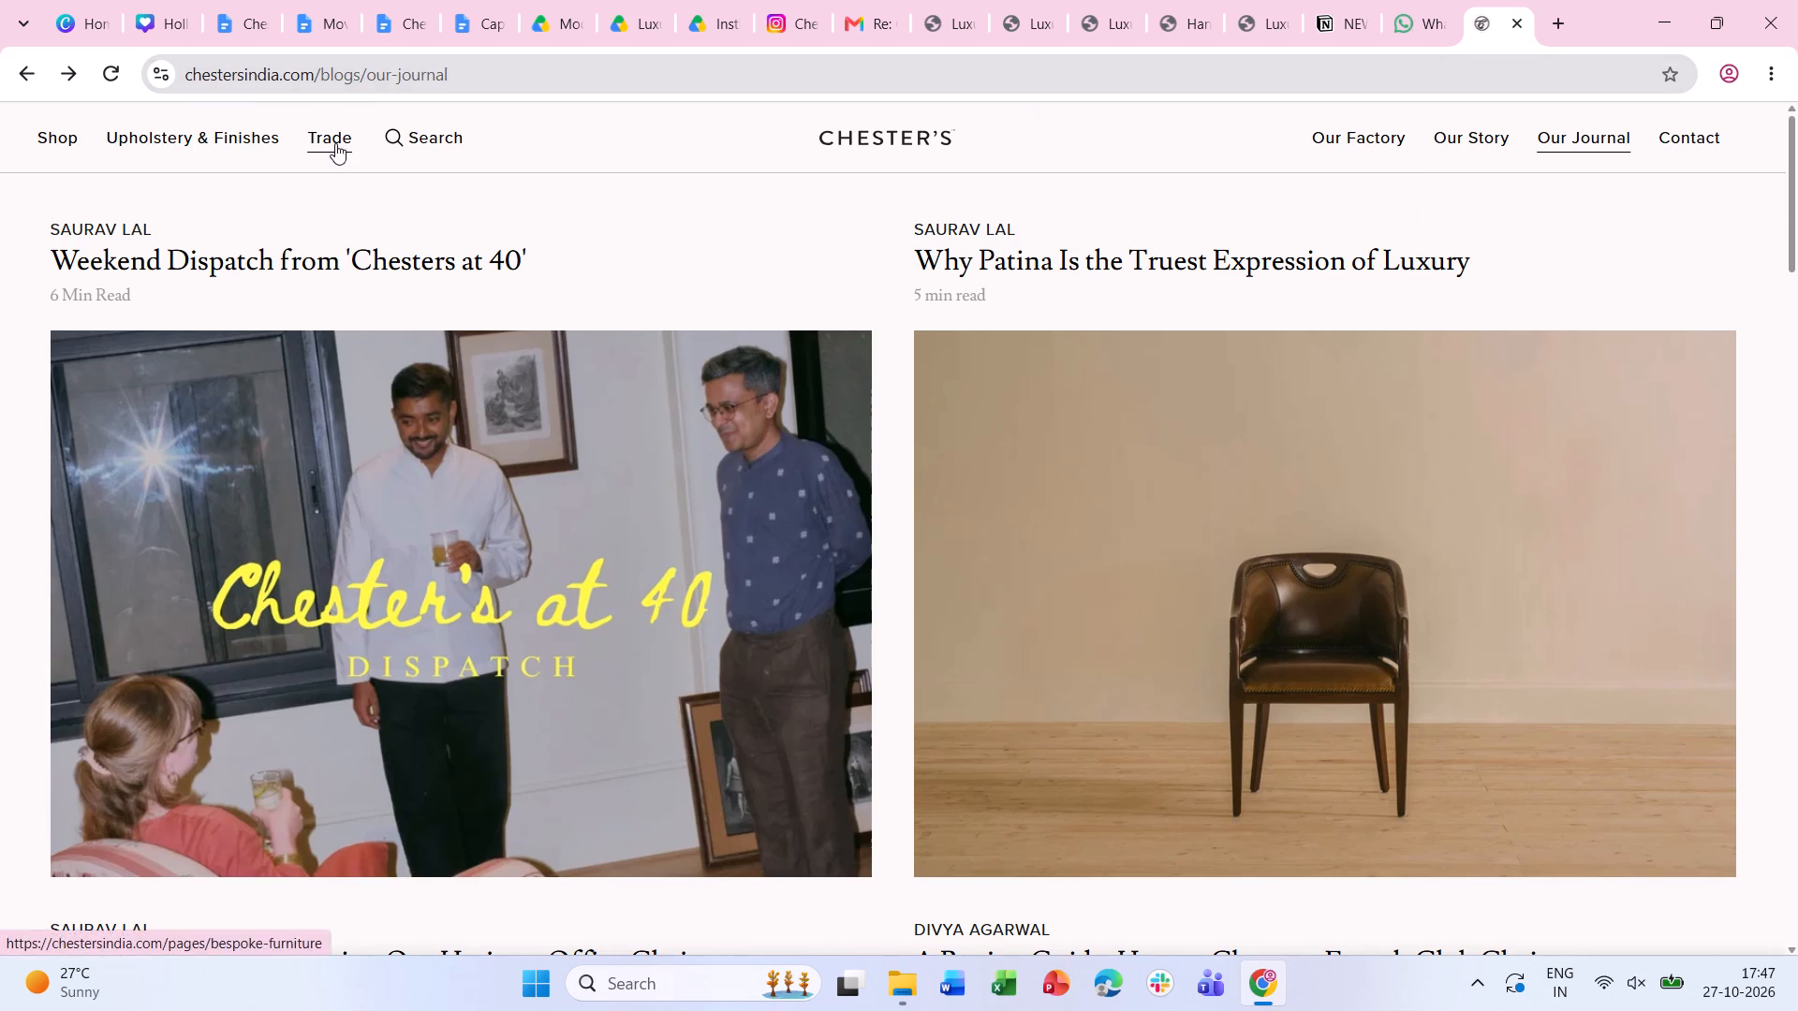
{"action": "scroll", "coordinate": [1509, 556], "scroll_direction": "down", "scroll_amount": 13}
{"action": "scroll", "coordinate": [1610, 614], "scroll_direction": "down", "scroll_amount": 20}
{"action": "scroll", "coordinate": [1610, 614], "scroll_direction": "down", "scroll_amount": 16}
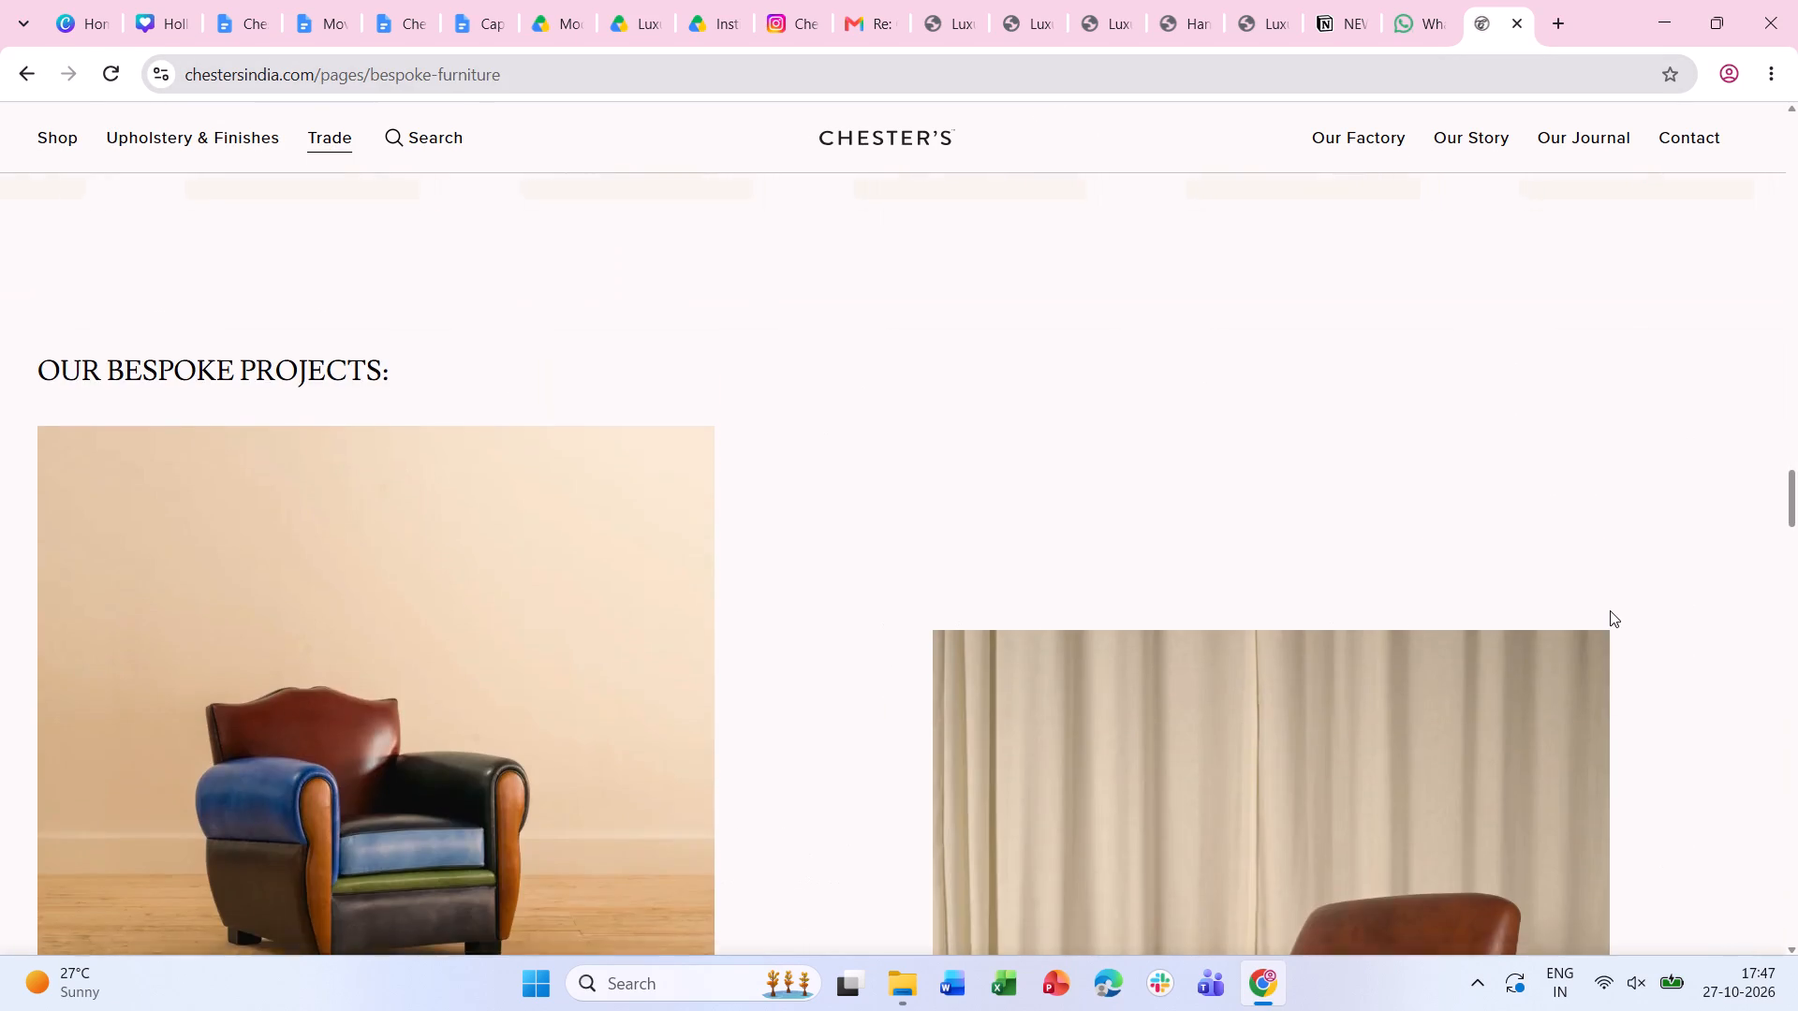
{"action": "scroll", "coordinate": [1610, 610], "scroll_direction": "down", "scroll_amount": 20}
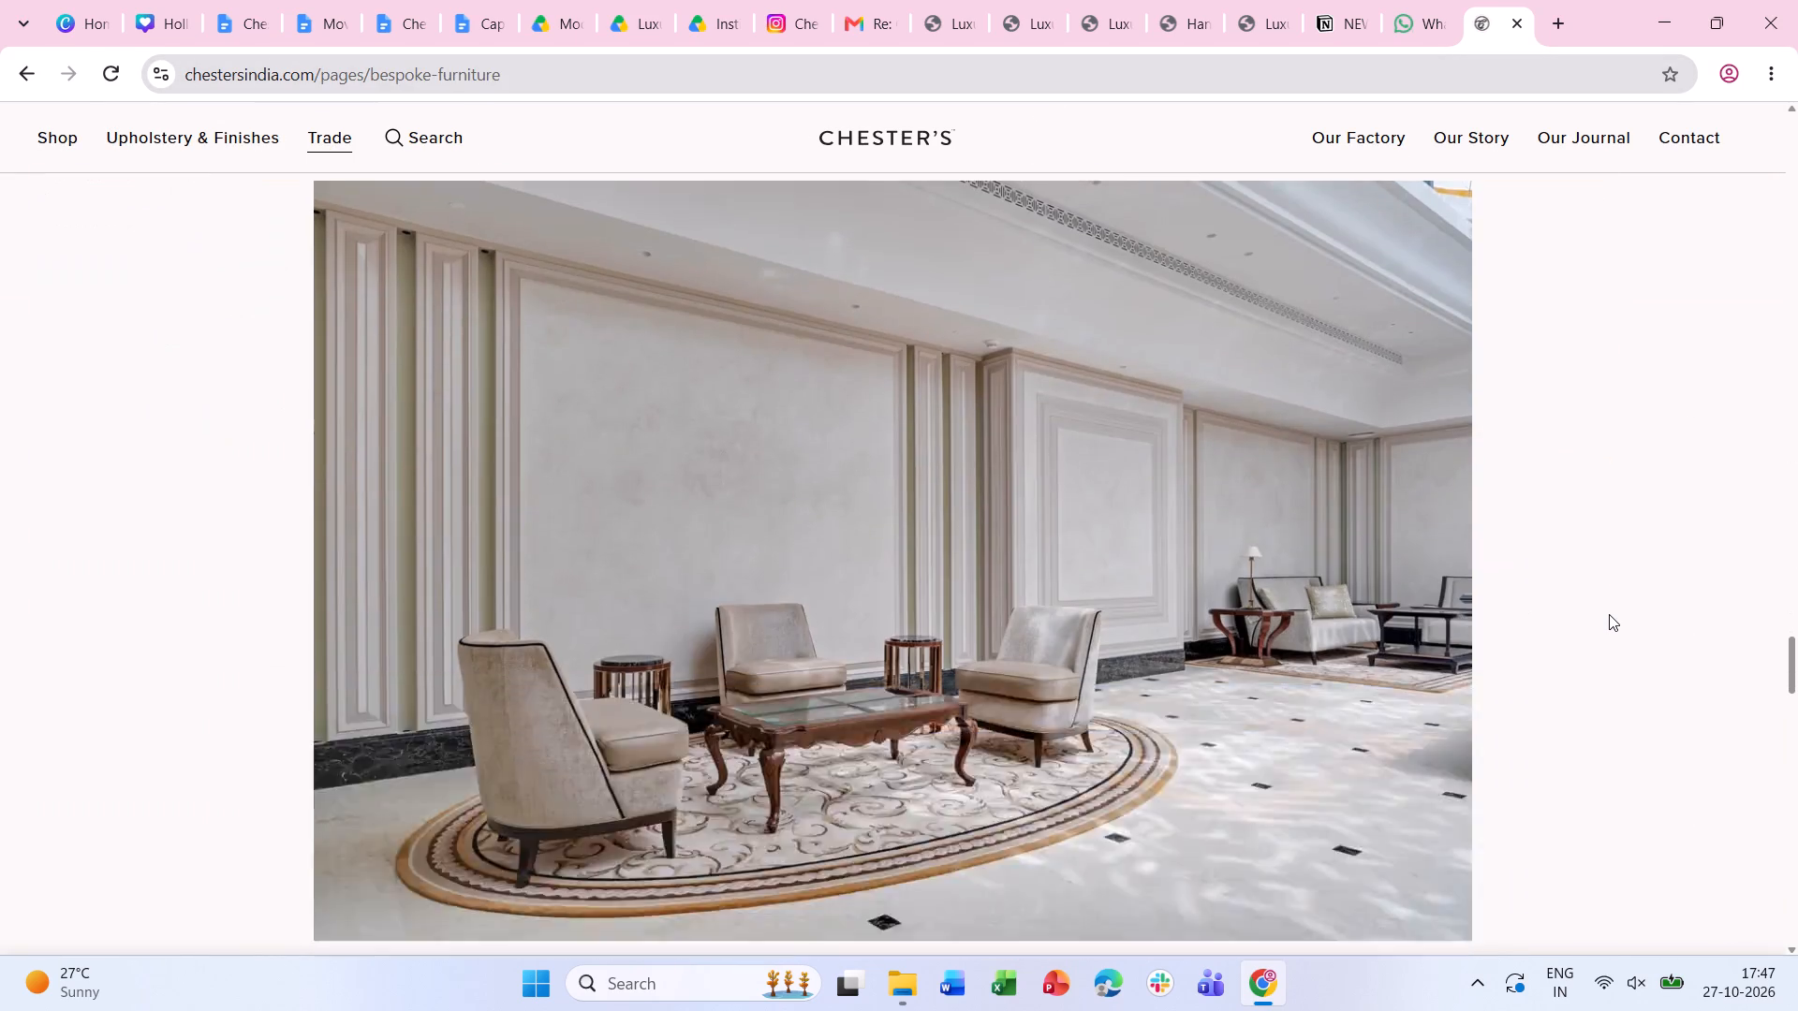
{"action": "scroll", "coordinate": [1609, 614], "scroll_direction": "down", "scroll_amount": 5}
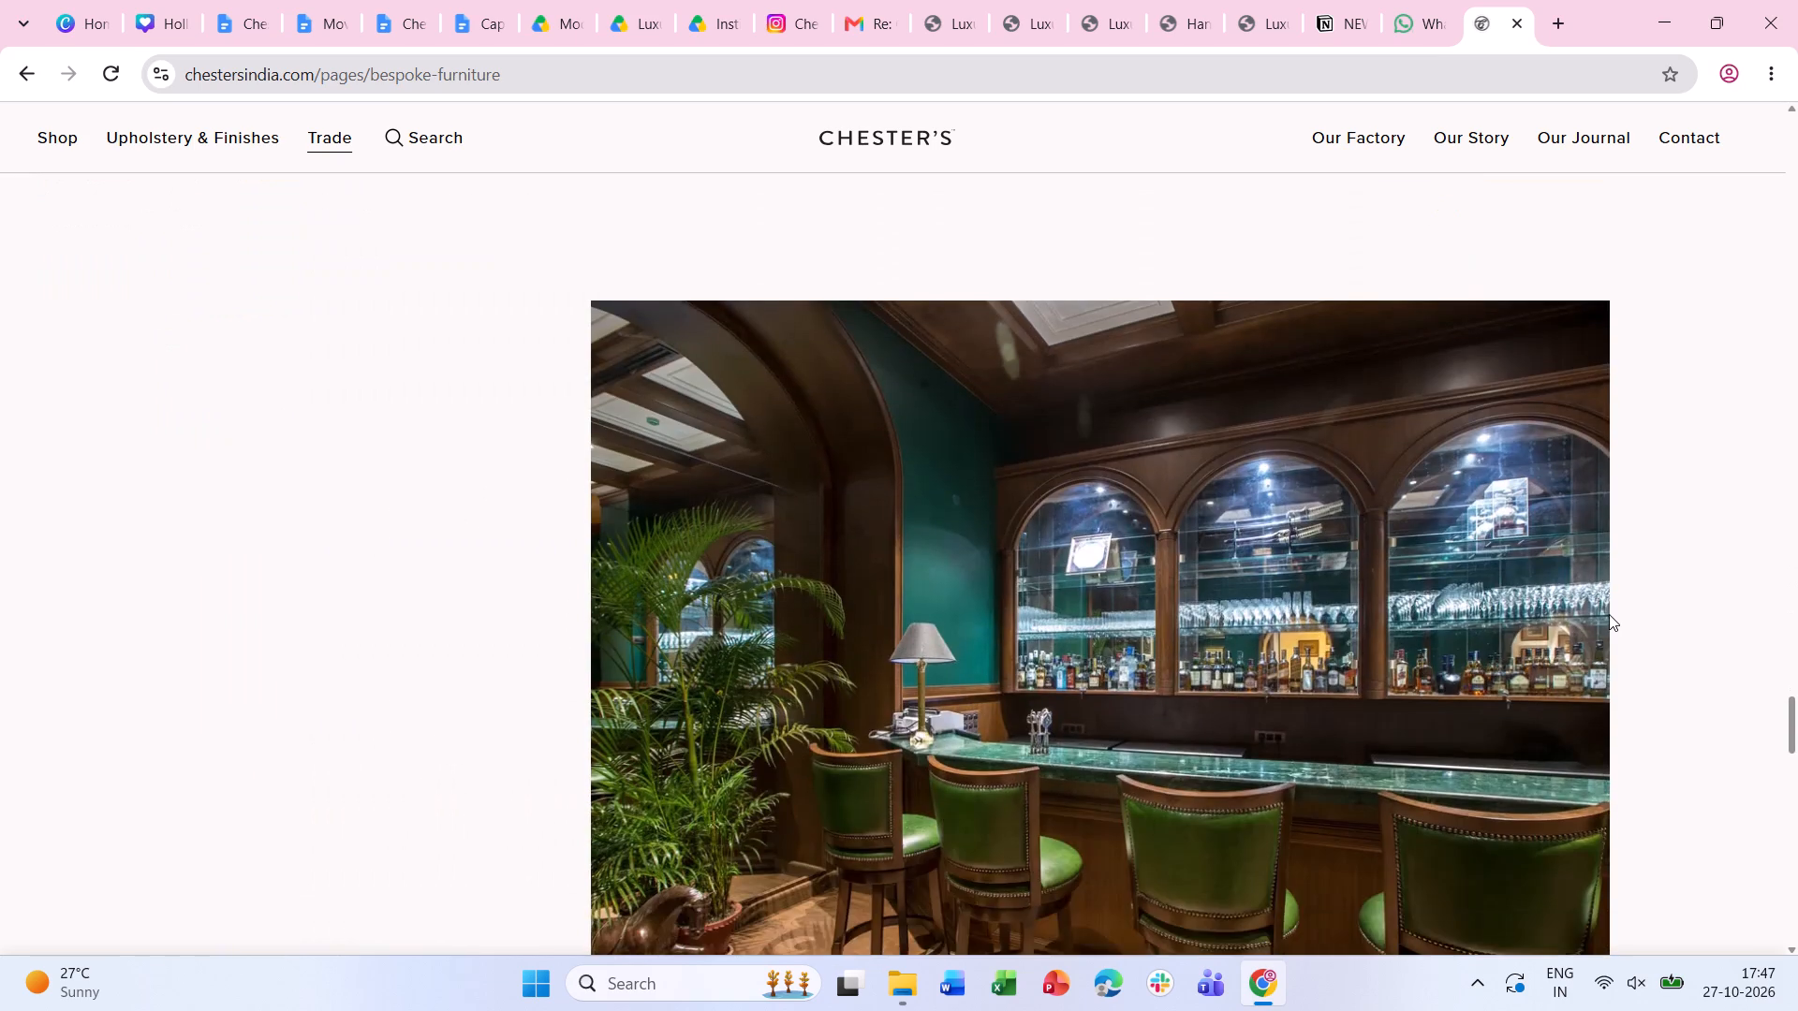
{"action": "scroll", "coordinate": [1609, 614], "scroll_direction": "down", "scroll_amount": 20}
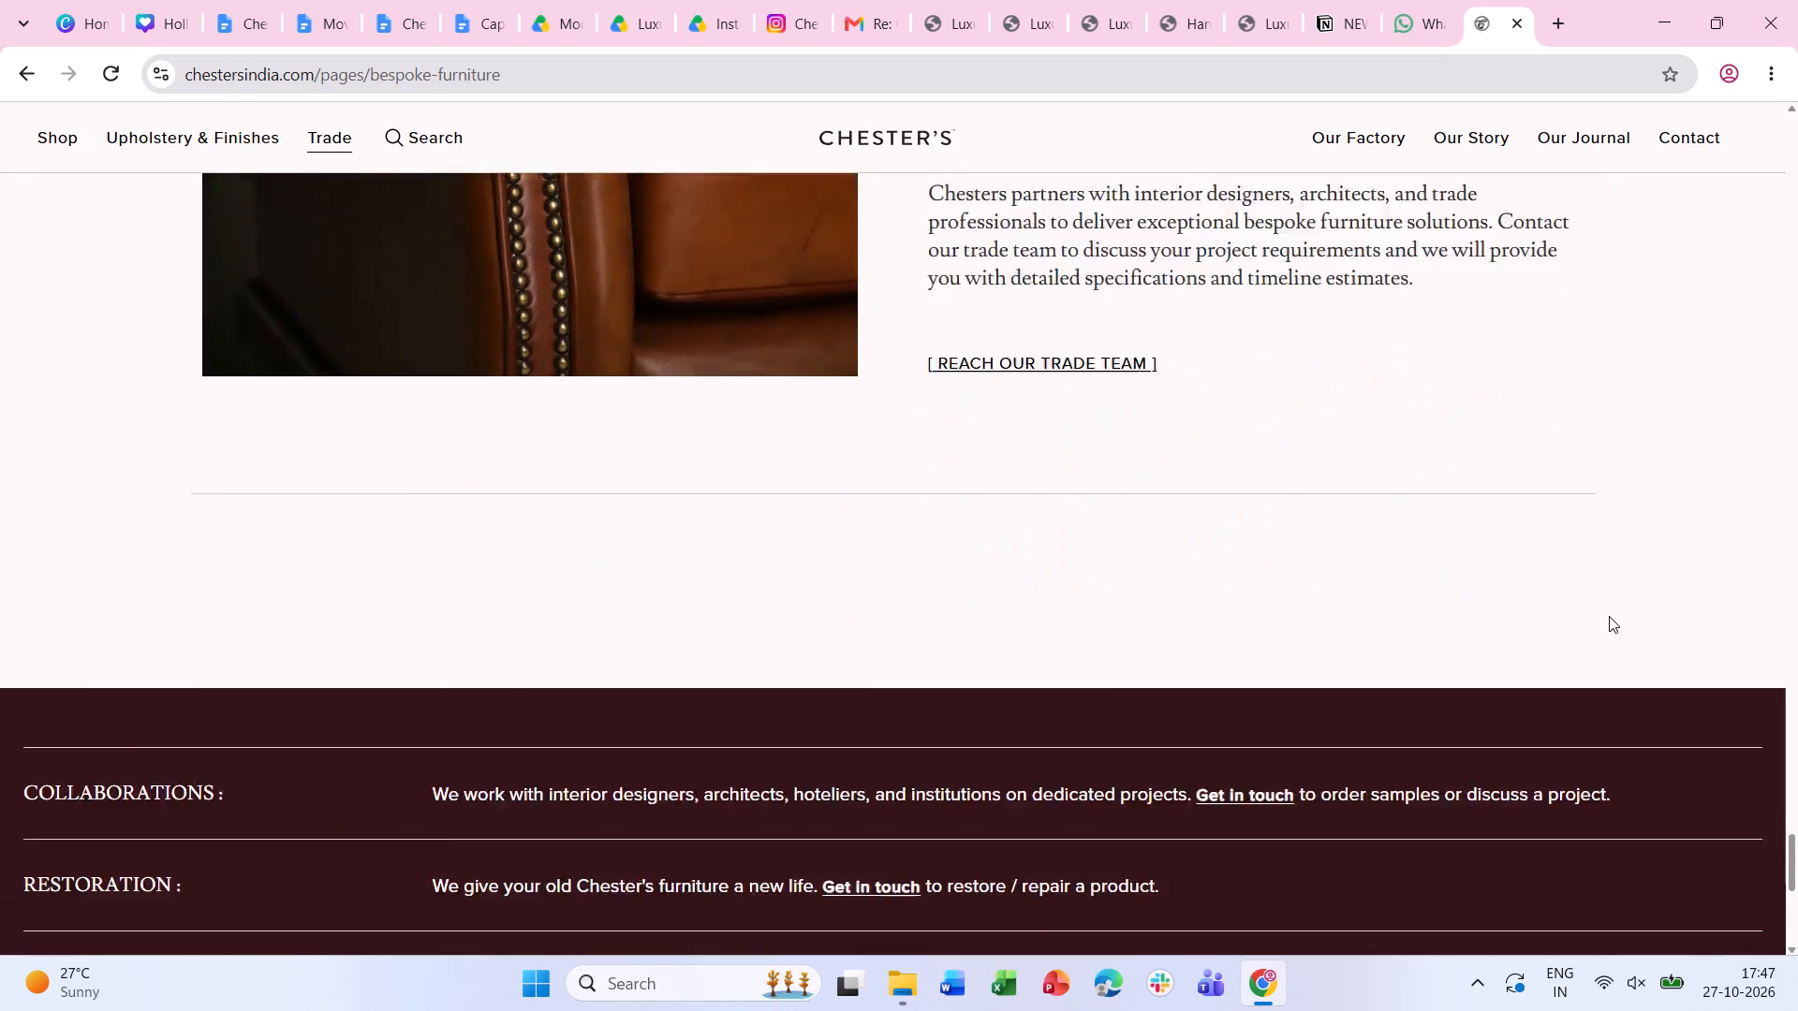
{"action": "scroll", "coordinate": [1609, 616], "scroll_direction": "down", "scroll_amount": 1}
{"action": "scroll", "coordinate": [1609, 616], "scroll_direction": "up", "scroll_amount": 20}
{"action": "scroll", "coordinate": [1609, 616], "scroll_direction": "up", "scroll_amount": 1}
{"action": "scroll", "coordinate": [1609, 610], "scroll_direction": "down", "scroll_amount": 3}
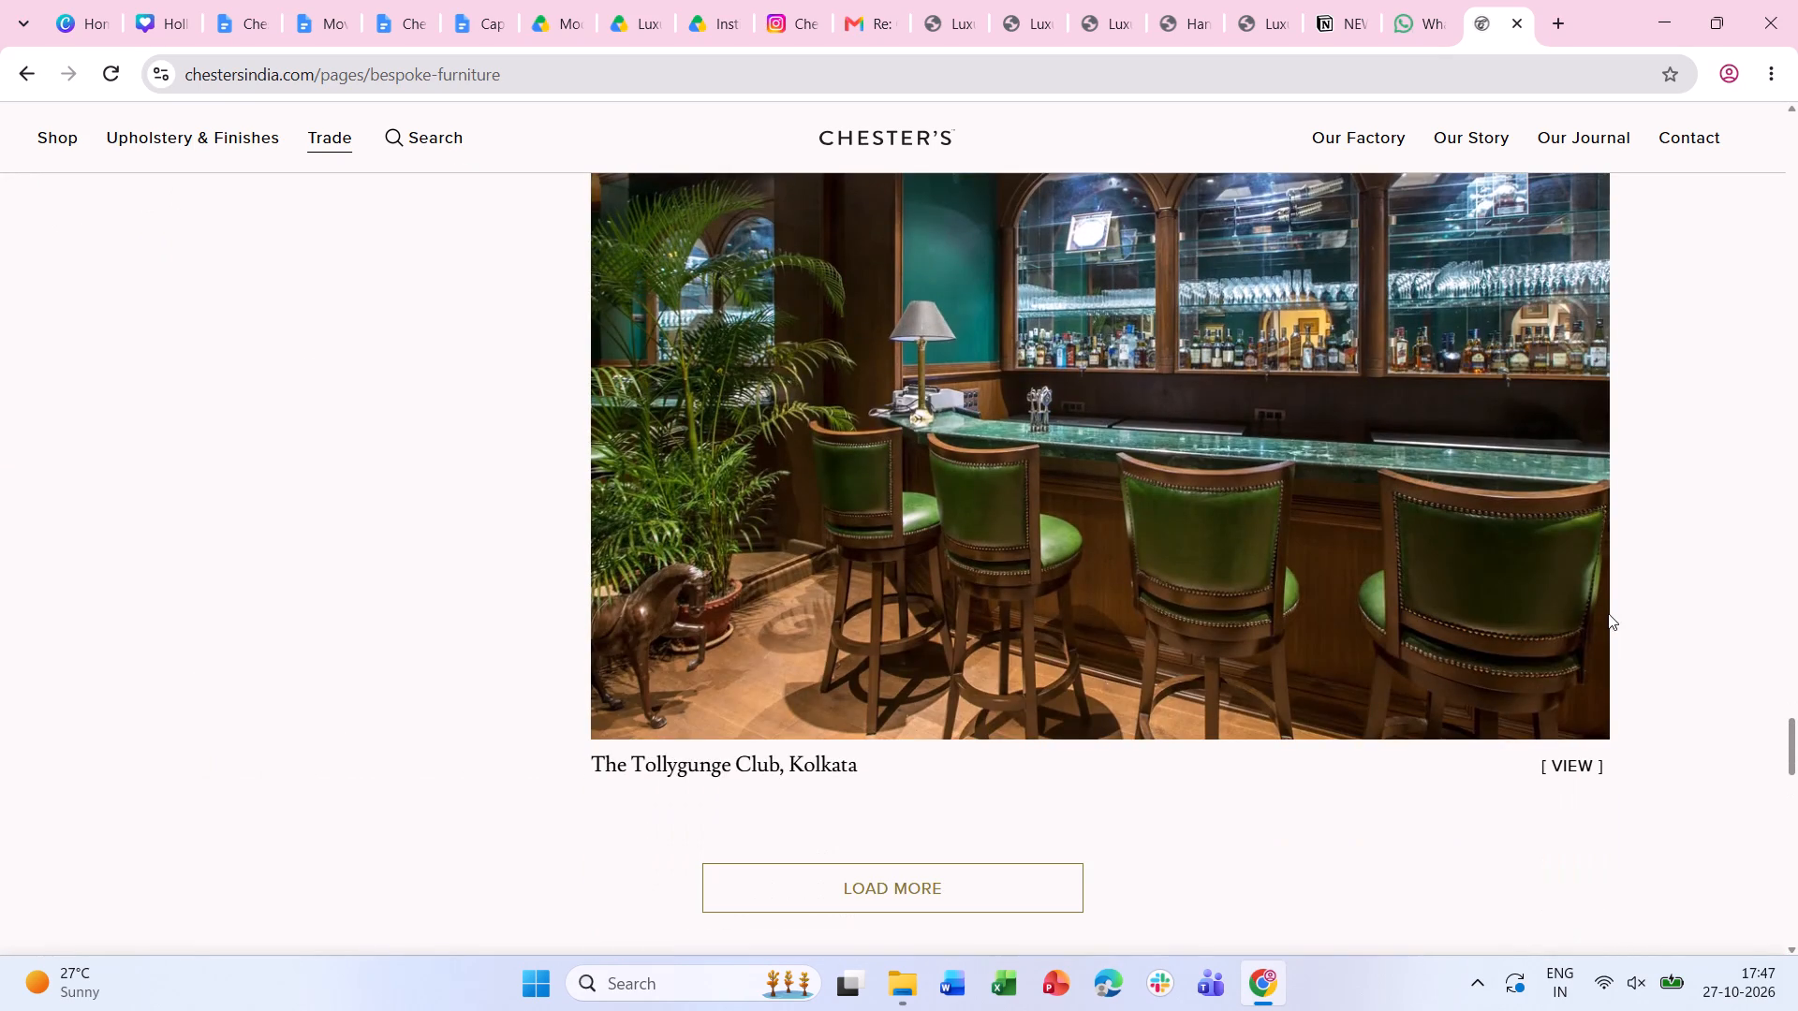
View the enlarged image of The Tollygunge Club, Kolkata project and close it.
{"action": "left_click", "coordinate": [779, 733]}
{"action": "left_click", "coordinate": [1585, 730]}
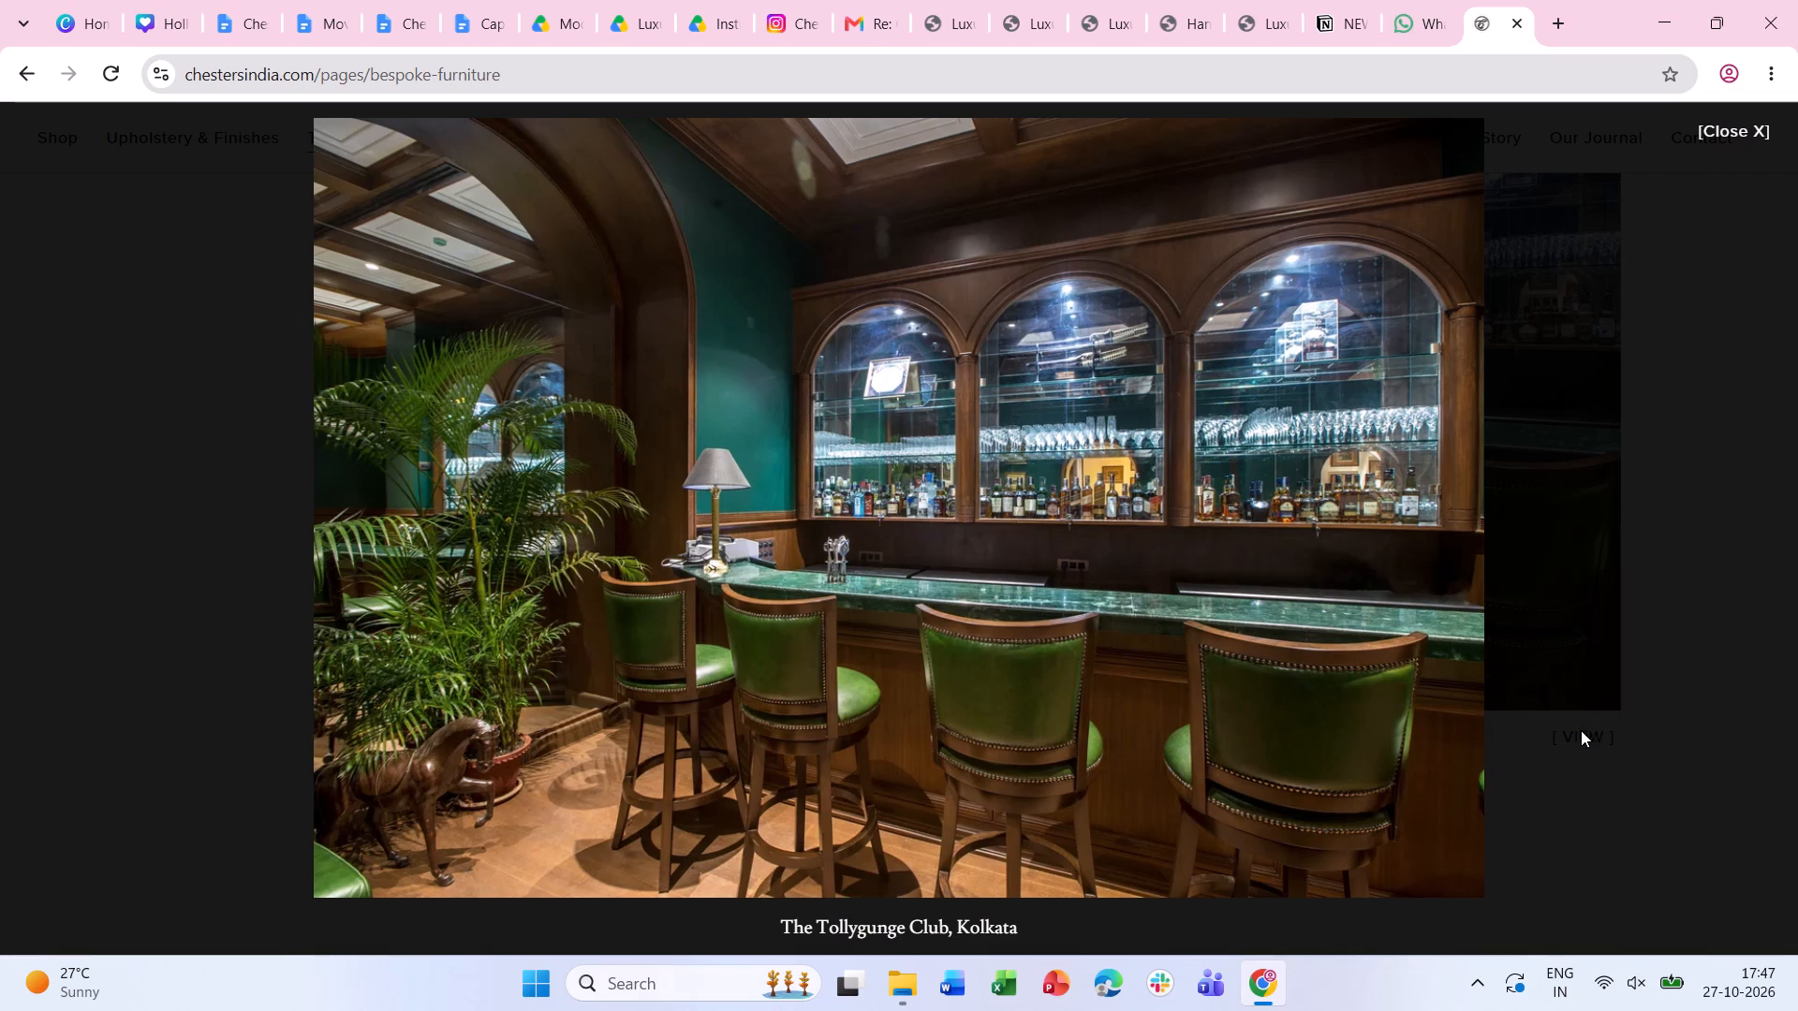
{"action": "left_click", "coordinate": [1724, 127]}
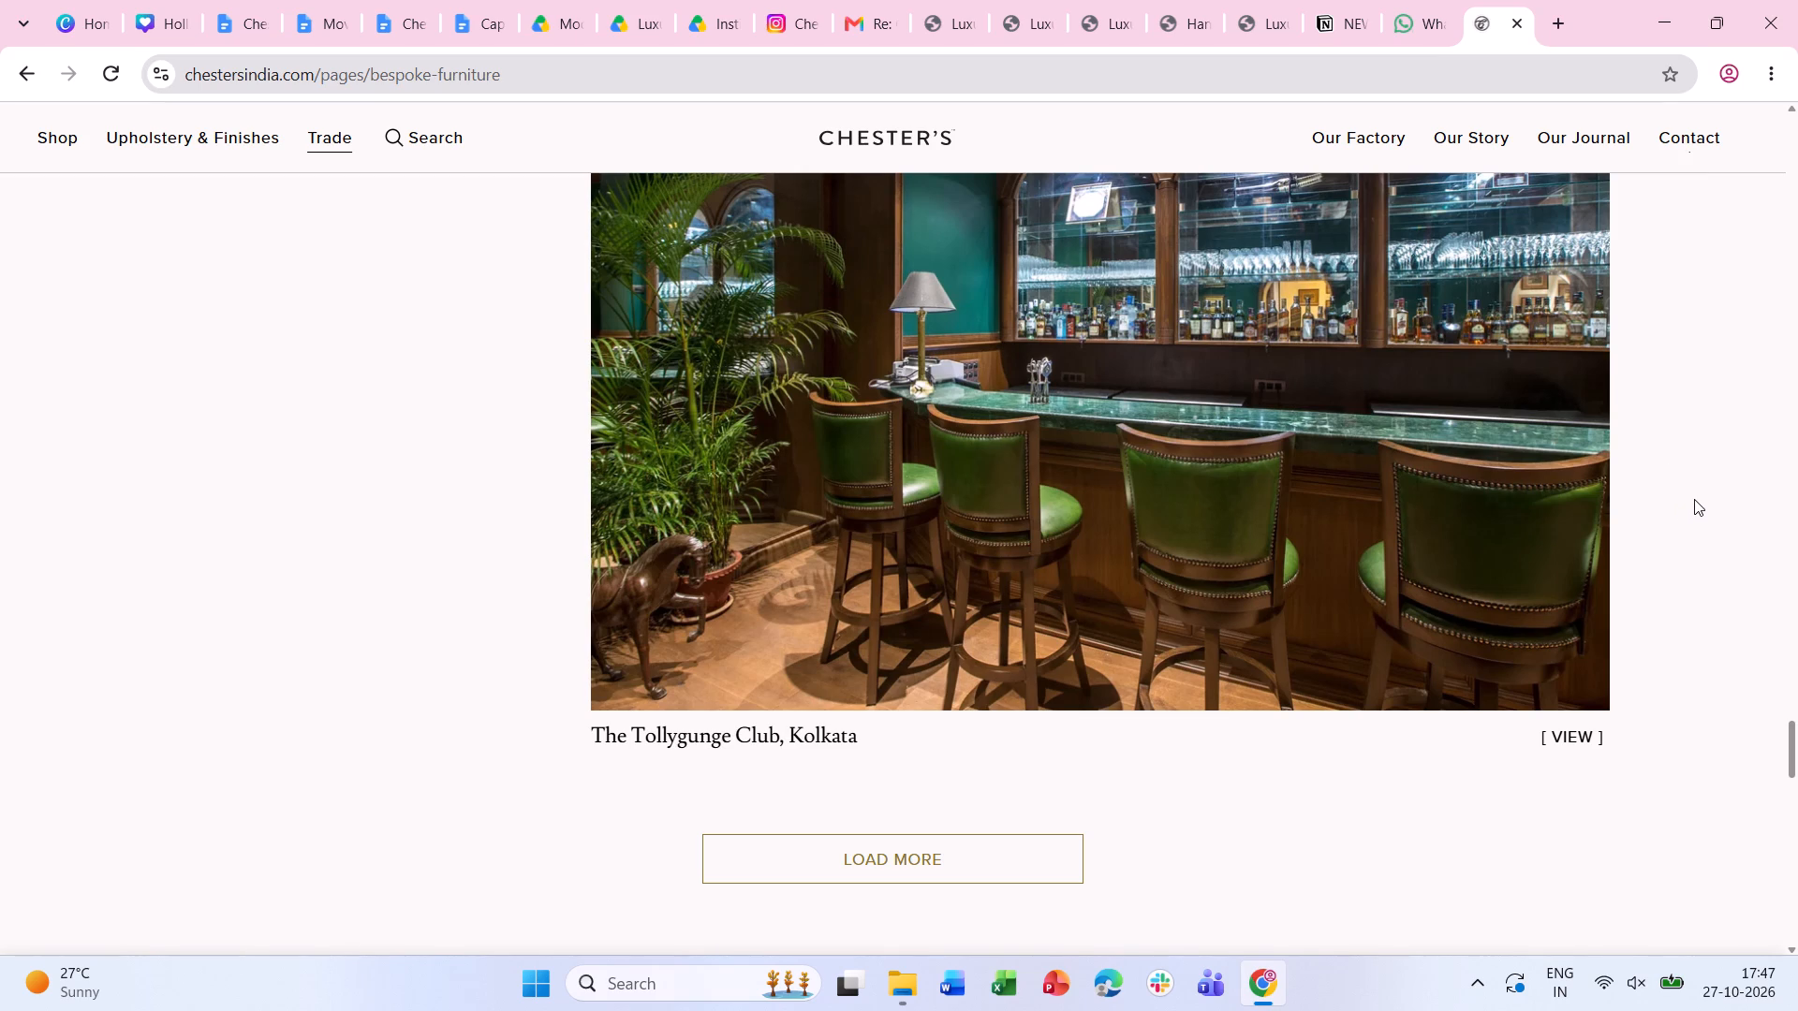
Load more bespoke projects on the Trade page and examine the additional project images.
{"action": "left_click", "coordinate": [898, 877]}
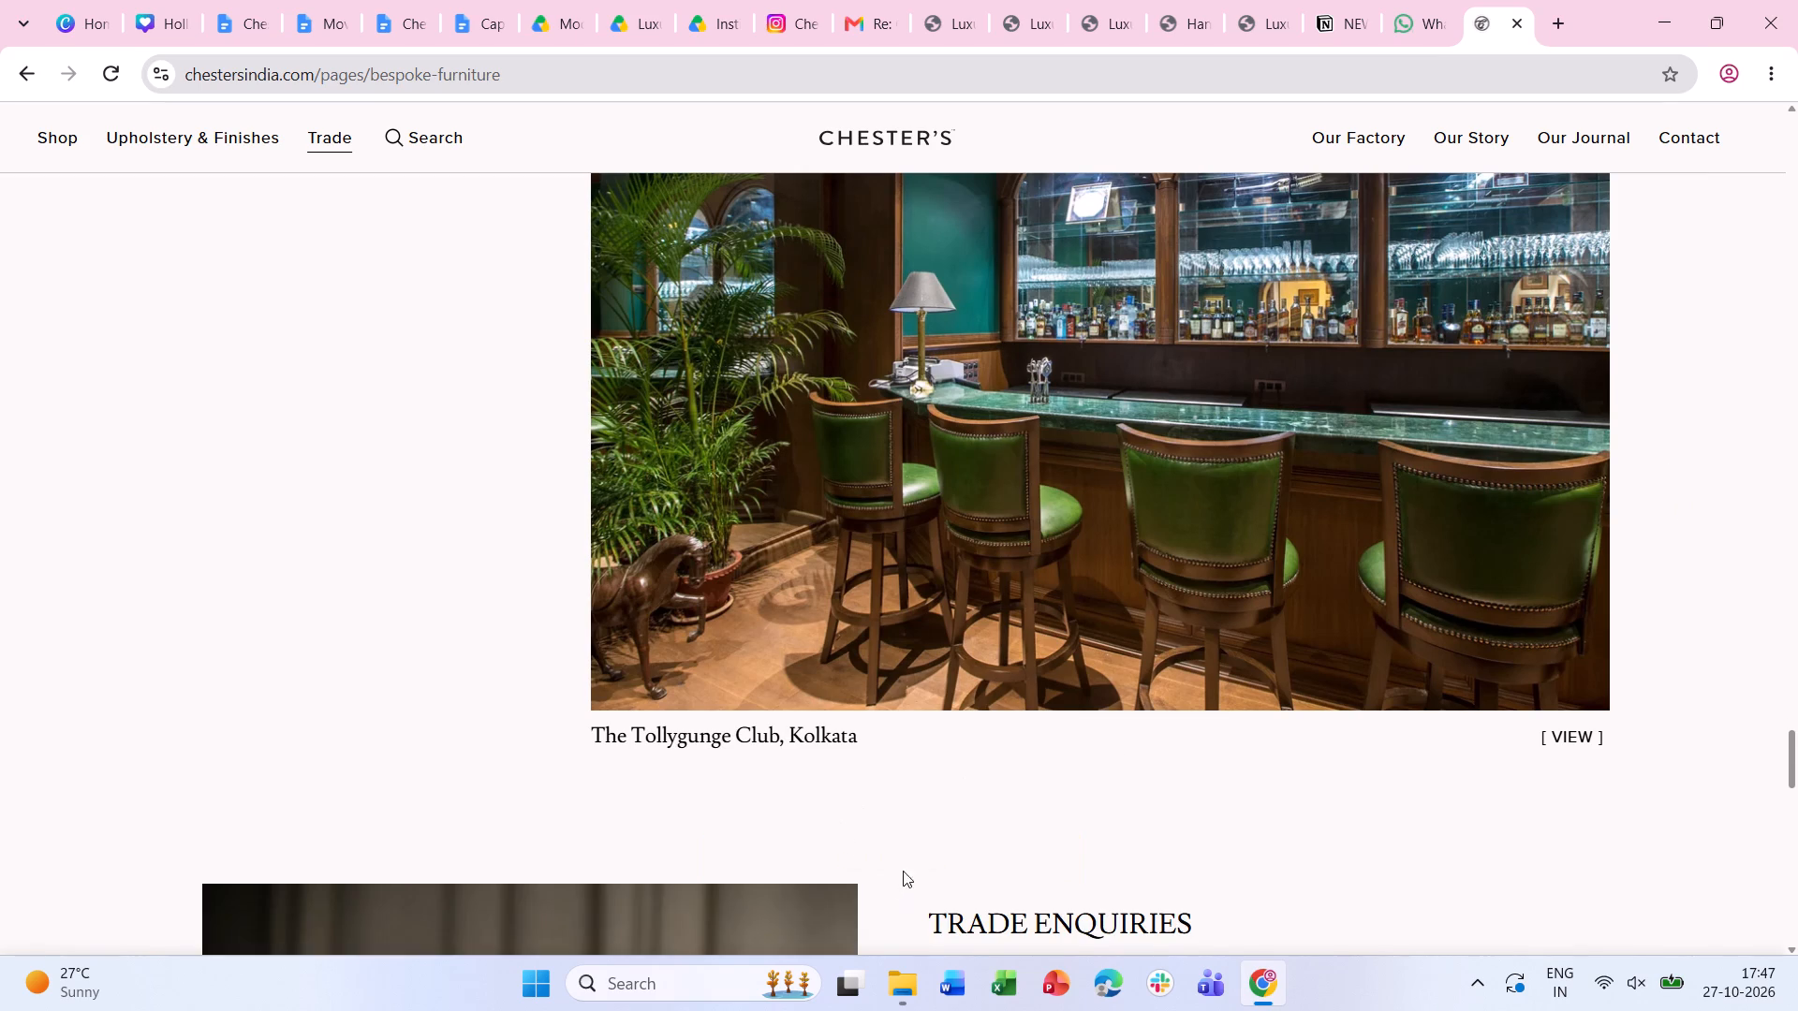
{"action": "scroll", "coordinate": [1732, 555], "scroll_direction": "down", "scroll_amount": 14}
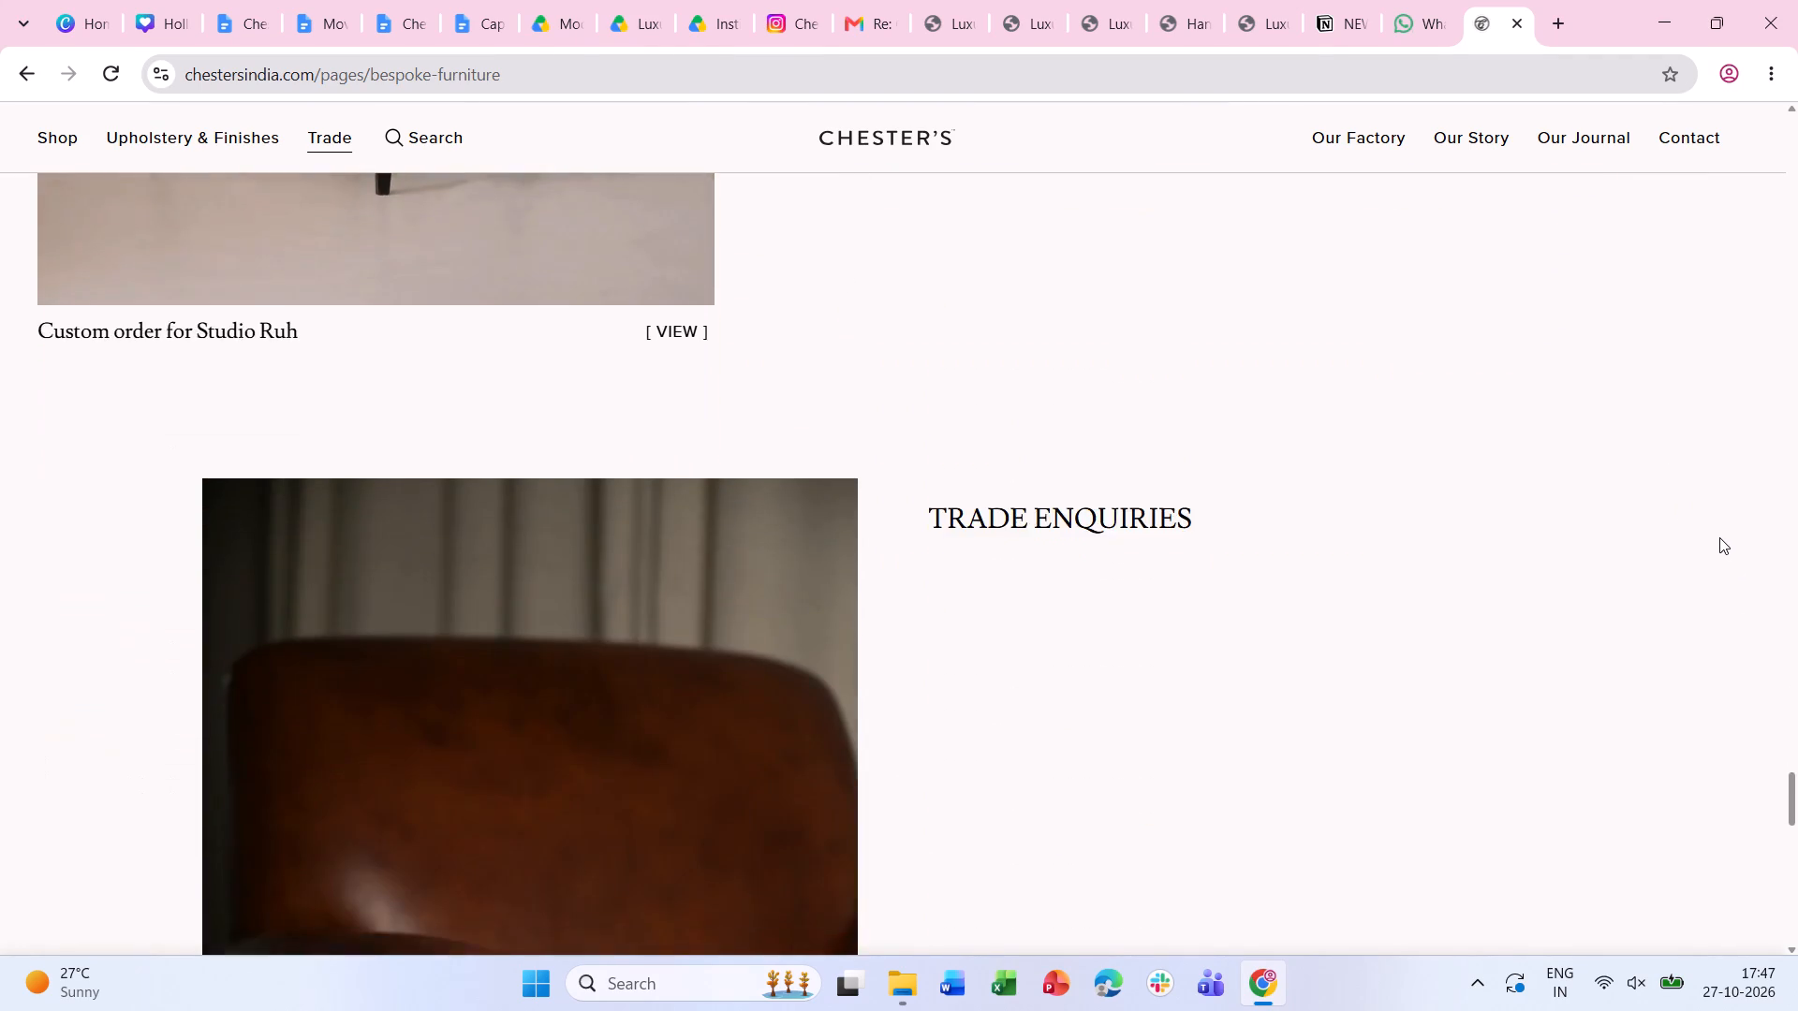
{"action": "scroll", "coordinate": [1719, 537], "scroll_direction": "down", "scroll_amount": 2}
{"action": "scroll", "coordinate": [1719, 537], "scroll_direction": "up", "scroll_amount": 9}
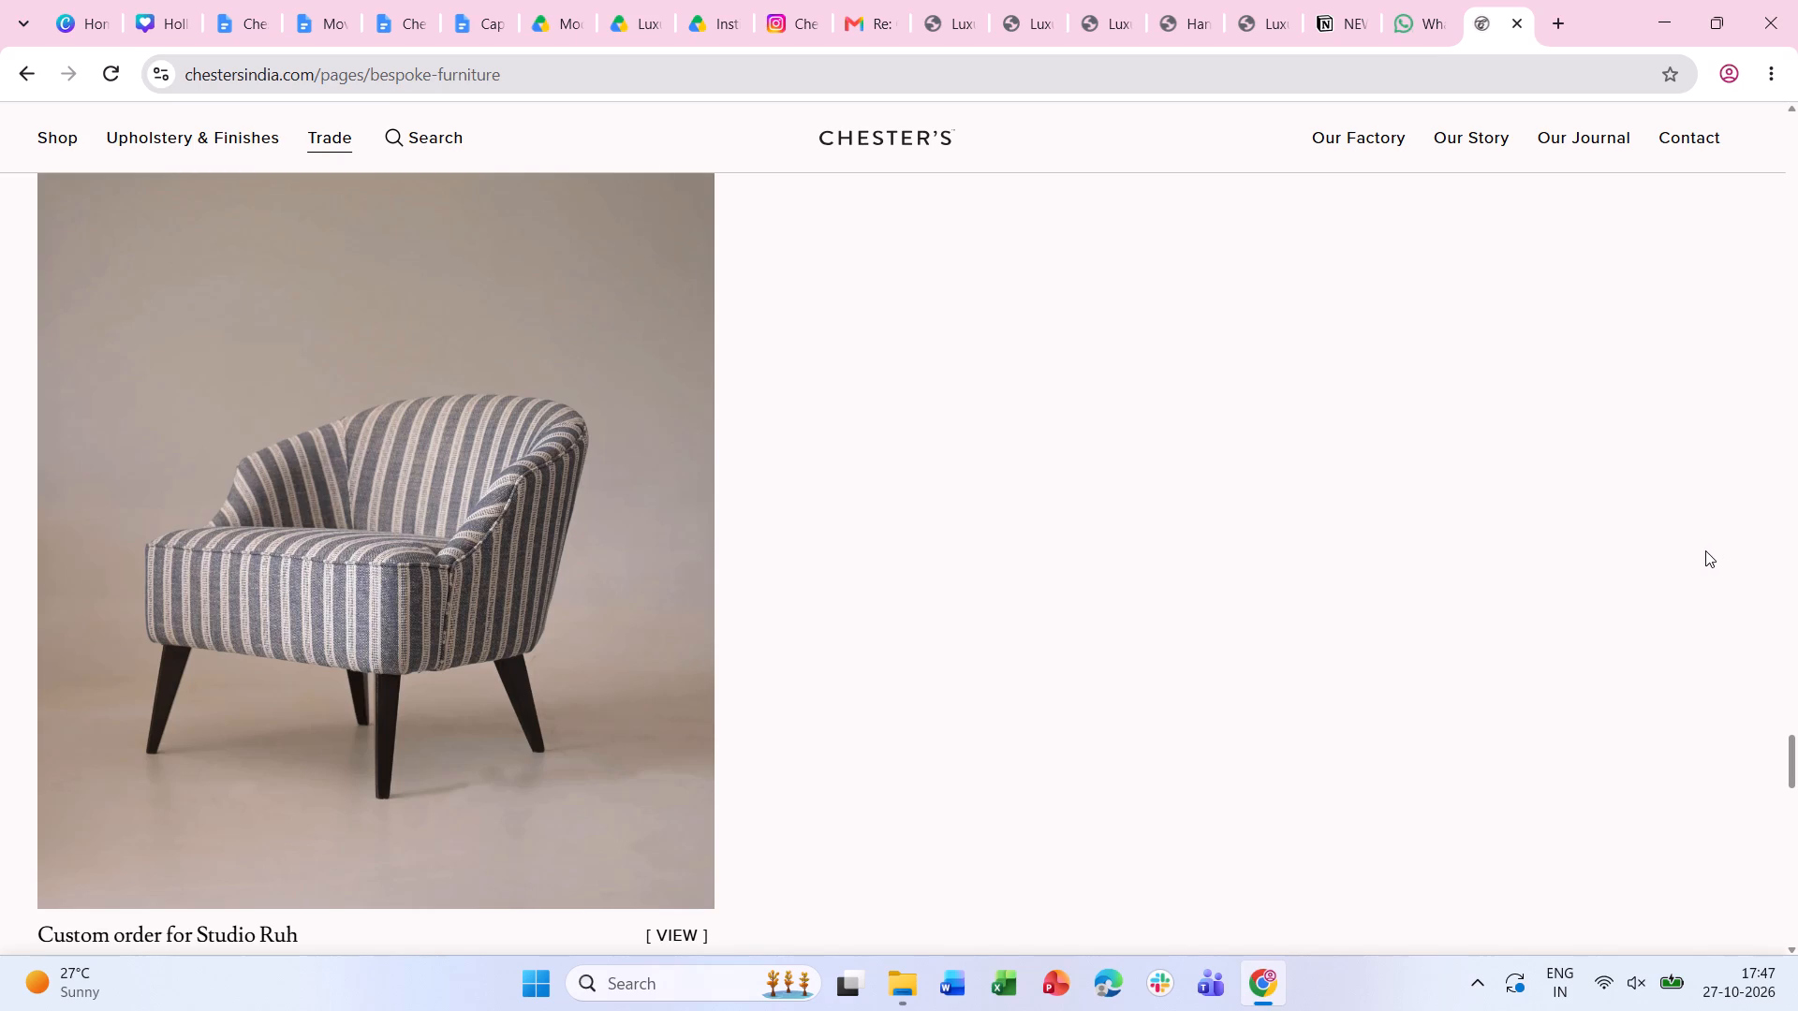
Close the Chester's India Quora Threads Output, Captions for Posts and Reddit Threads Output documents.
{"action": "left_click", "coordinate": [379, 0]}
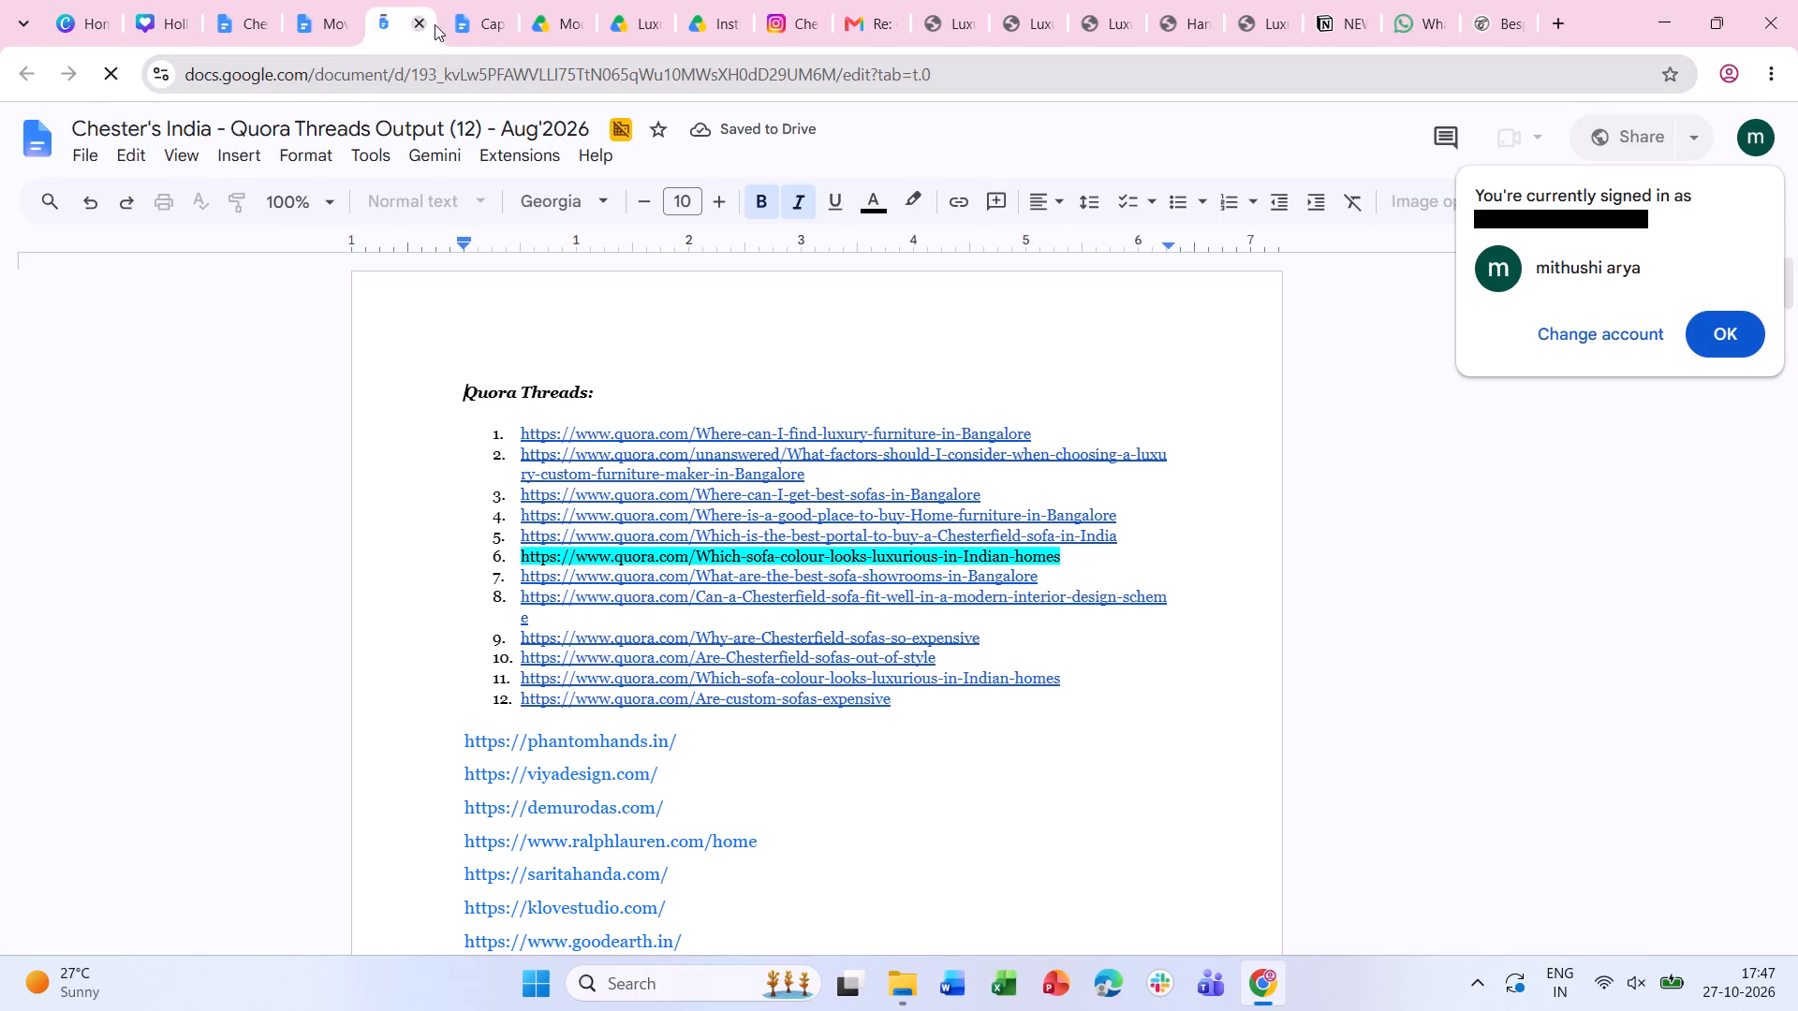
{"action": "left_click", "coordinate": [1728, 325]}
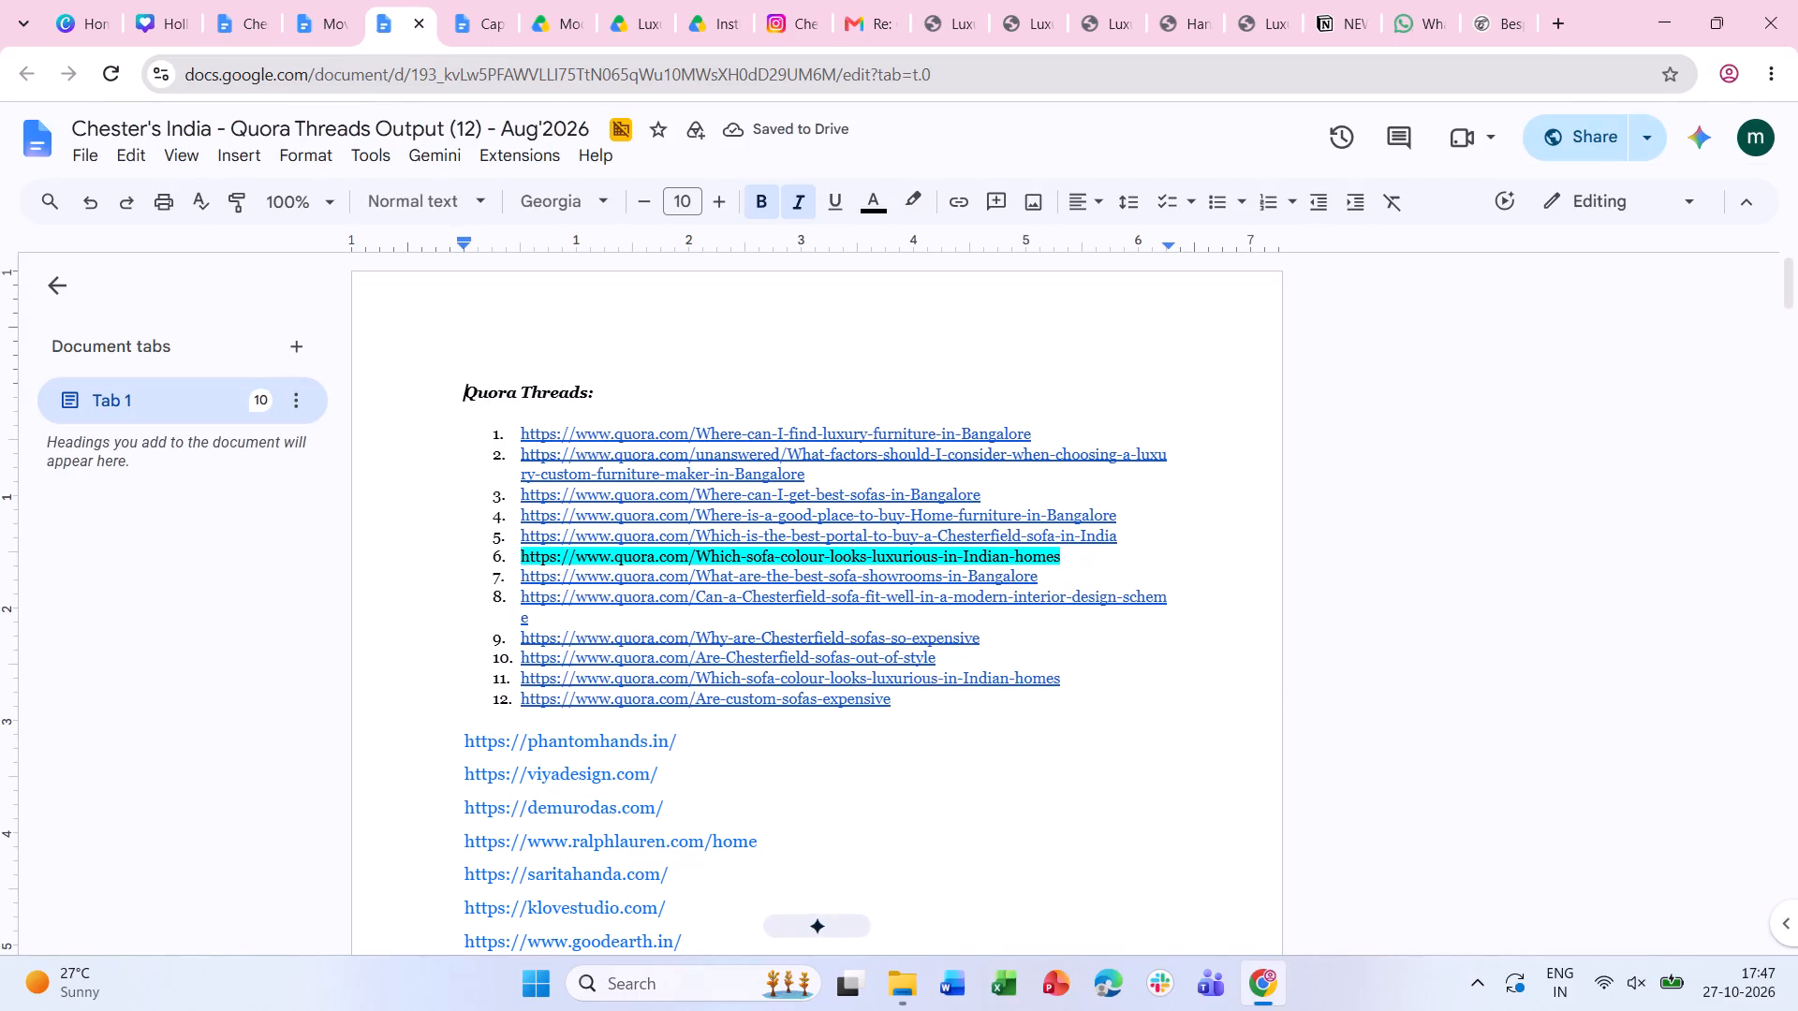
{"action": "left_click", "coordinate": [418, 25]}
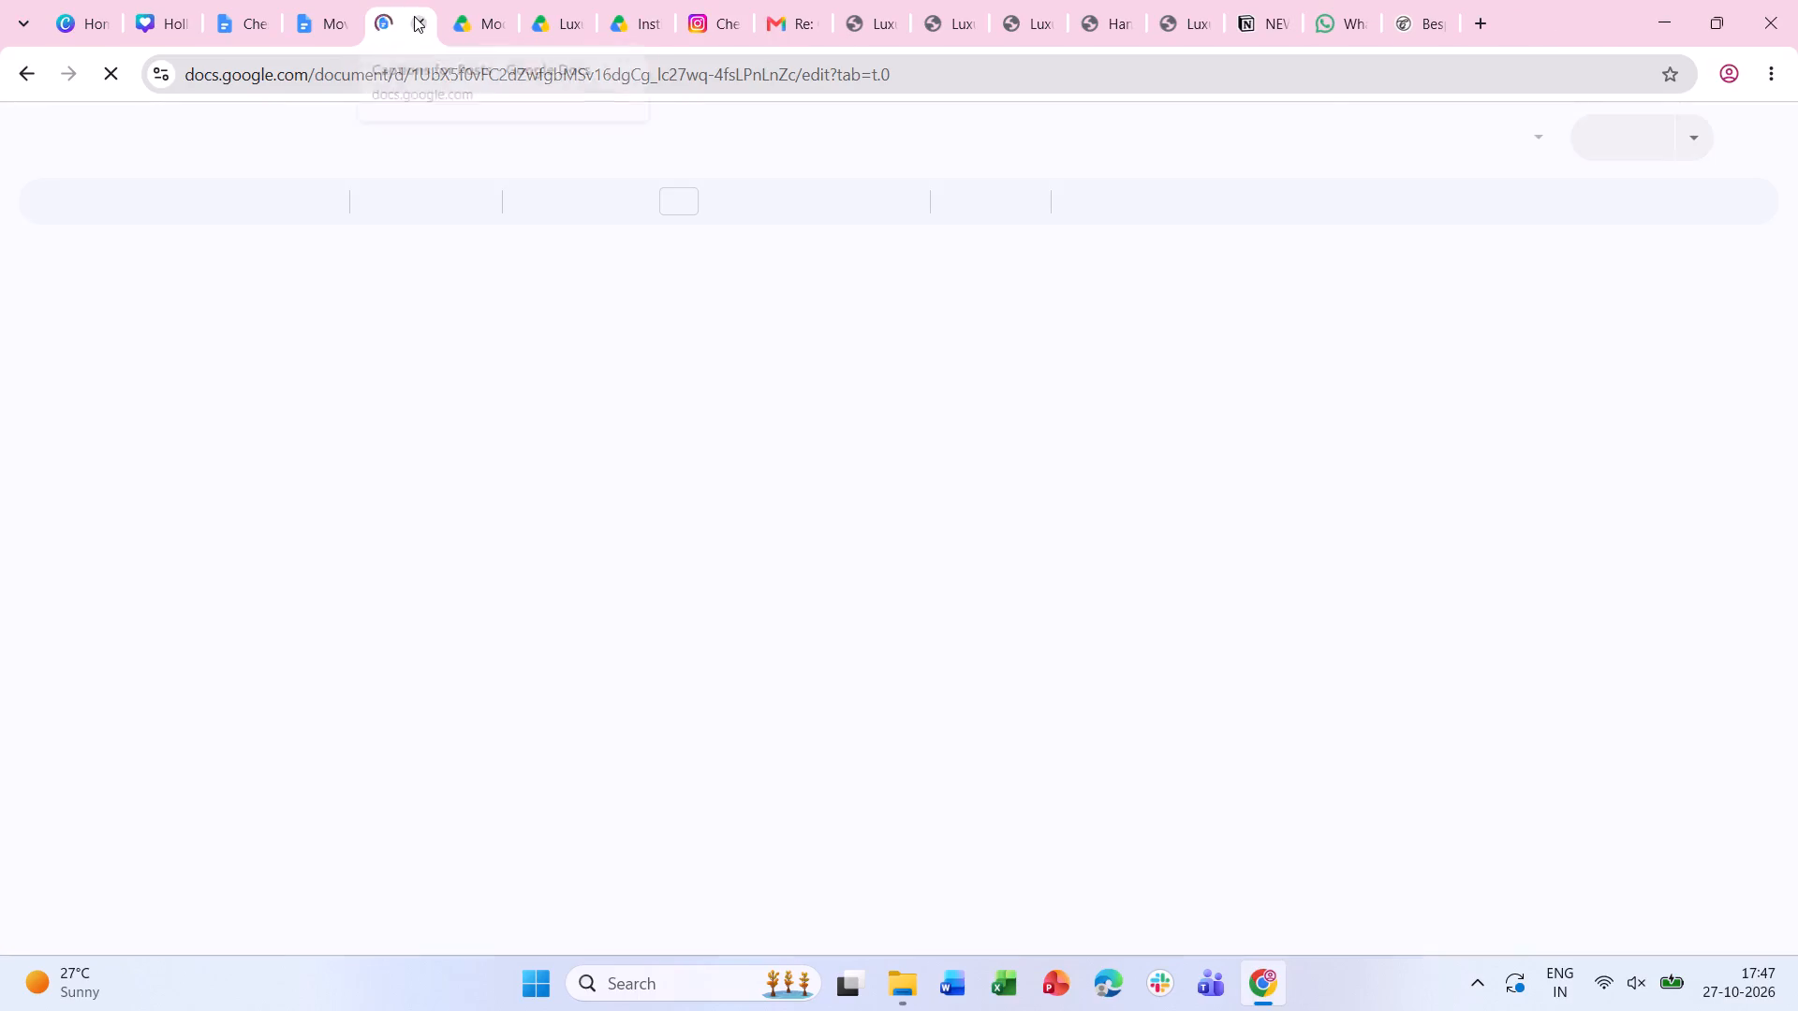
{"action": "left_click", "coordinate": [414, 22]}
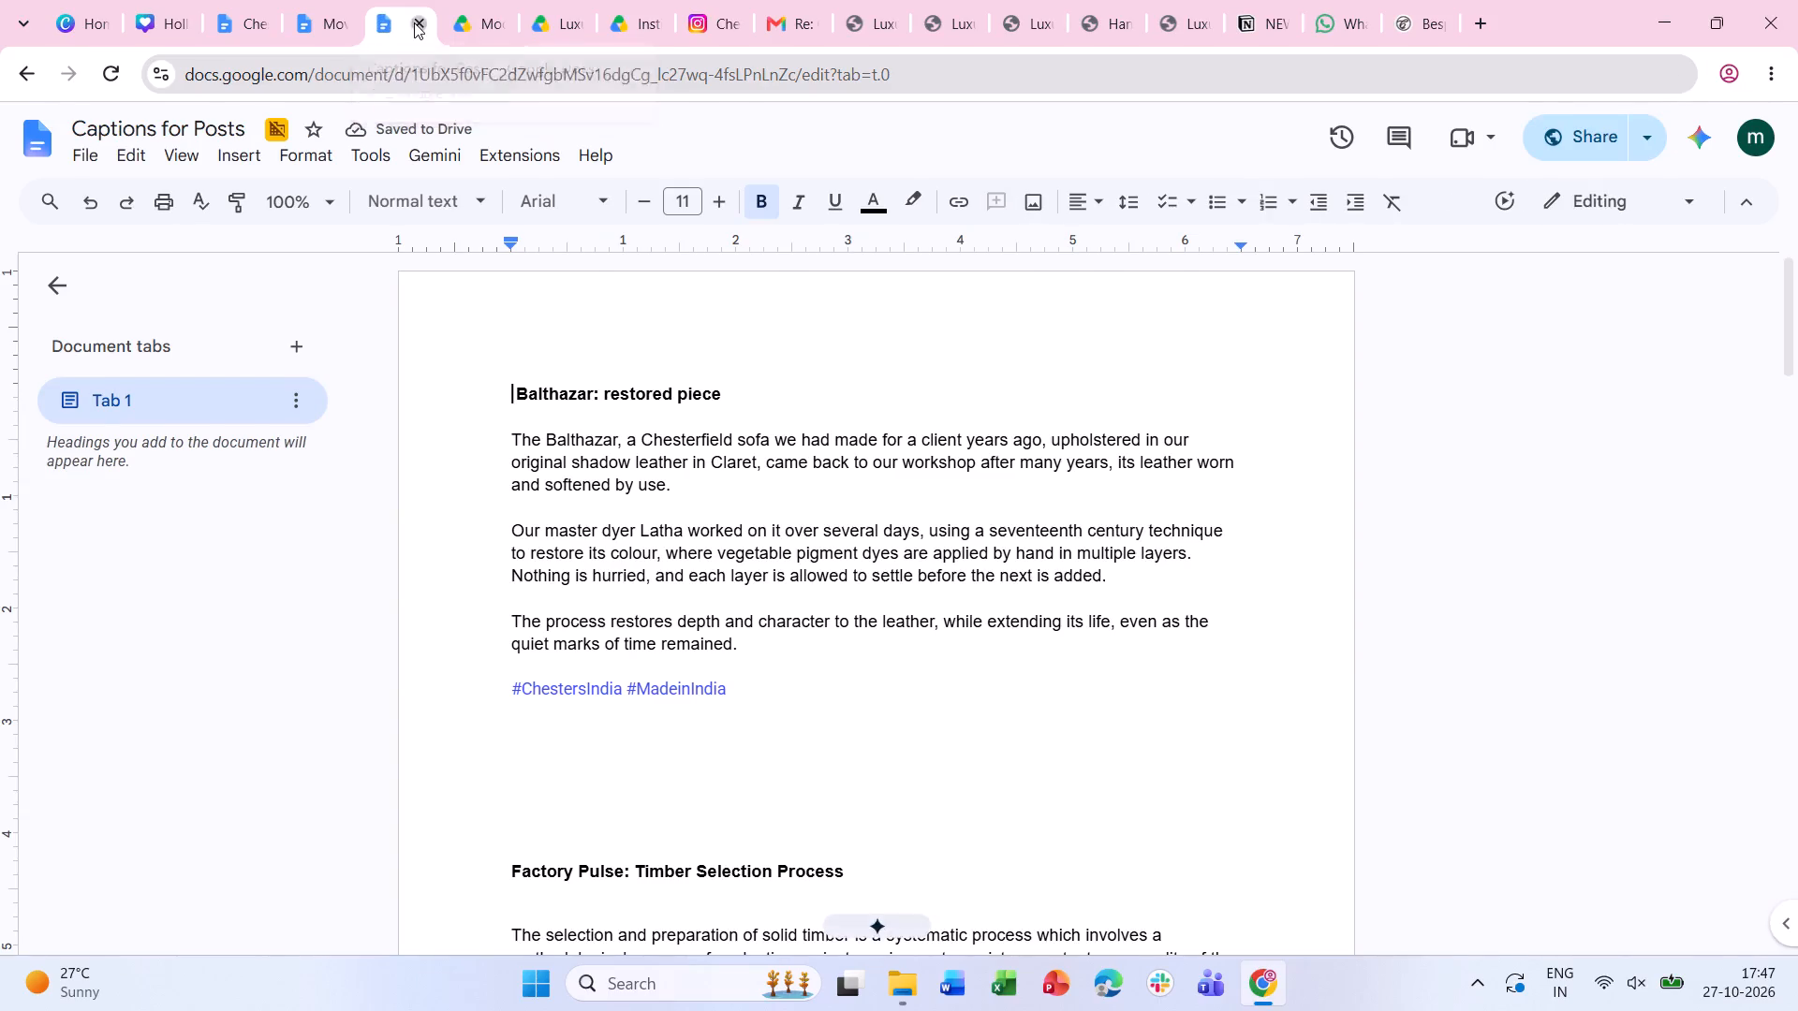
{"action": "left_click", "coordinate": [259, 0]}
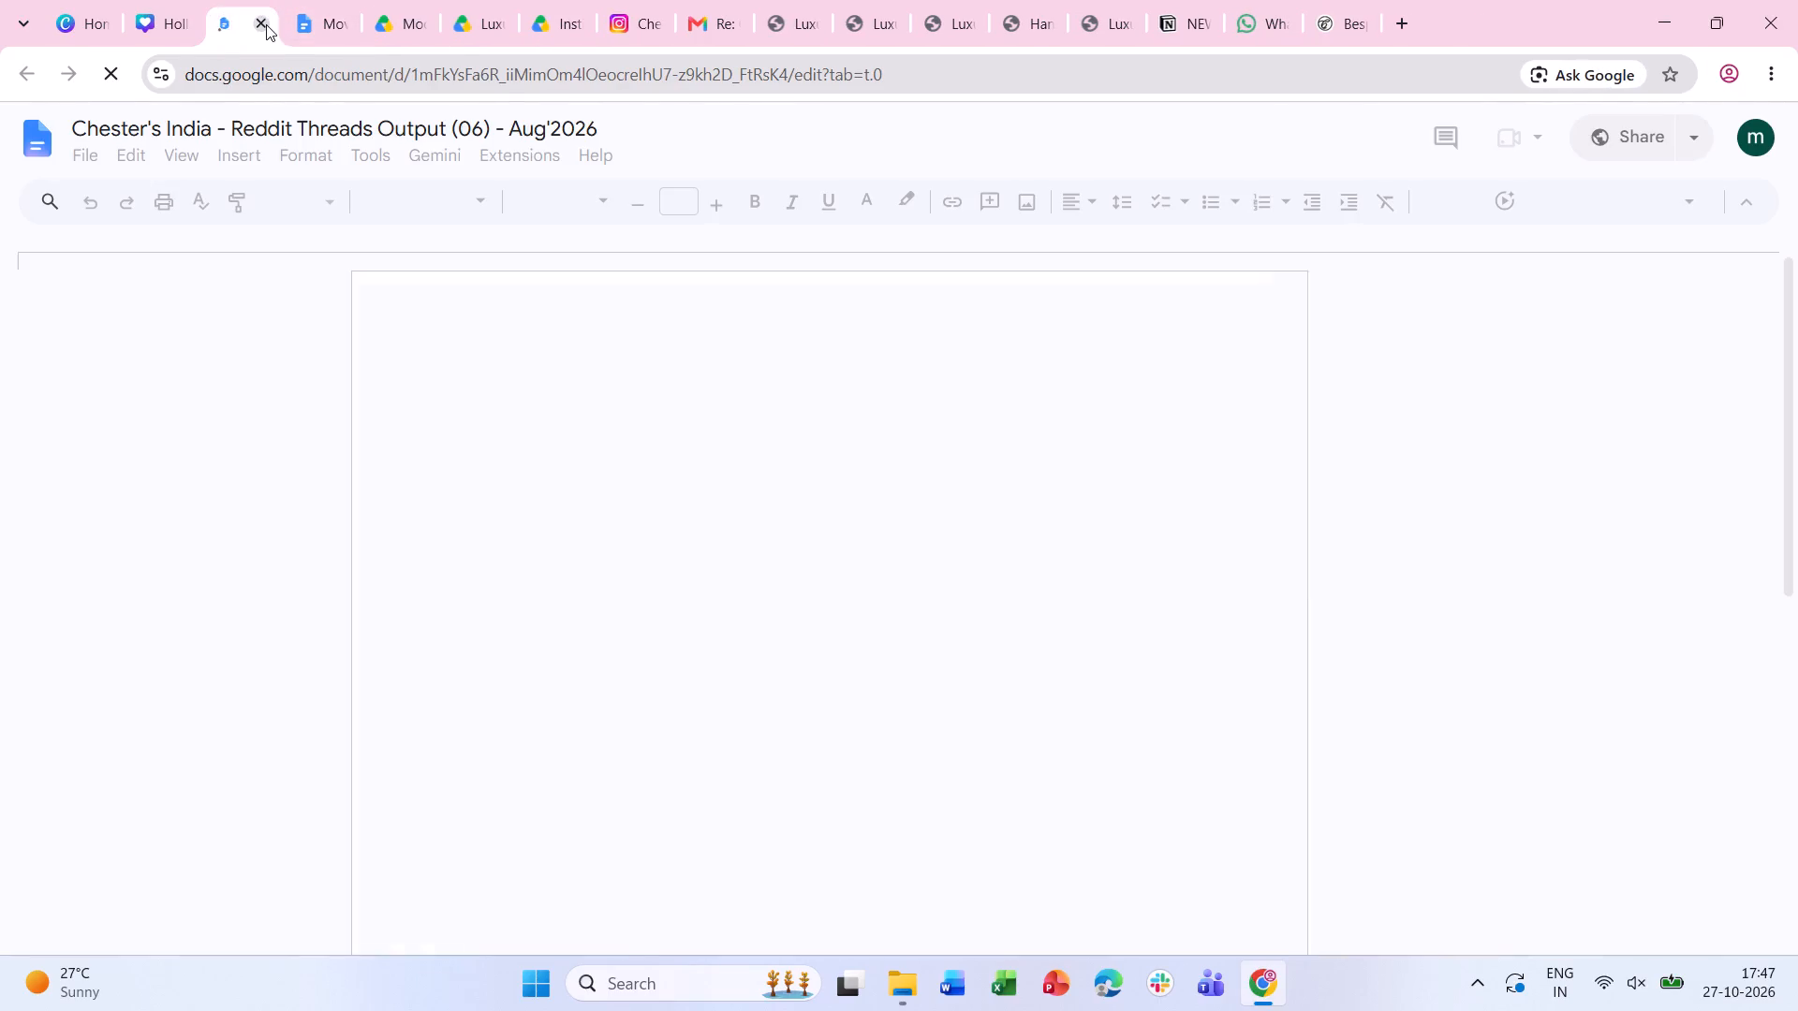
{"action": "left_click", "coordinate": [266, 24]}
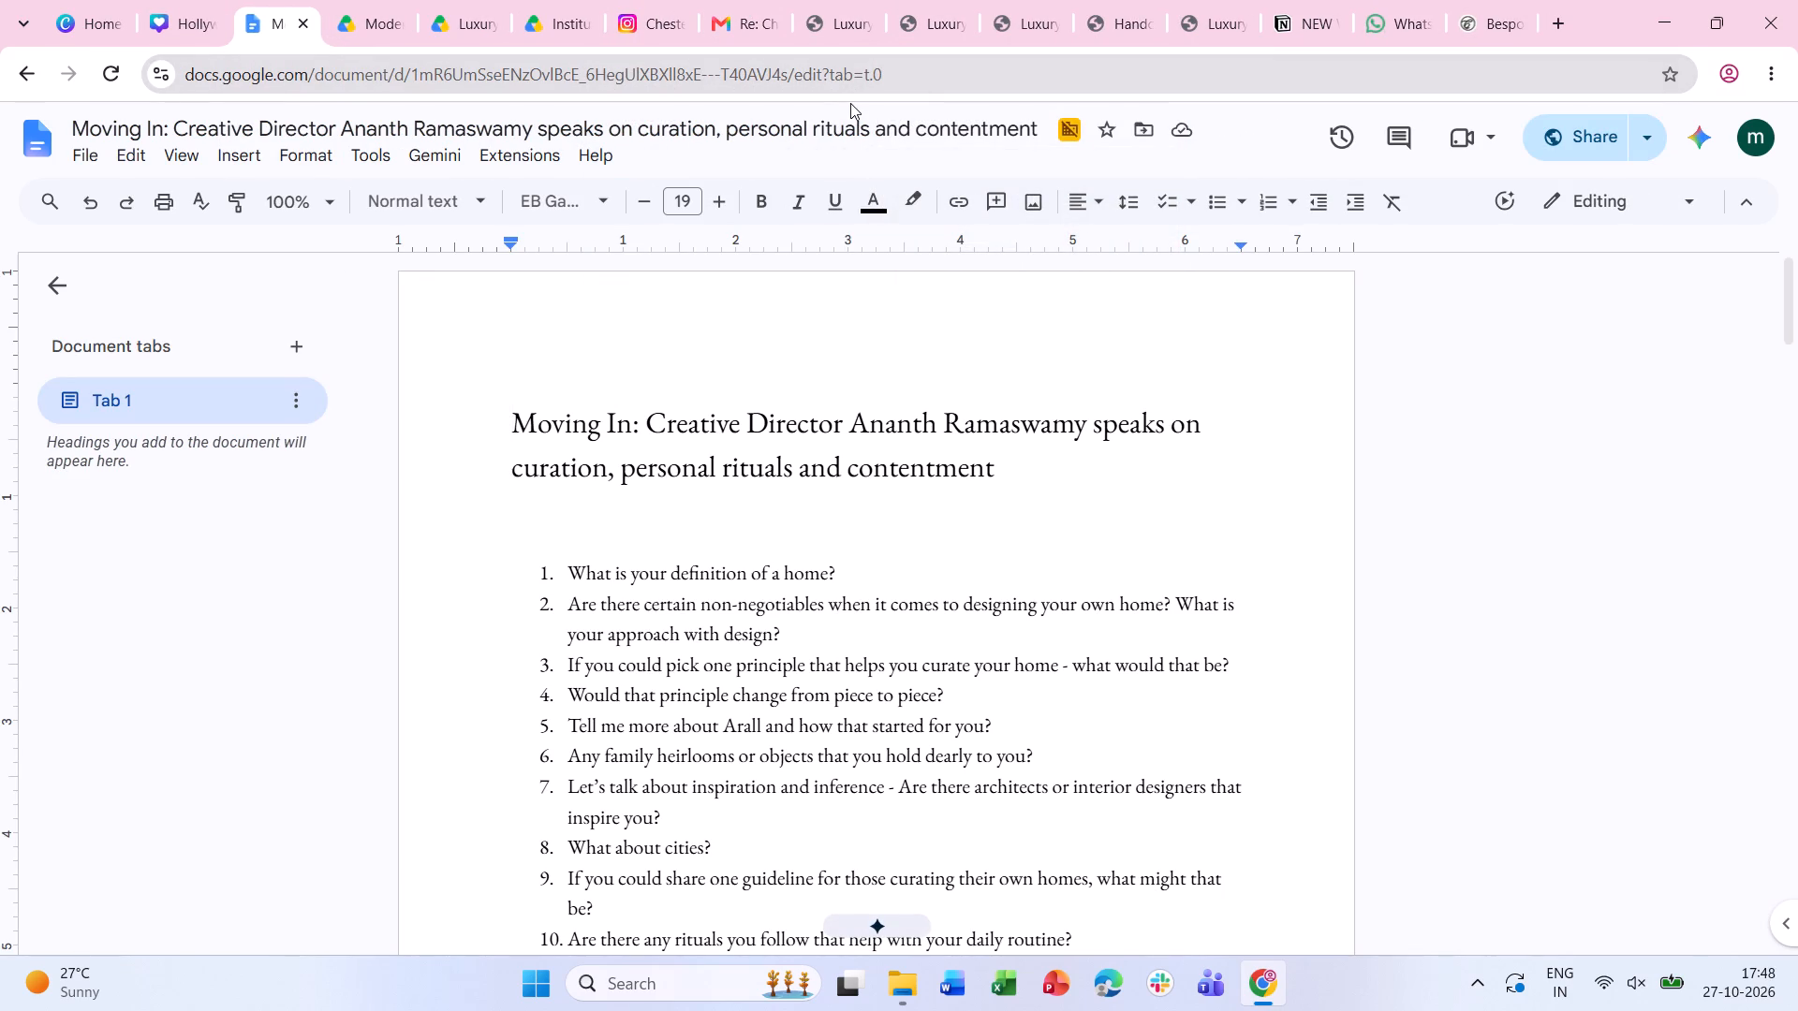
Return to the luxury hospitality furniture page, look down to its FAQ and read the answer to "Have a project-specific question?".
{"action": "left_click", "coordinate": [936, 0]}
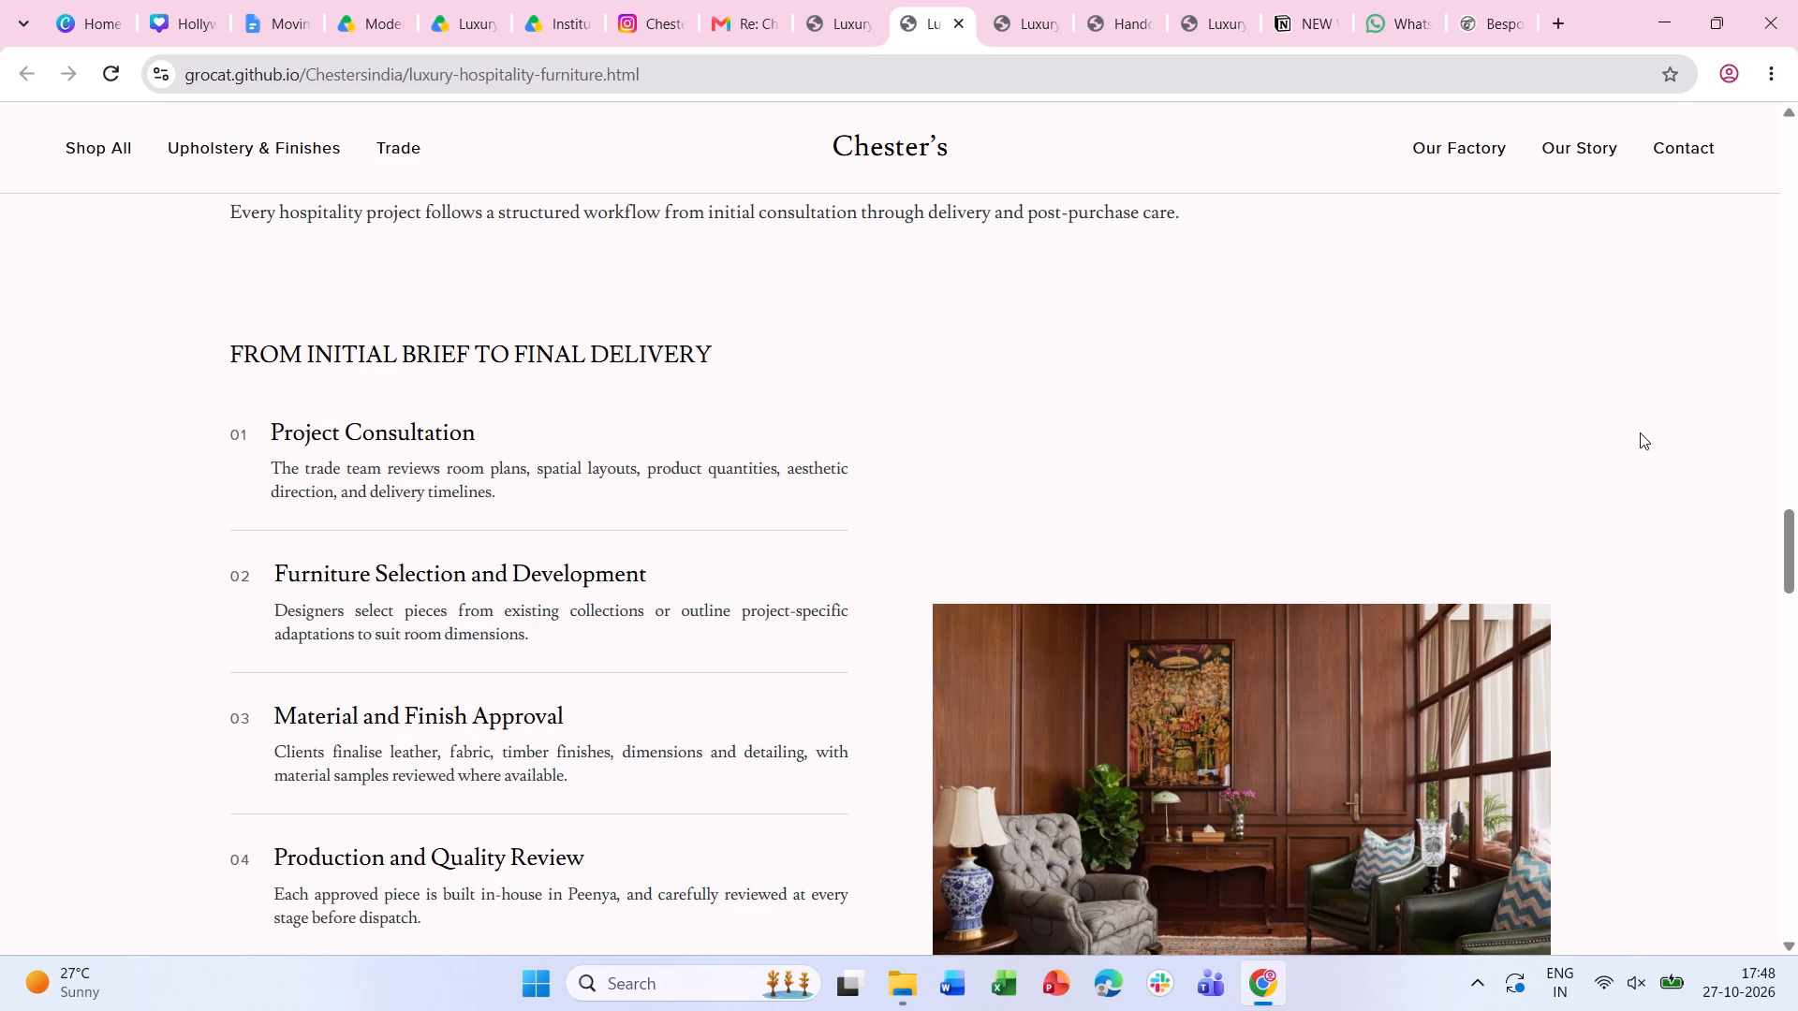
{"action": "left_click", "coordinate": [1009, 3]}
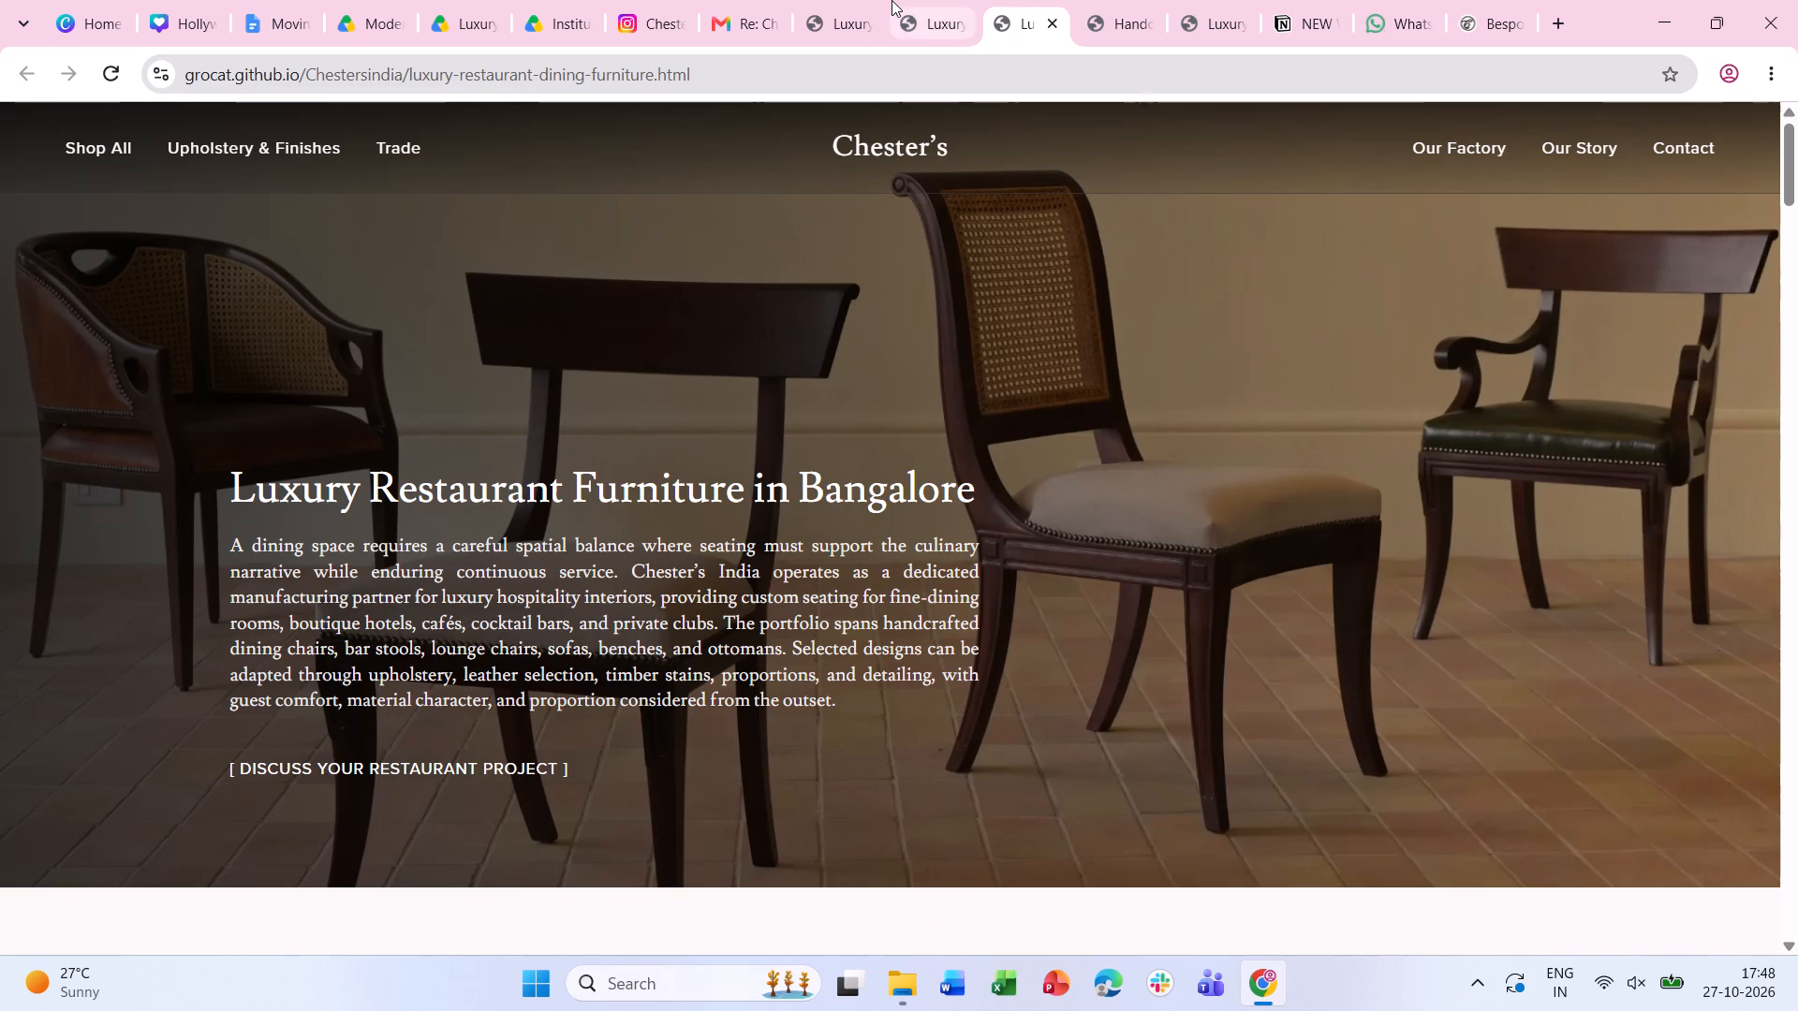
{"action": "left_click", "coordinate": [892, 0]}
{"action": "scroll", "coordinate": [1535, 580], "scroll_direction": "down", "scroll_amount": 6}
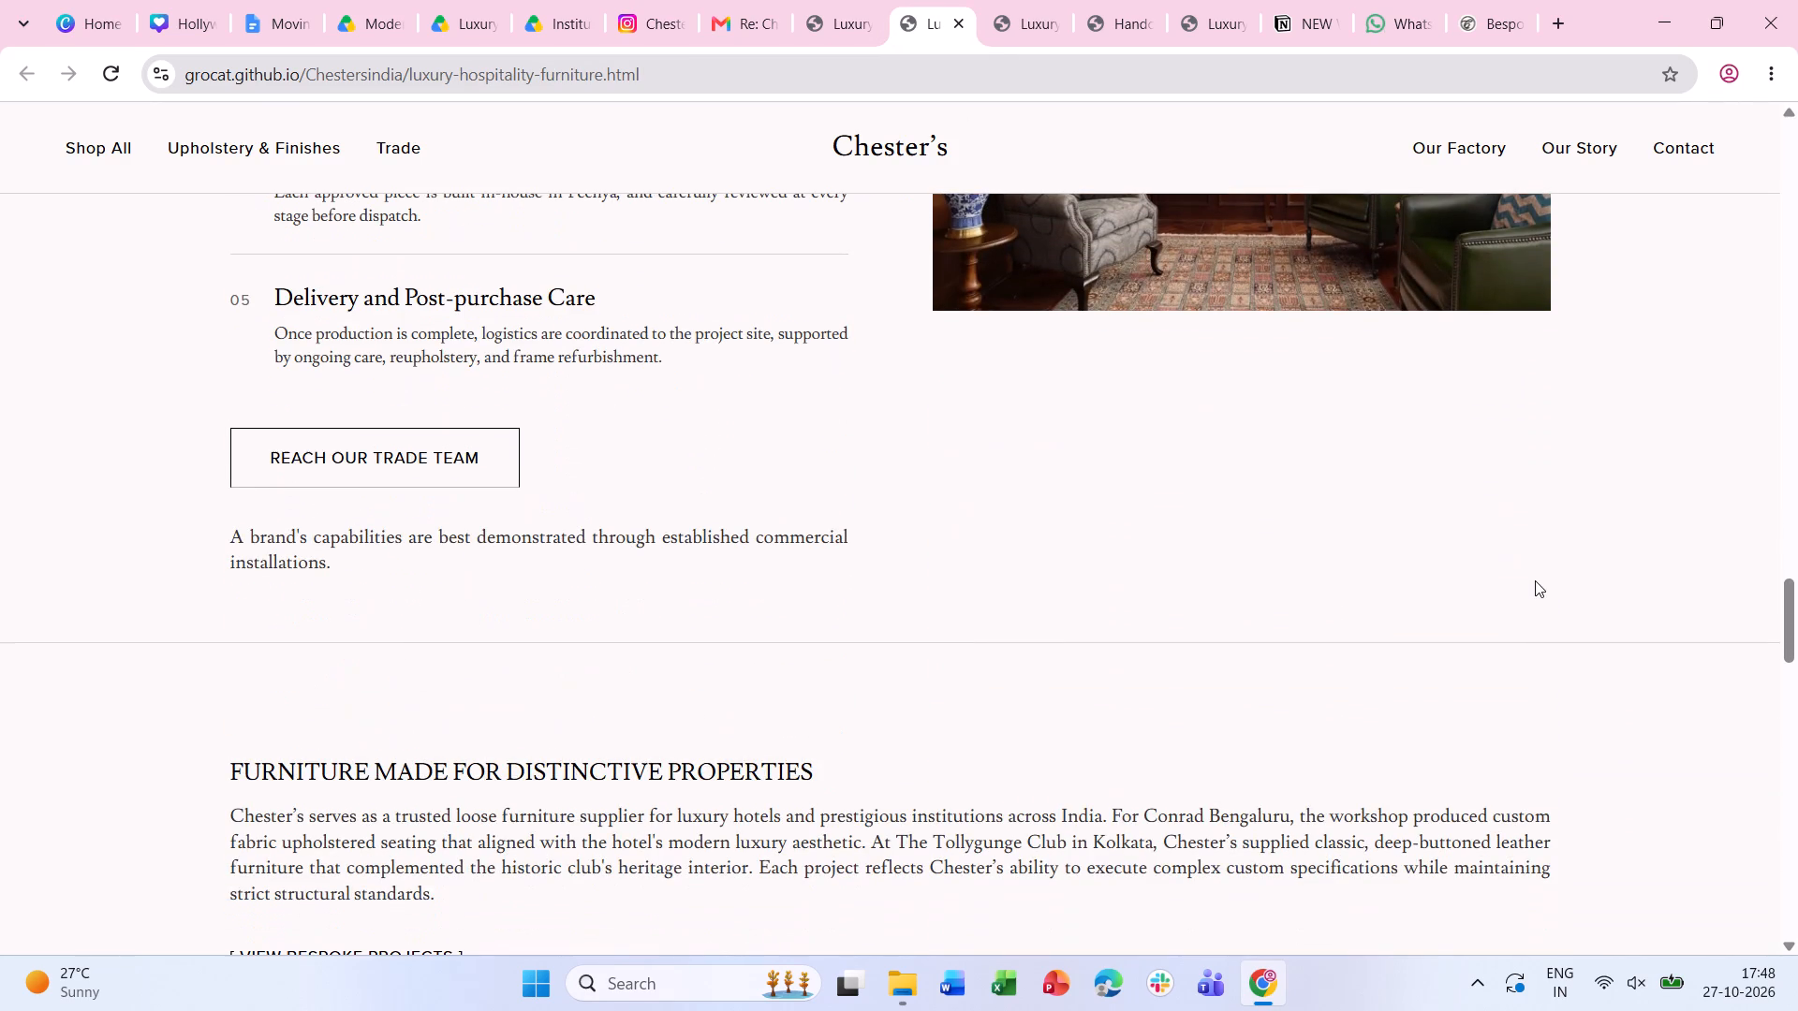
{"action": "scroll", "coordinate": [1535, 580], "scroll_direction": "down", "scroll_amount": 7}
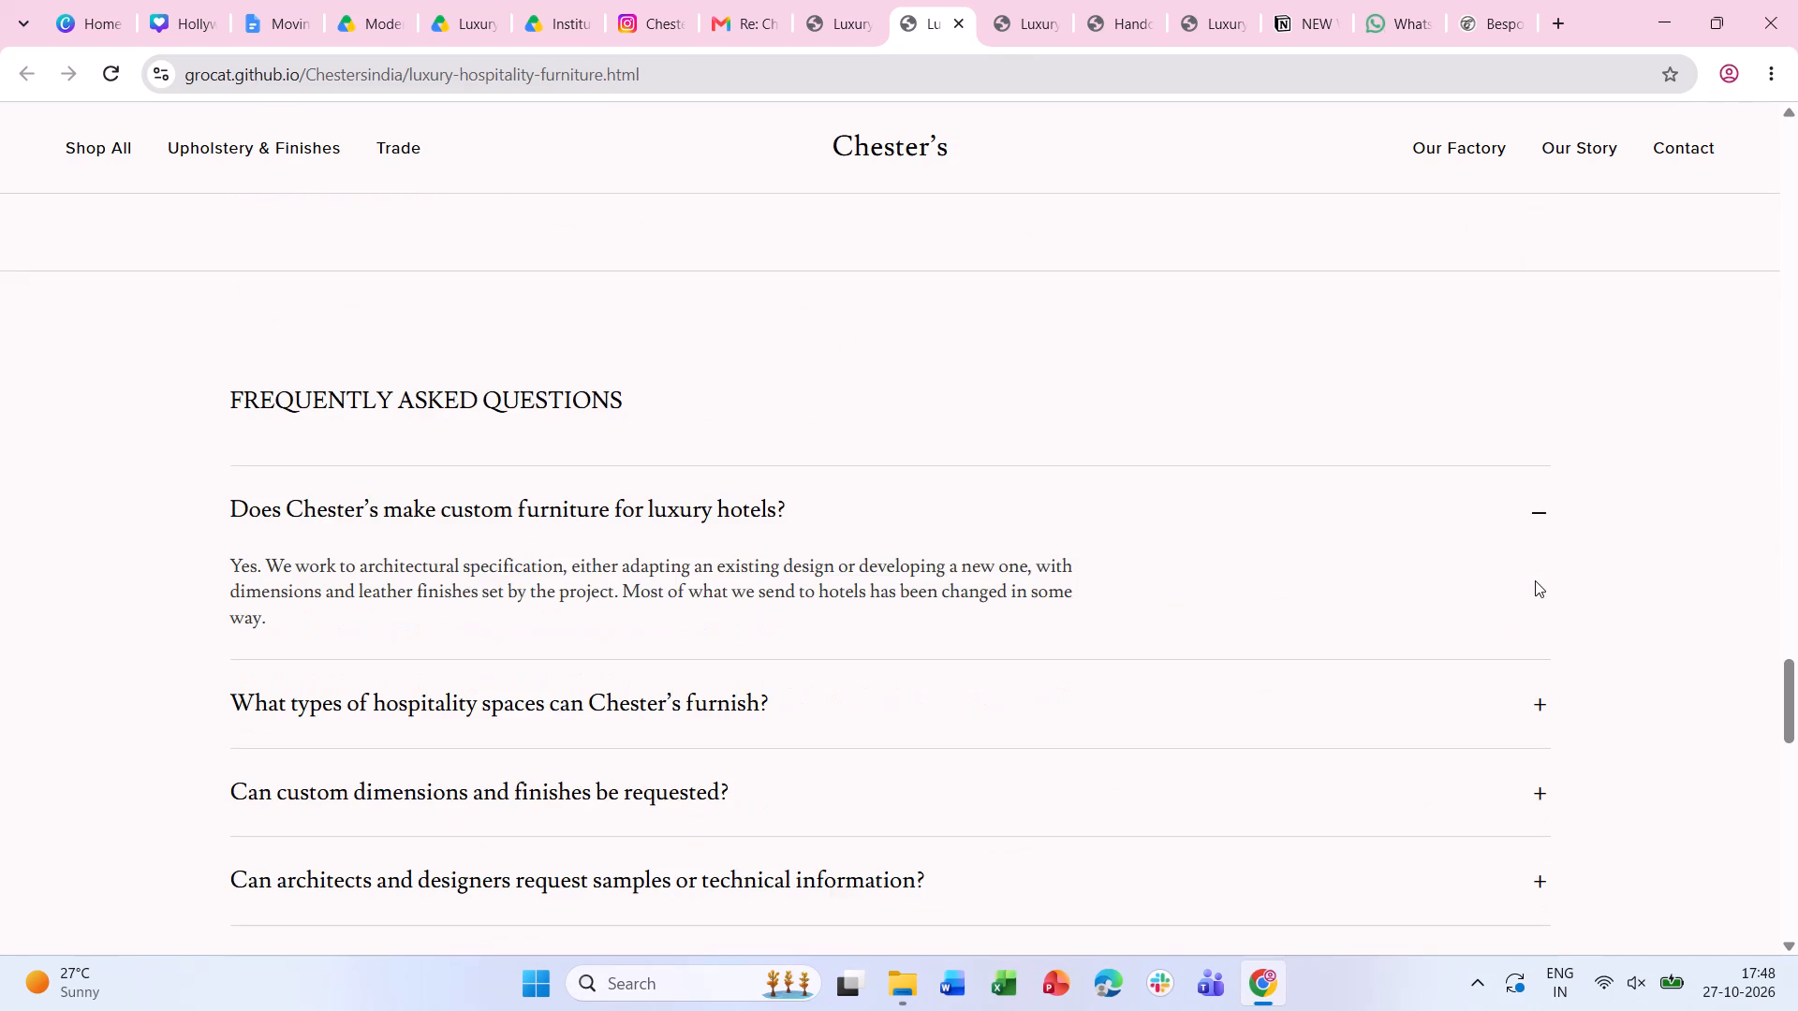
{"action": "scroll", "coordinate": [1535, 580], "scroll_direction": "down", "scroll_amount": 4}
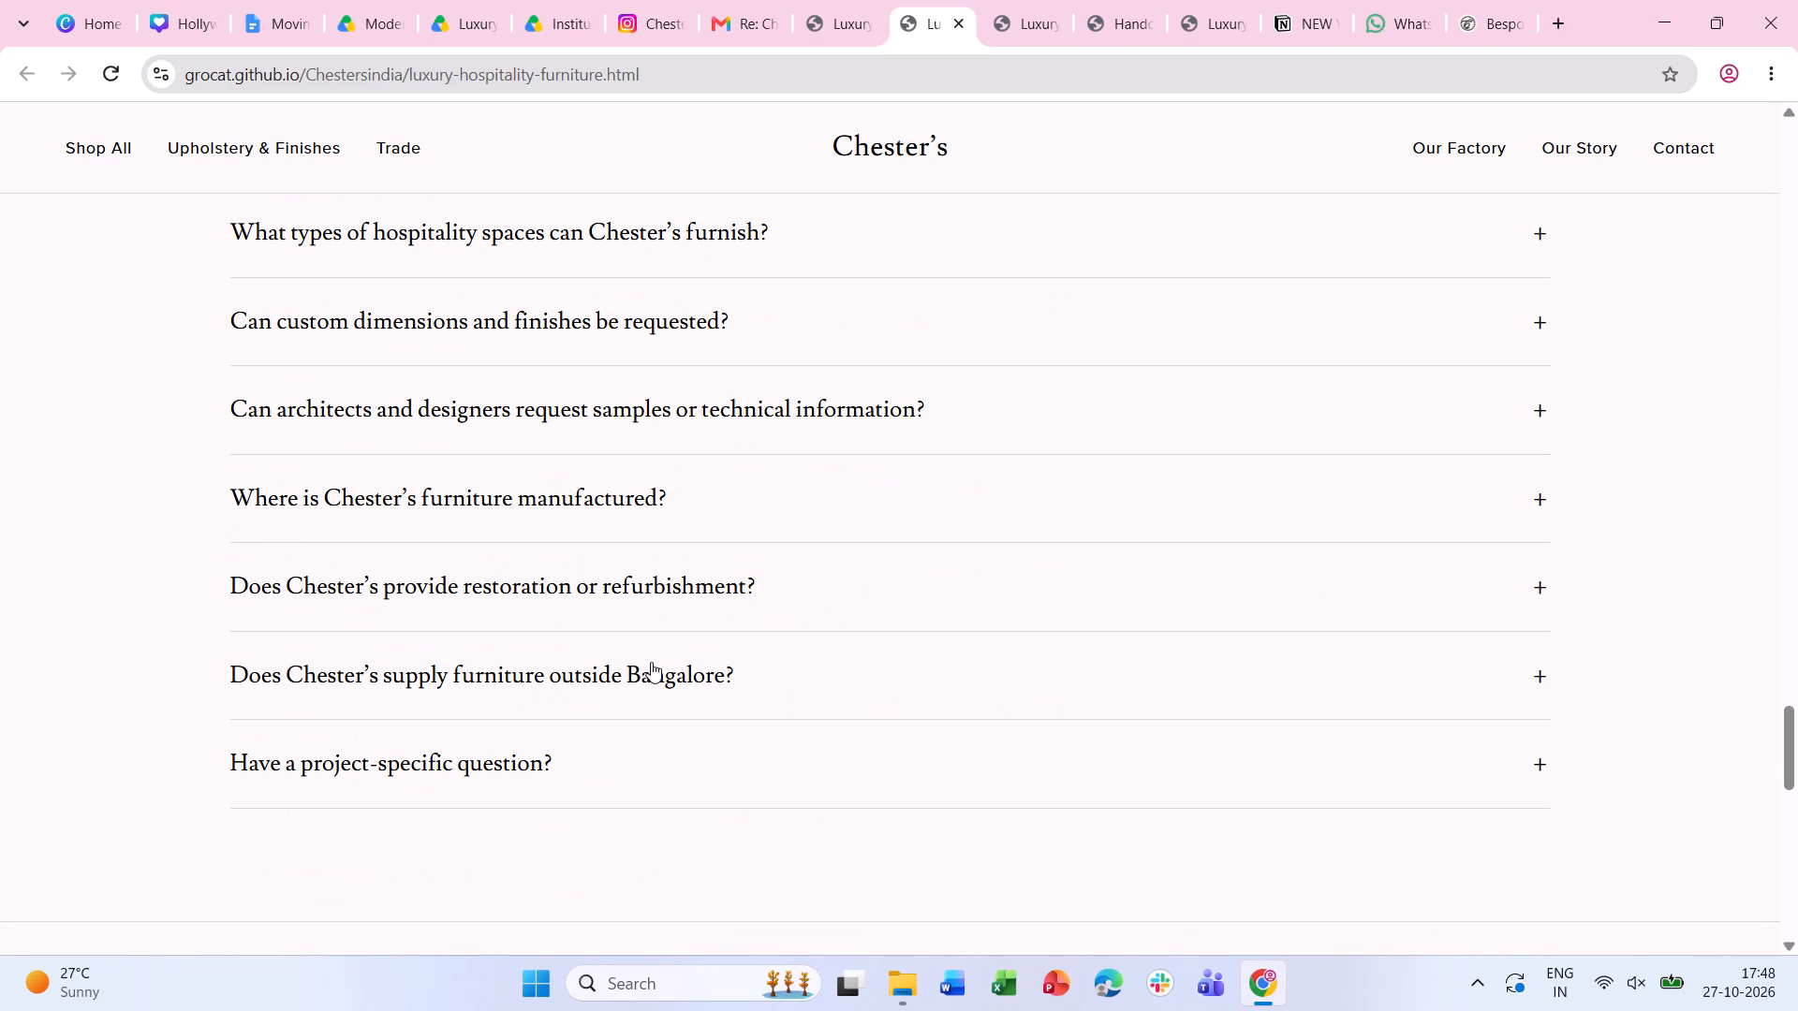
{"action": "left_click", "coordinate": [532, 755]}
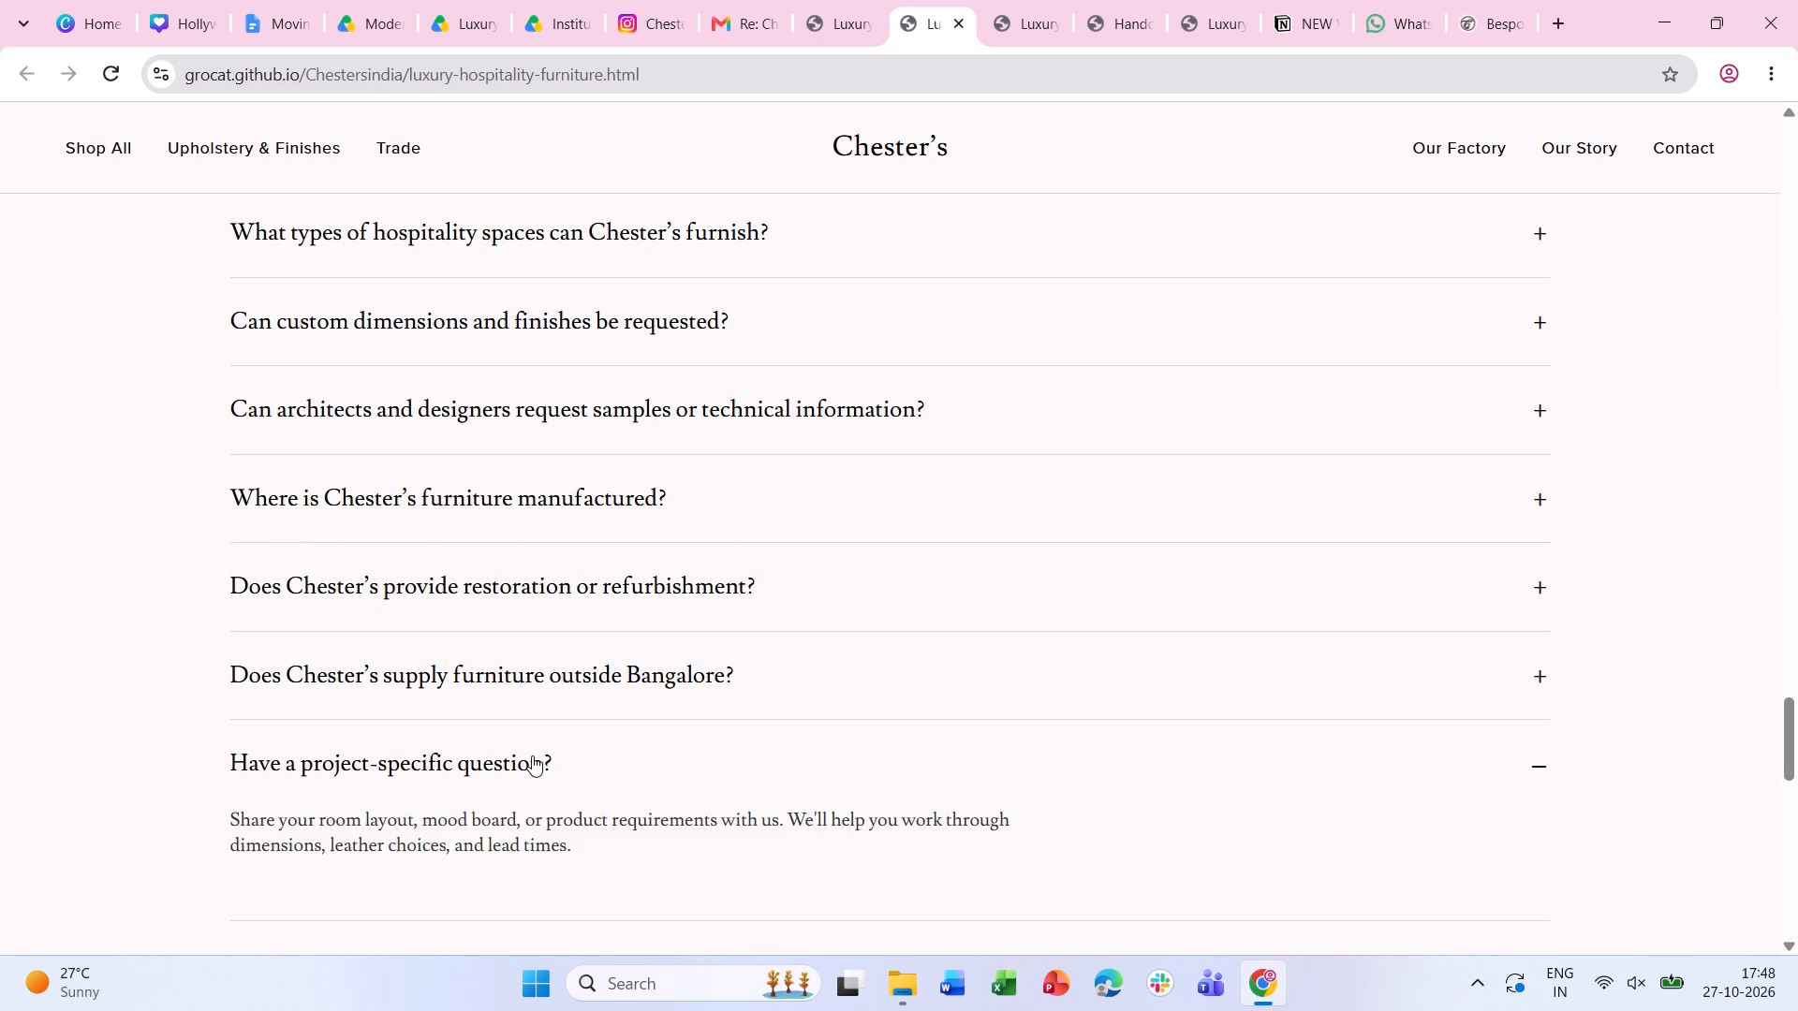
{"action": "left_click", "coordinate": [526, 757]}
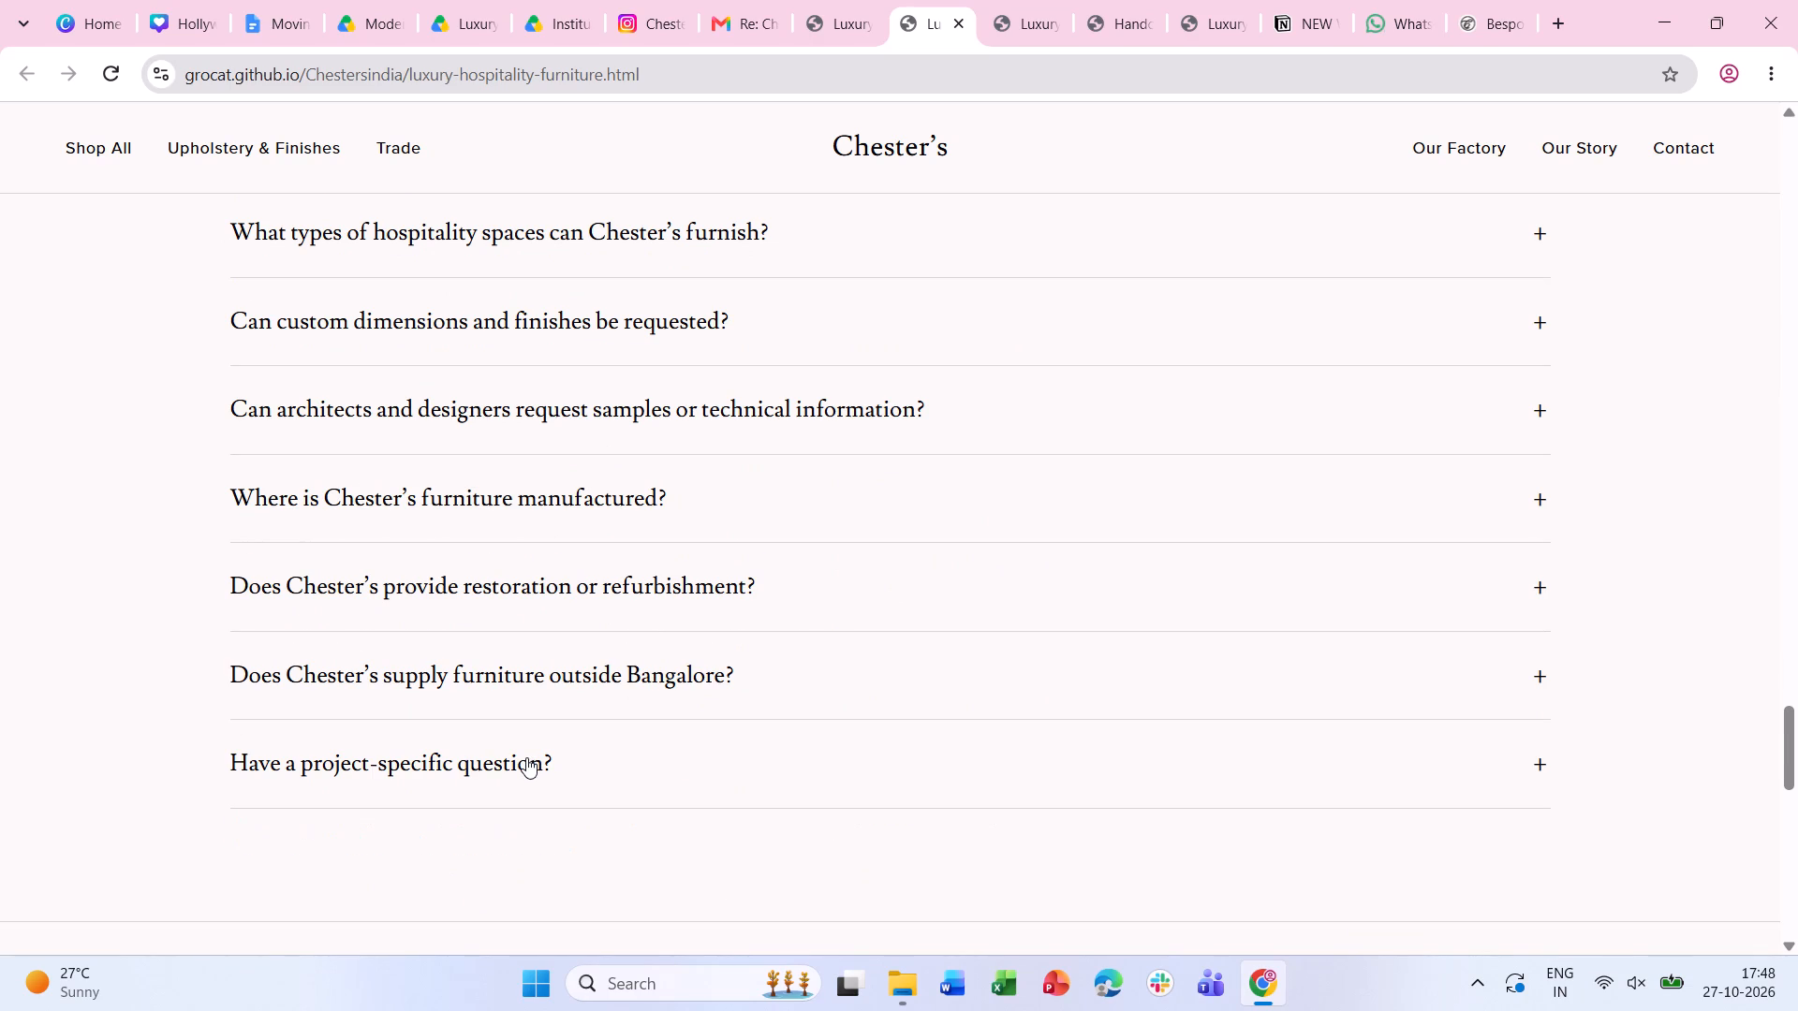
Check the "custom dimensions and finishes" link in the FAQ answer about custom dimensions, return to the page and collapse the answer.
{"action": "scroll", "coordinate": [716, 686], "scroll_direction": "up", "scroll_amount": 2}
{"action": "left_click", "coordinate": [616, 568]}
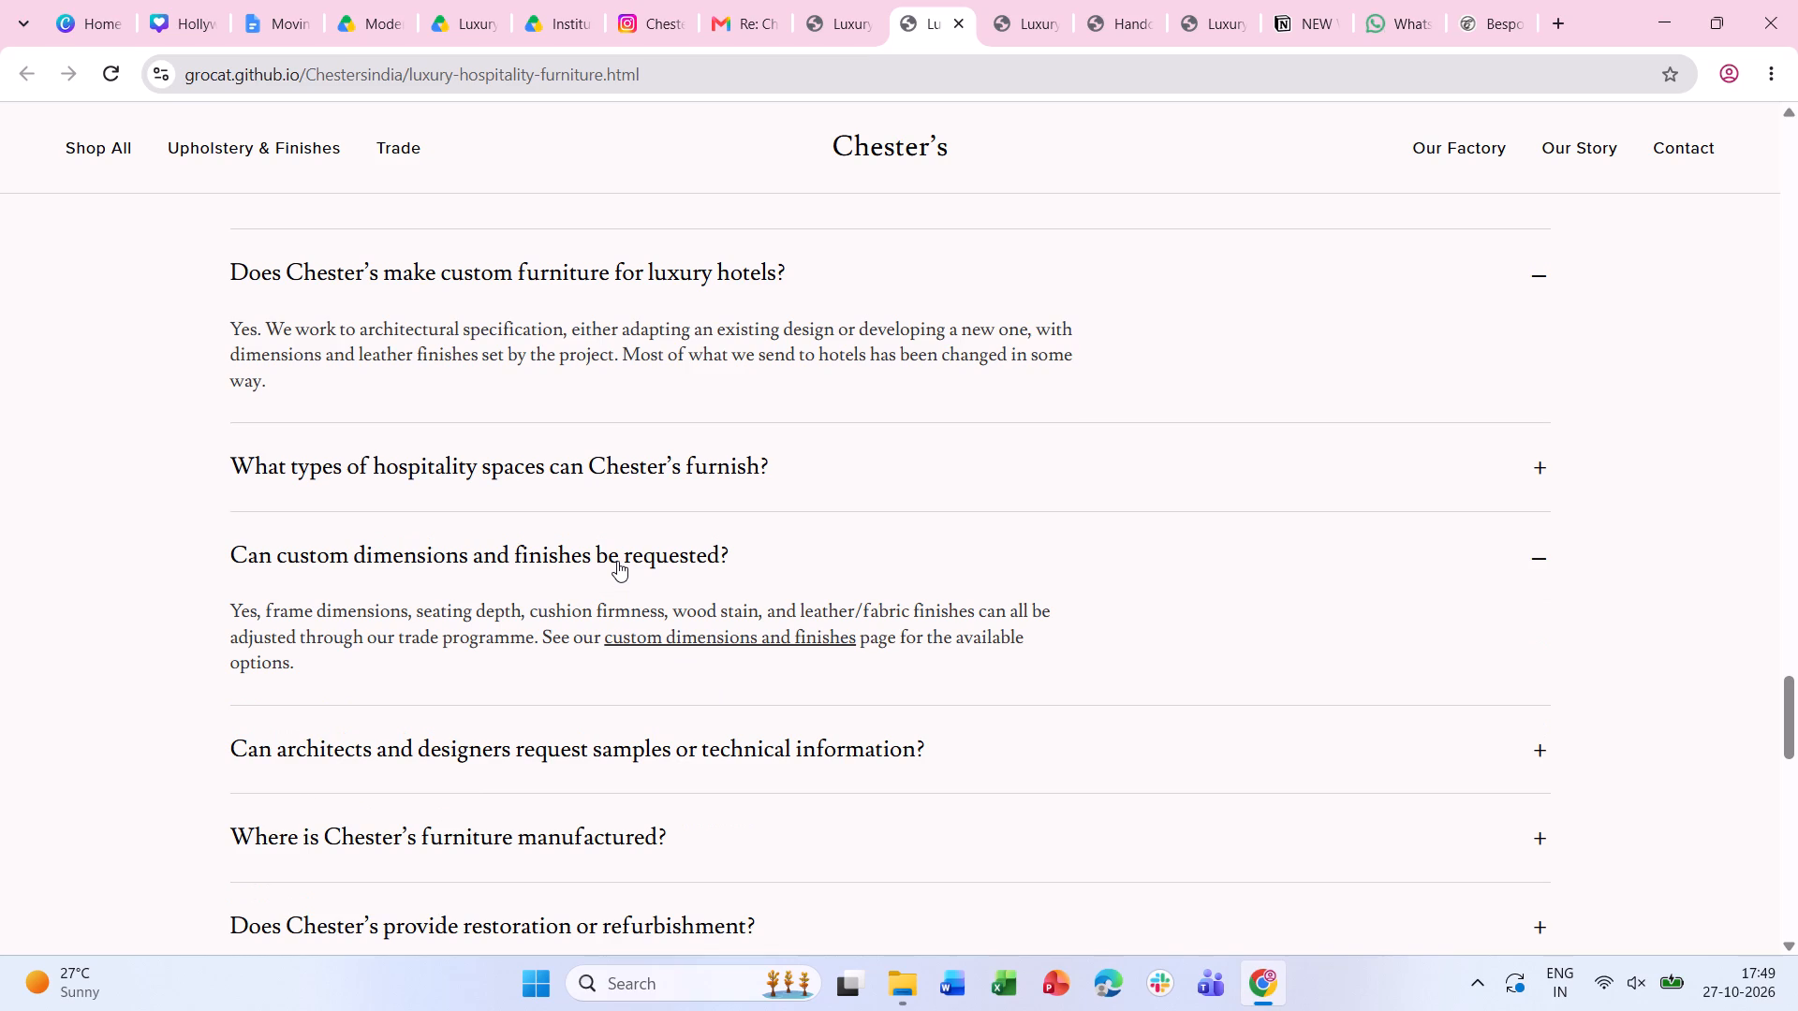
{"action": "left_click", "coordinate": [670, 641]}
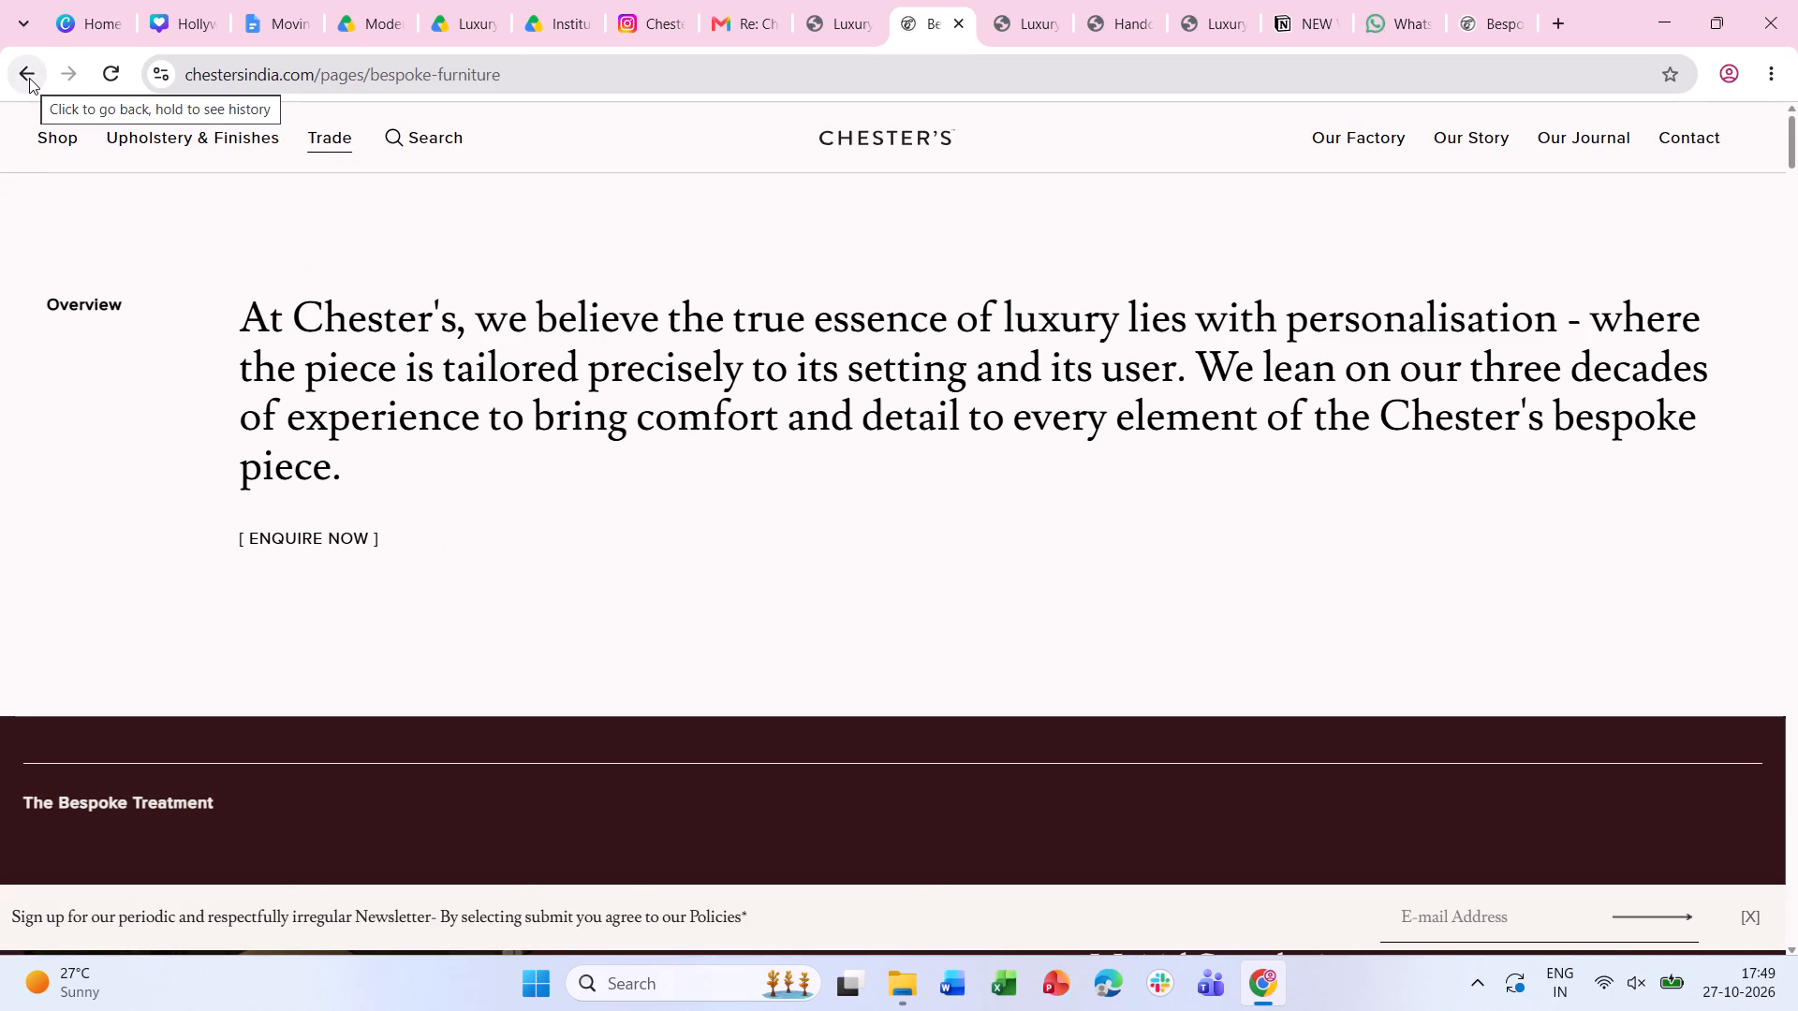
{"action": "left_click", "coordinate": [29, 78]}
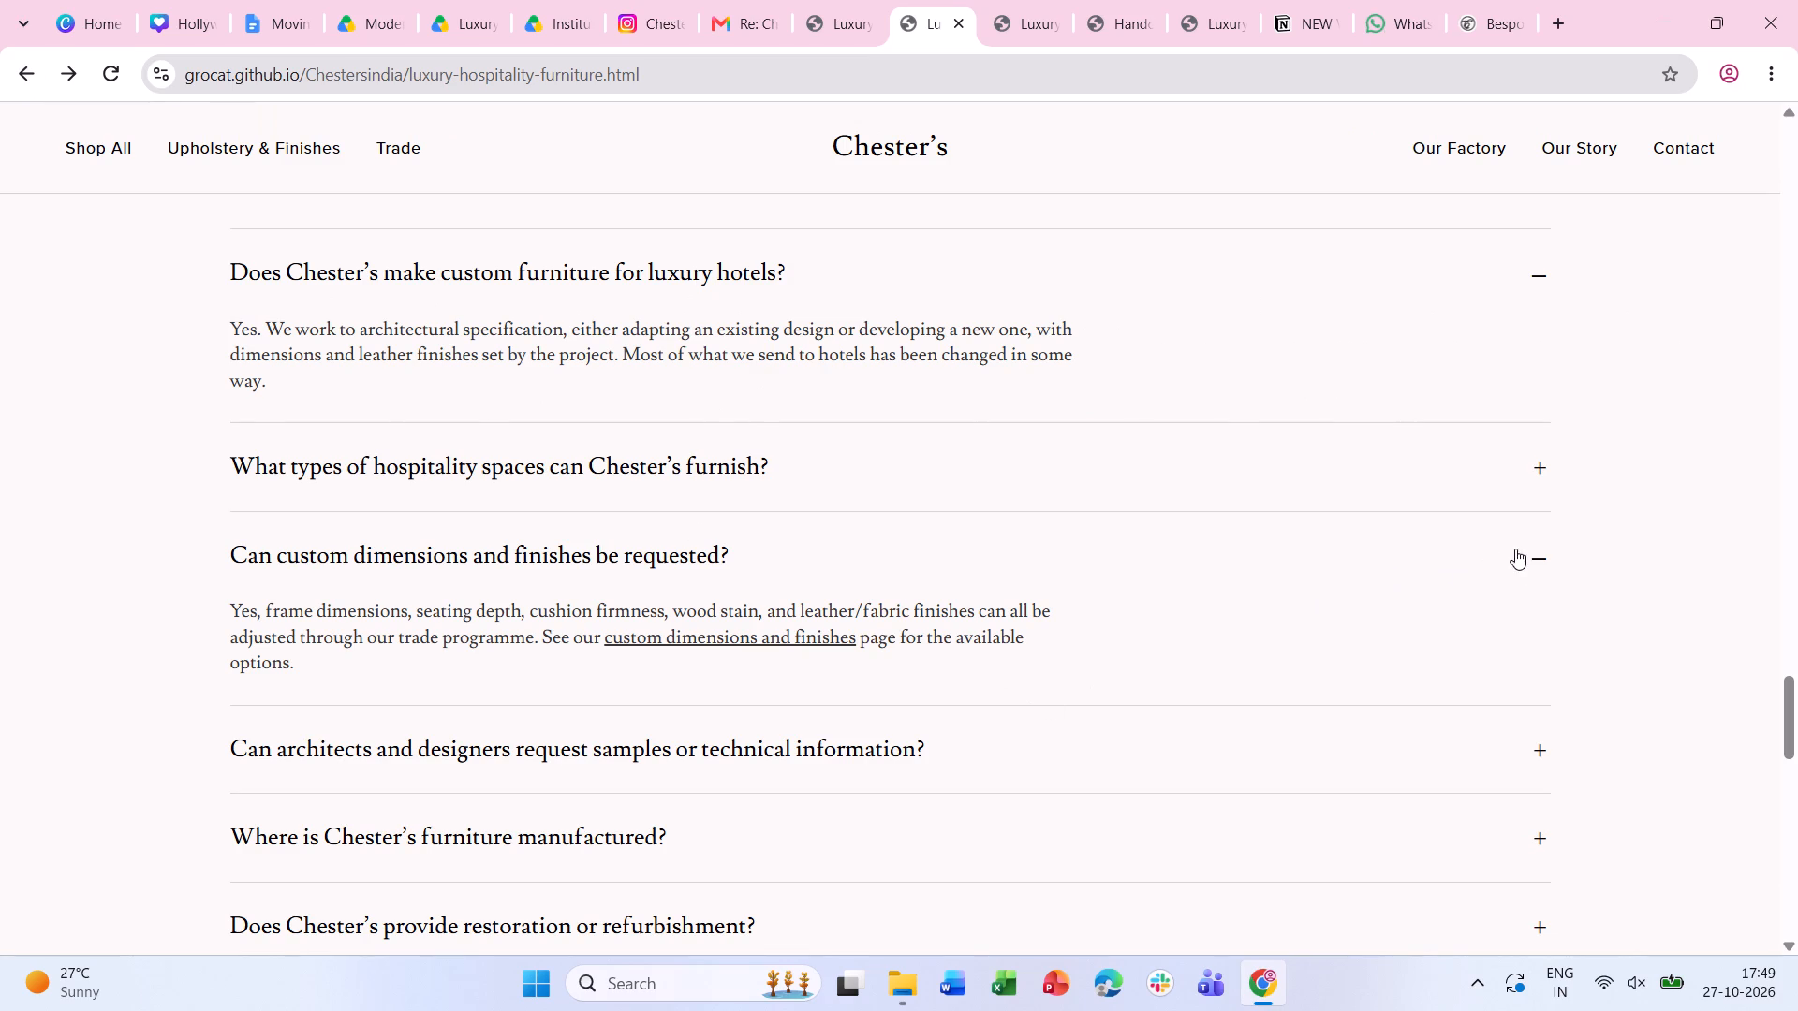
{"action": "left_click", "coordinate": [1525, 548]}
Re-examine the hospitality page's text and images from the FAQ back up through the delivery process and materials to the craftsmanship section.
{"action": "scroll", "coordinate": [1631, 637], "scroll_direction": "up", "scroll_amount": 3}
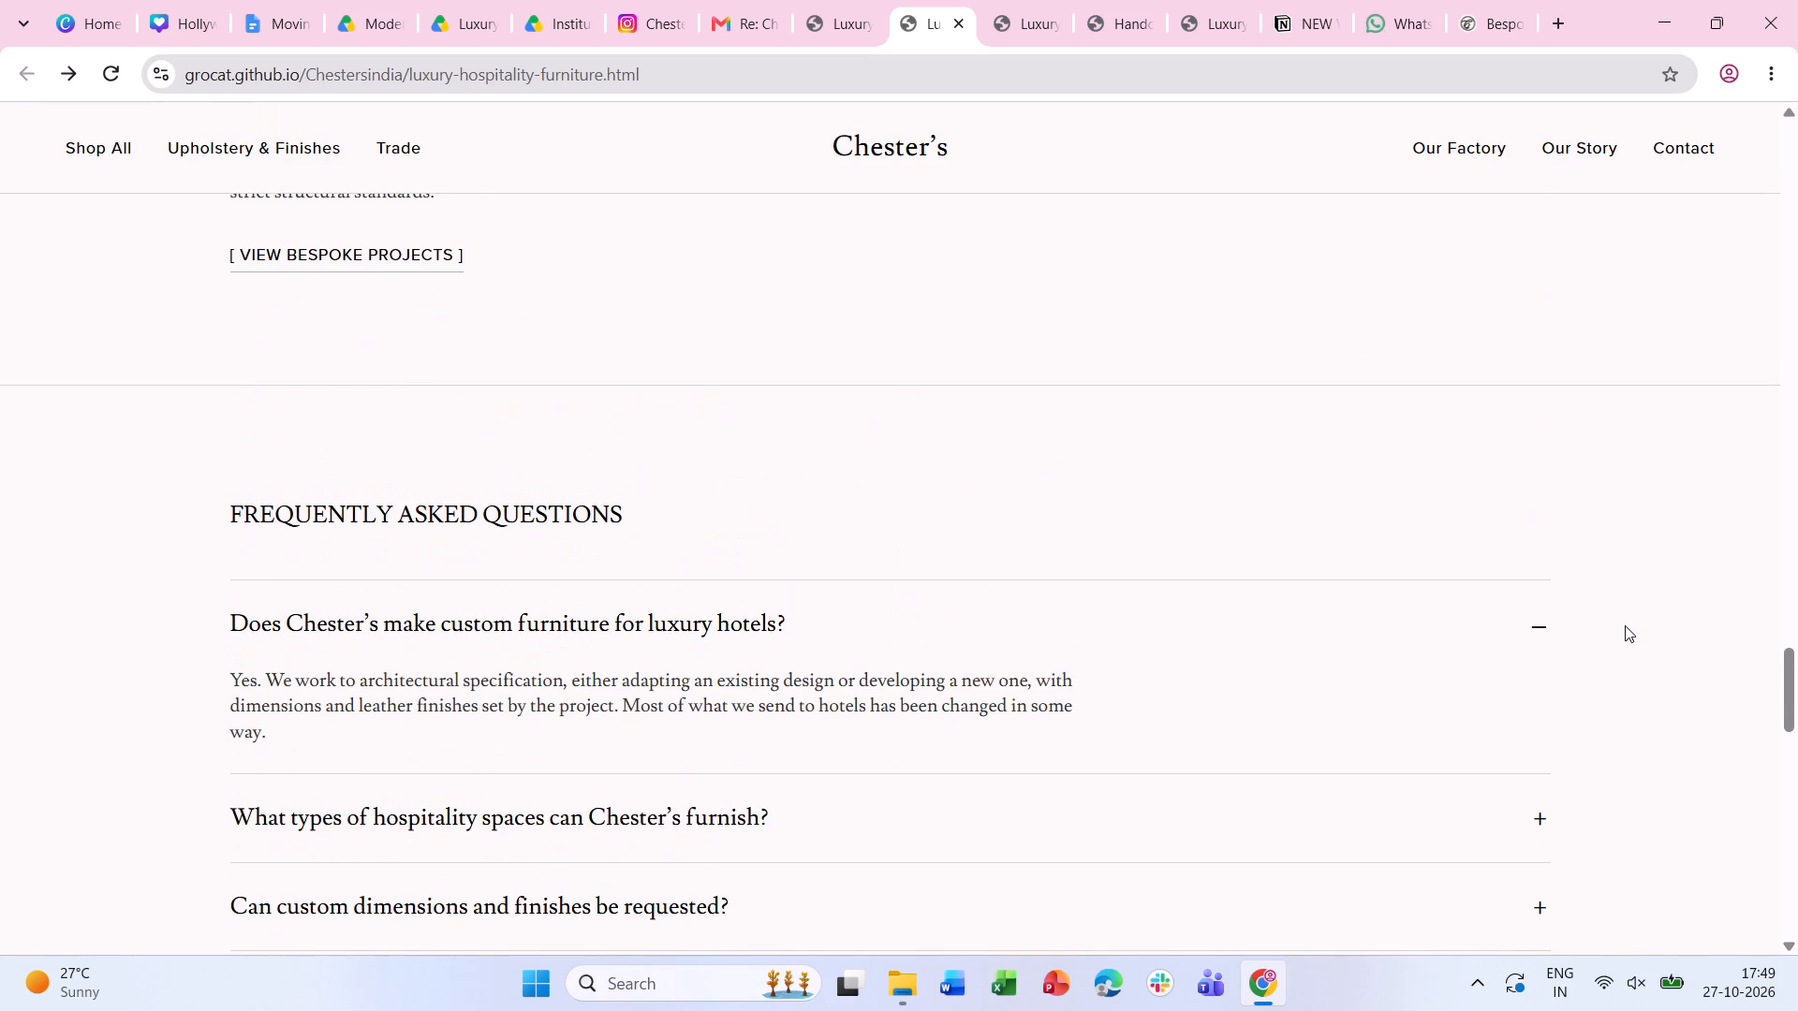
{"action": "scroll", "coordinate": [1625, 625], "scroll_direction": "up", "scroll_amount": 10}
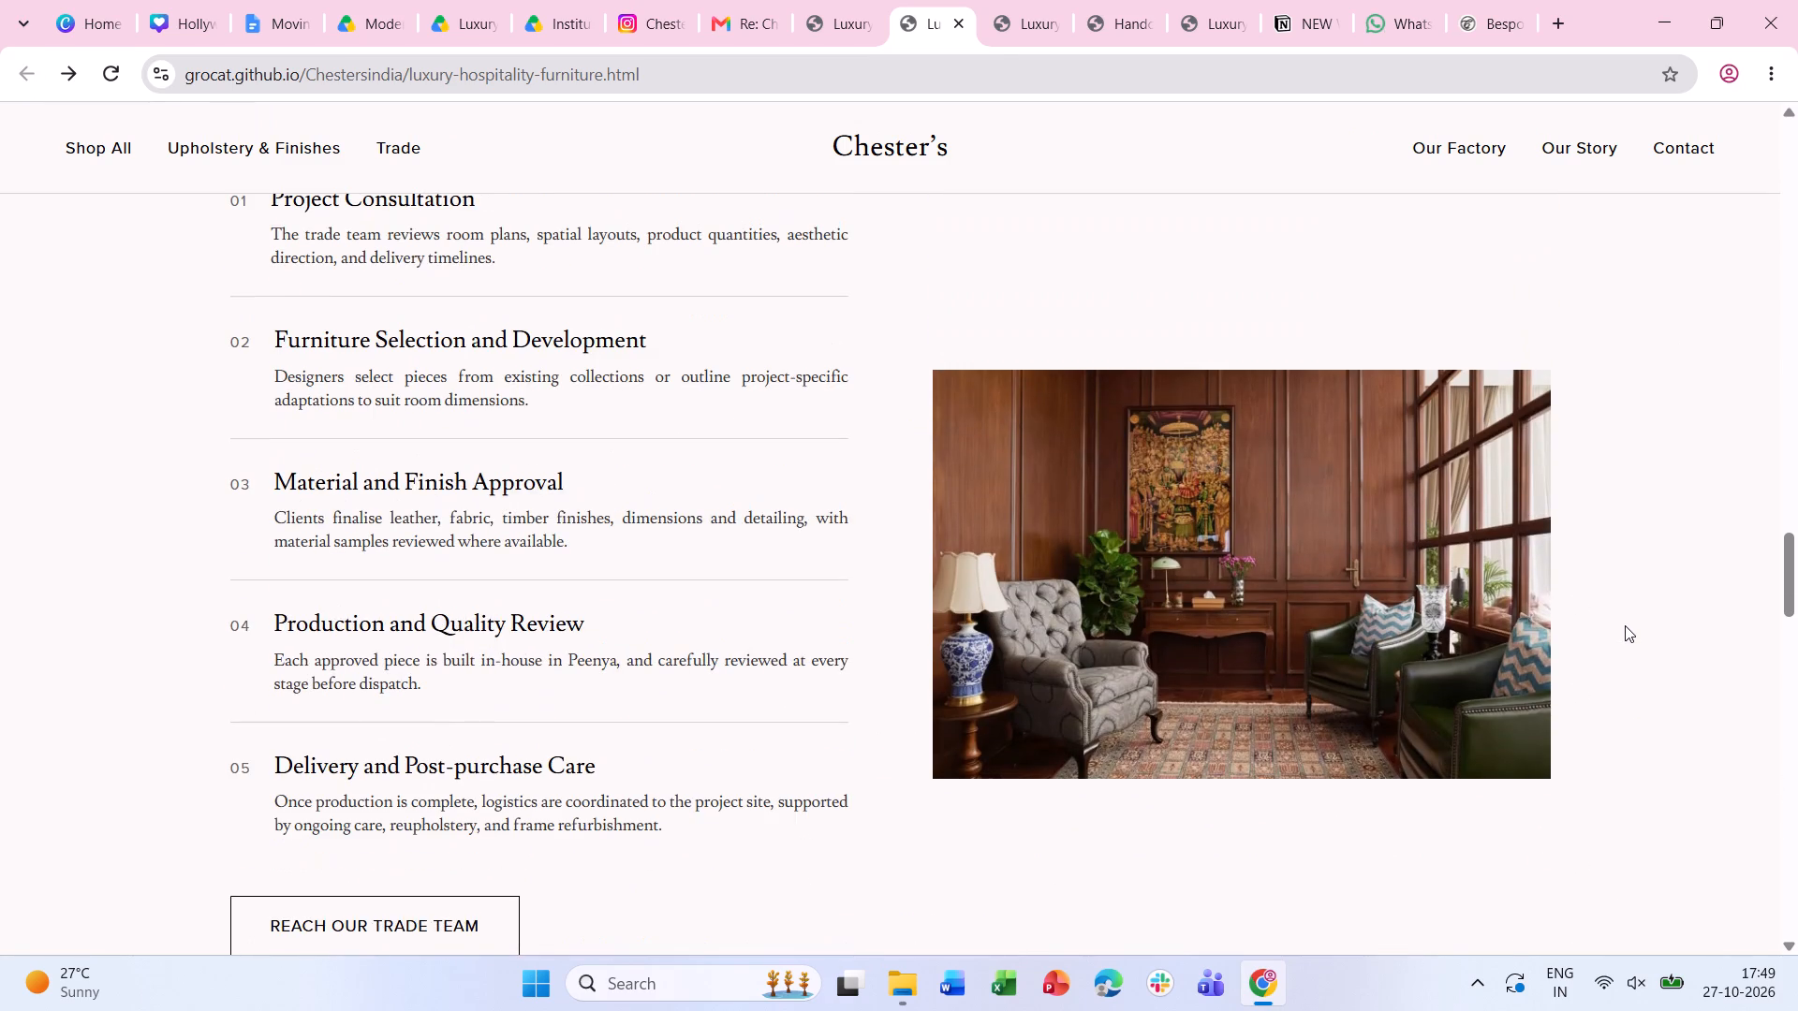
{"action": "scroll", "coordinate": [1625, 625], "scroll_direction": "up", "scroll_amount": 2}
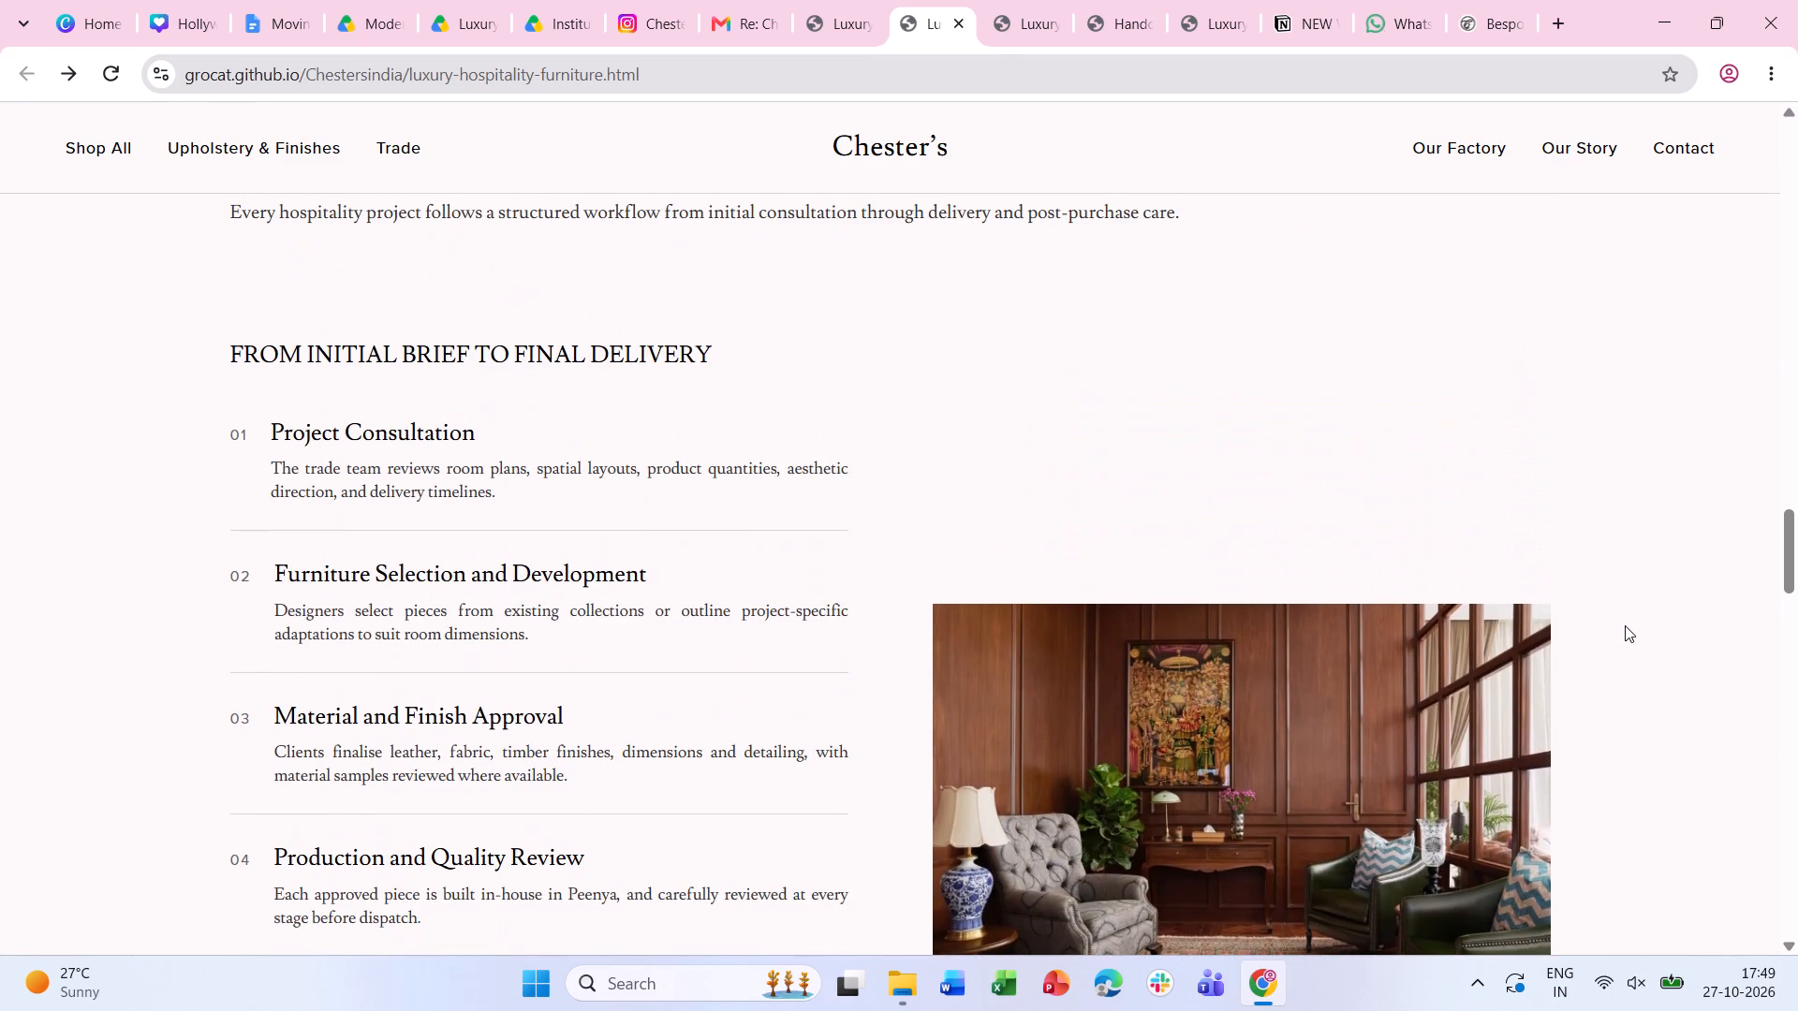
{"action": "scroll", "coordinate": [1625, 625], "scroll_direction": "down", "scroll_amount": 2}
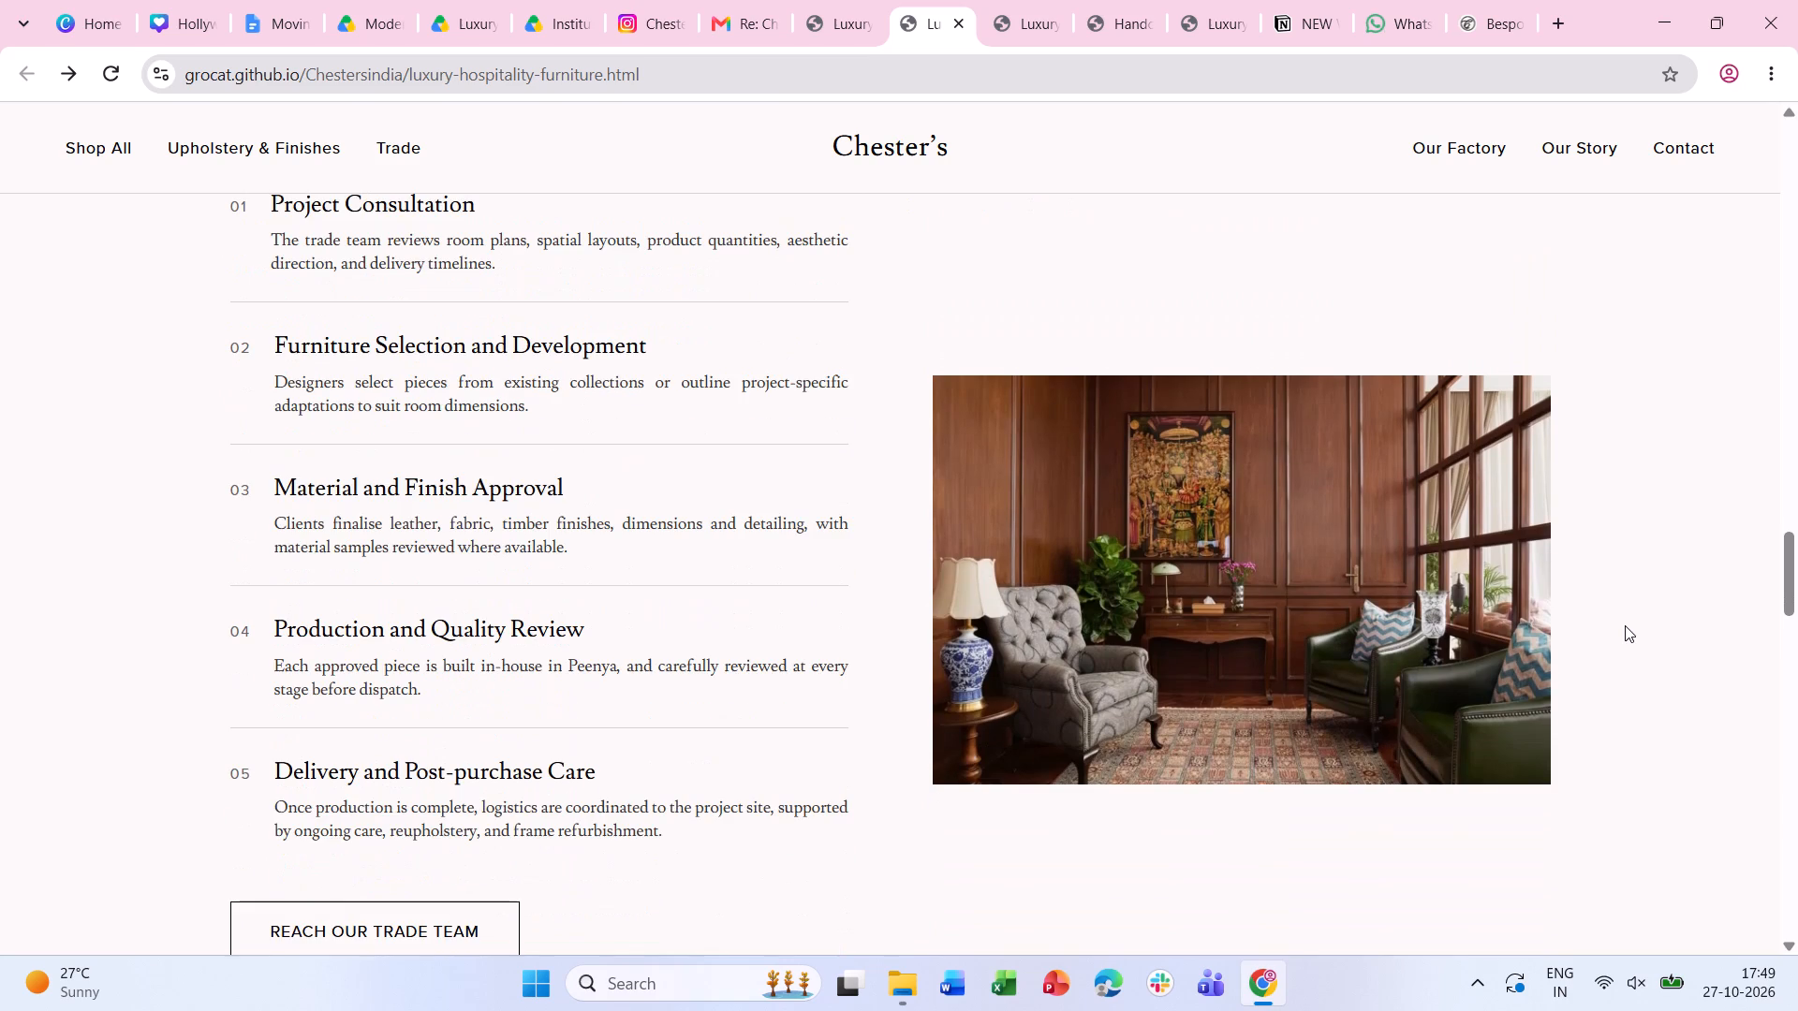
{"action": "scroll", "coordinate": [1625, 625], "scroll_direction": "up", "scroll_amount": 1}
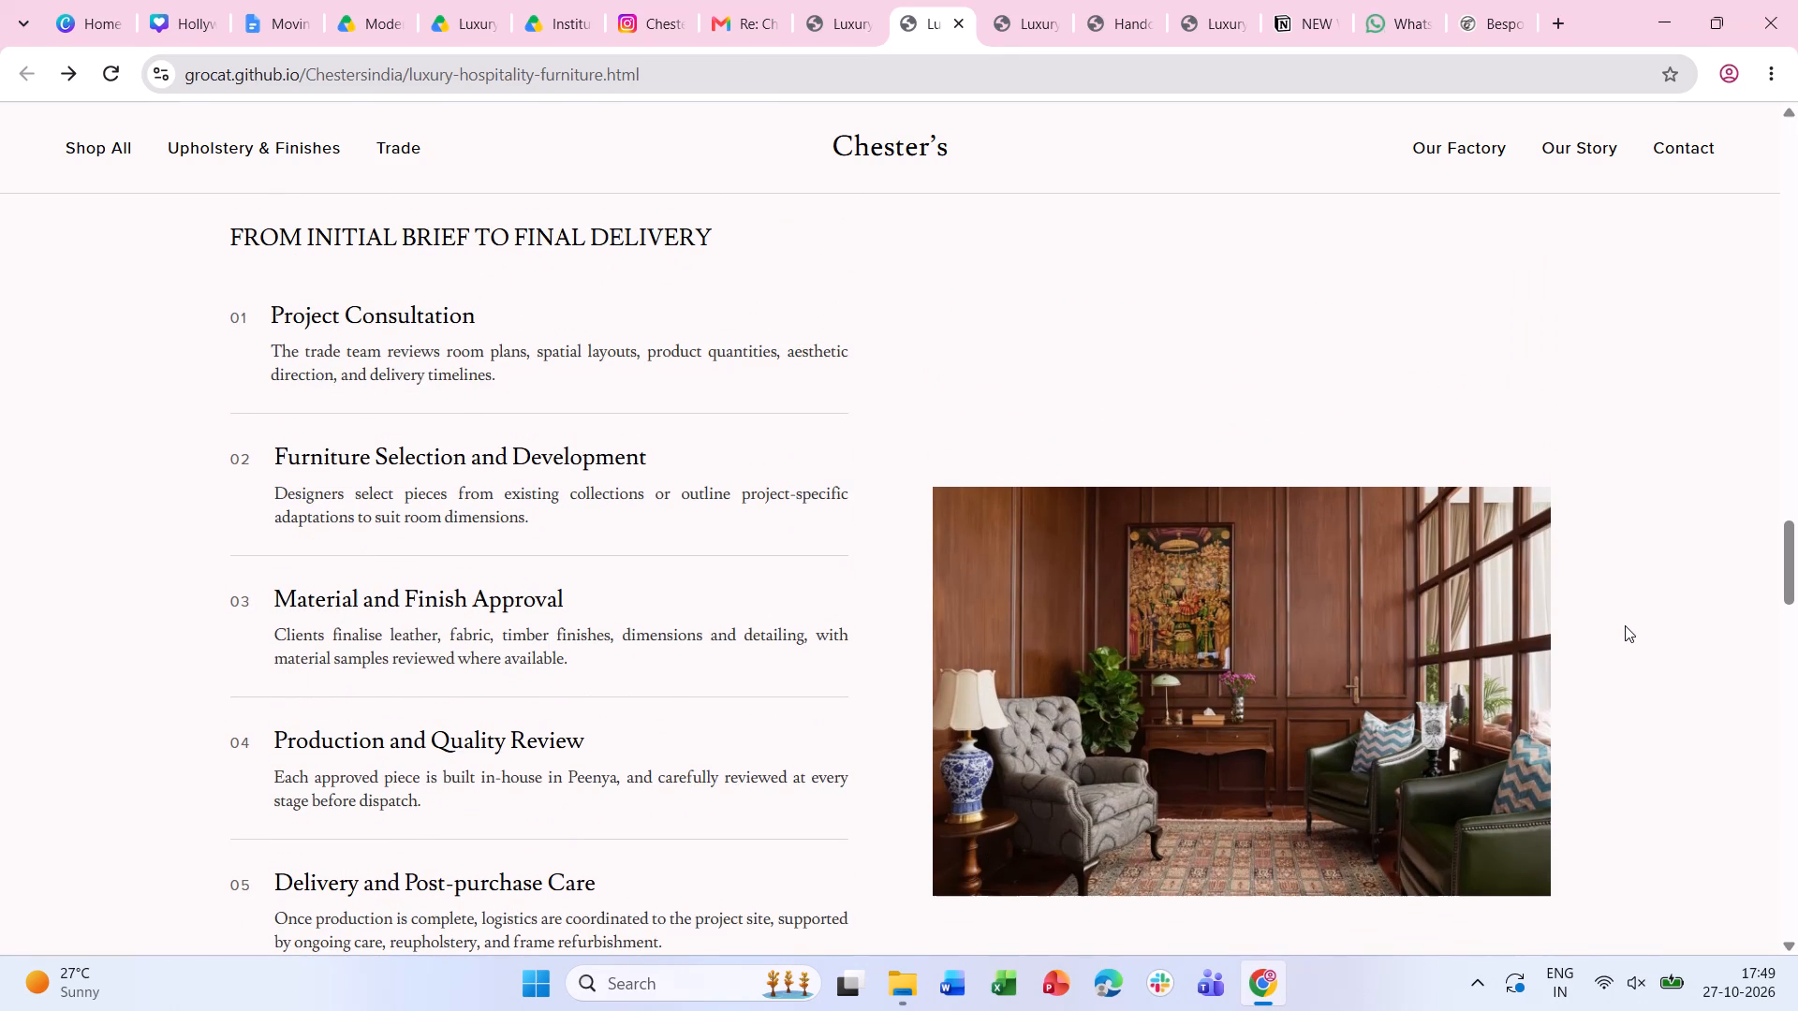
{"action": "scroll", "coordinate": [1625, 625], "scroll_direction": "down", "scroll_amount": 5}
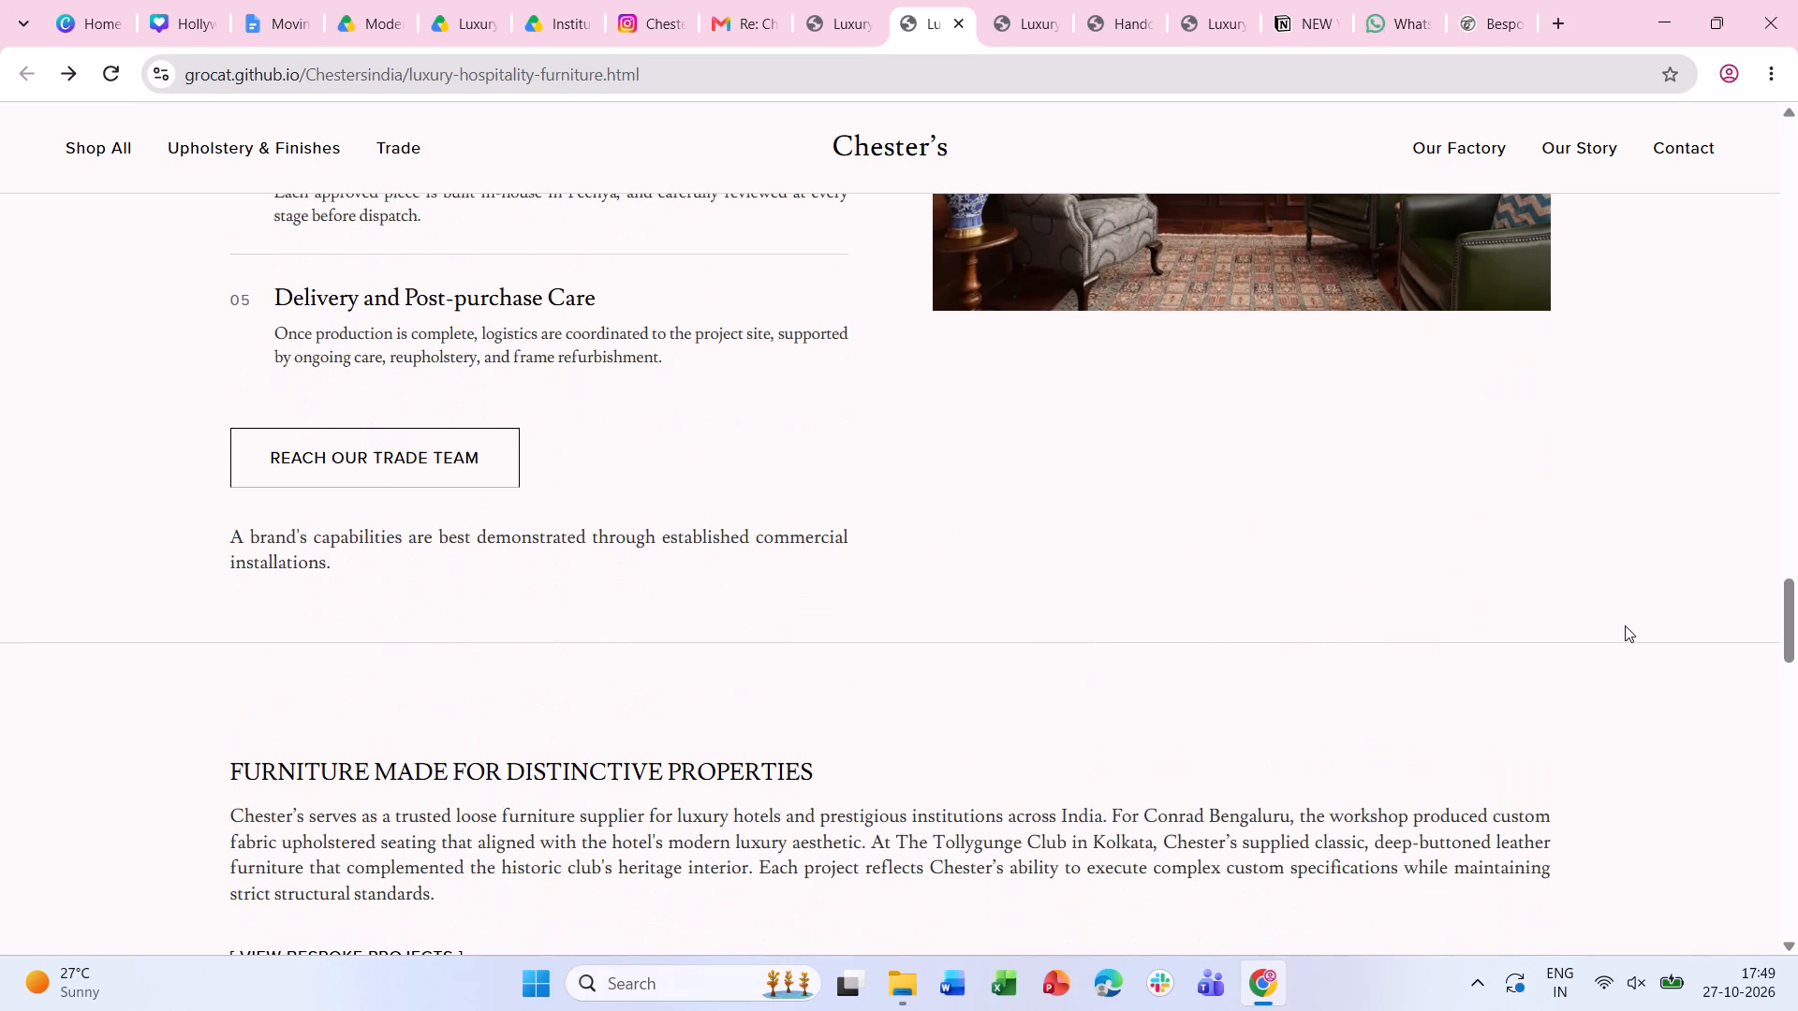
{"action": "scroll", "coordinate": [1615, 602], "scroll_direction": "up", "scroll_amount": 5}
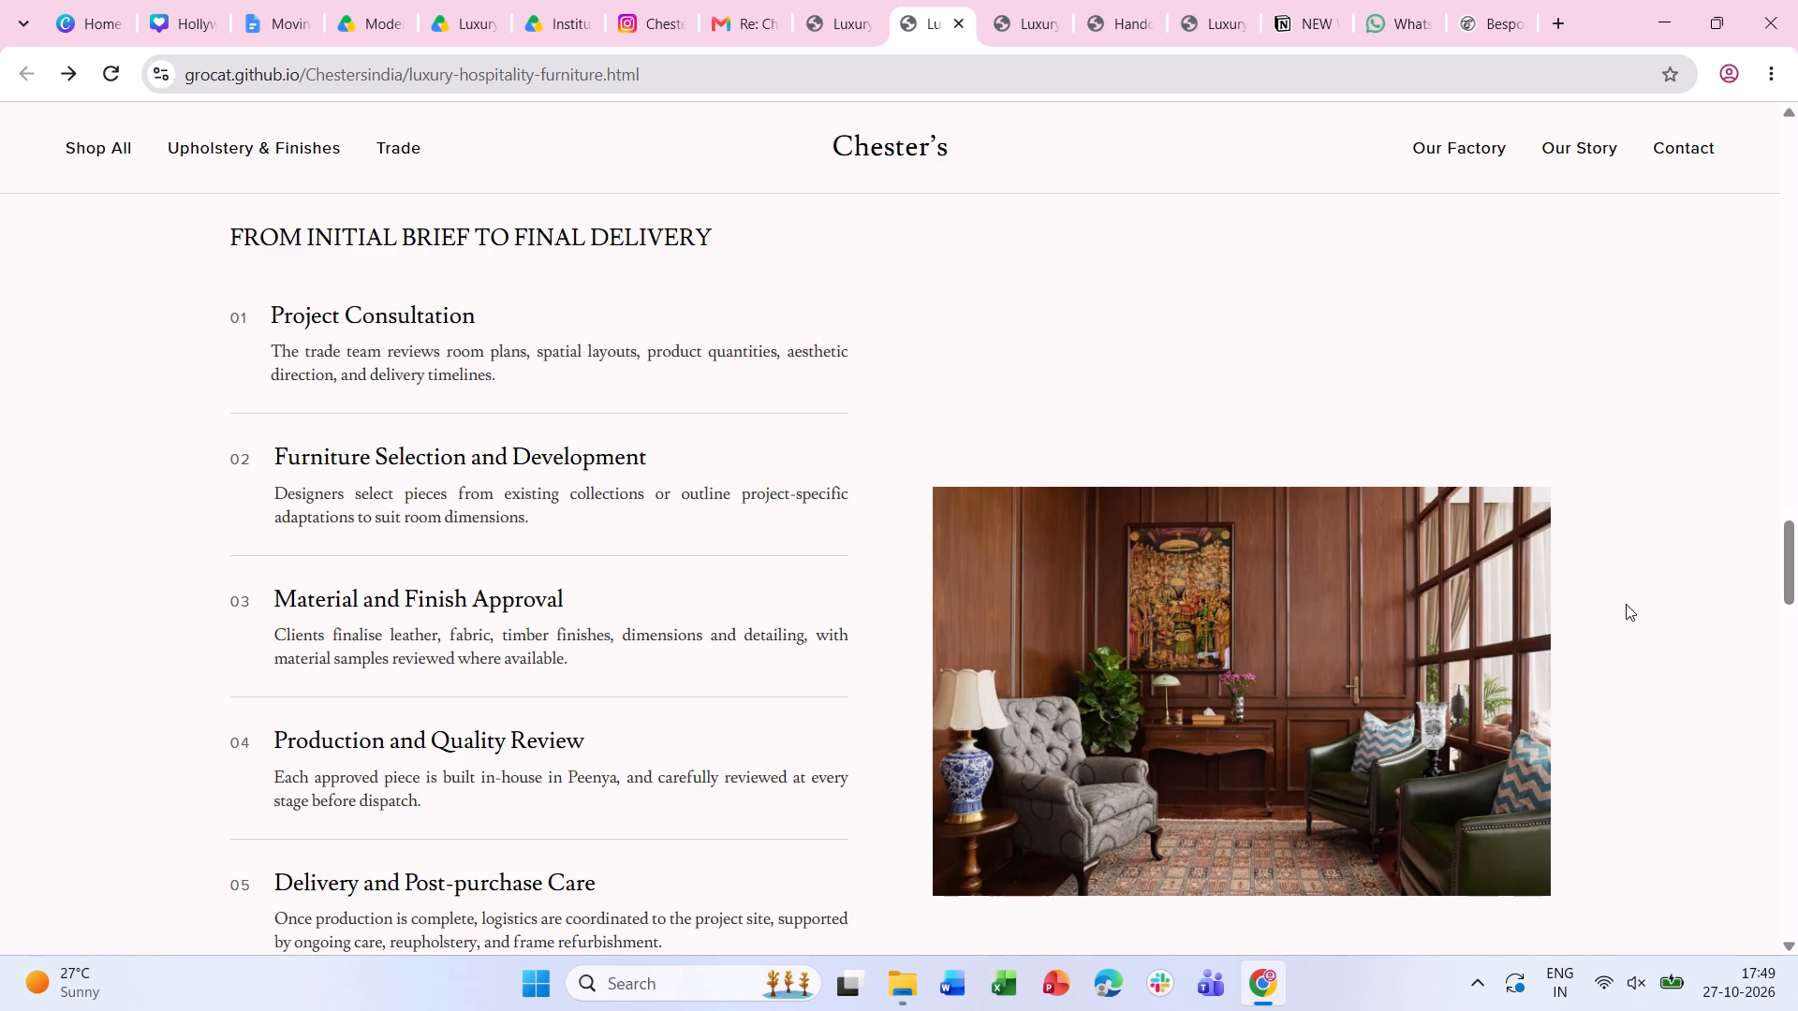
{"action": "scroll", "coordinate": [1716, 529], "scroll_direction": "up", "scroll_amount": 6}
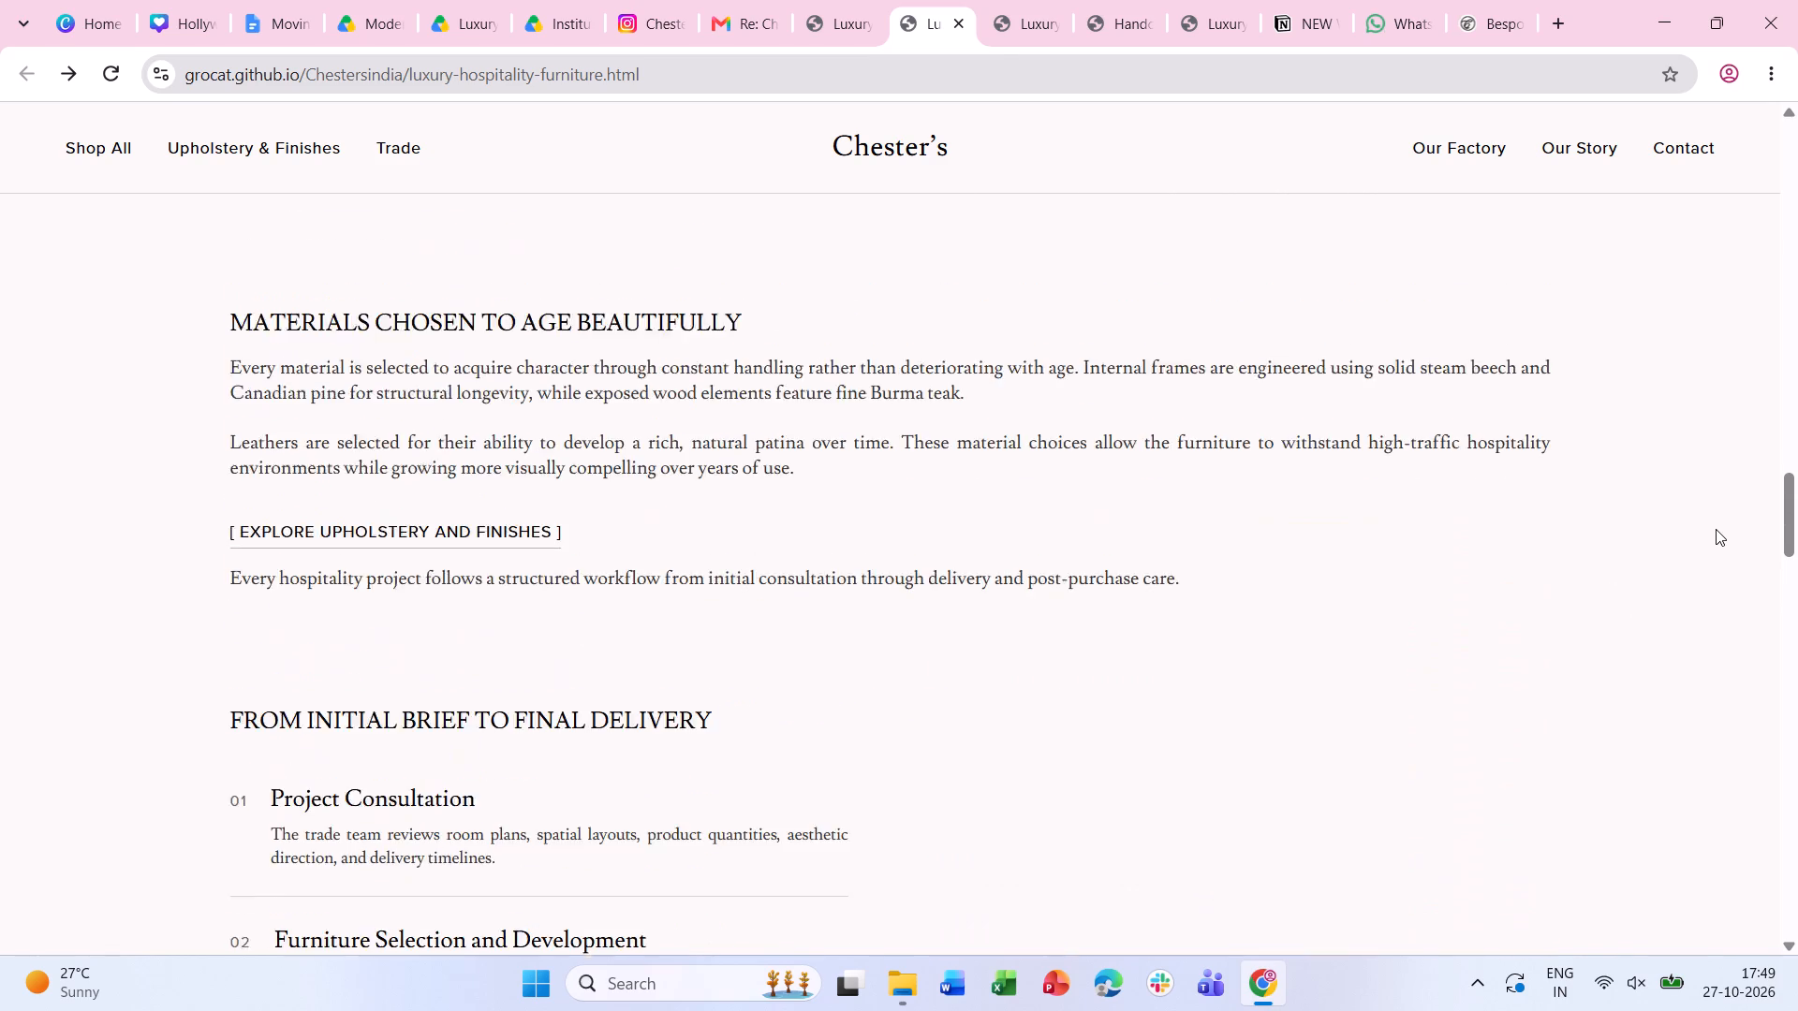
{"action": "scroll", "coordinate": [1716, 529], "scroll_direction": "up", "scroll_amount": 10}
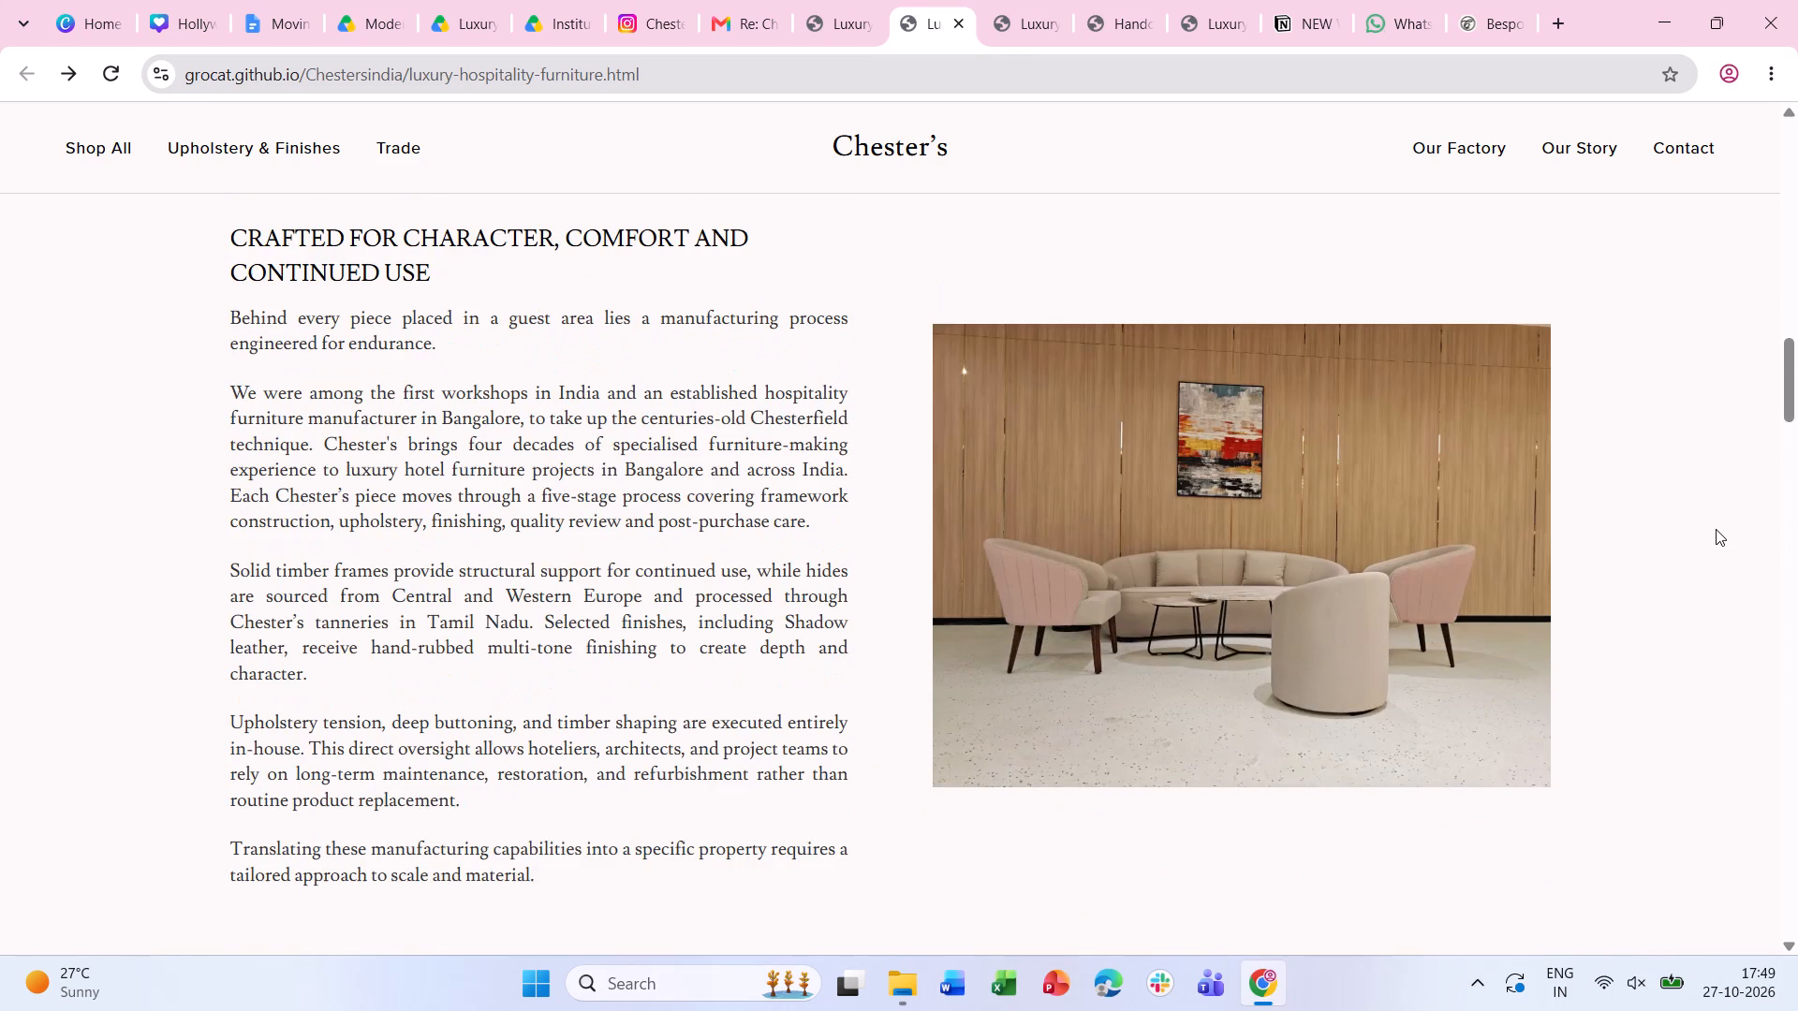
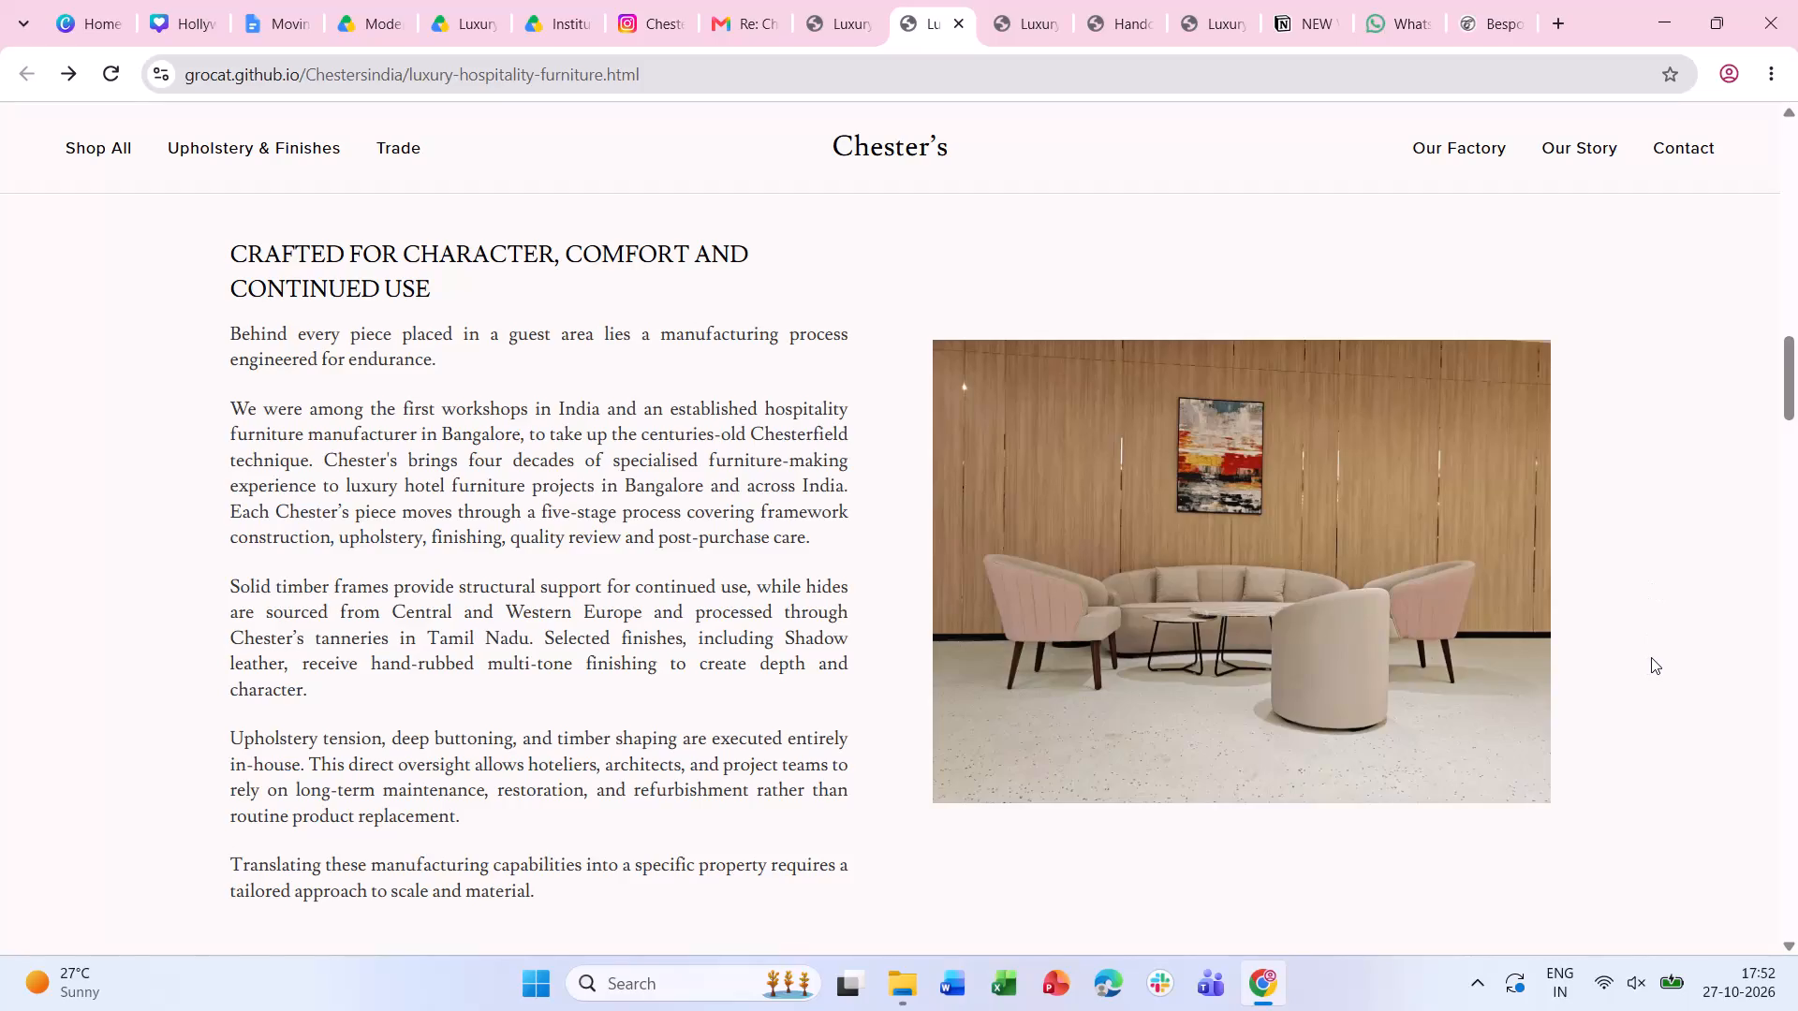
Look over the hospitality page from the craftsmanship section down to the materials section and back, examining its text and images.
{"action": "scroll", "coordinate": [1651, 658], "scroll_direction": "down", "scroll_amount": 1}
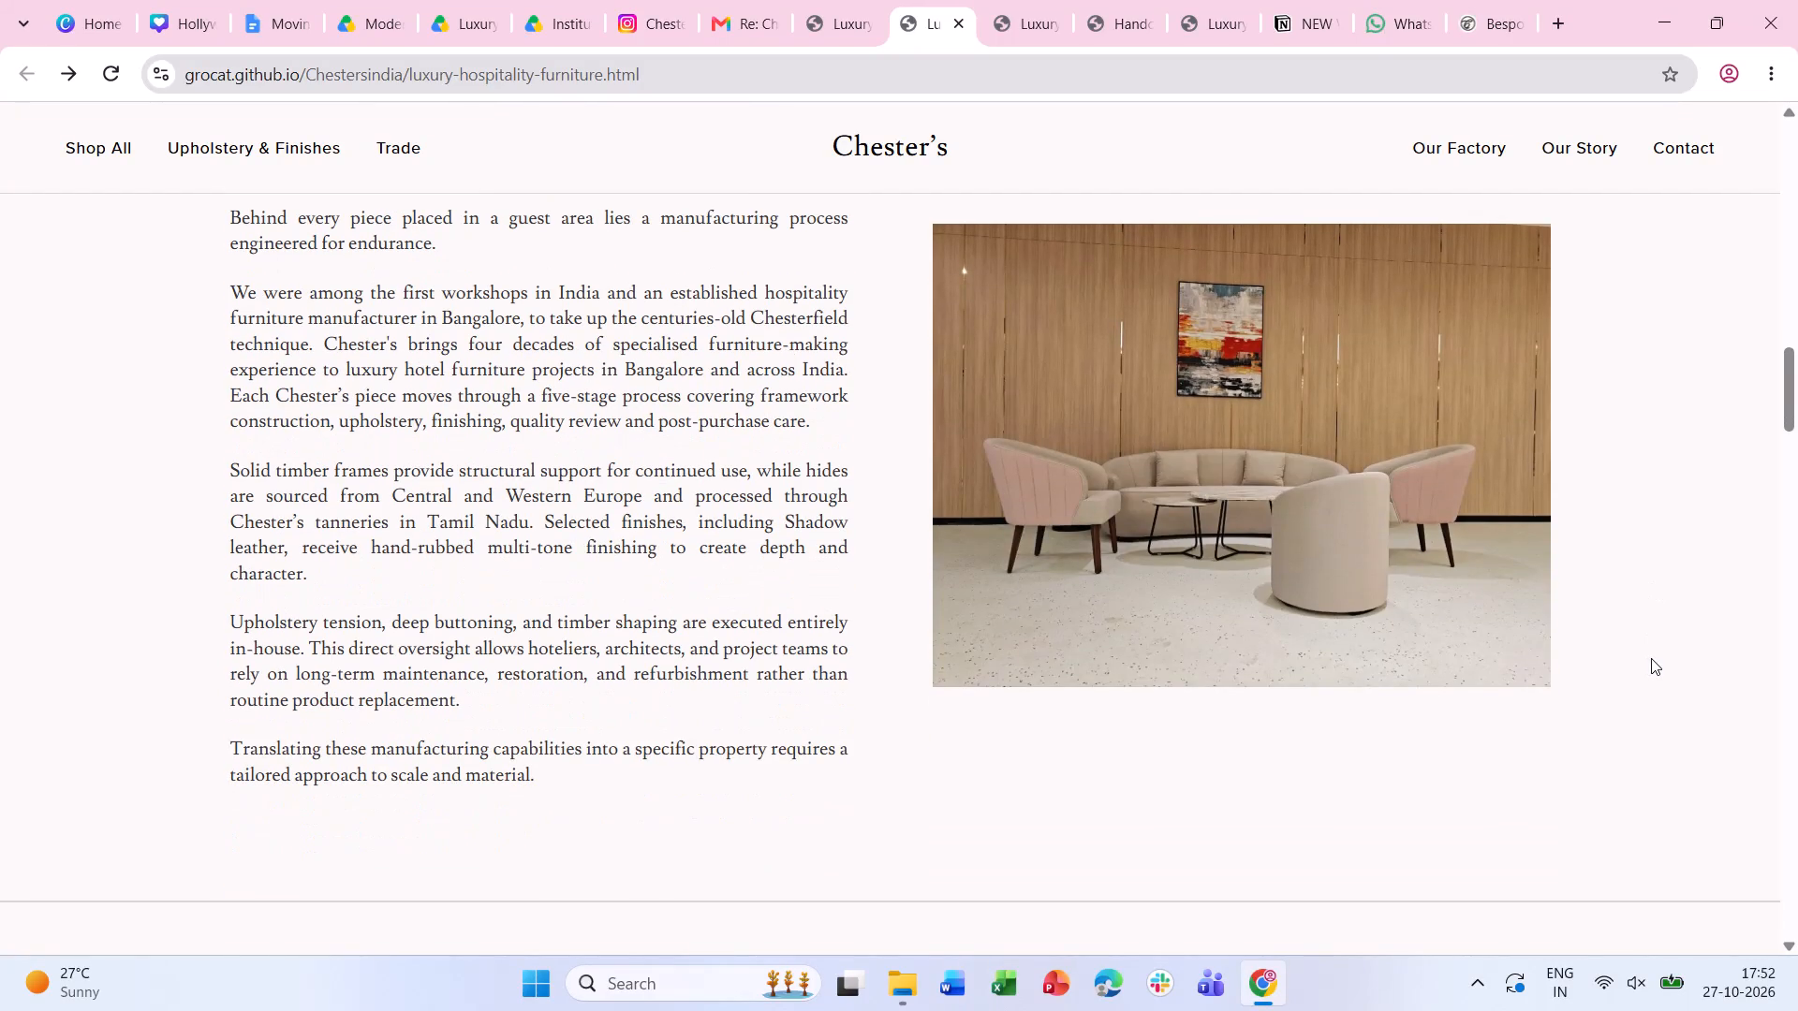
{"action": "scroll", "coordinate": [1651, 658], "scroll_direction": "down", "scroll_amount": 2}
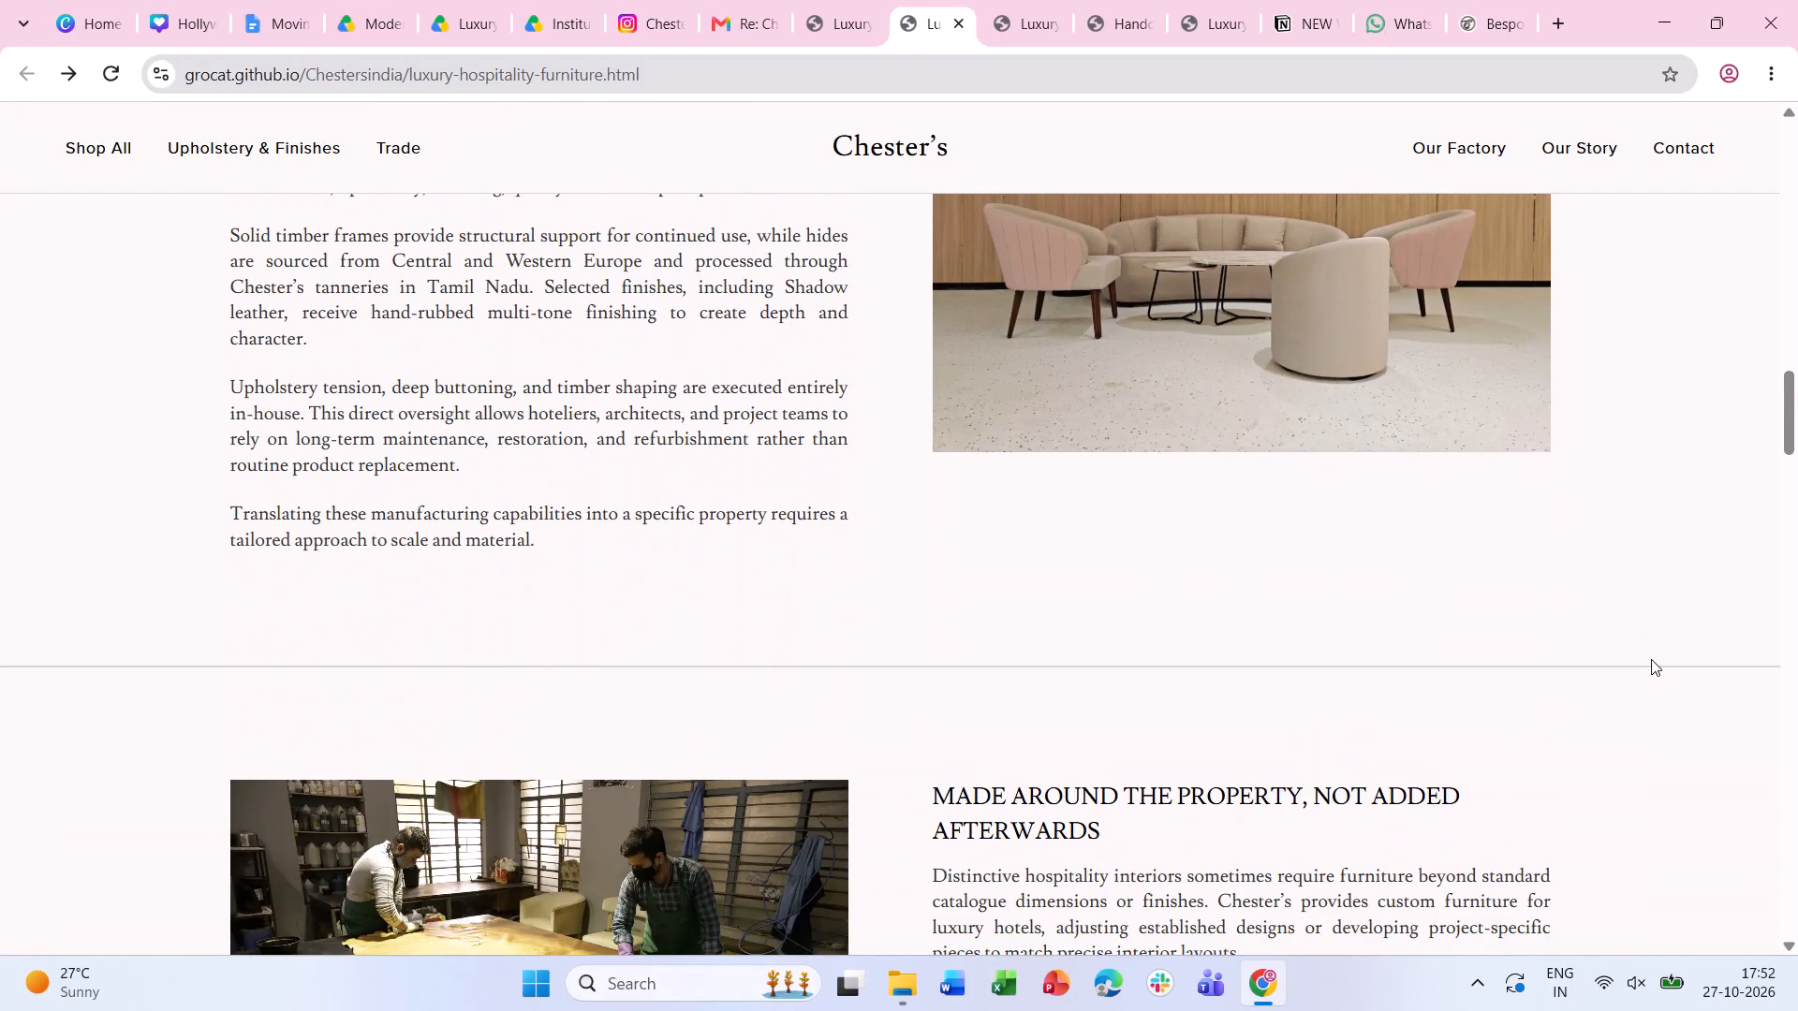
{"action": "scroll", "coordinate": [1651, 659], "scroll_direction": "down", "scroll_amount": 4}
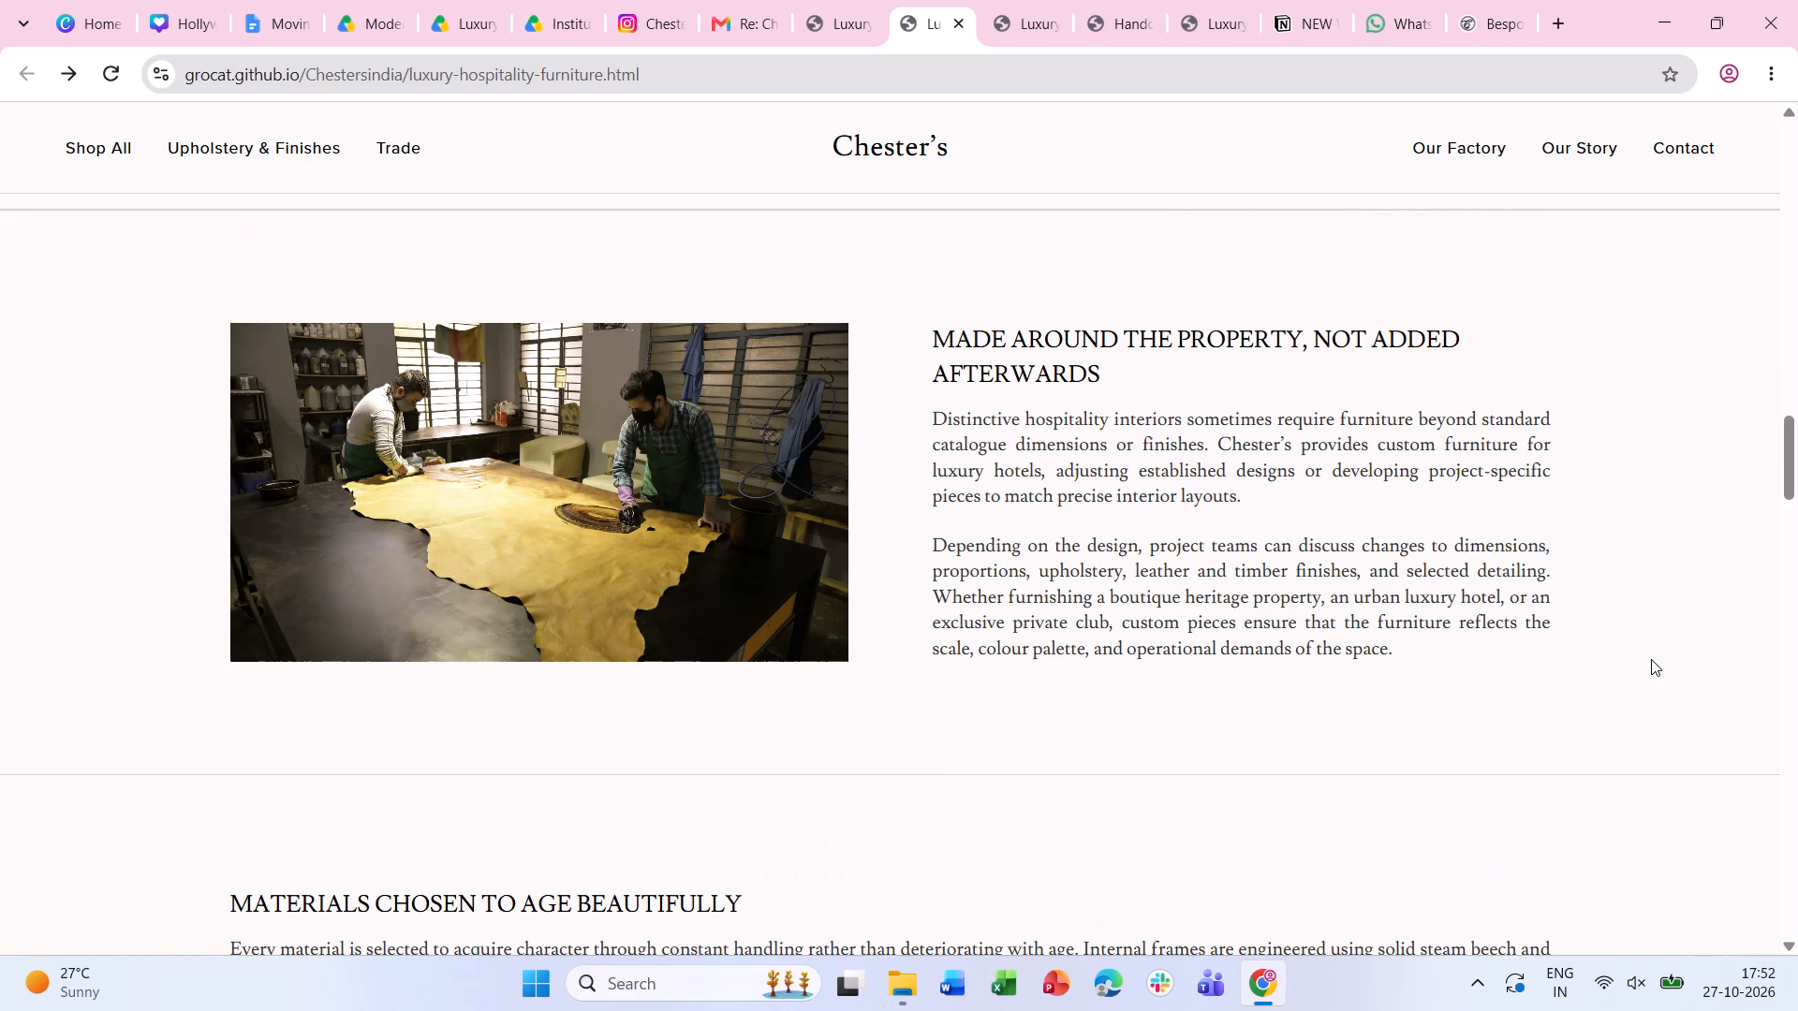
{"action": "scroll", "coordinate": [1651, 659], "scroll_direction": "down", "scroll_amount": 6}
{"action": "scroll", "coordinate": [1651, 659], "scroll_direction": "up", "scroll_amount": 6}
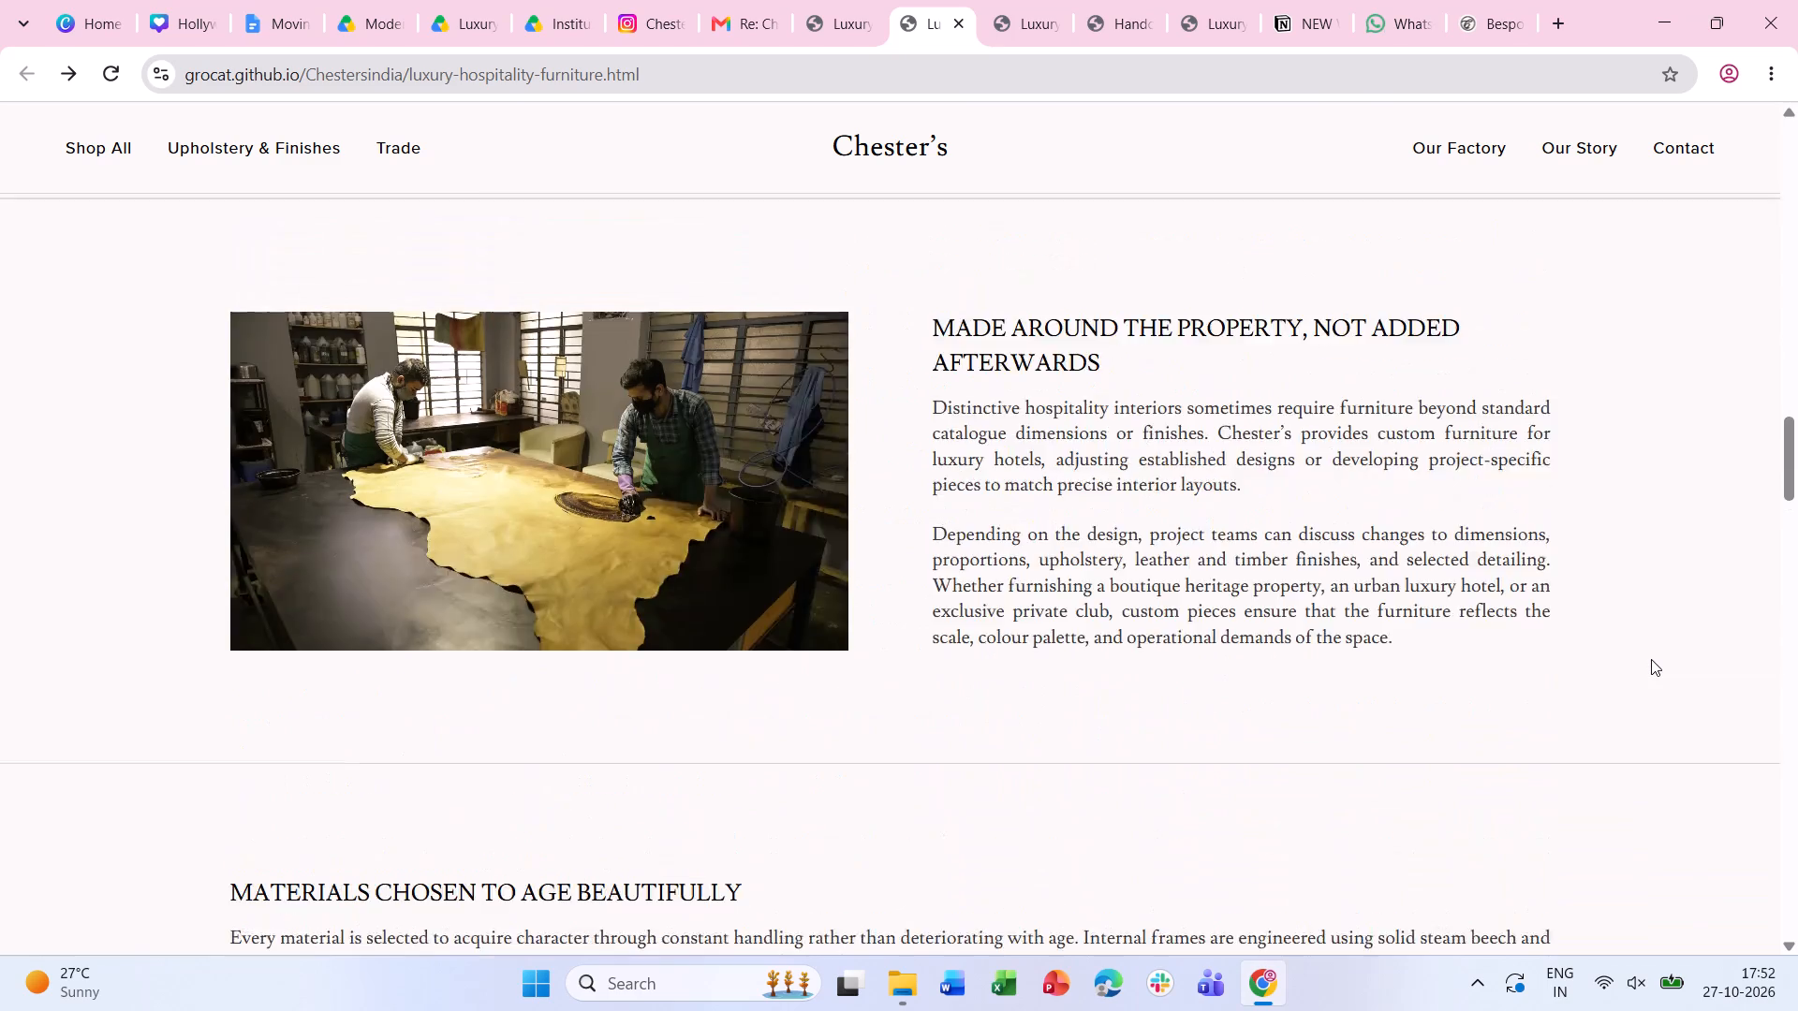
{"action": "scroll", "coordinate": [1651, 659], "scroll_direction": "up", "scroll_amount": 7}
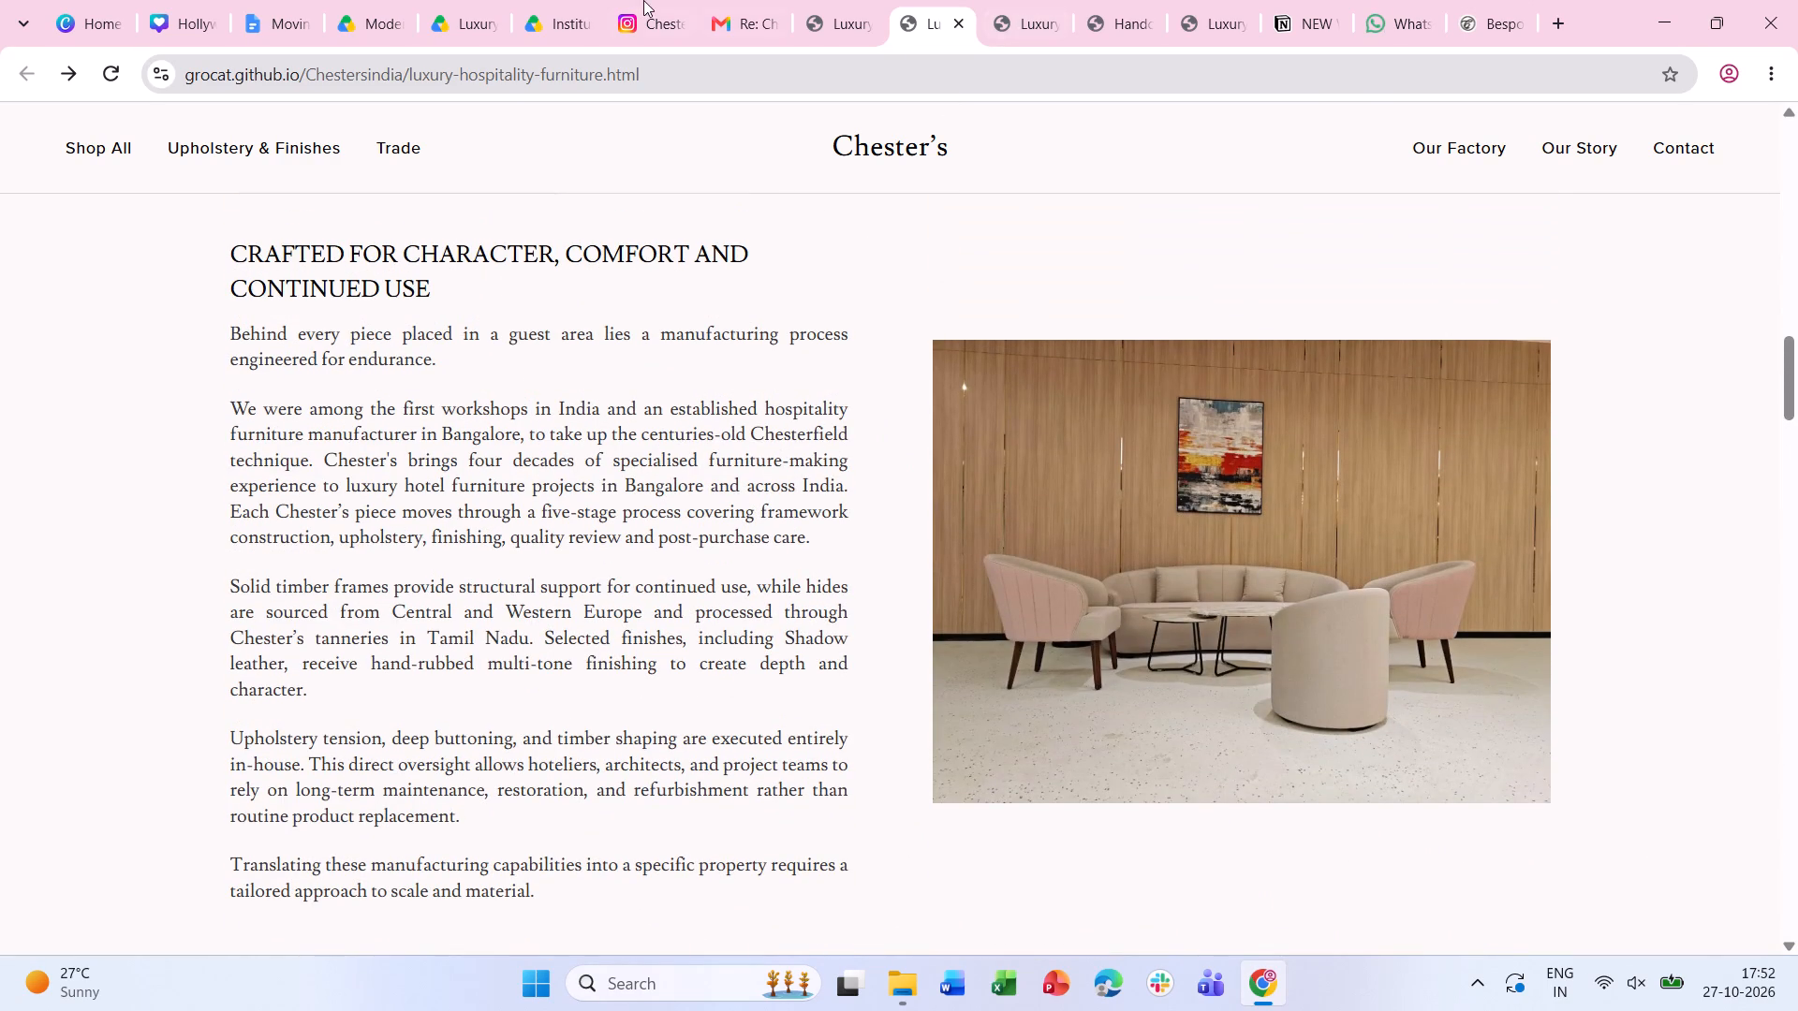
In the NEW WEB CONTENT Notion page, reword "Wrong image used." under the craftsmanship screenshot as "Replace the image.".
{"action": "left_click", "coordinate": [1331, 0]}
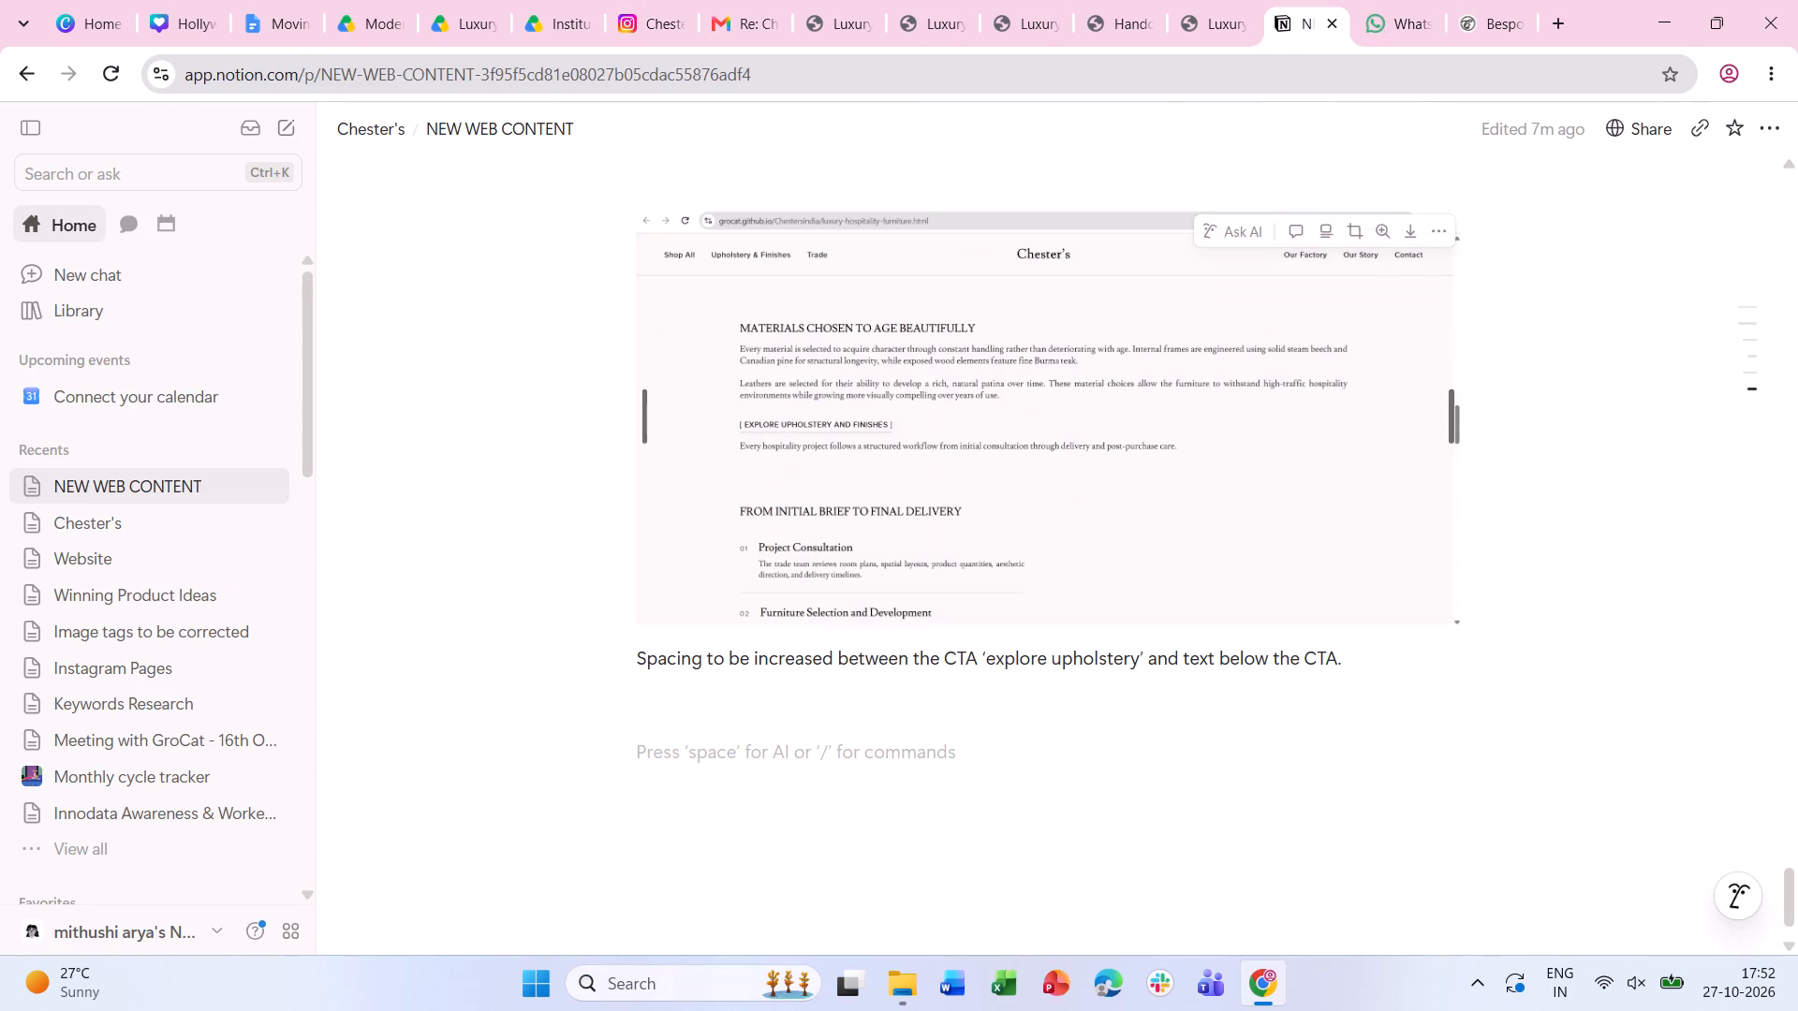
{"action": "scroll", "coordinate": [1584, 485], "scroll_direction": "up", "scroll_amount": 9}
{"action": "scroll", "coordinate": [1584, 485], "scroll_direction": "down", "scroll_amount": 5}
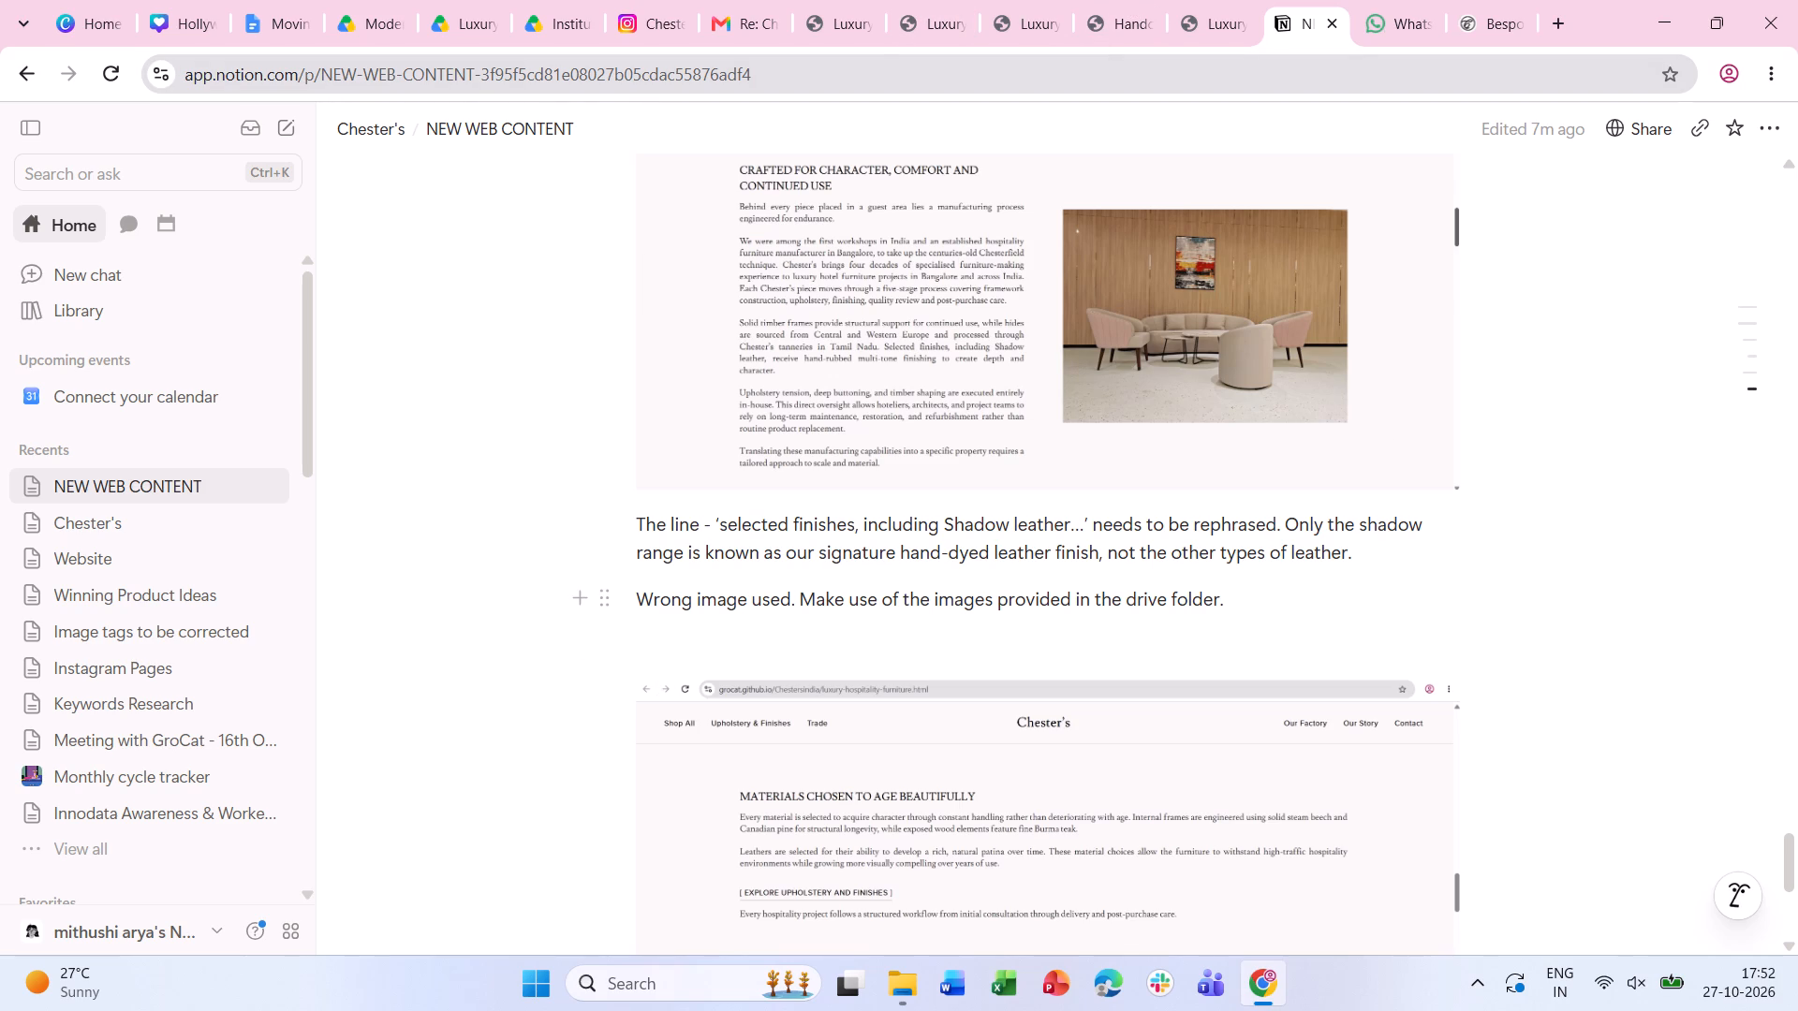
{"action": "left_click_drag", "start_coordinate": [798, 596], "coordinate": [640, 597]}
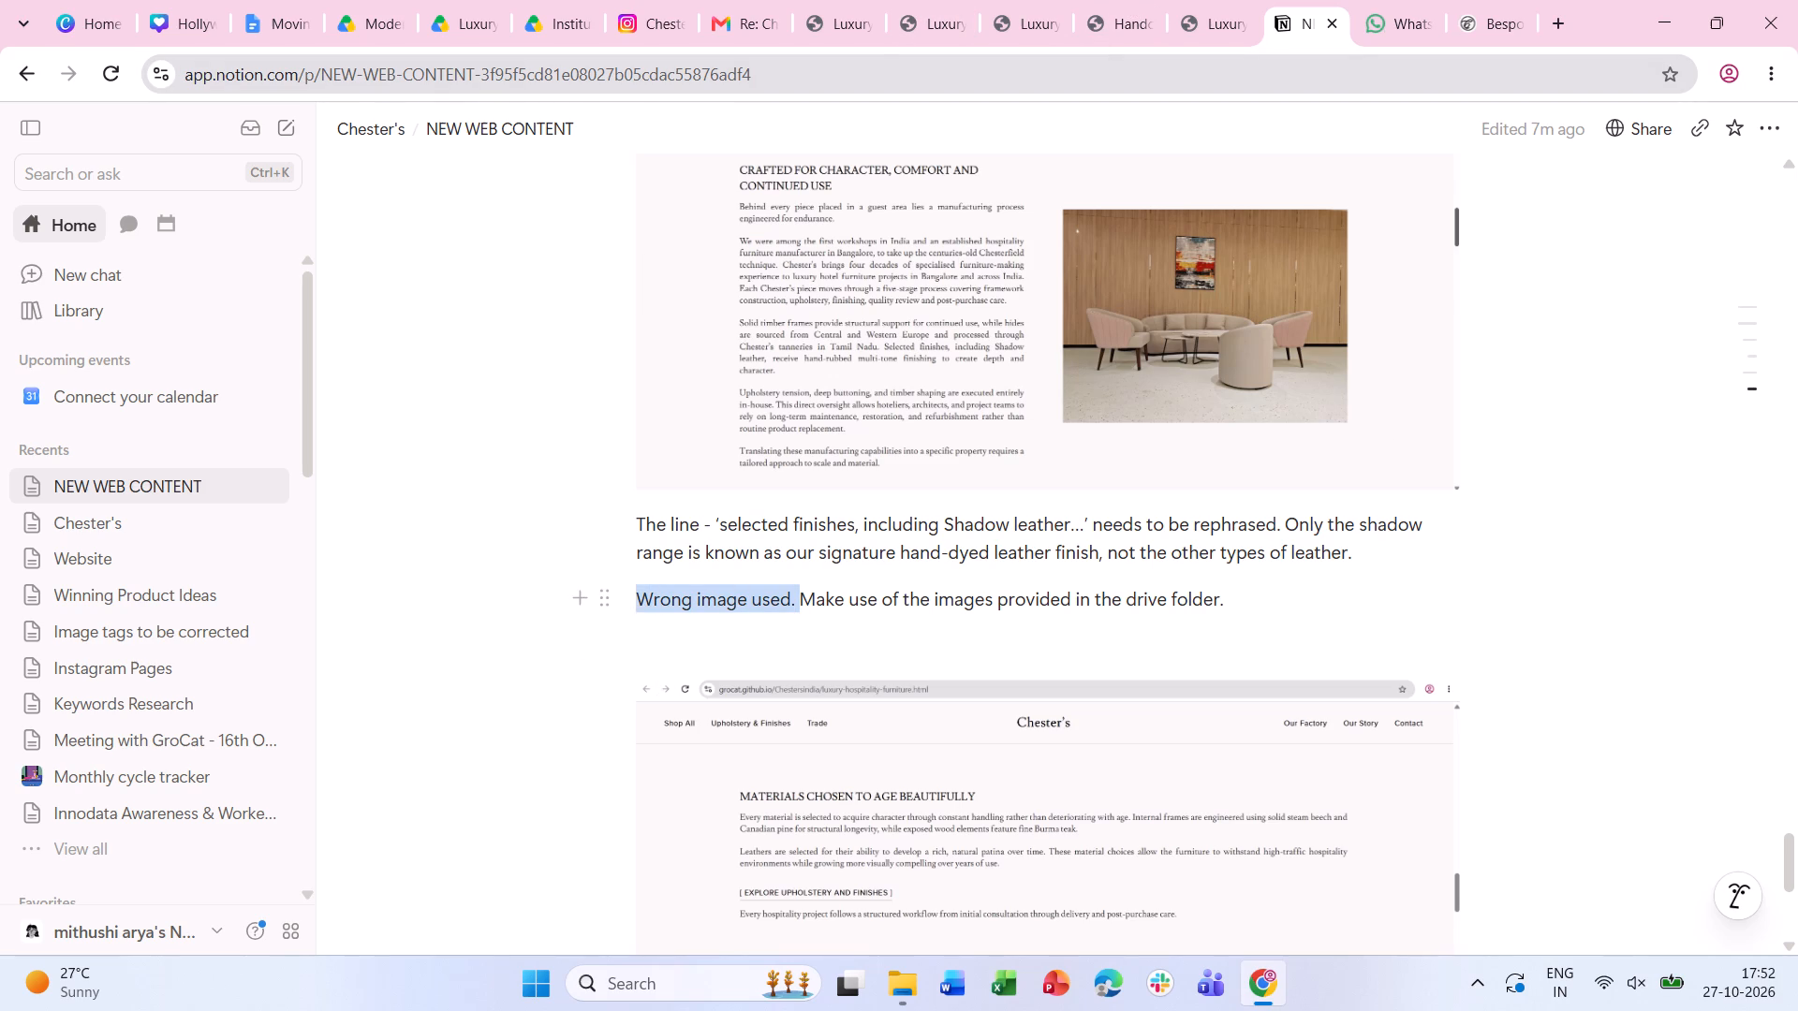
{"action": "type", "text": "Replace the image"}
{"action": "type", "text": "."}
{"action": "key", "text": "space"}
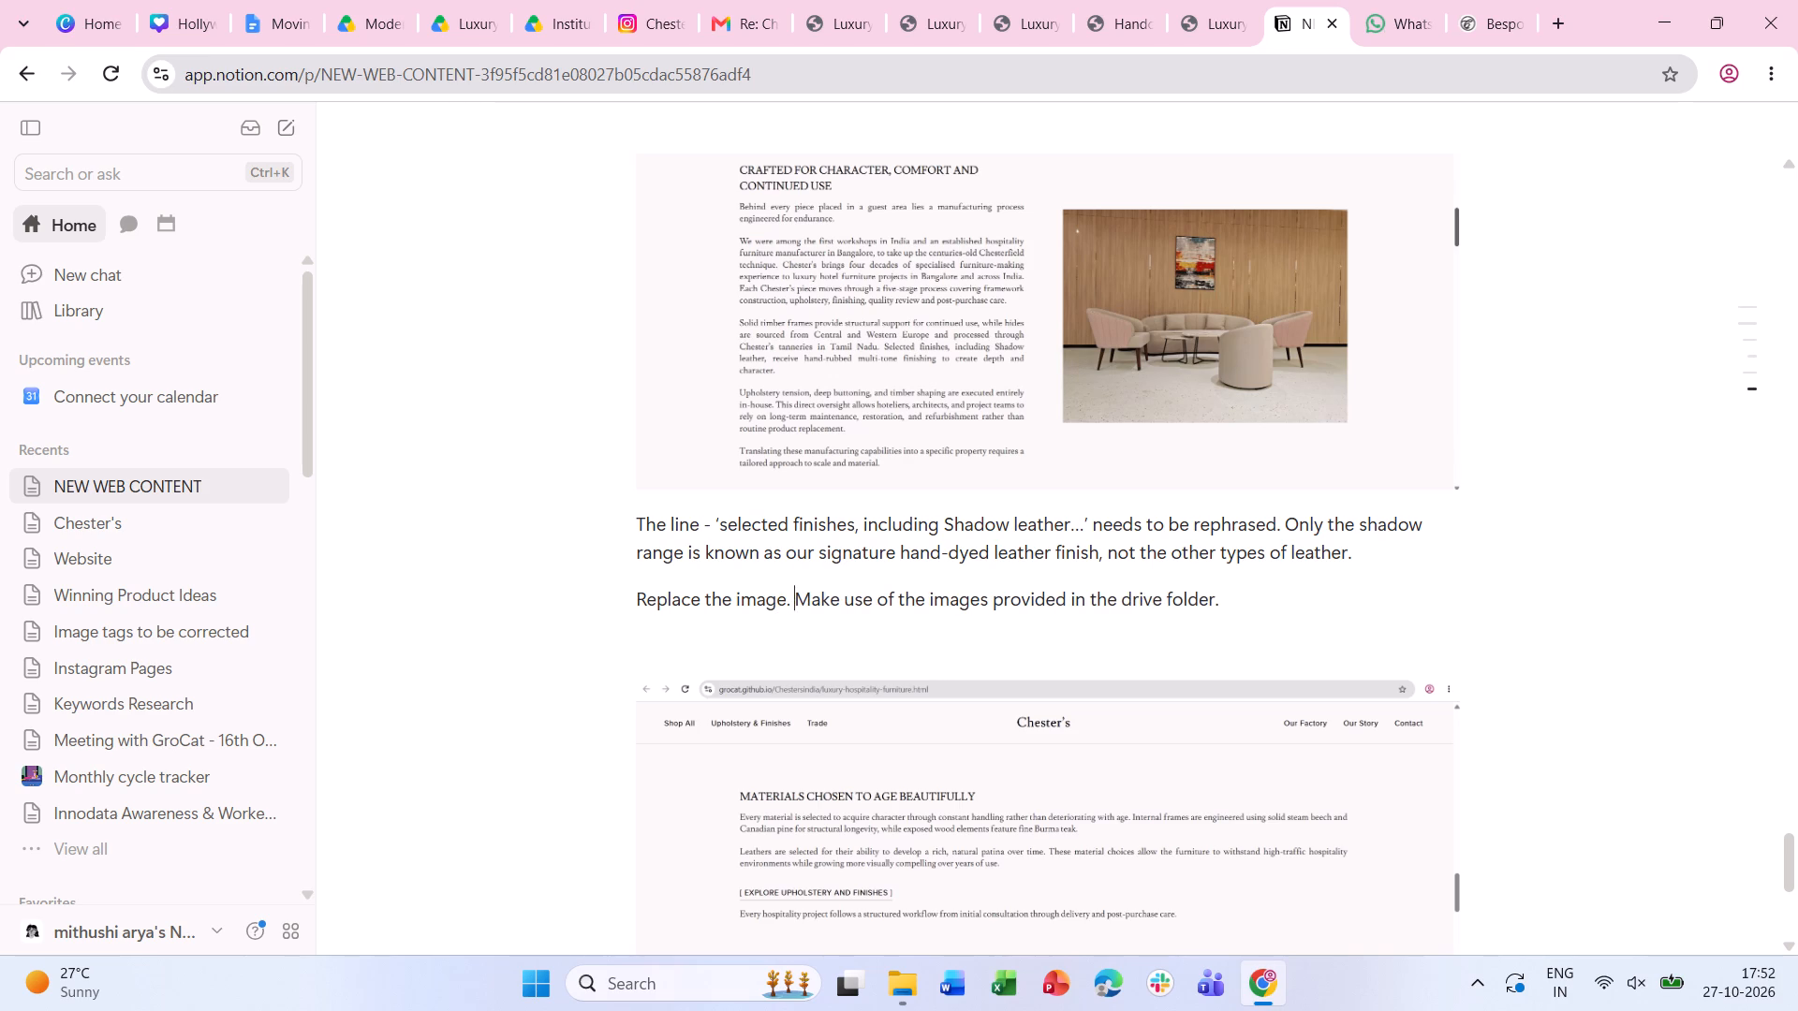
{"action": "scroll", "coordinate": [1428, 459], "scroll_direction": "up", "scroll_amount": 2}
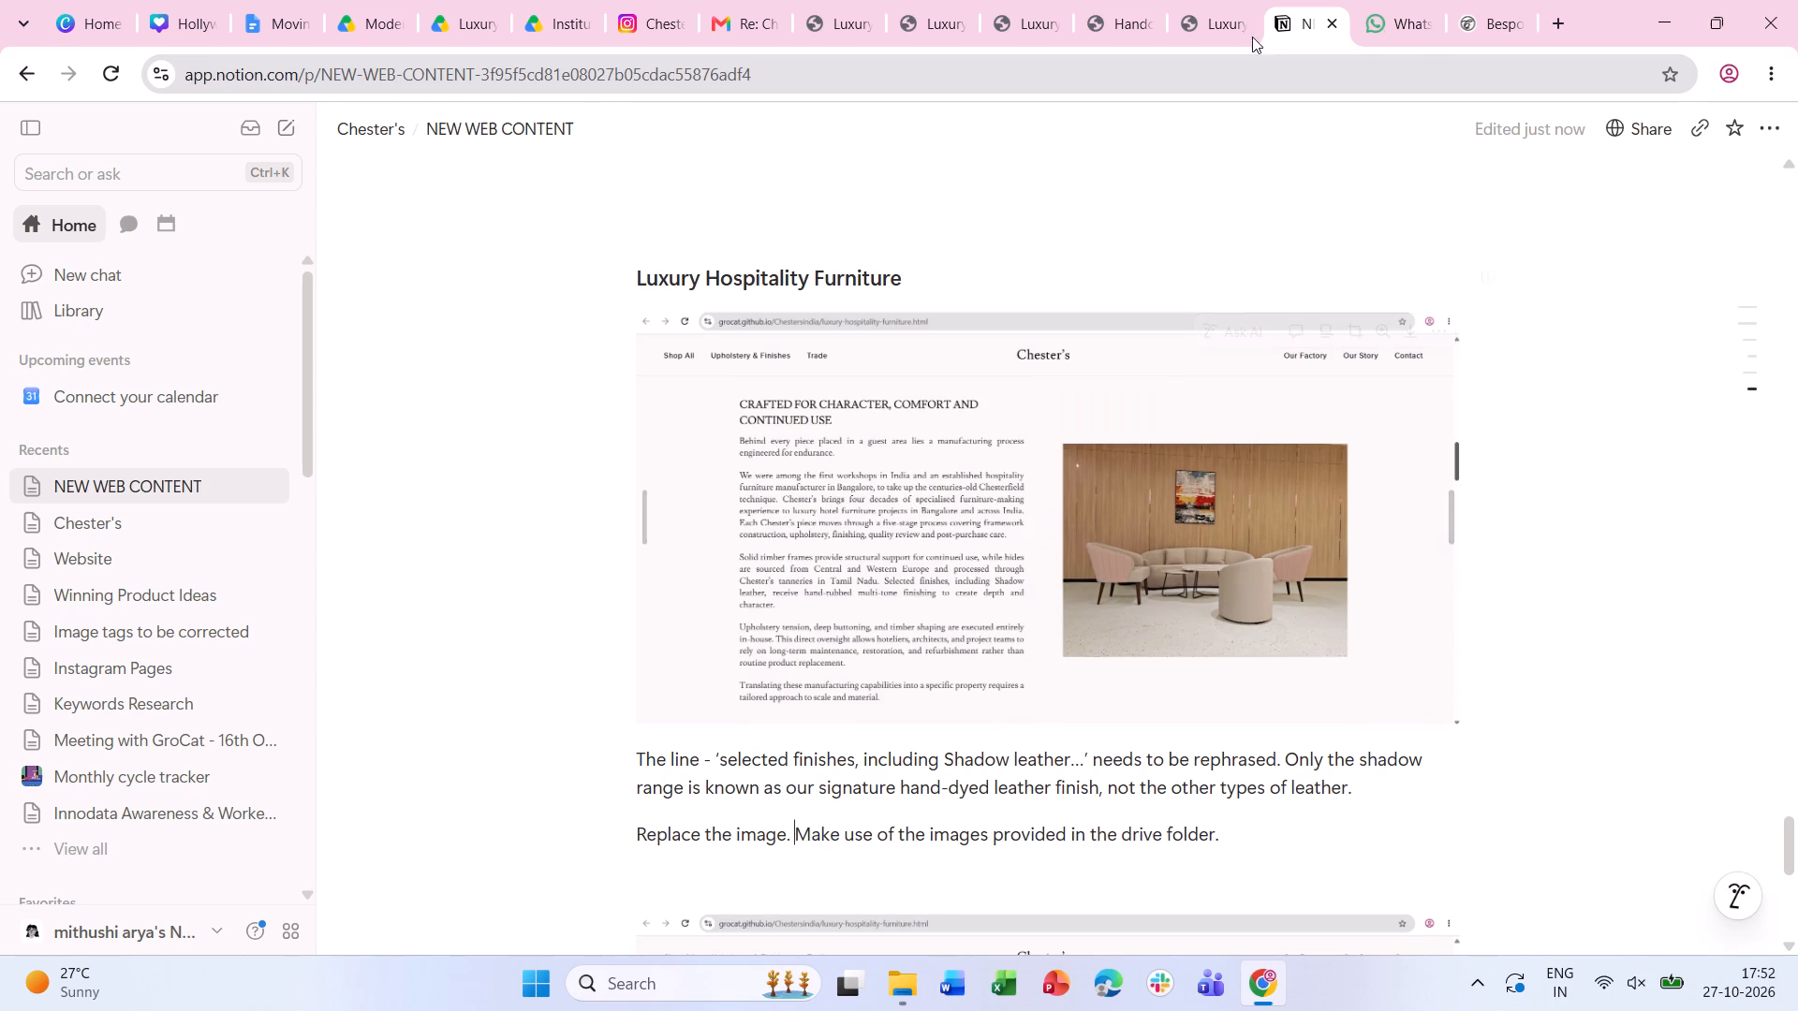
Capture a screenshot of the hospitality page's "From Initial Brief to Final Delivery" section, including its image and the address bar.
{"action": "left_click", "coordinate": [912, 0]}
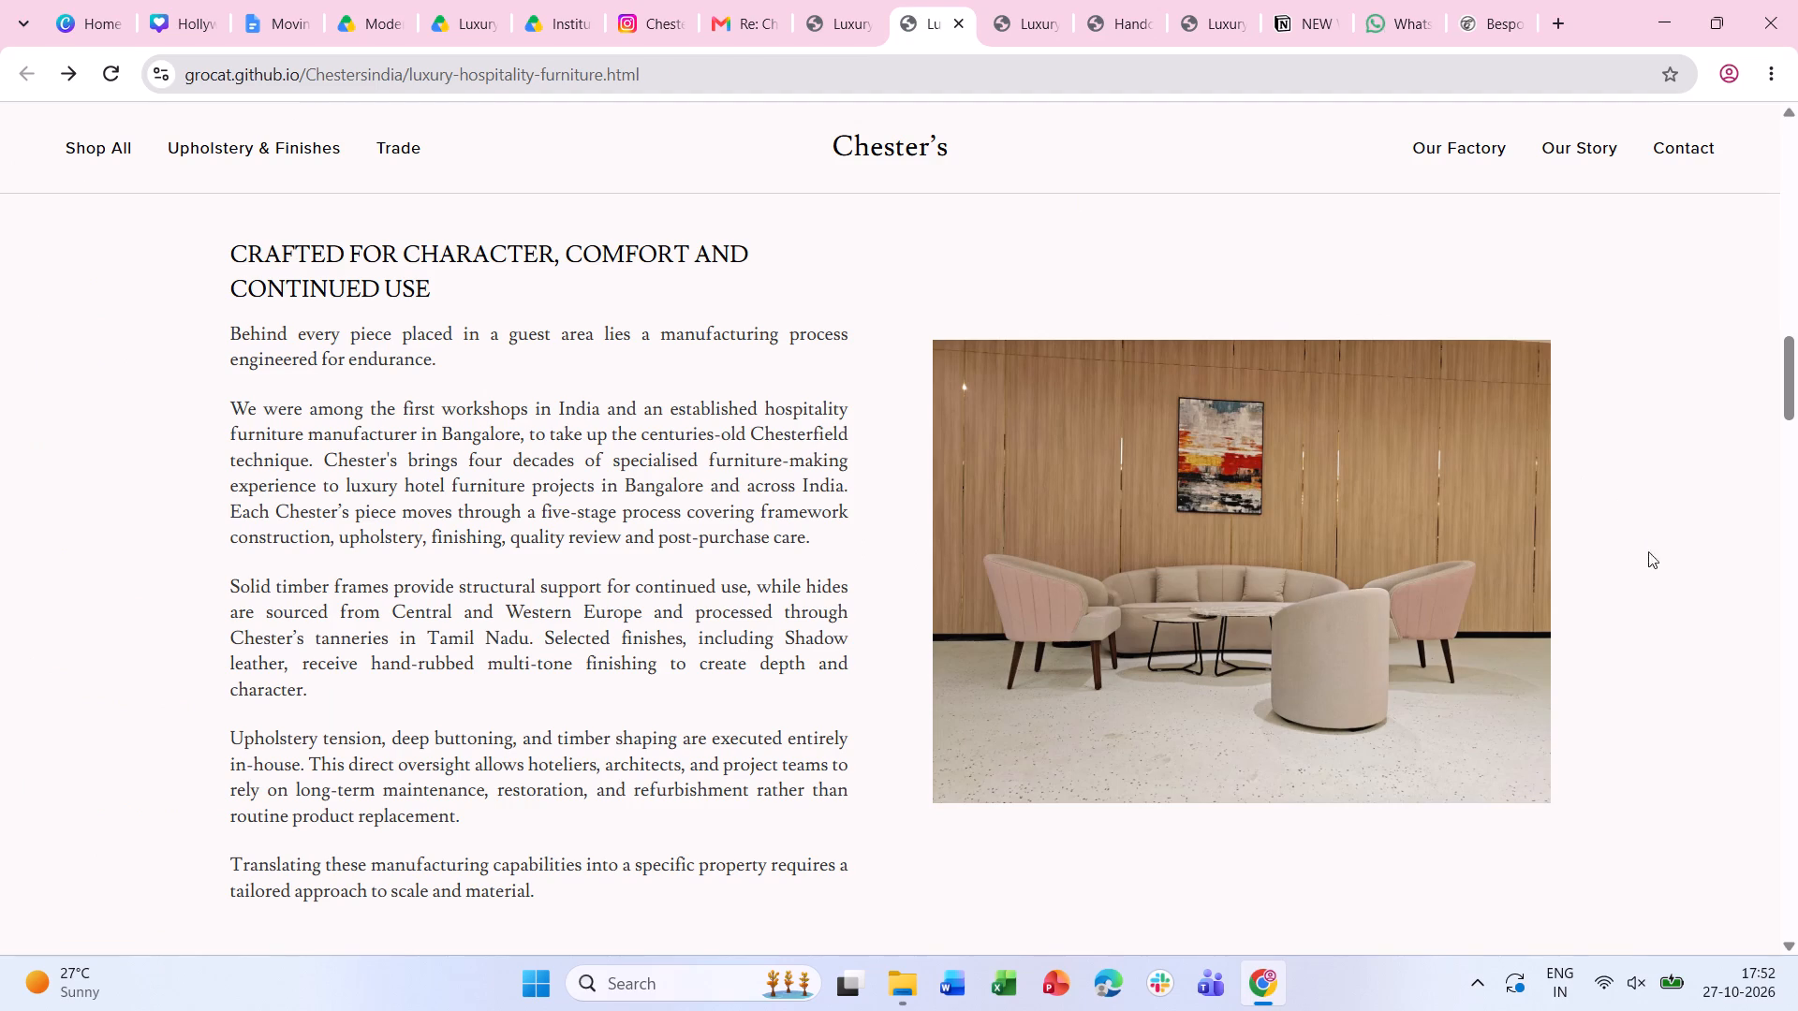
{"action": "left_click", "coordinate": [847, 0]}
{"action": "left_click", "coordinate": [931, 0]}
{"action": "scroll", "coordinate": [1436, 496], "scroll_direction": "down", "scroll_amount": 4}
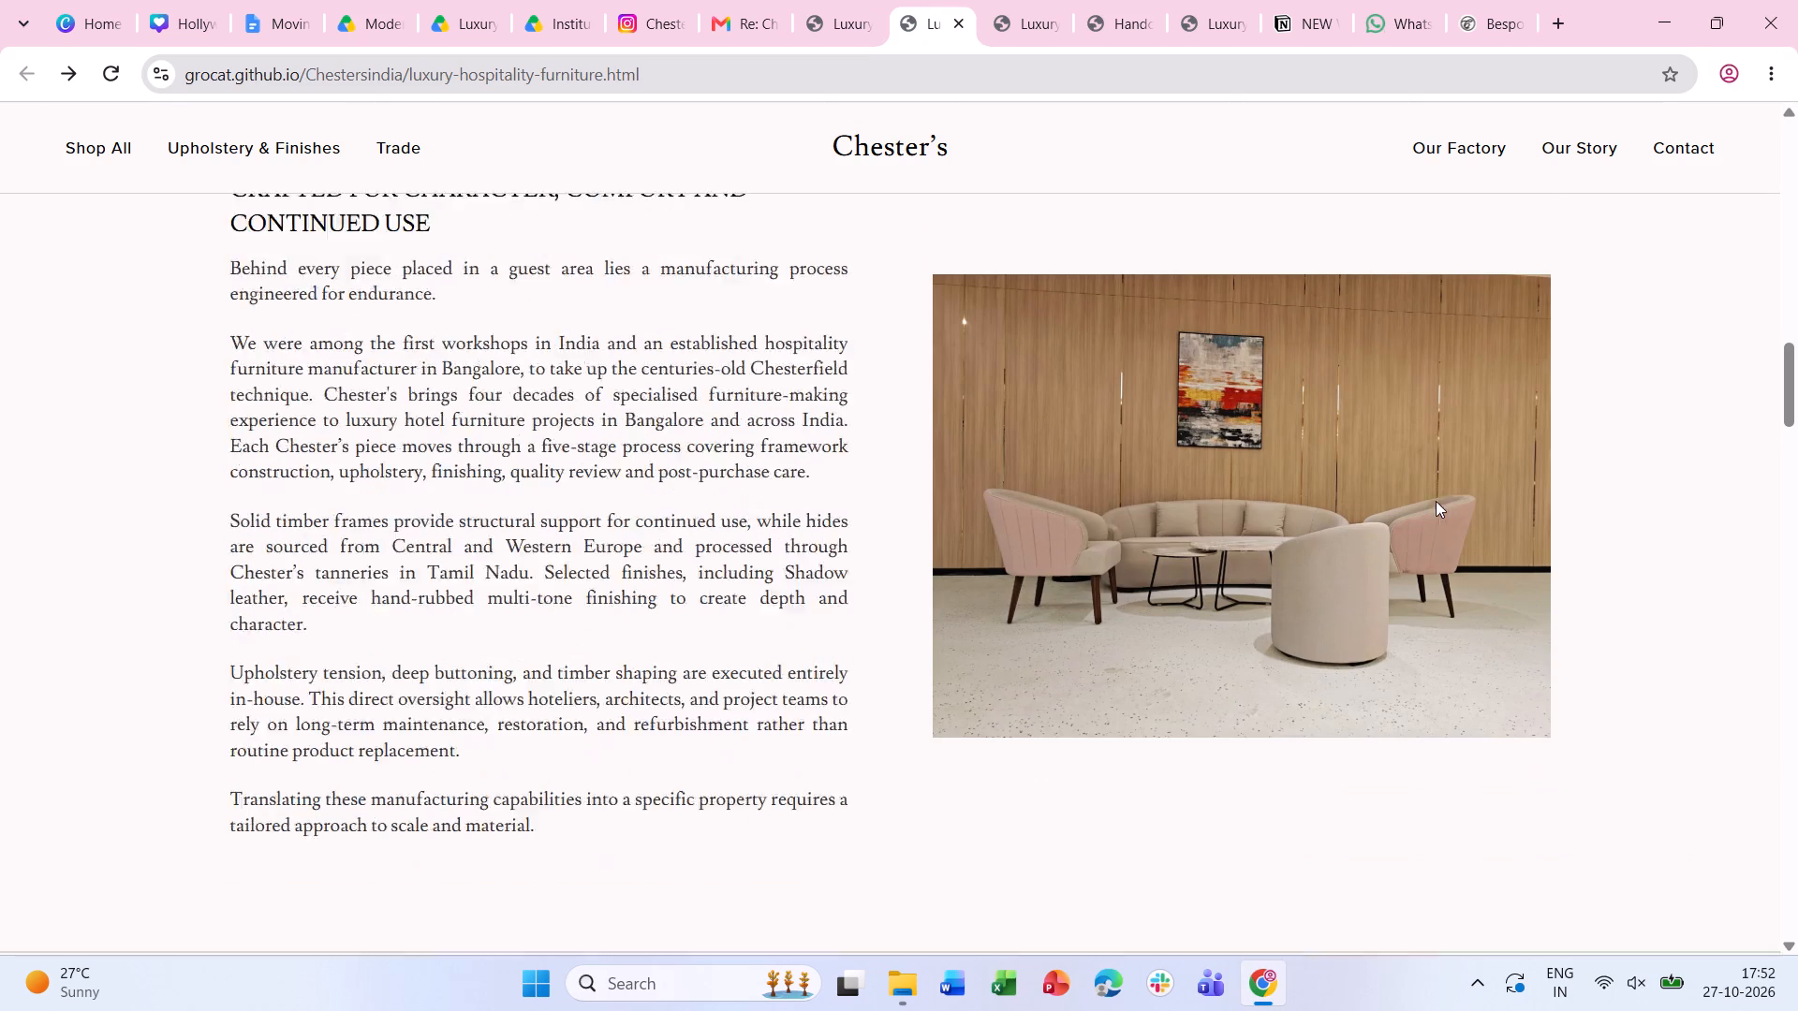
{"action": "scroll", "coordinate": [1436, 501], "scroll_direction": "down", "scroll_amount": 8}
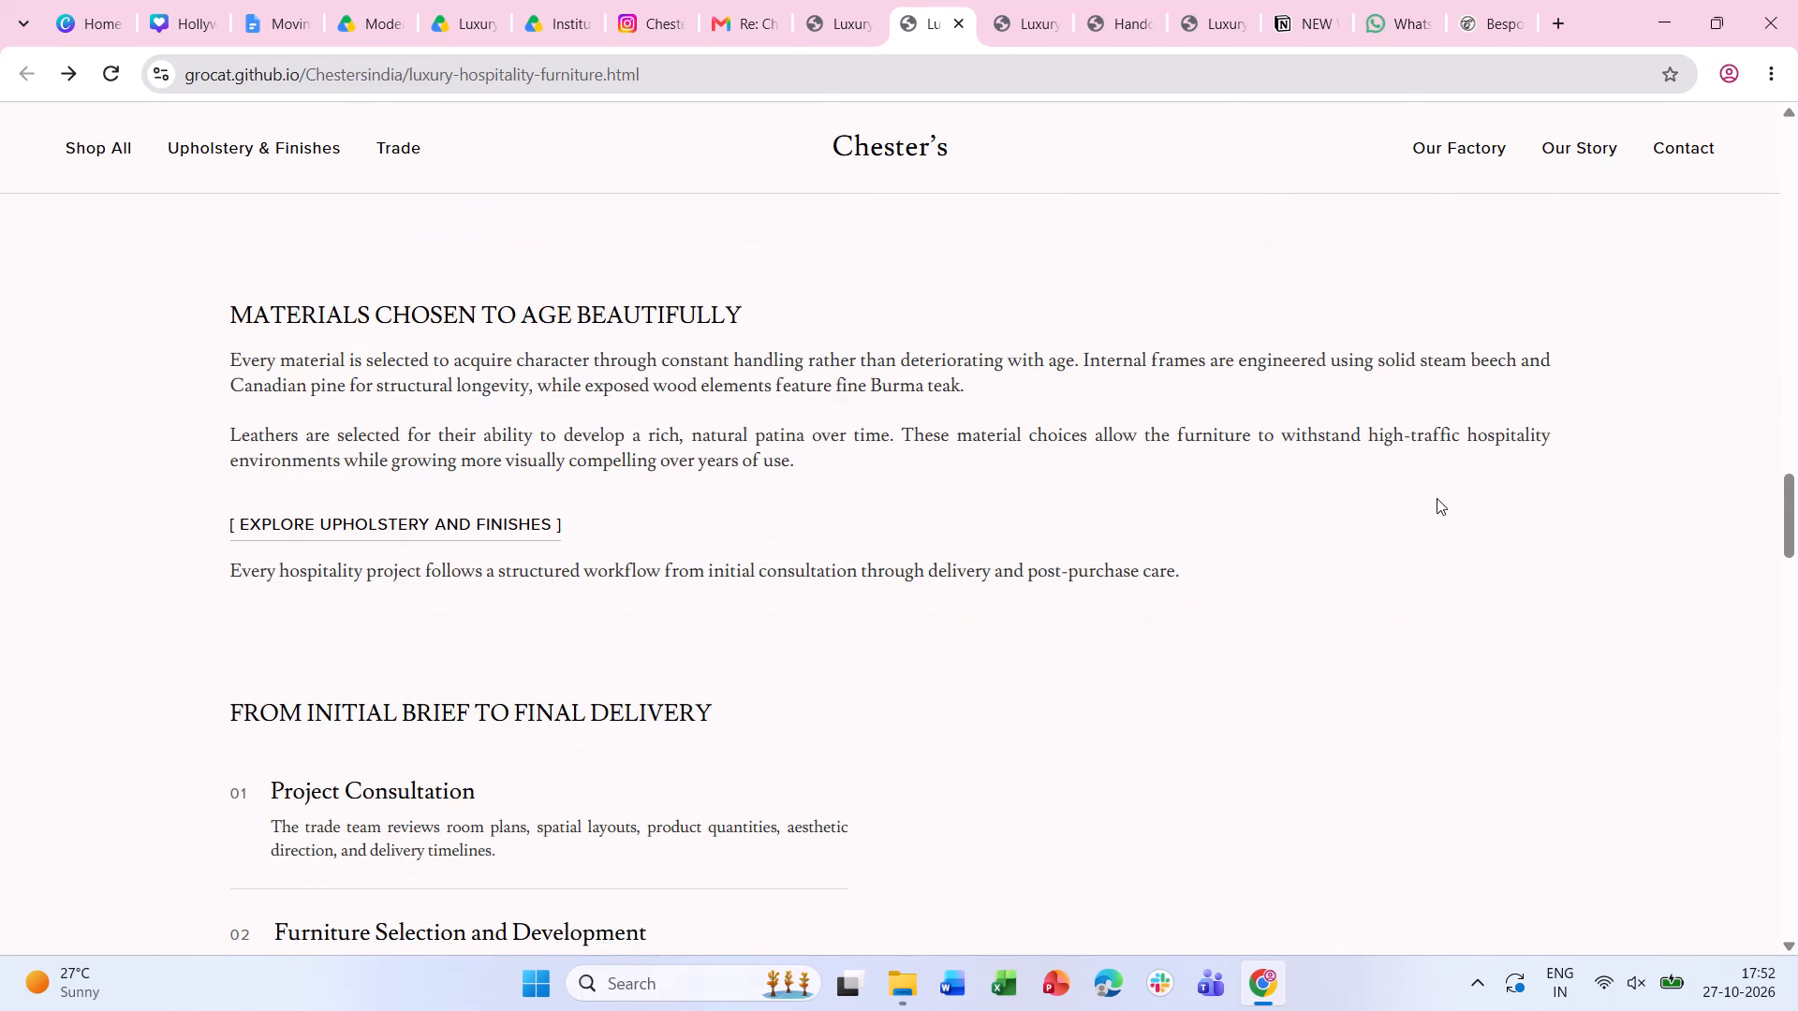
{"action": "scroll", "coordinate": [1437, 498], "scroll_direction": "down", "scroll_amount": 5}
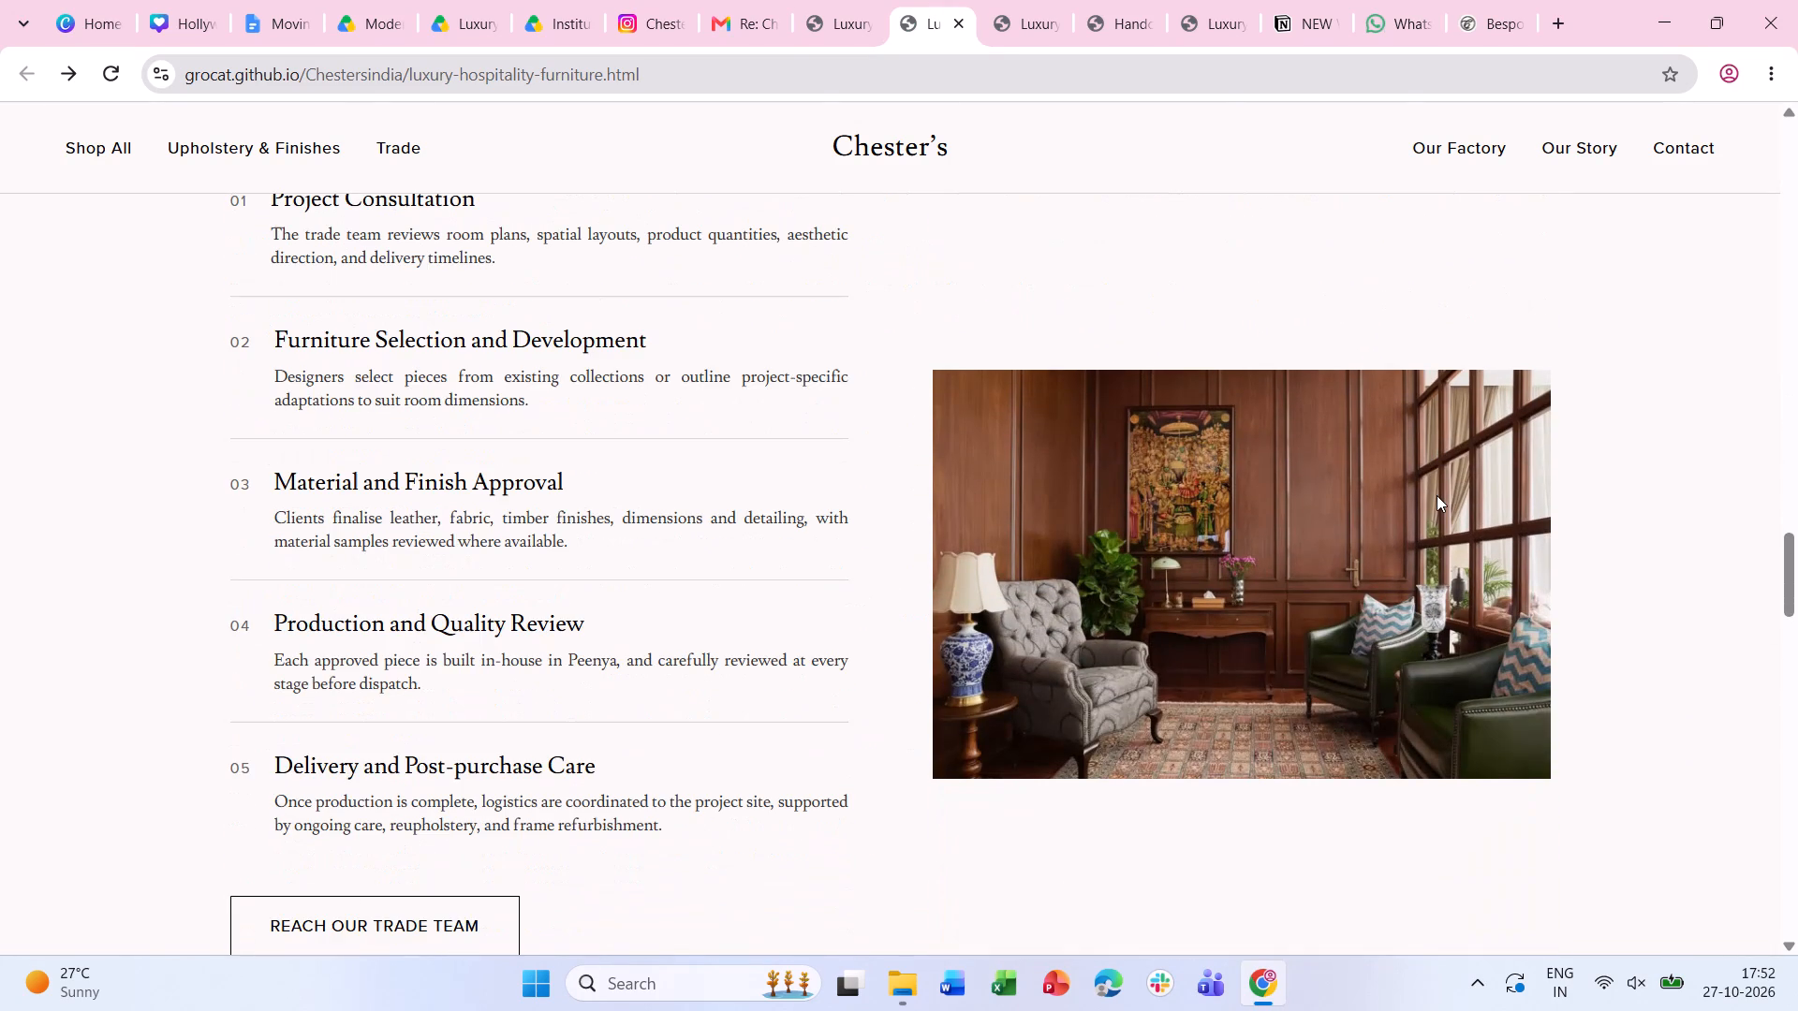
{"action": "scroll", "coordinate": [1437, 495], "scroll_direction": "up", "scroll_amount": 1}
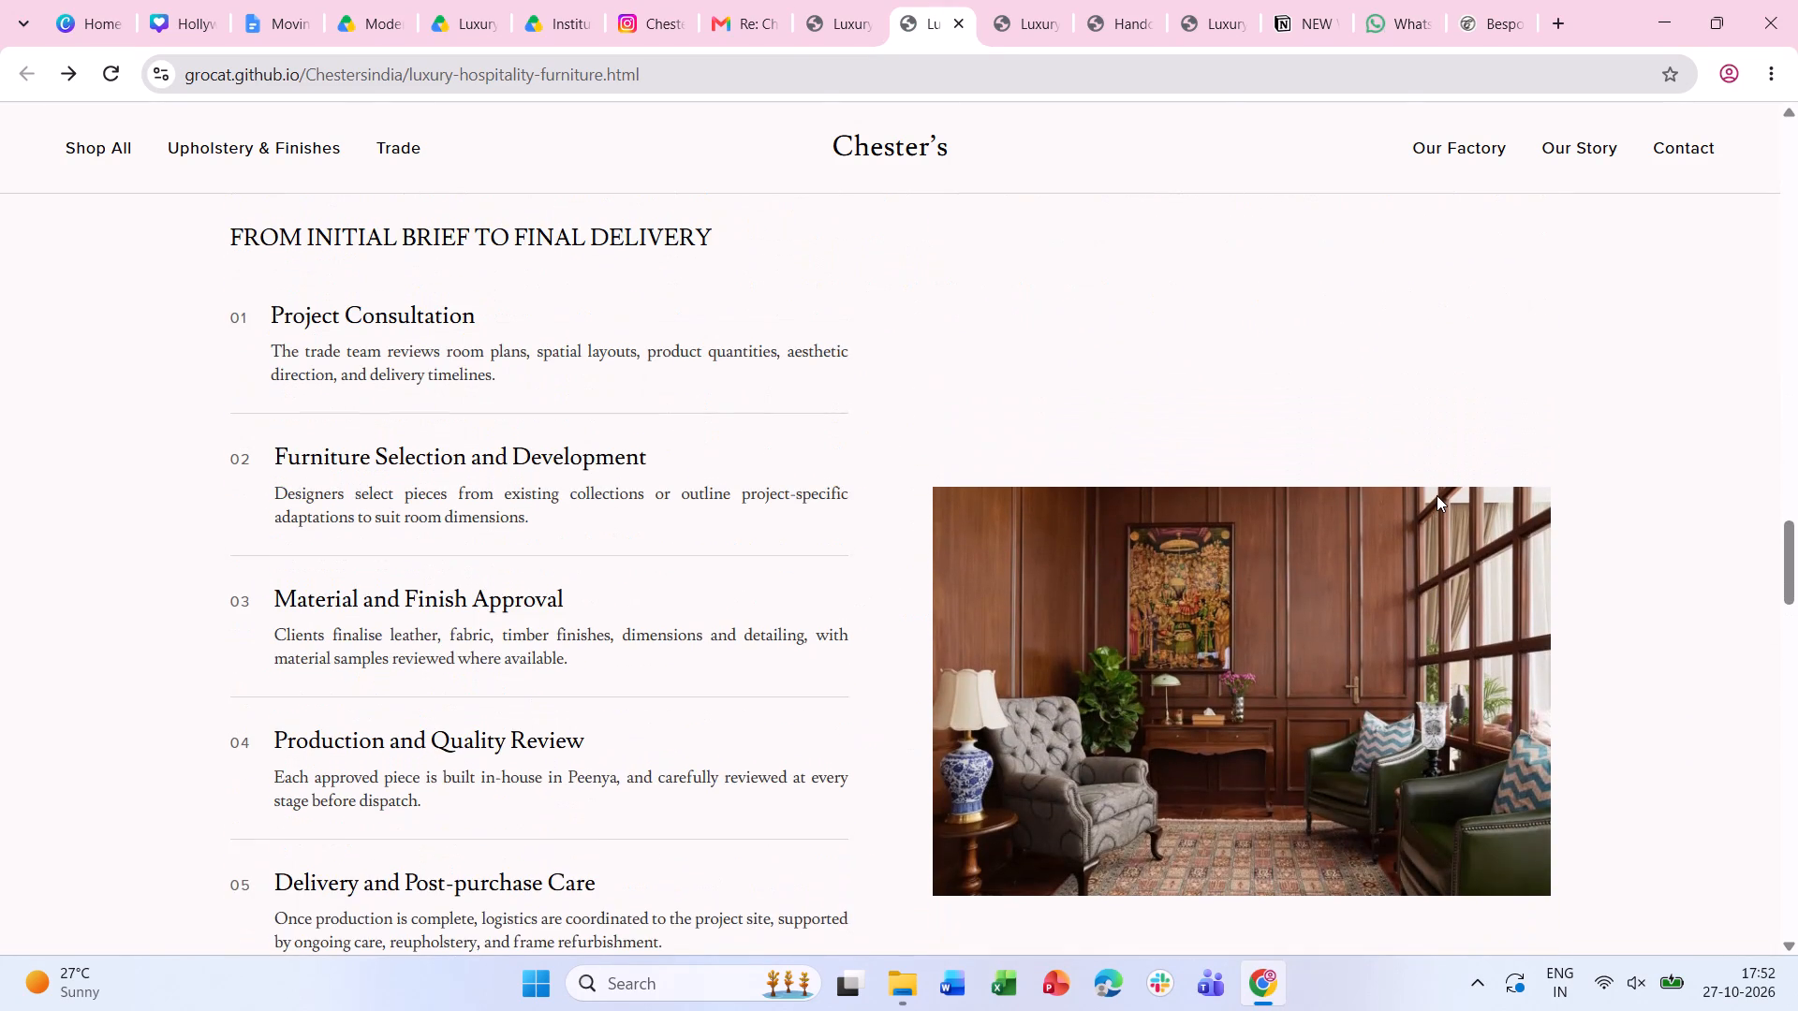
{"action": "key", "text": "Print"}
{"action": "left_click_drag", "start_coordinate": [1, 48], "coordinate": [1527, 833]}
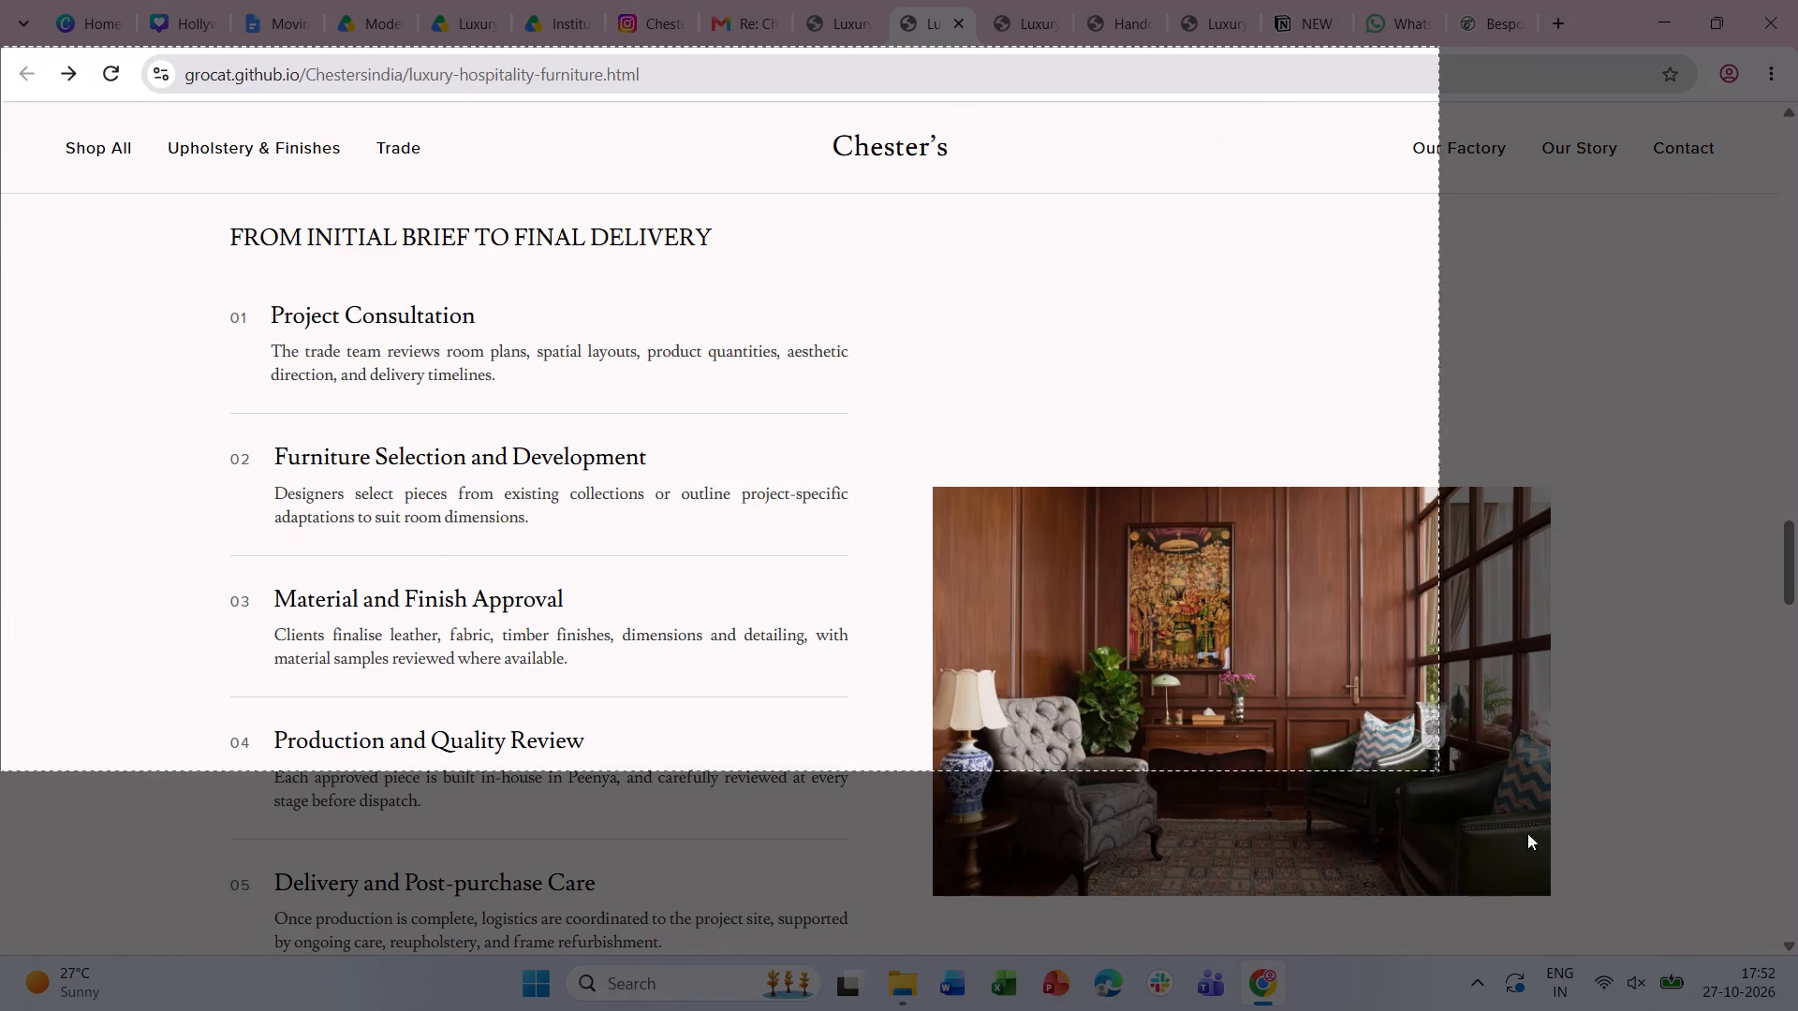
{"action": "left_click_drag", "start_coordinate": [1527, 833], "coordinate": [1797, 953]}
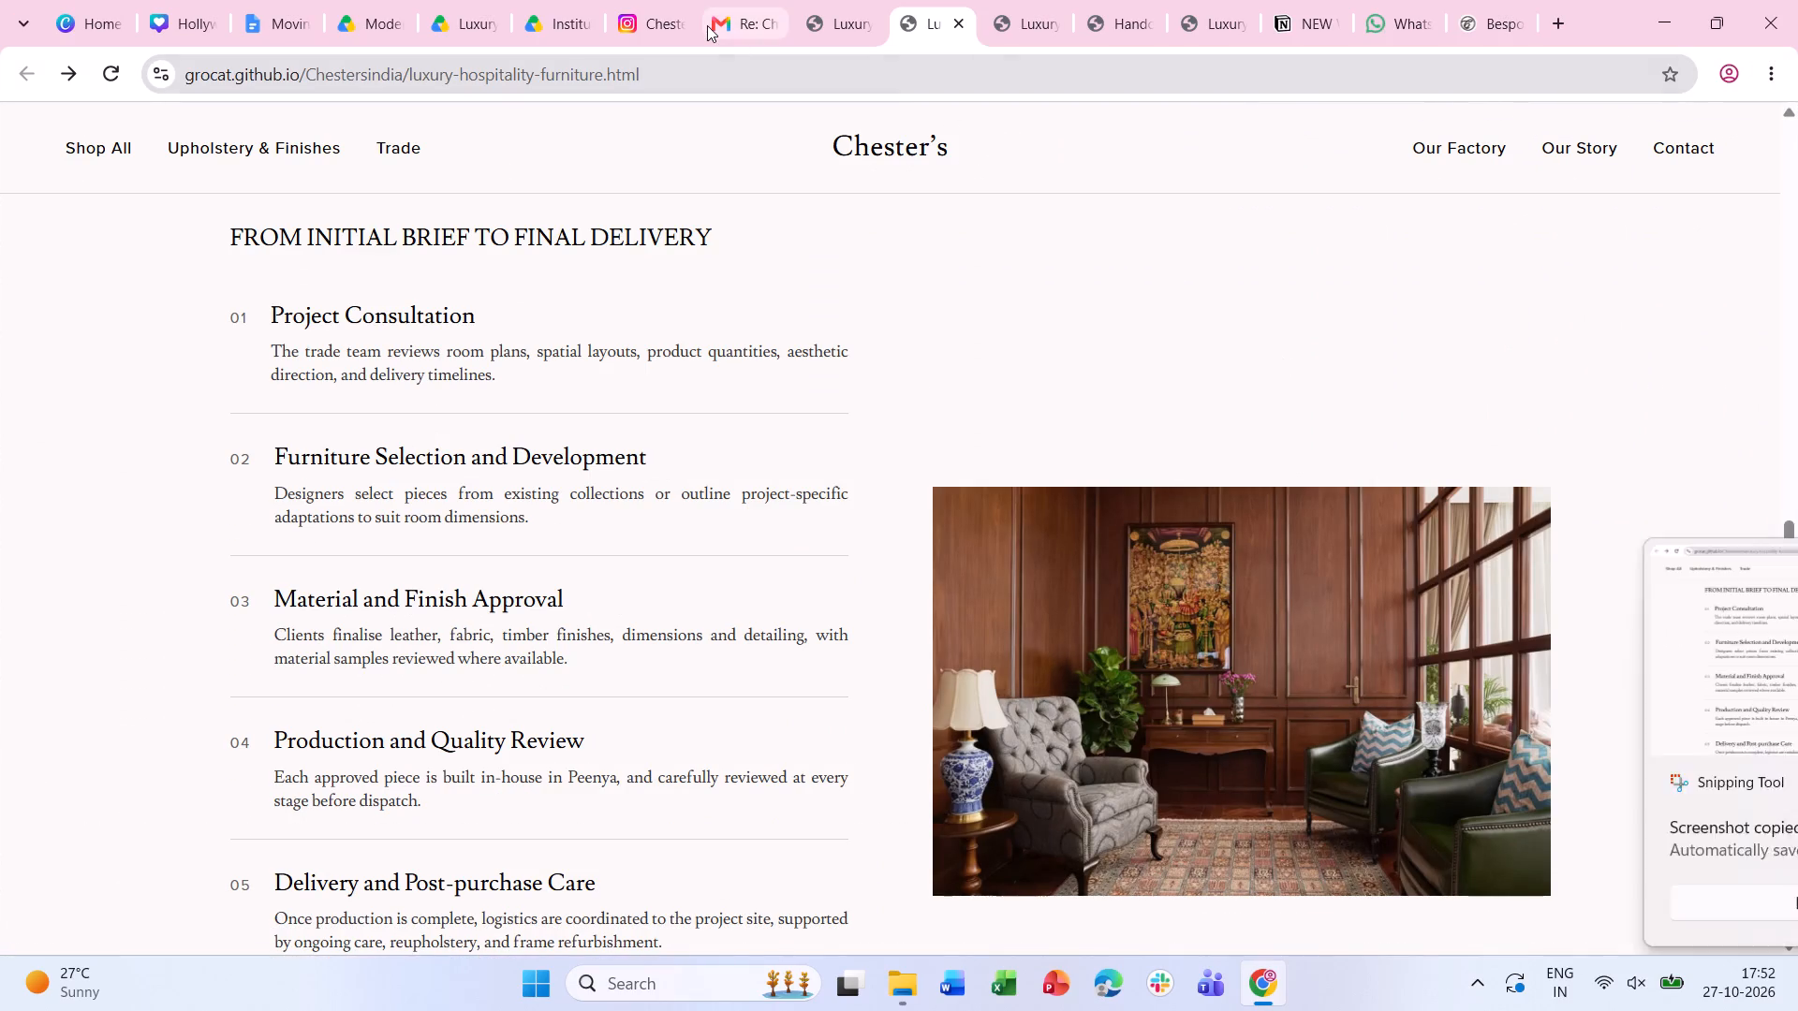
Paste the captured screenshot into the NEW WEB CONTENT Notion page, below the note about spacing under the 'explore upholstery' CTA.
{"action": "left_click", "coordinate": [1324, 23]}
{"action": "scroll", "coordinate": [1110, 652], "scroll_direction": "down", "scroll_amount": 8}
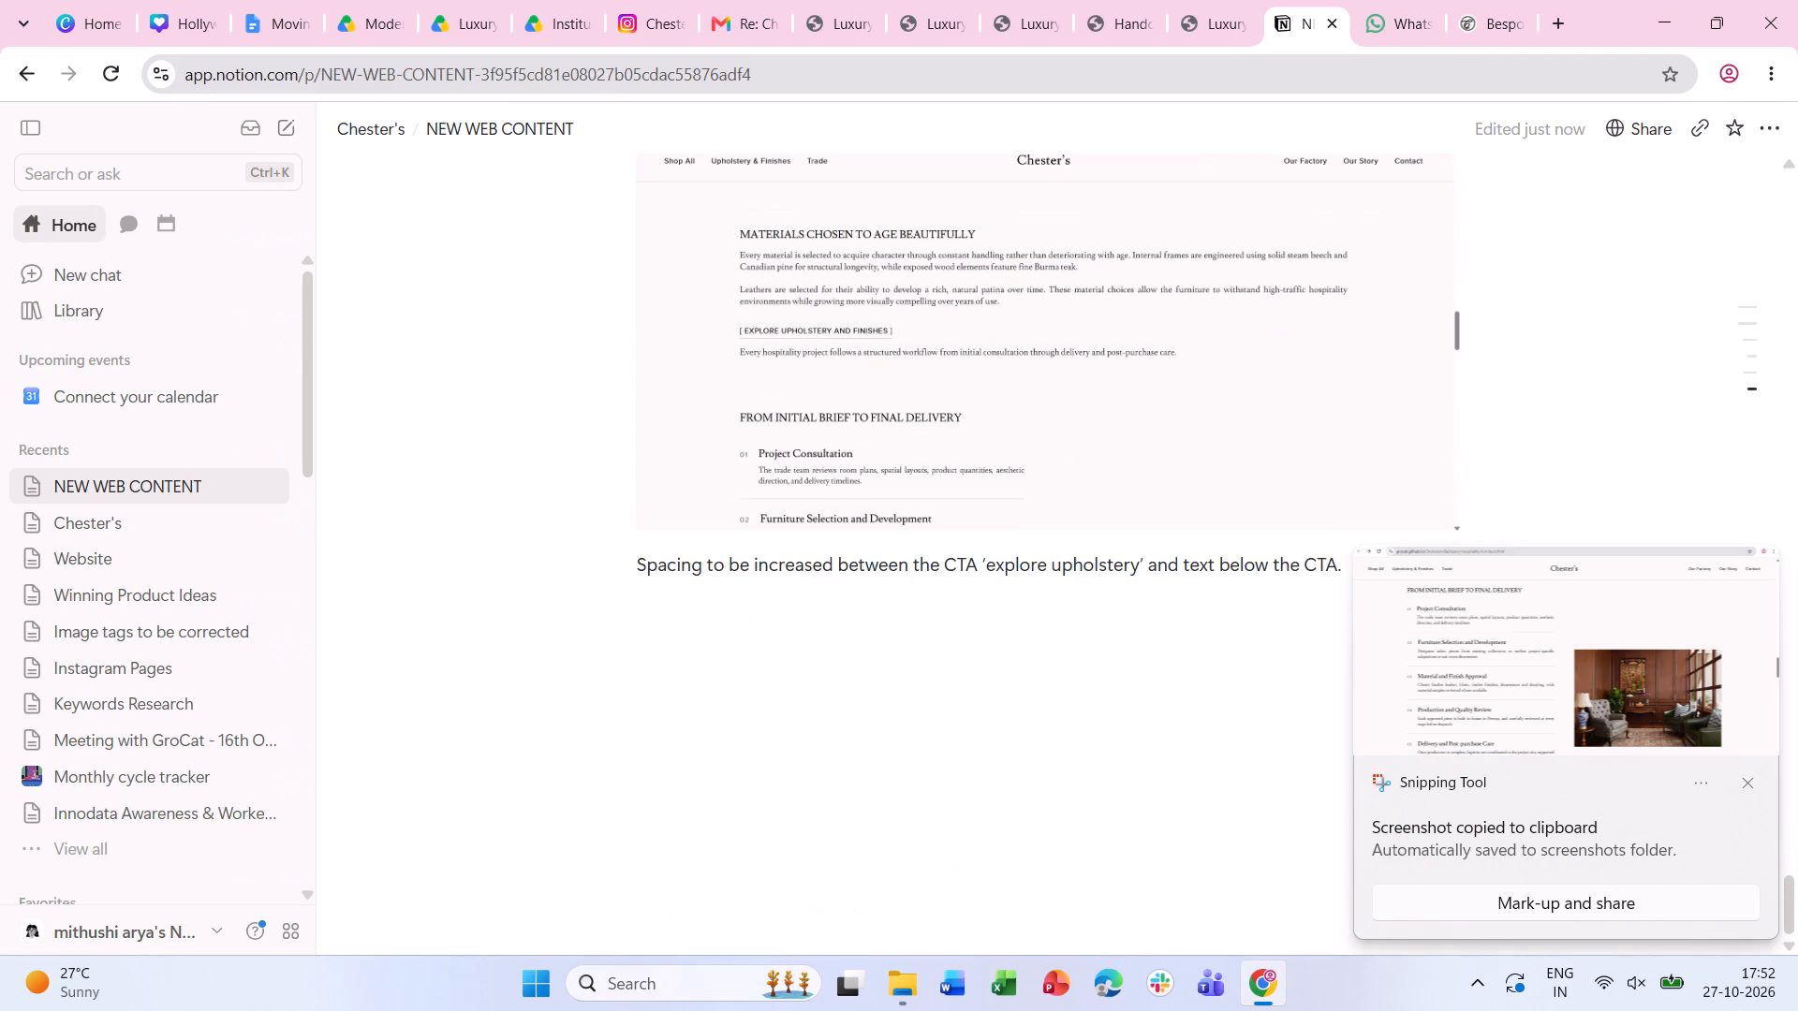
{"action": "scroll", "coordinate": [1110, 646], "scroll_direction": "down", "scroll_amount": 6}
{"action": "left_click", "coordinate": [897, 634]}
{"action": "key", "text": "Return"}
{"action": "key", "text": "Return"}
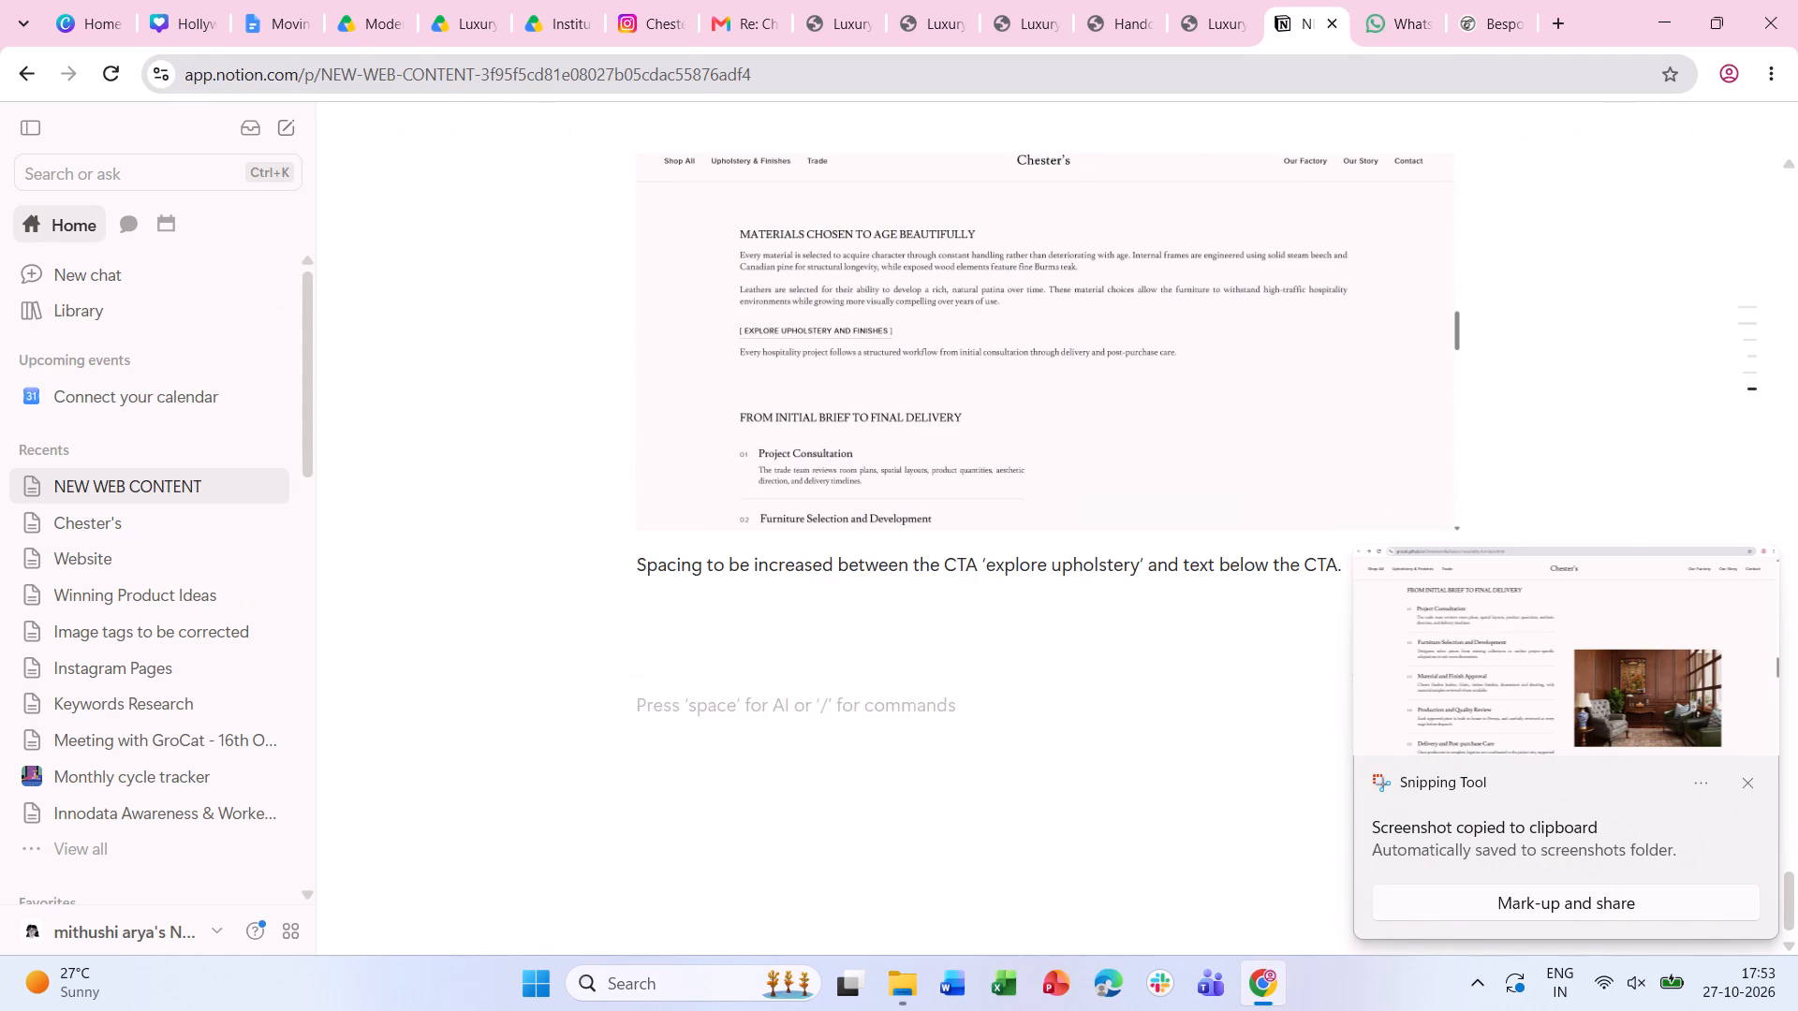
{"action": "key", "text": "ctrl+v"}
Write below the screenshot: "Already pointed out before, image needs to be aligned with the first line of text (the trade team reviews....)".
{"action": "left_click", "coordinate": [918, 813]}
{"action": "scroll", "coordinate": [965, 823], "scroll_direction": "down", "scroll_amount": 6}
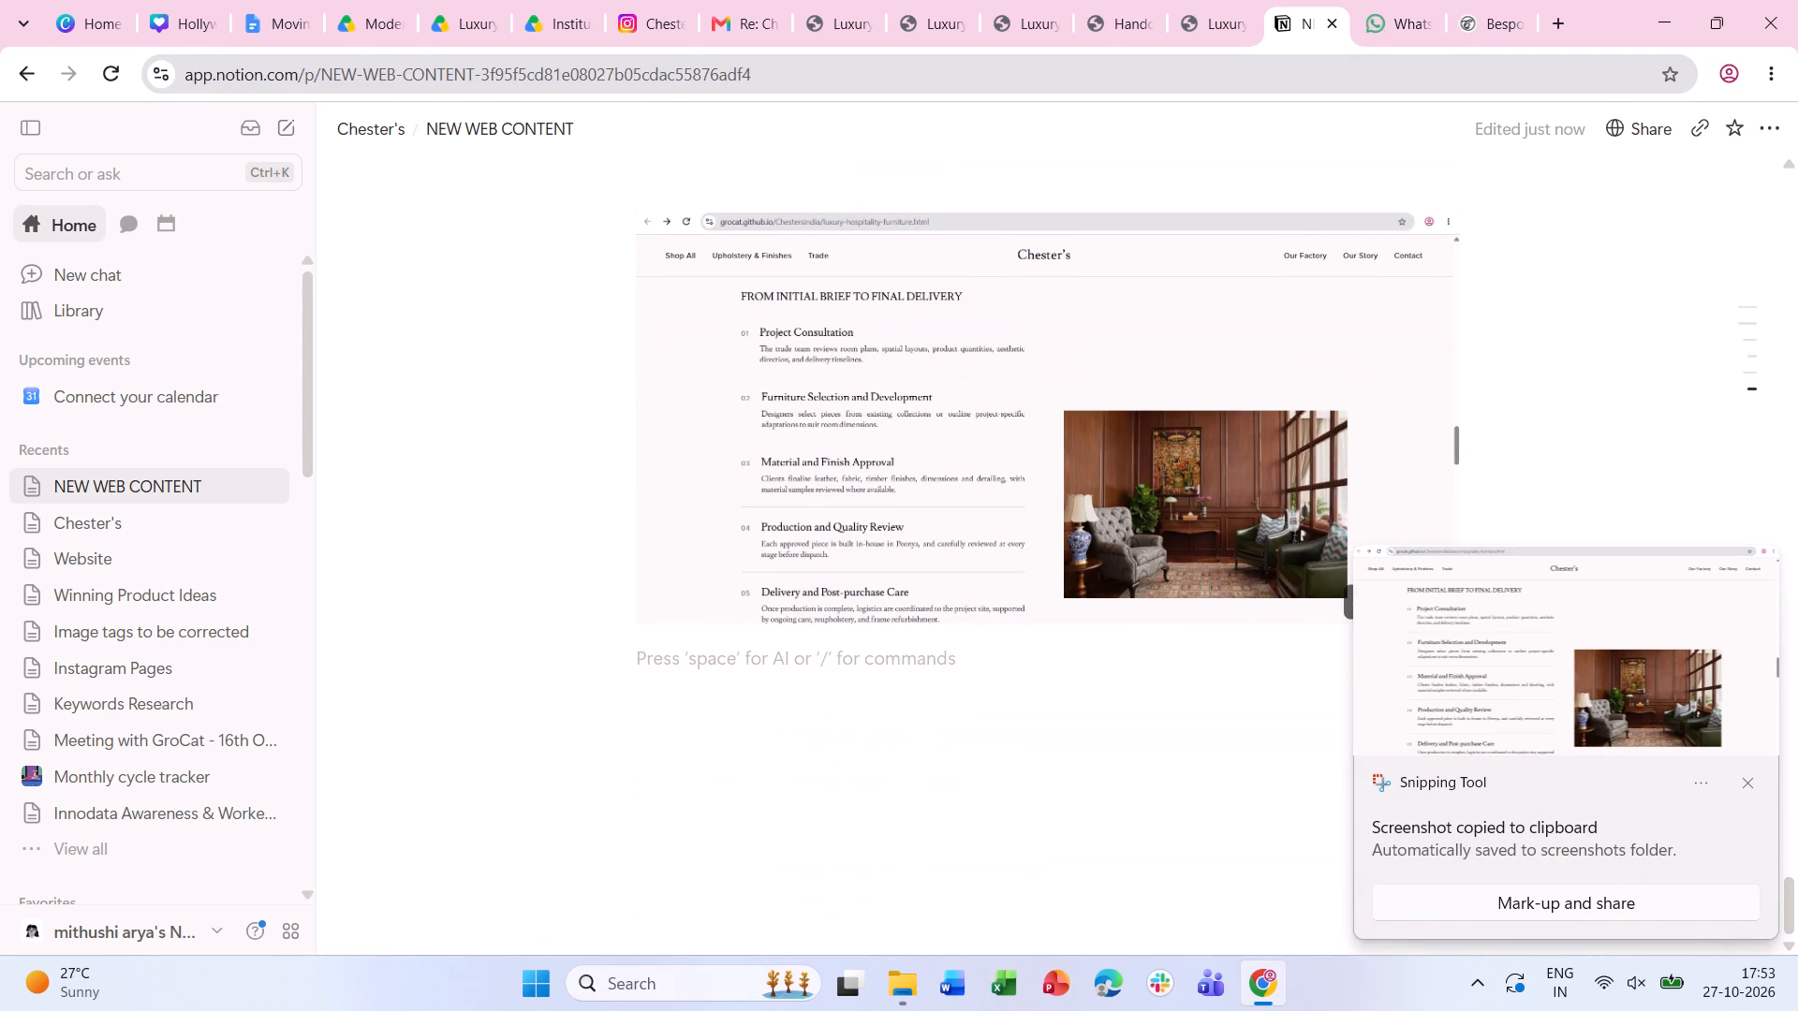
{"action": "type", "text": "Alreayd"}
{"action": "key", "text": "BackSpace"}
{"action": "key", "text": "d"}
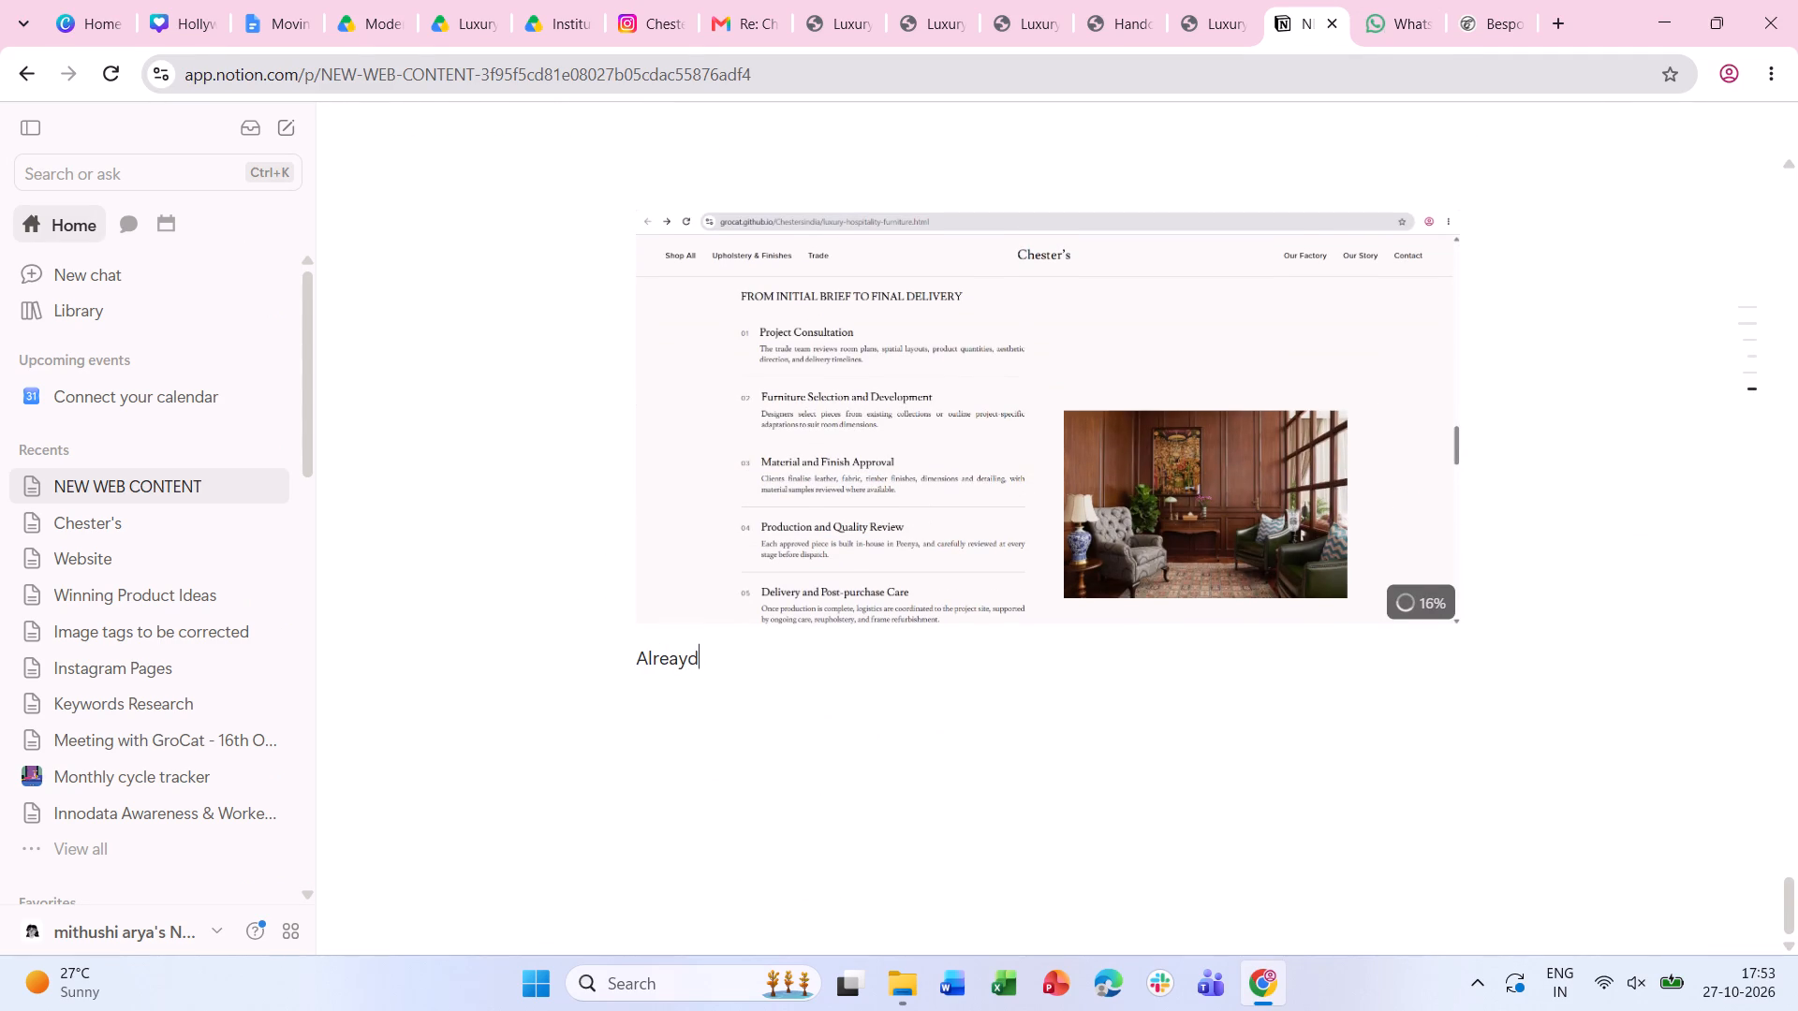
{"action": "key", "text": "BackSpace"}
{"action": "key", "text": "BackSpace"}
{"action": "type", "text": "dy pointed out before, image needs to be alighn"}
{"action": "key", "text": "BackSpace"}
{"action": "key", "text": "BackSpace"}
{"action": "type", "text": "ned i"}
{"action": "key", "text": "BackSpace"}
{"action": "type", "text": "with the first line of text"}
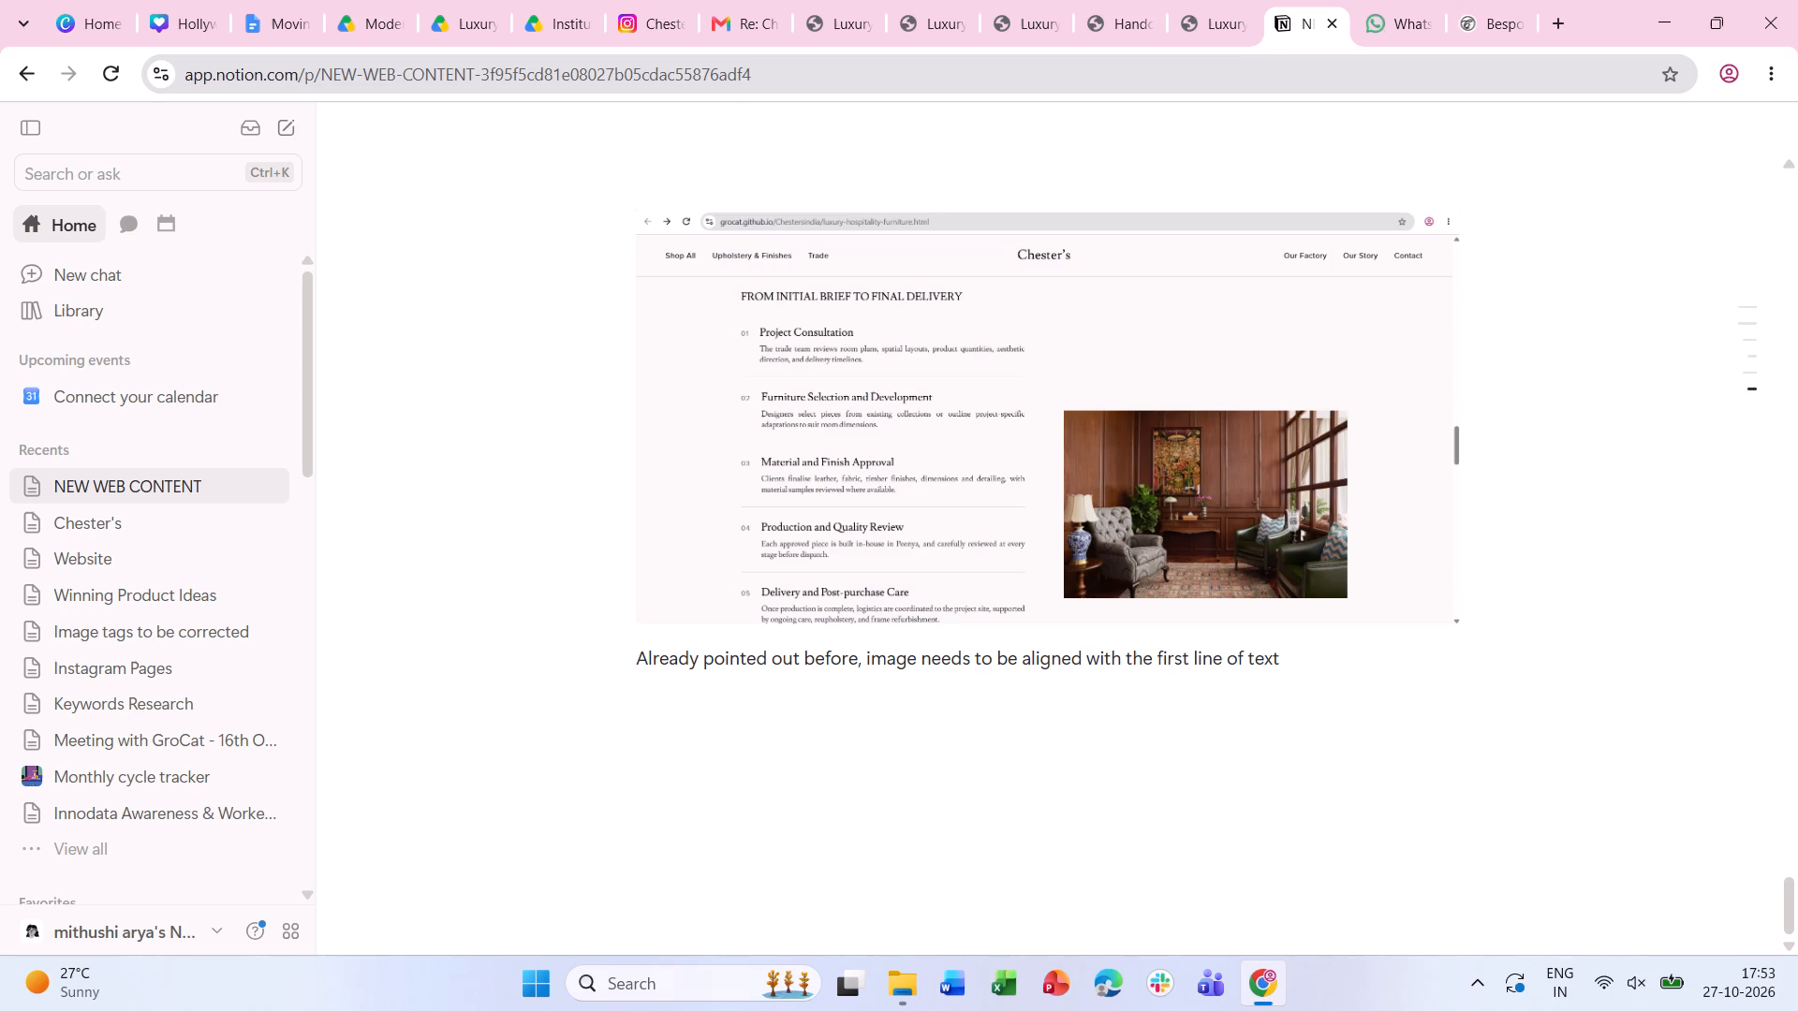
{"action": "key", "text": "space"}
{"action": "key", "text": "apostrophe"}
{"action": "key", "text": "BackSpace"}
{"action": "key", "text": "BackSpace"}
{"action": "type", "text": ","}
{"action": "key", "text": "space"}
{"action": "type", "text": "from"}
{"action": "key", "text": "BackSpace"}
{"action": "key", "text": "BackSpace"}
{"action": "key", "text": "BackSpace"}
{"action": "key", "text": "BackSpace"}
{"action": "key", "text": "BackSpace"}
{"action": "key", "text": "BackSpace"}
{"action": "key", "text": "BackSpace"}
{"action": "type", "text": "t (projec"}
{"action": "key", "text": "BackSpace"}
{"action": "key", "text": "BackSpace"}
{"action": "key", "text": "BackSpace"}
{"action": "key", "text": "BackSpace"}
{"action": "key", "text": "BackSpace"}
{"action": "key", "text": "BackSpace"}
{"action": "type", "text": "the trade team reviews"}
{"action": "type", "text": "...."}
{"action": "key", "text": "shift+parenright"}
{"action": "key", "text": "Return"}
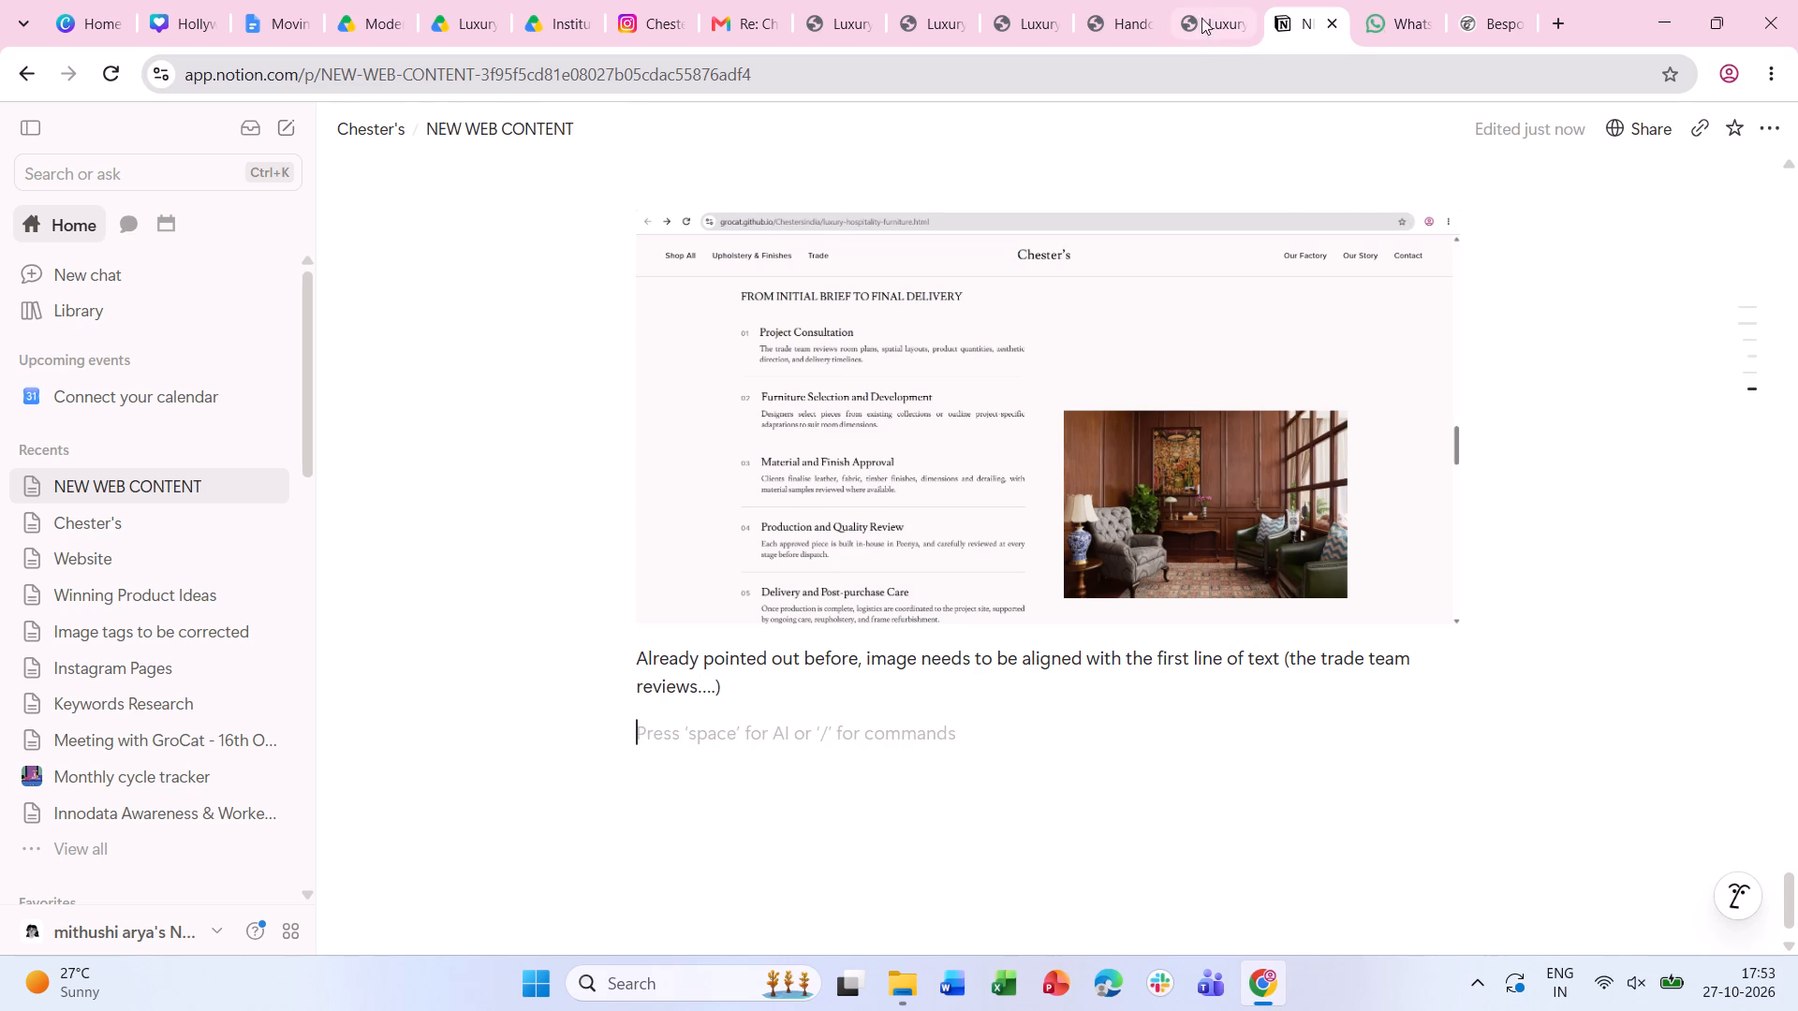
Recheck the delivery section's image and the Drive folder, and note "Image needs to be replaced. Have provided a few images in the drive folder.".
{"action": "left_click", "coordinate": [1040, 19]}
{"action": "left_click", "coordinate": [958, 22]}
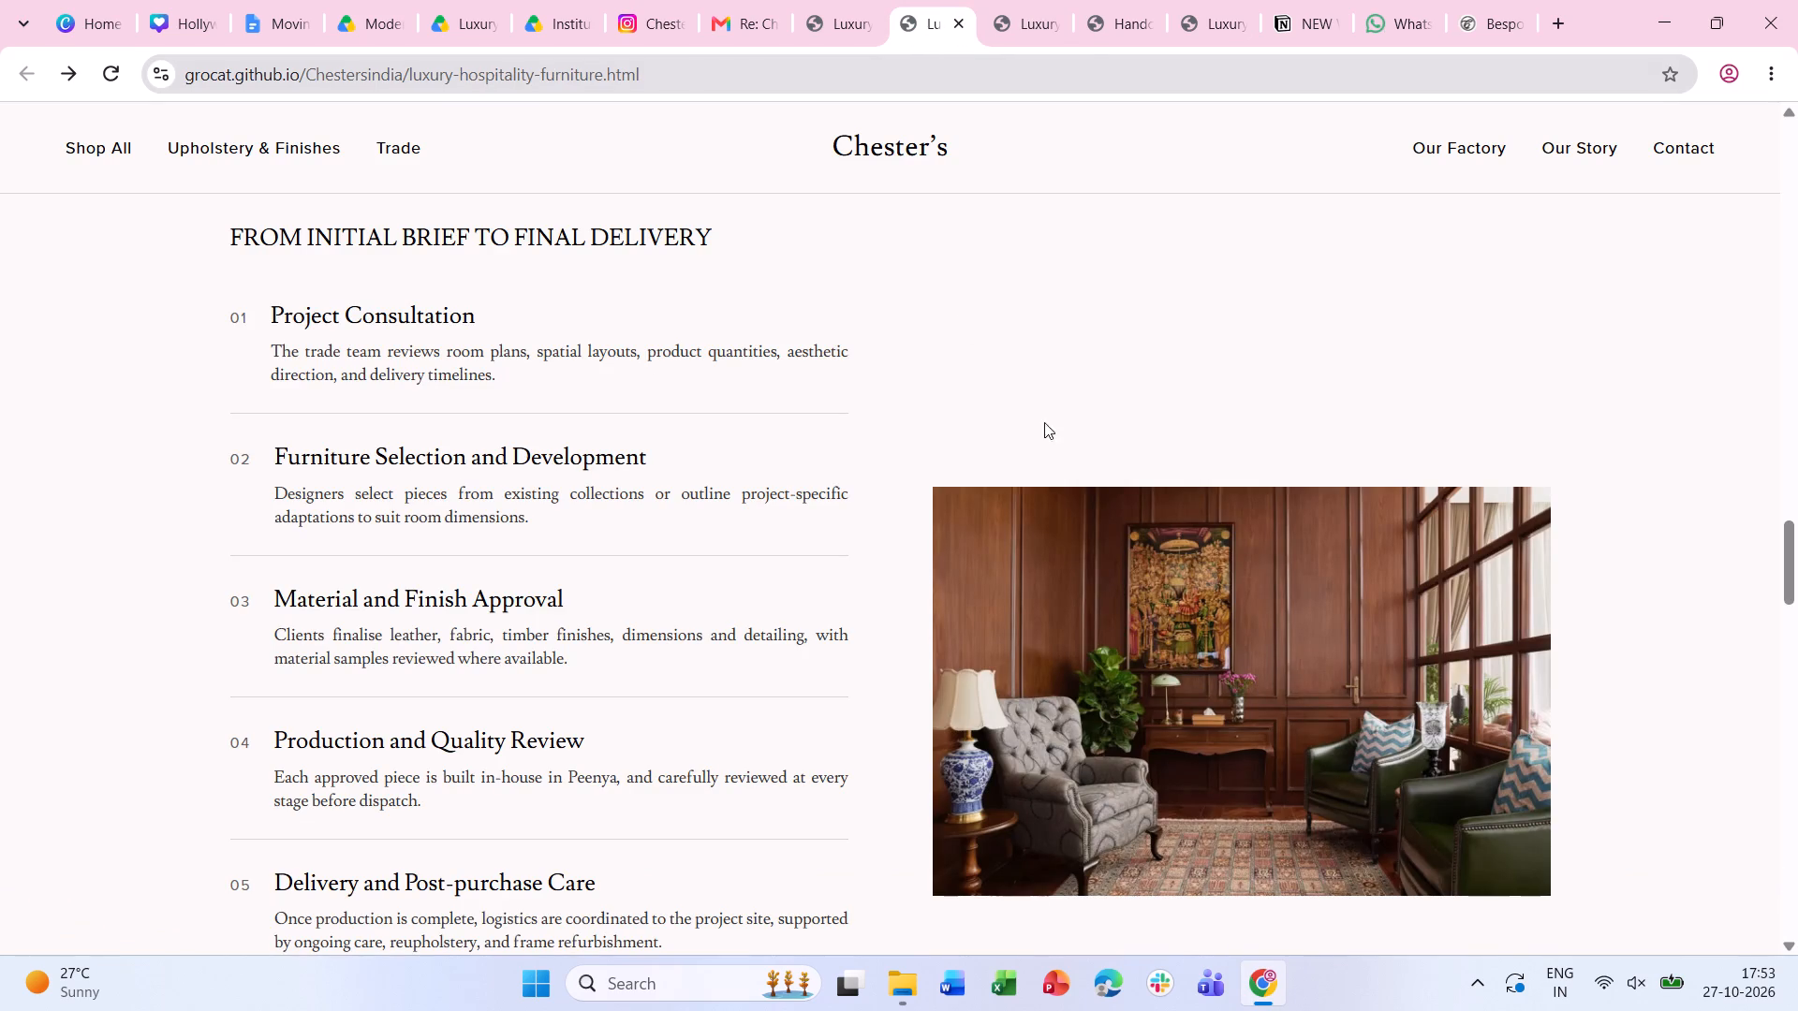
{"action": "left_click", "coordinate": [389, 0]}
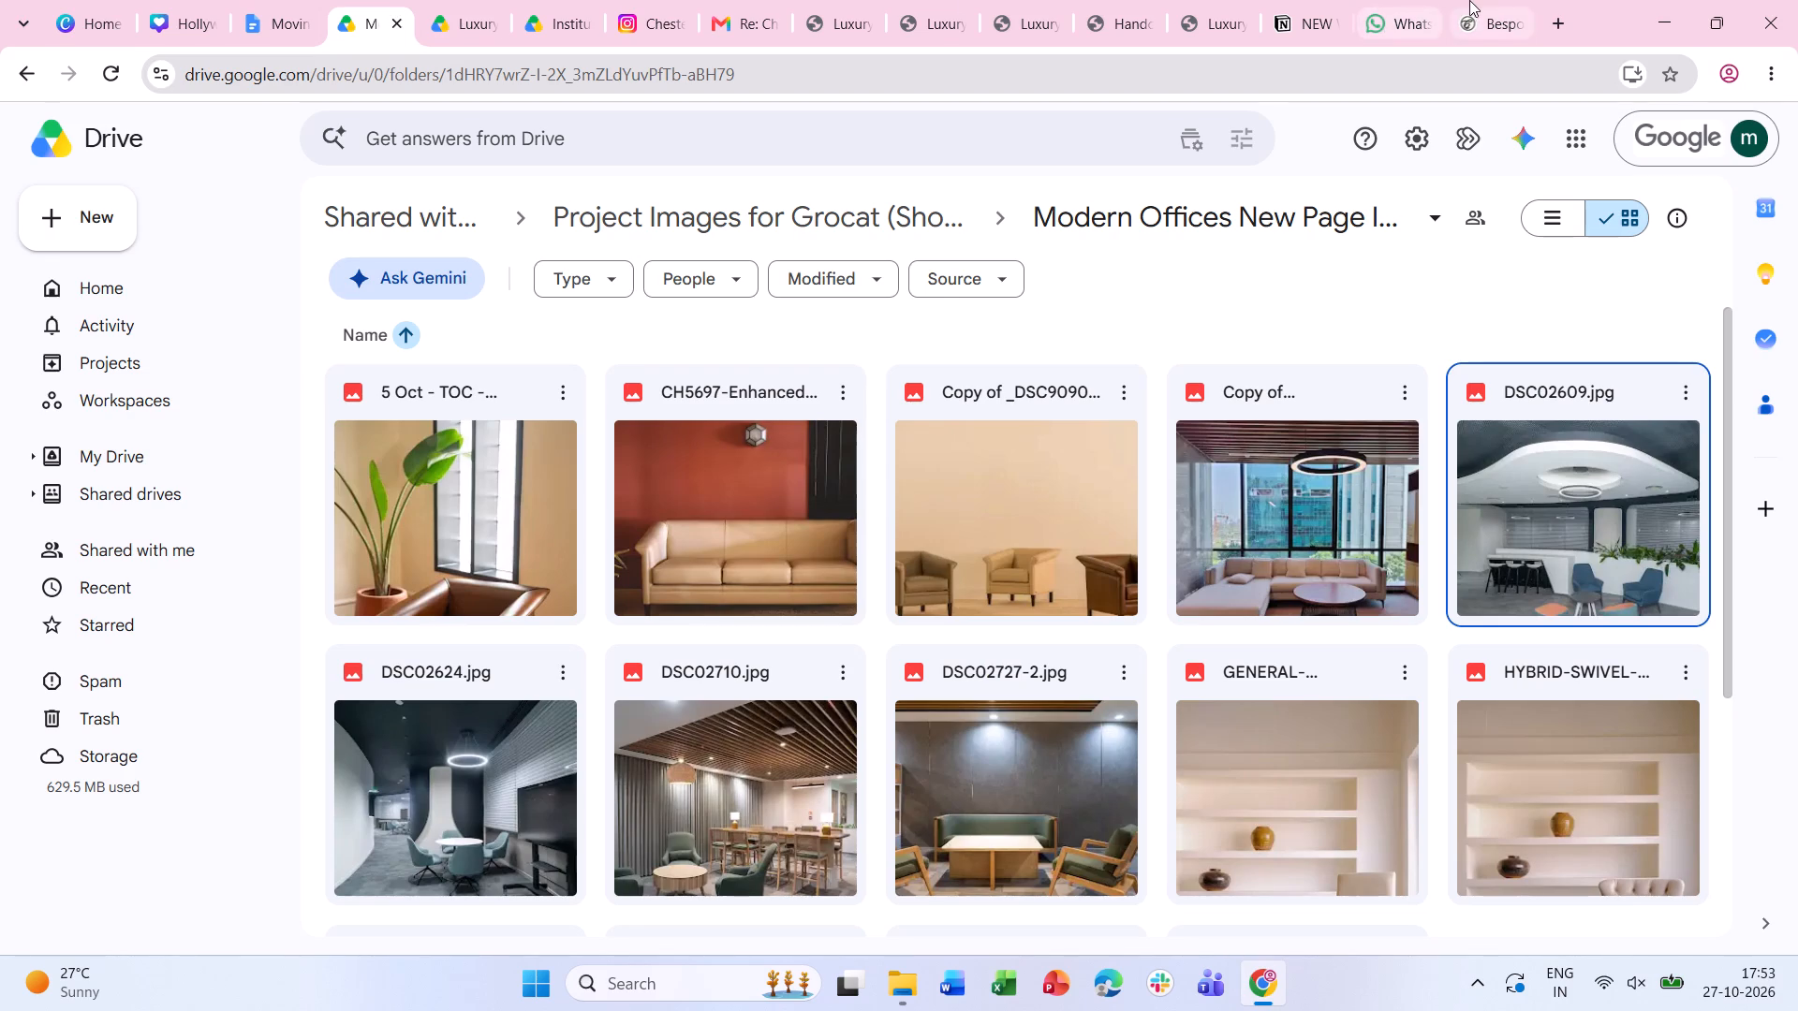
{"action": "left_click", "coordinate": [1324, 0]}
{"action": "type", "text": "Image needs to be replaced"}
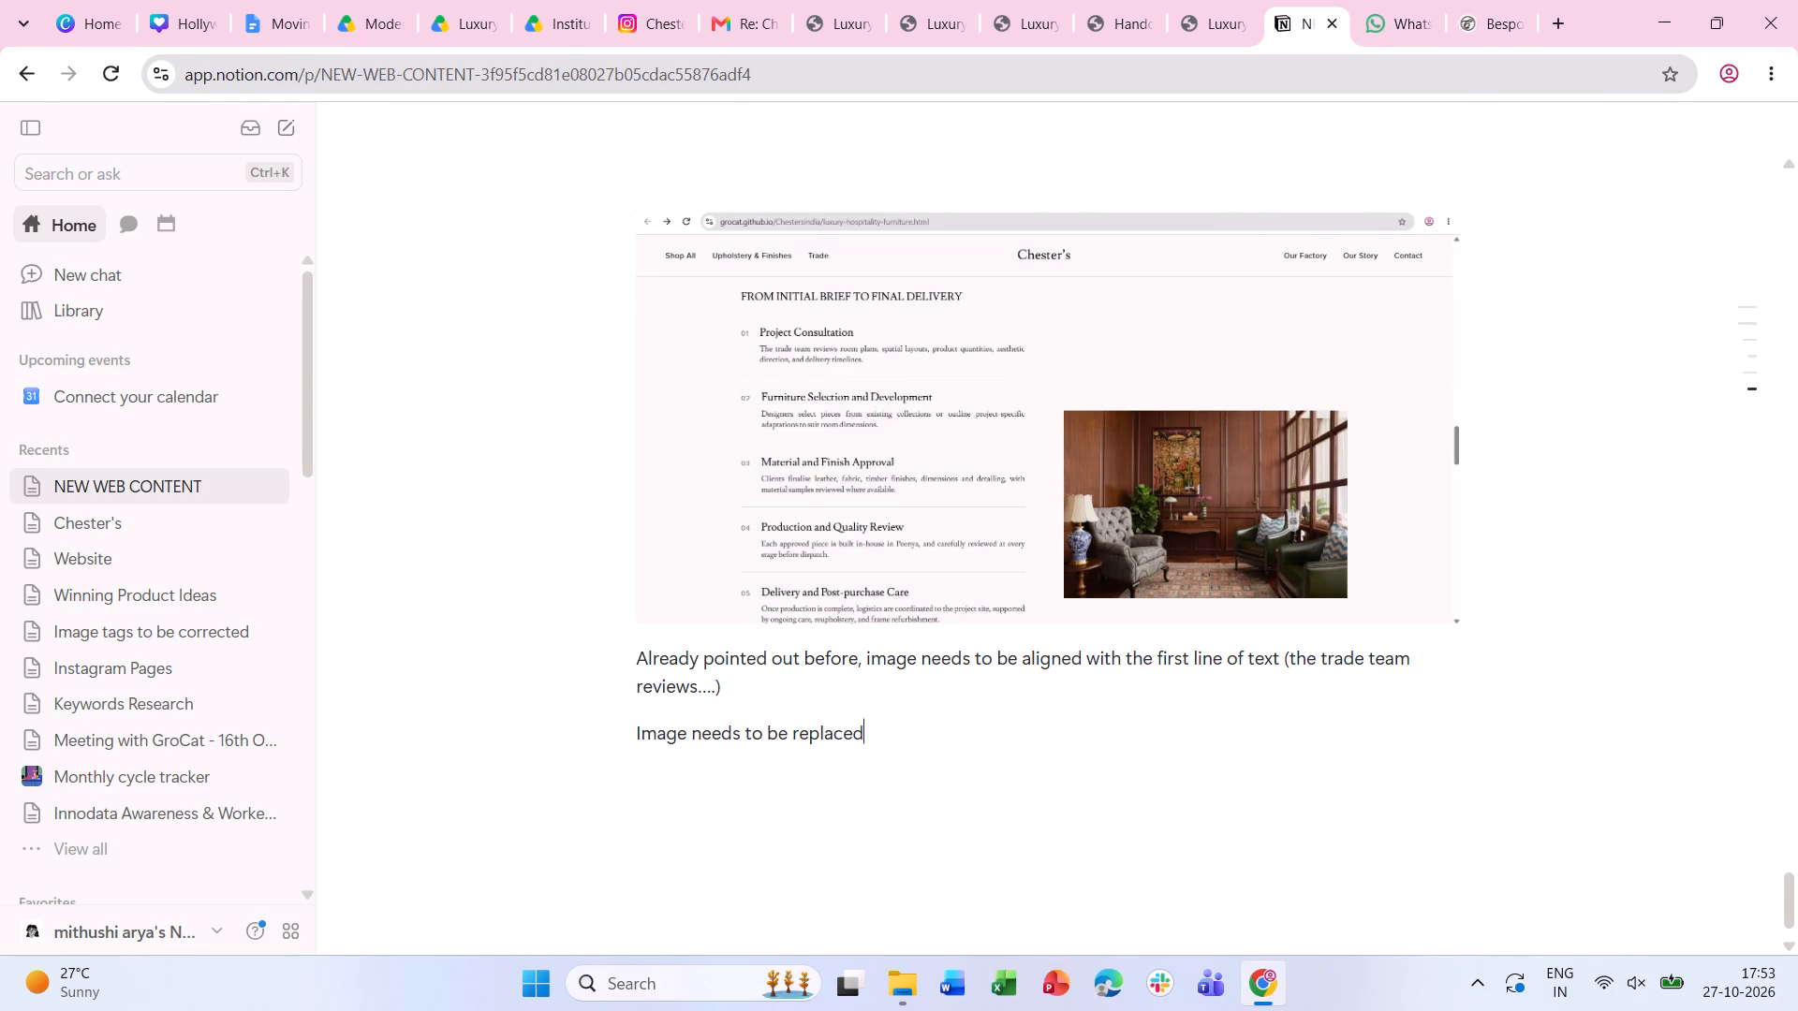
{"action": "type", "text": ". Have provided the"}
{"action": "key", "text": "BackSpace"}
{"action": "key", "text": "BackSpace"}
{"action": "key", "text": "BackSpace"}
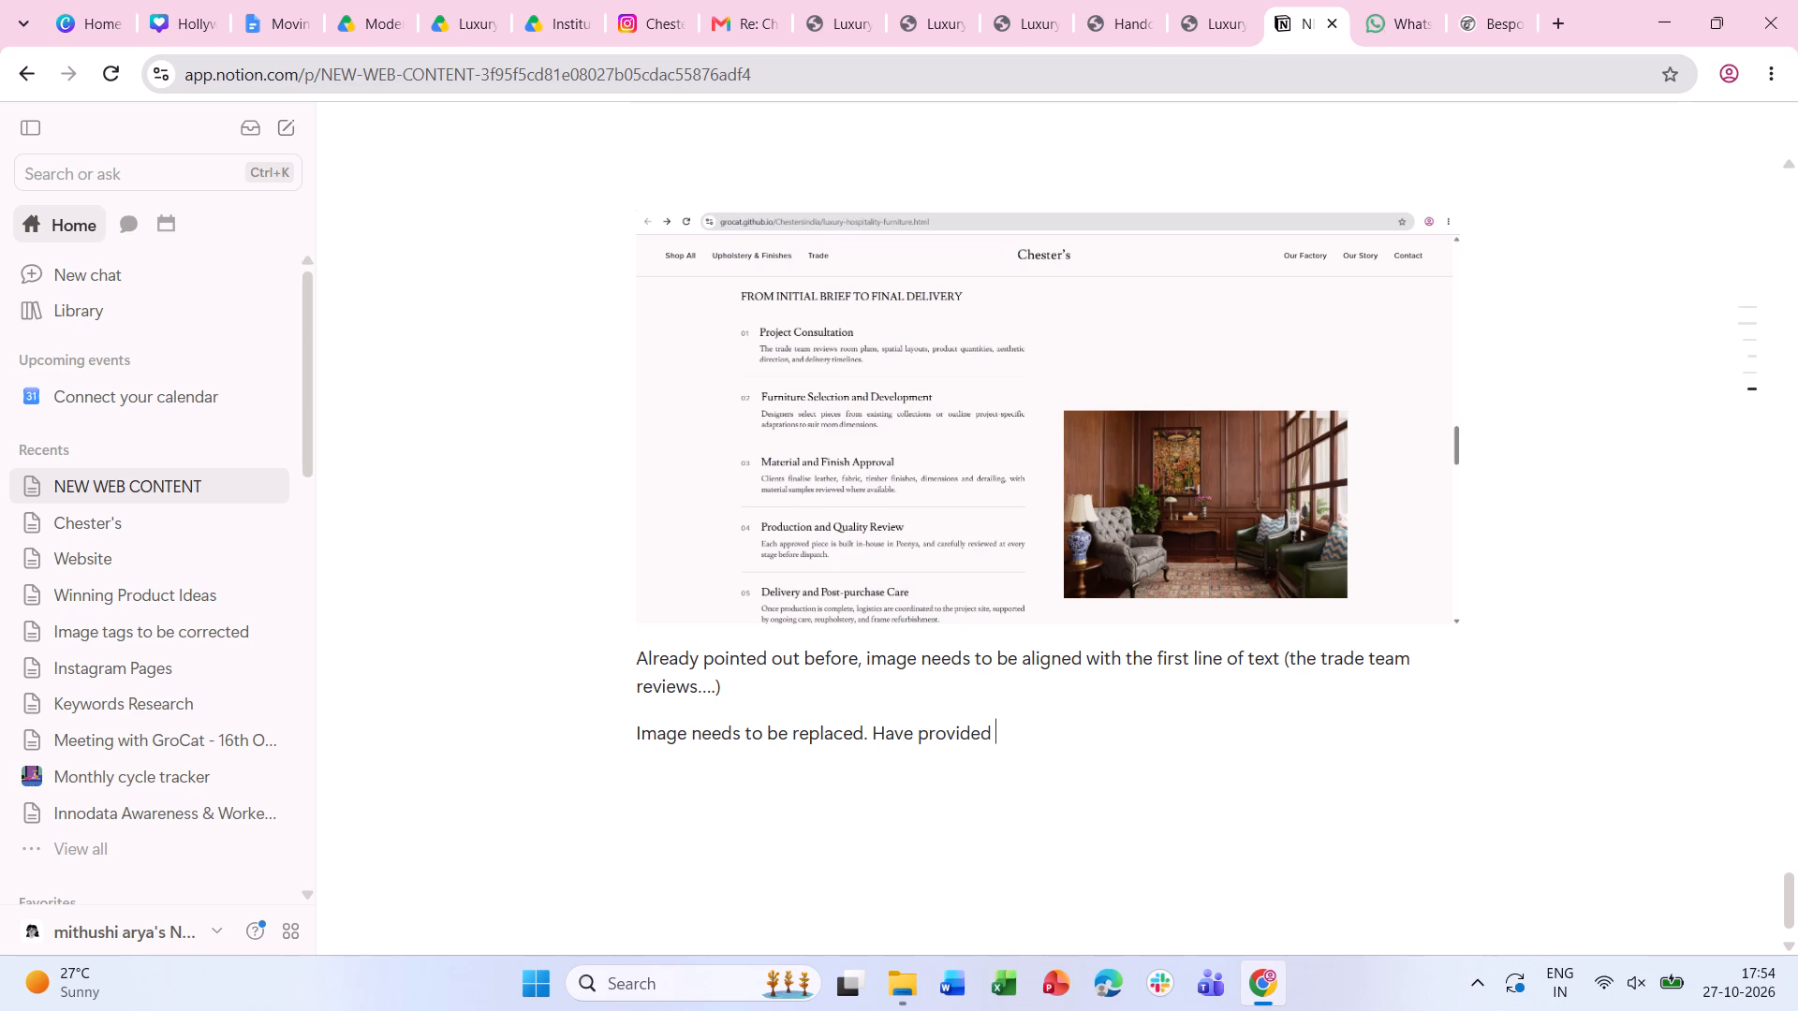
{"action": "key", "text": "space"}
{"action": "key", "text": "BackSpace"}
{"action": "type", "text": "a few image"}
{"action": "key", "text": "space"}
{"action": "key", "text": "BackSpace"}
{"action": "type", "text": "s on"}
{"action": "key", "text": "space"}
{"action": "key", "text": "BackSpace"}
{"action": "key", "text": "BackSpace"}
{"action": "key", "text": "BackSpace"}
{"action": "type", "text": "in the drive folder."}
{"action": "key", "text": "Return"}
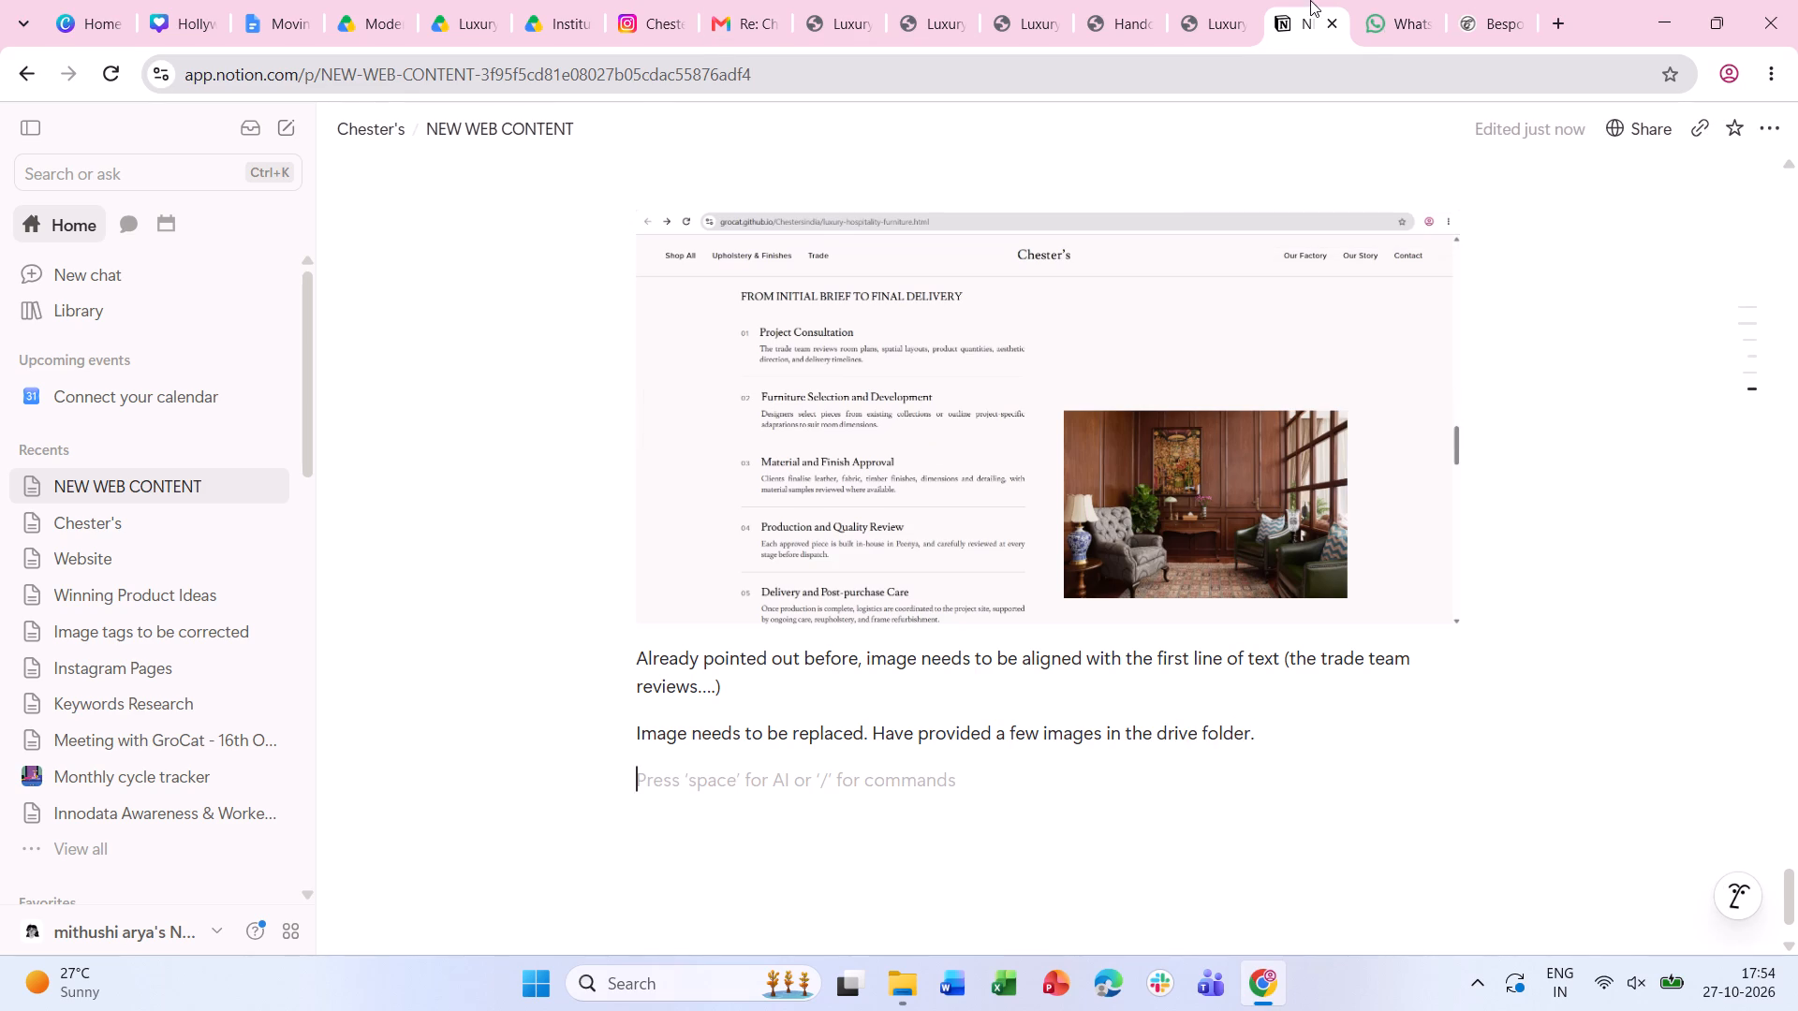
Examine the Tollygunge club and Conrad Blr images in the Luxury Hospitality Furniture Drive folder at full size.
{"action": "left_click", "coordinate": [442, 0]}
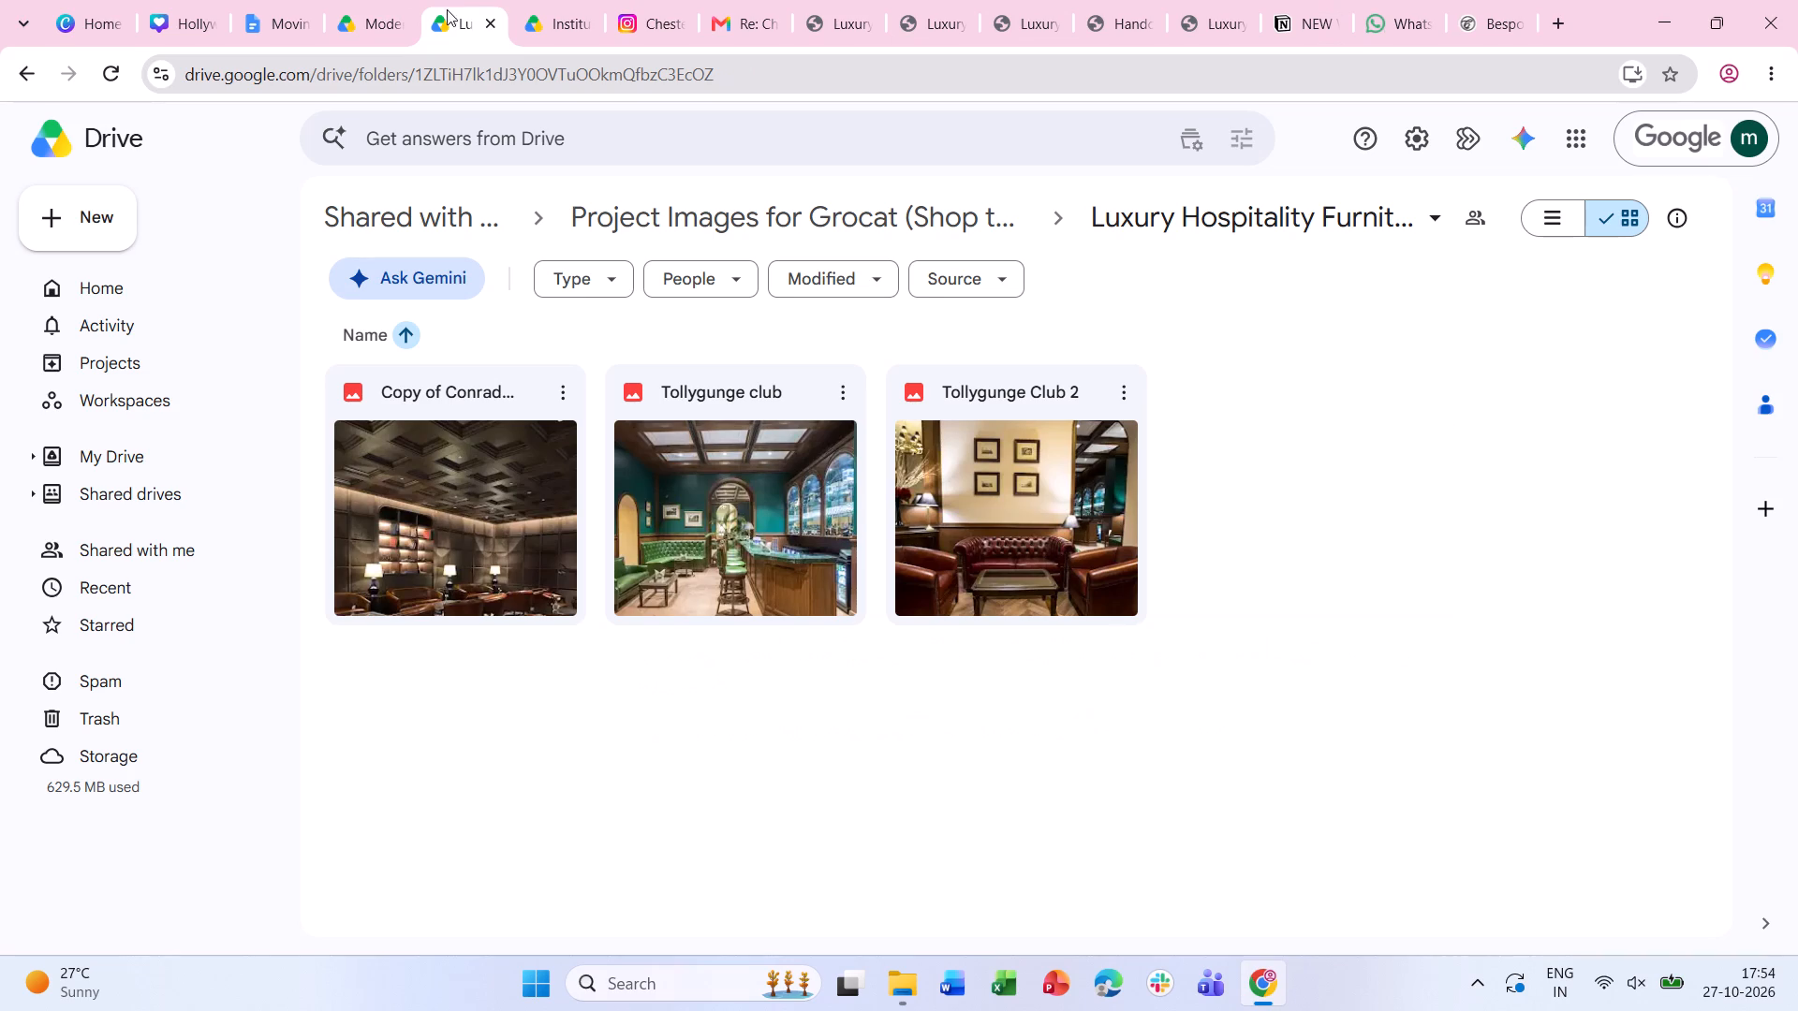
{"action": "left_click", "coordinate": [1298, 649]}
{"action": "double_click", "coordinate": [722, 556]}
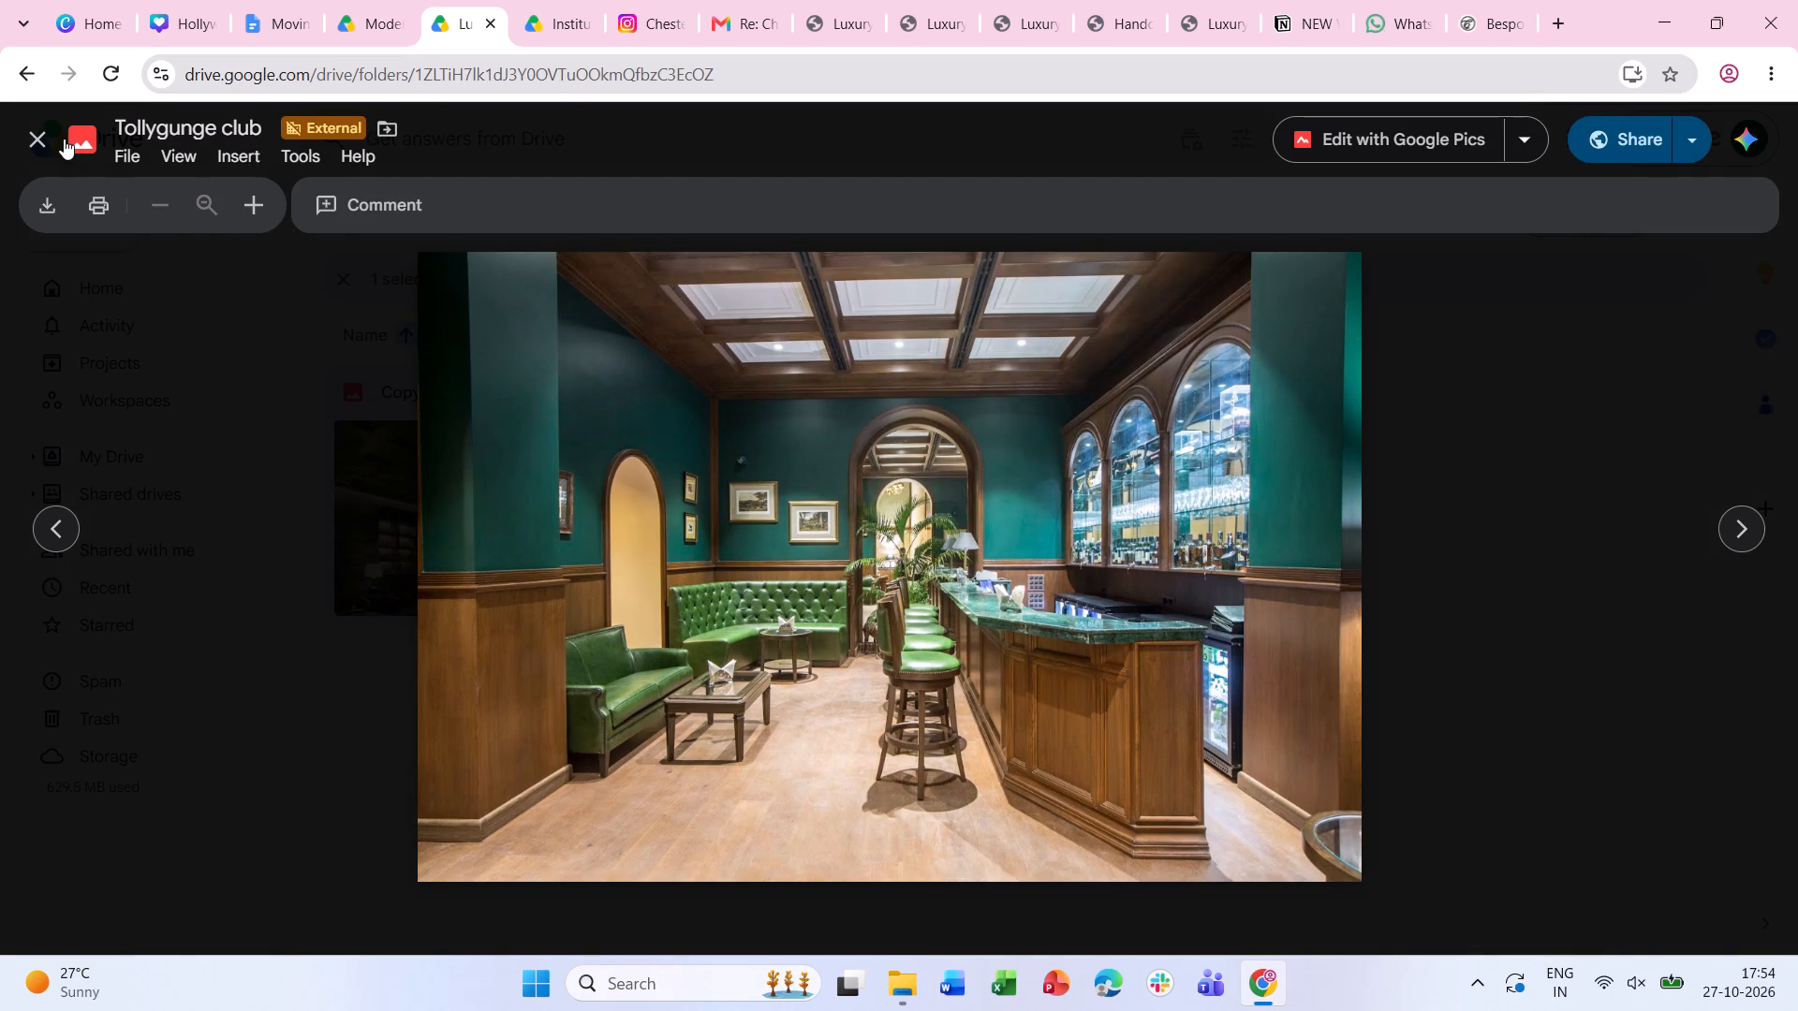
{"action": "left_click", "coordinate": [46, 139]}
{"action": "left_click", "coordinate": [769, 642]}
{"action": "double_click", "coordinate": [494, 533]}
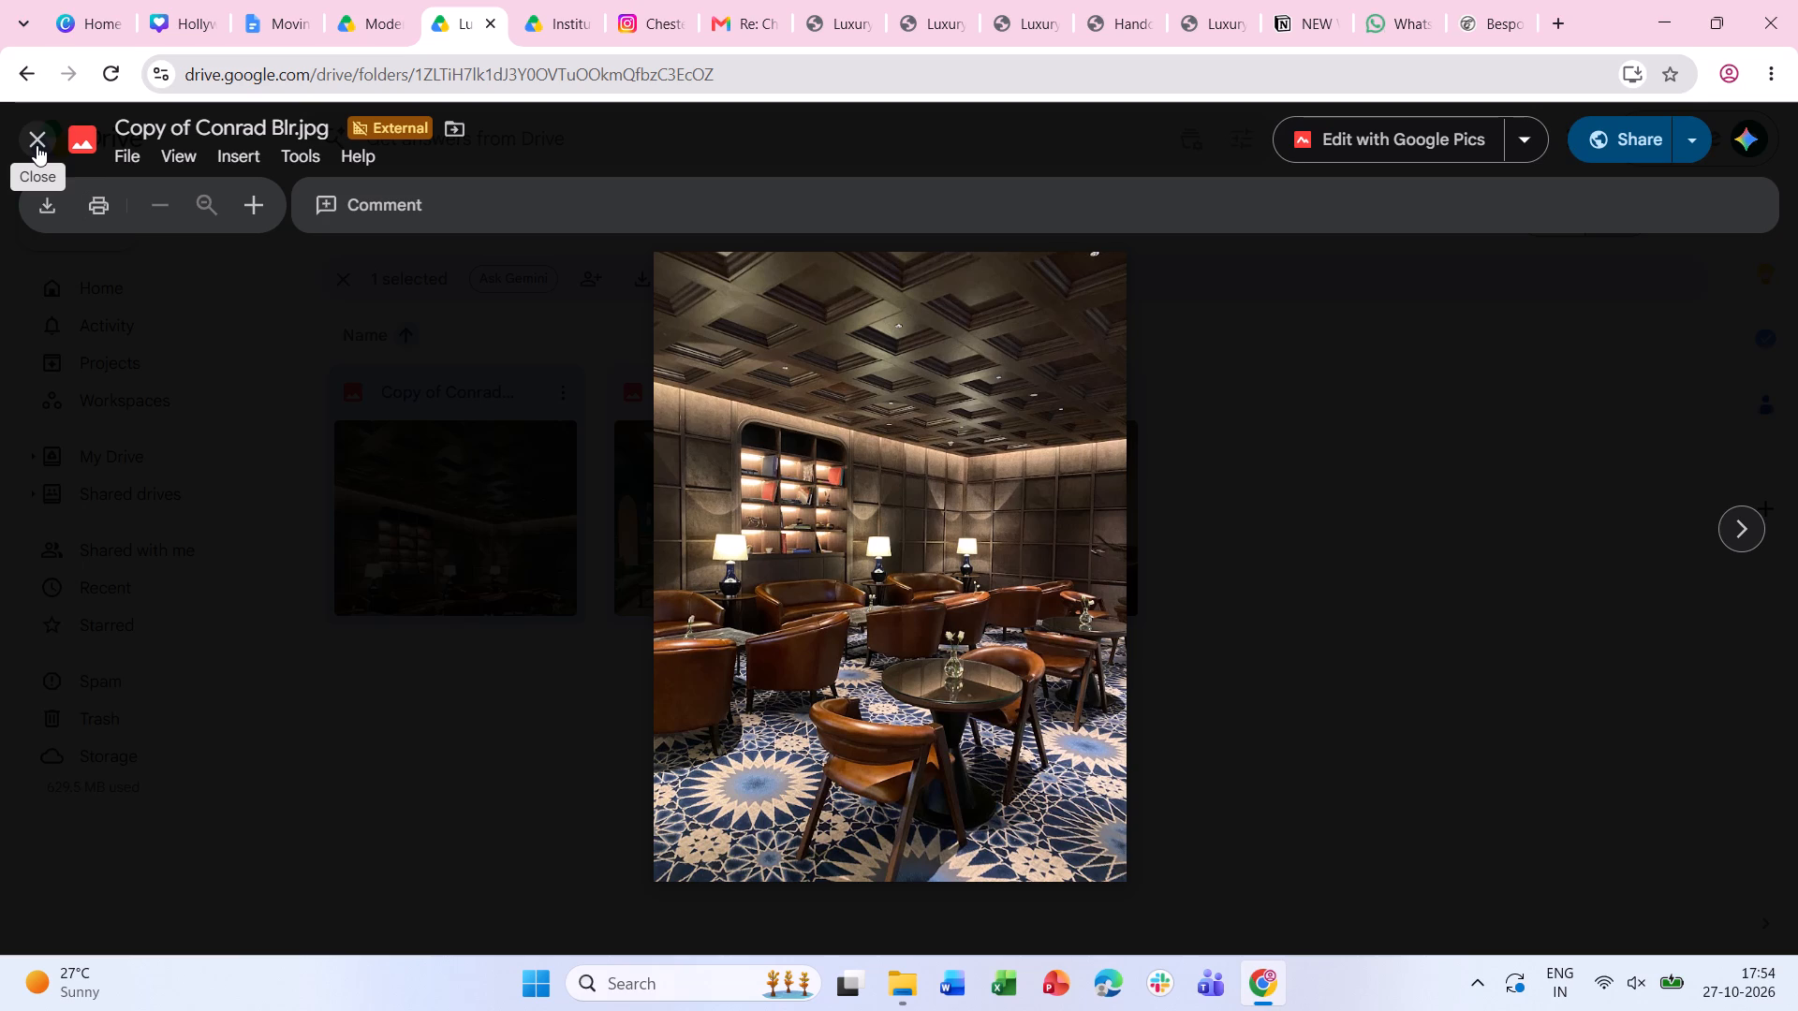
{"action": "left_click", "coordinate": [37, 145]}
{"action": "left_click", "coordinate": [788, 752]}
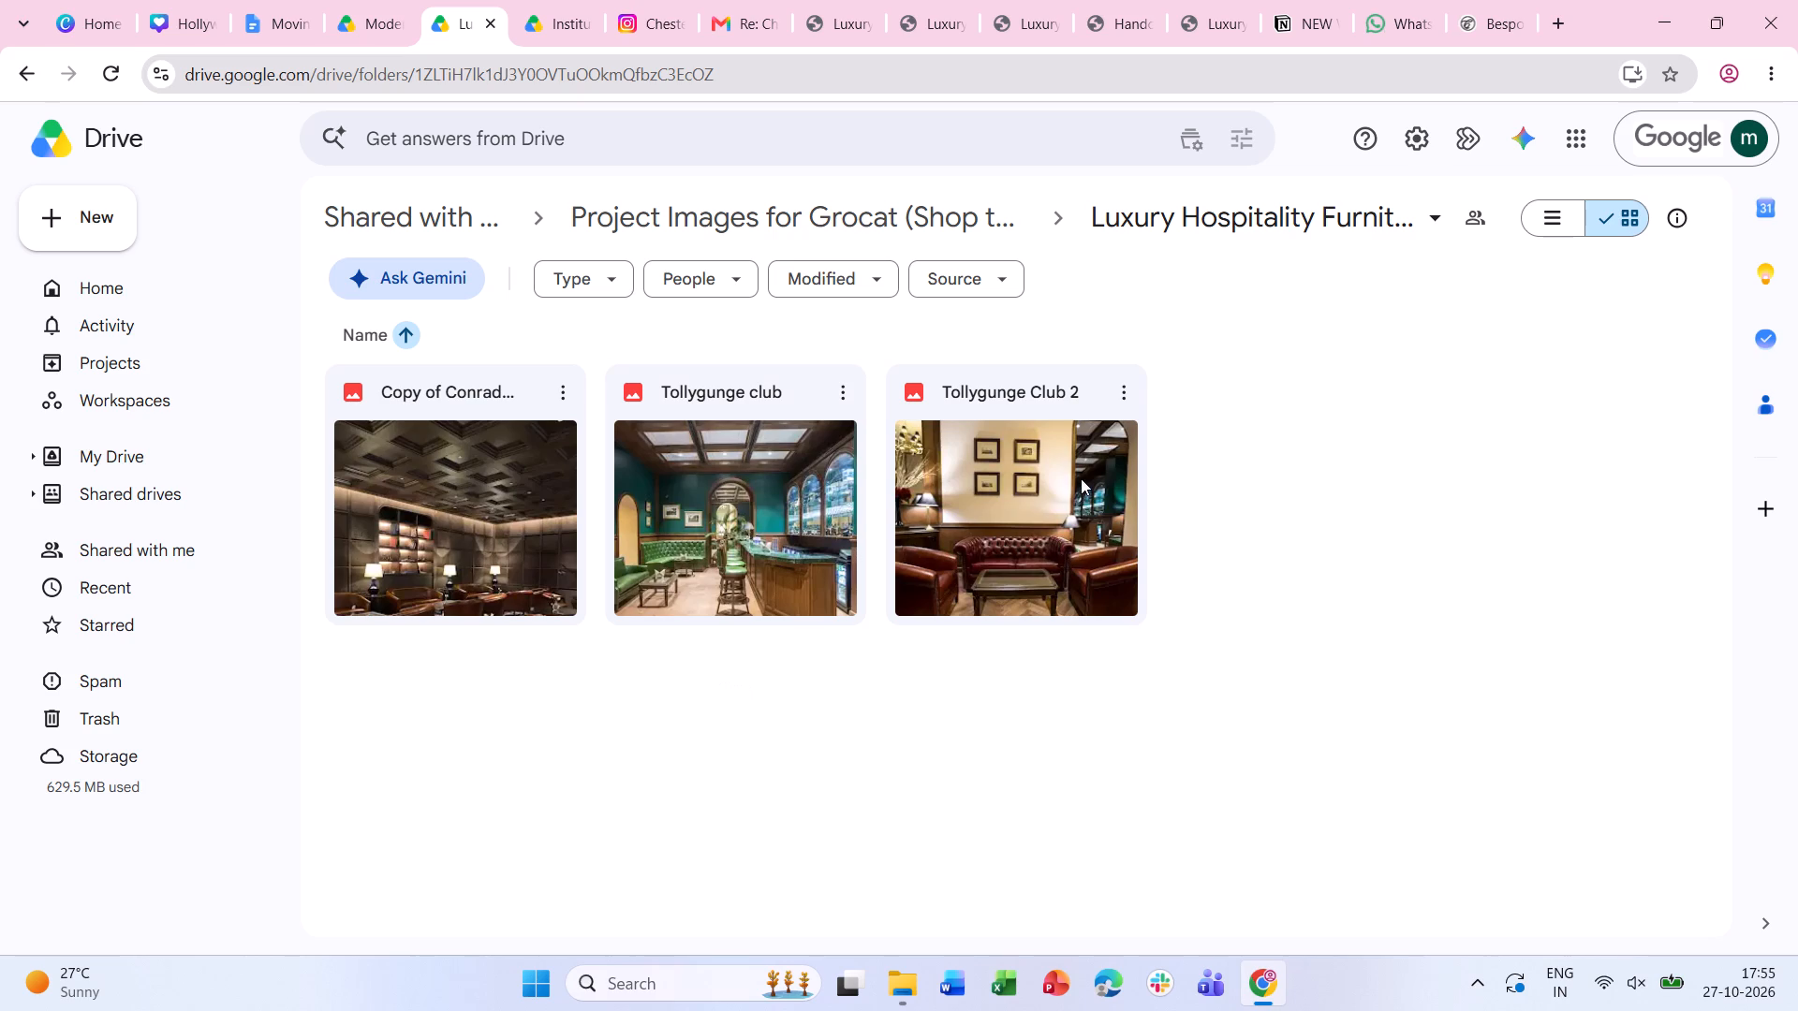
Examine the hospitality page's delivery section and "Furniture Made for Distinctive Properties" section, comparing them with the sections higher up the page.
{"action": "left_click", "coordinate": [821, 0]}
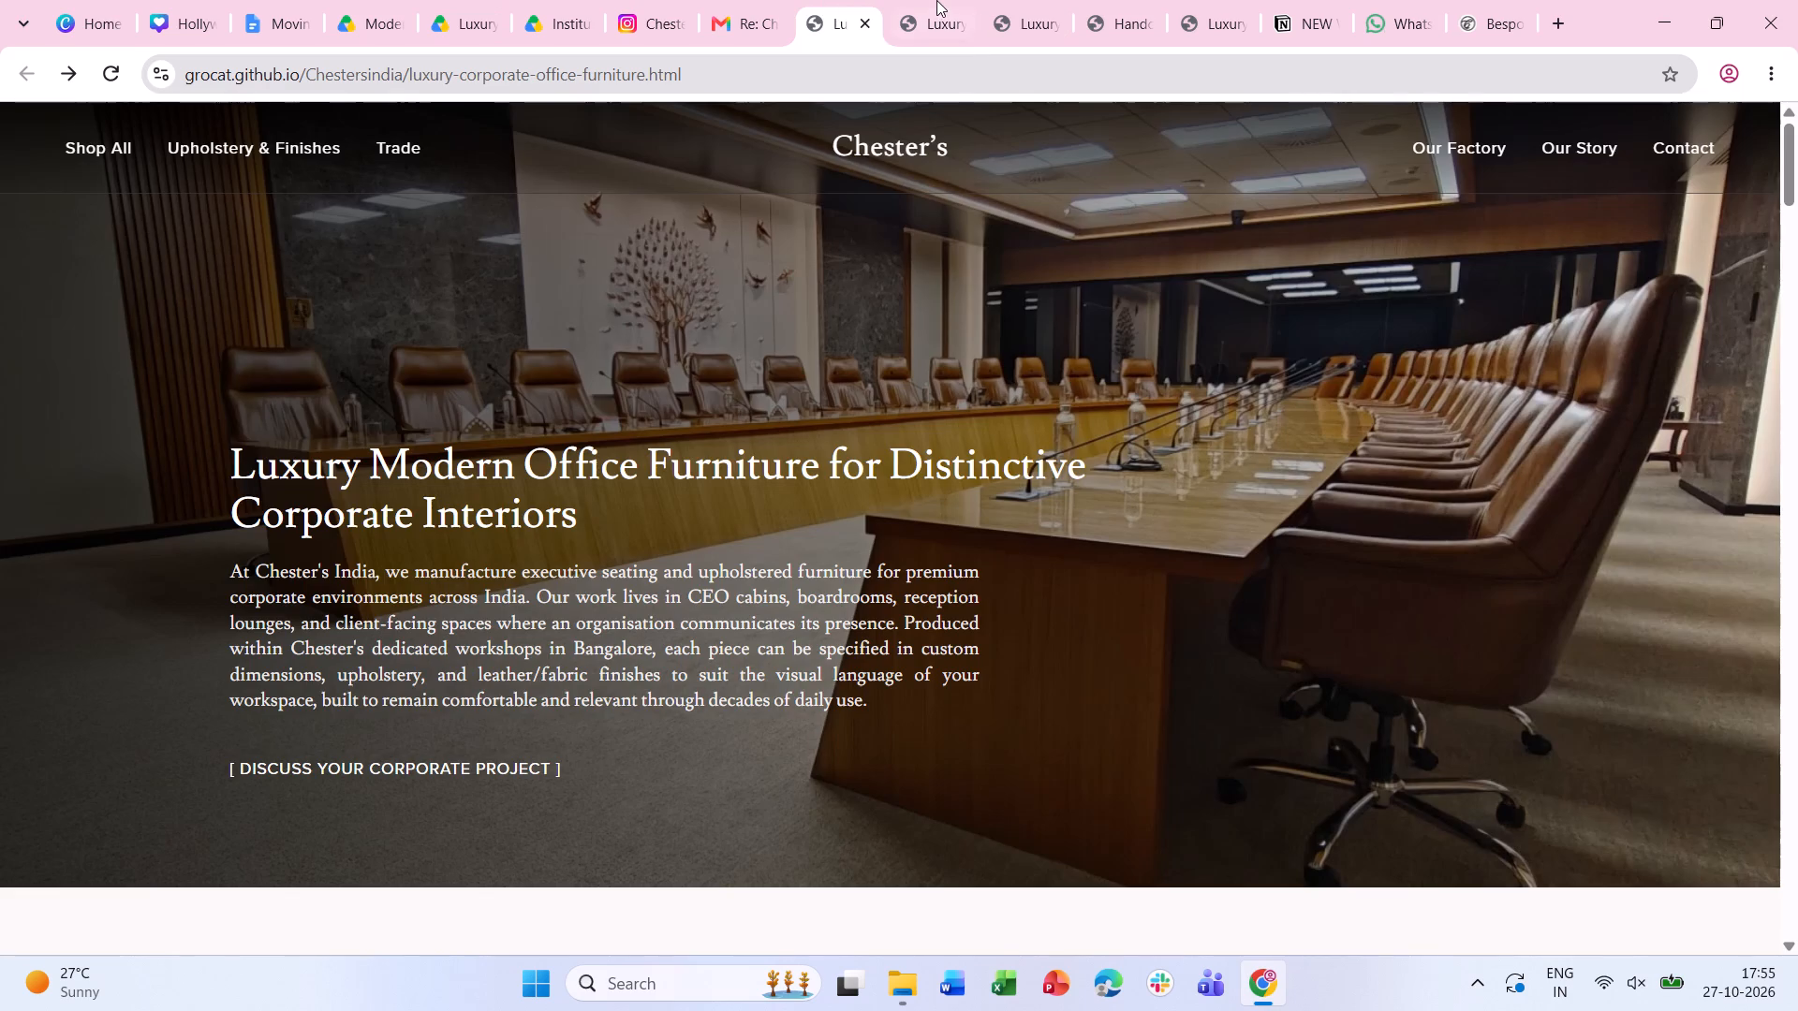
{"action": "left_click", "coordinate": [937, 0]}
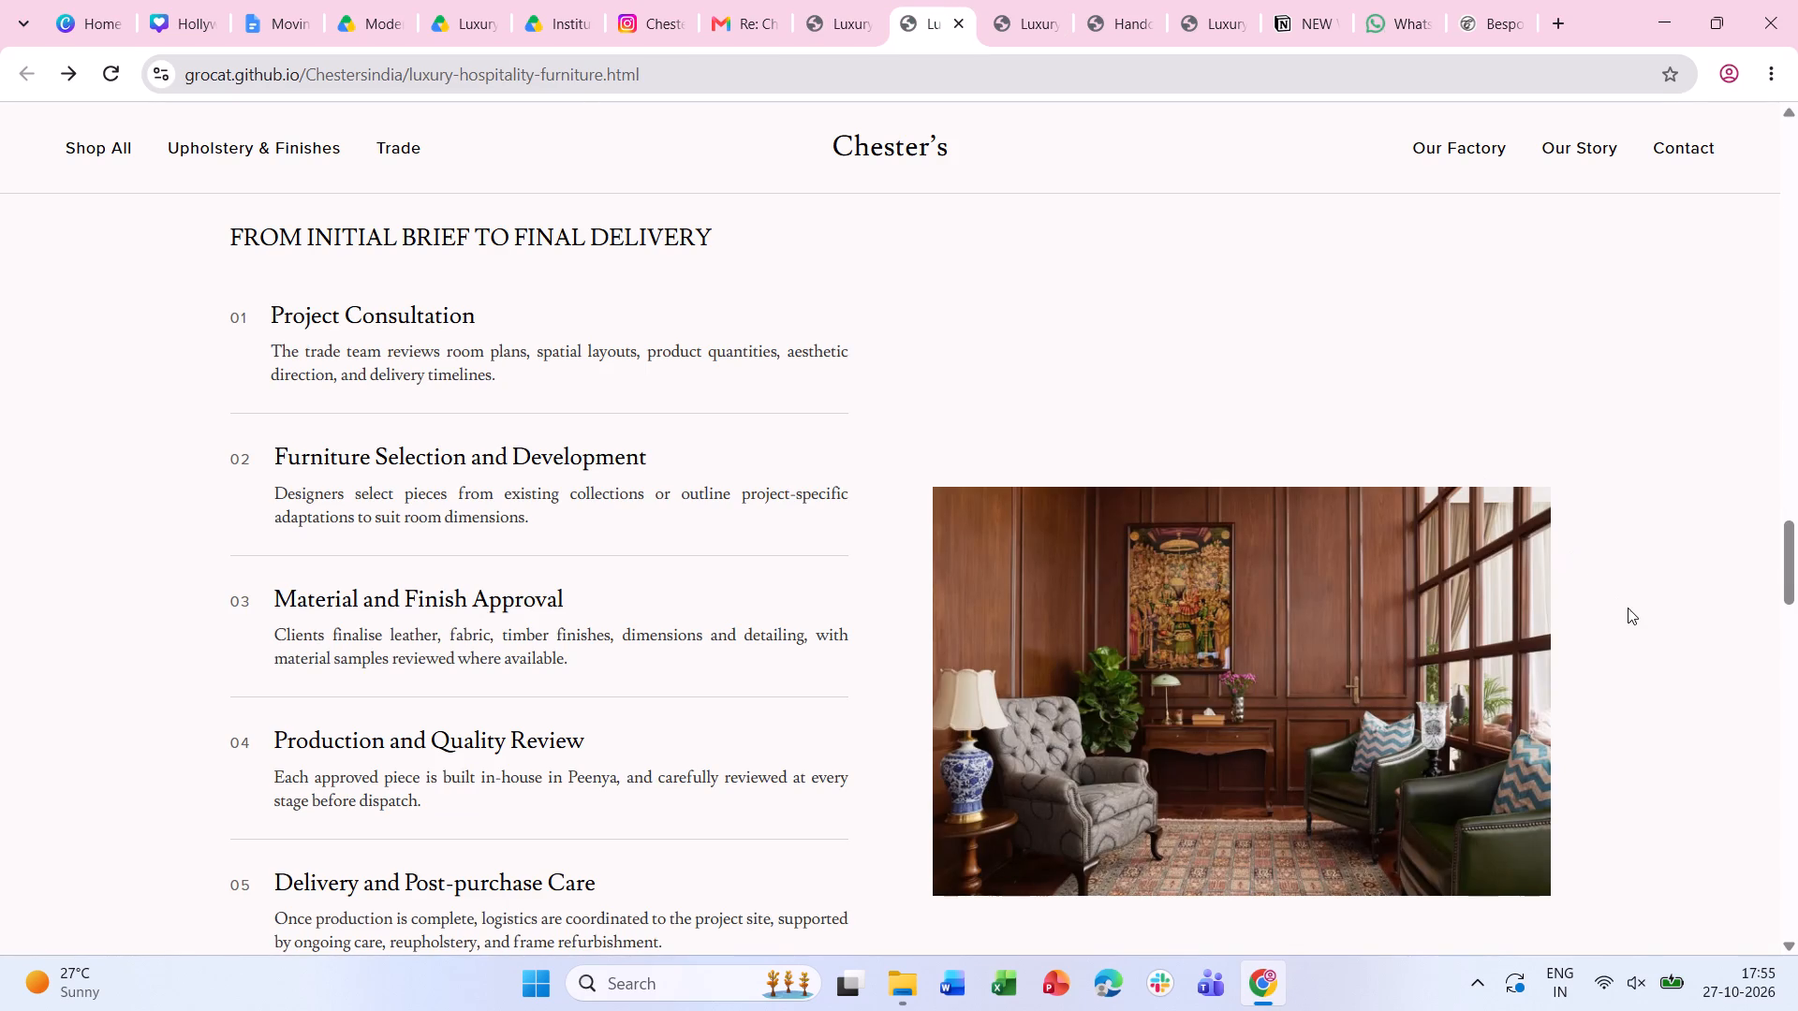
{"action": "scroll", "coordinate": [1628, 608], "scroll_direction": "down", "scroll_amount": 1}
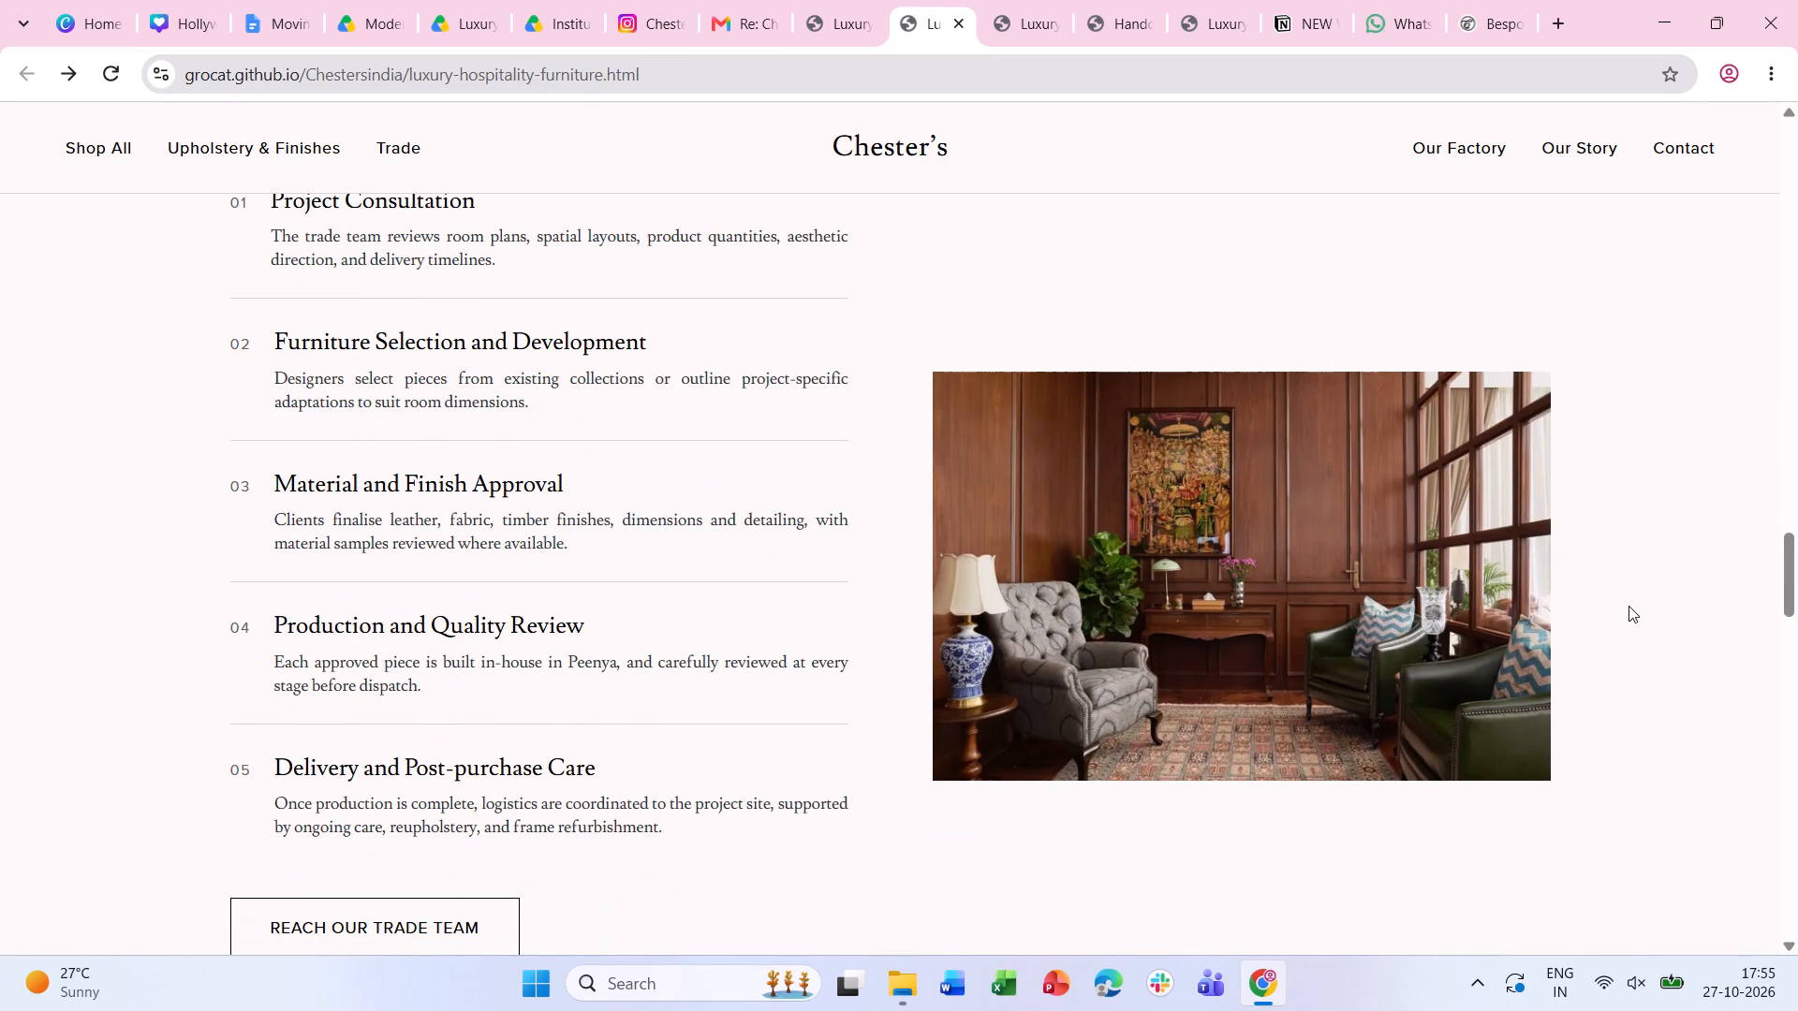
{"action": "scroll", "coordinate": [1629, 606], "scroll_direction": "down", "scroll_amount": 1}
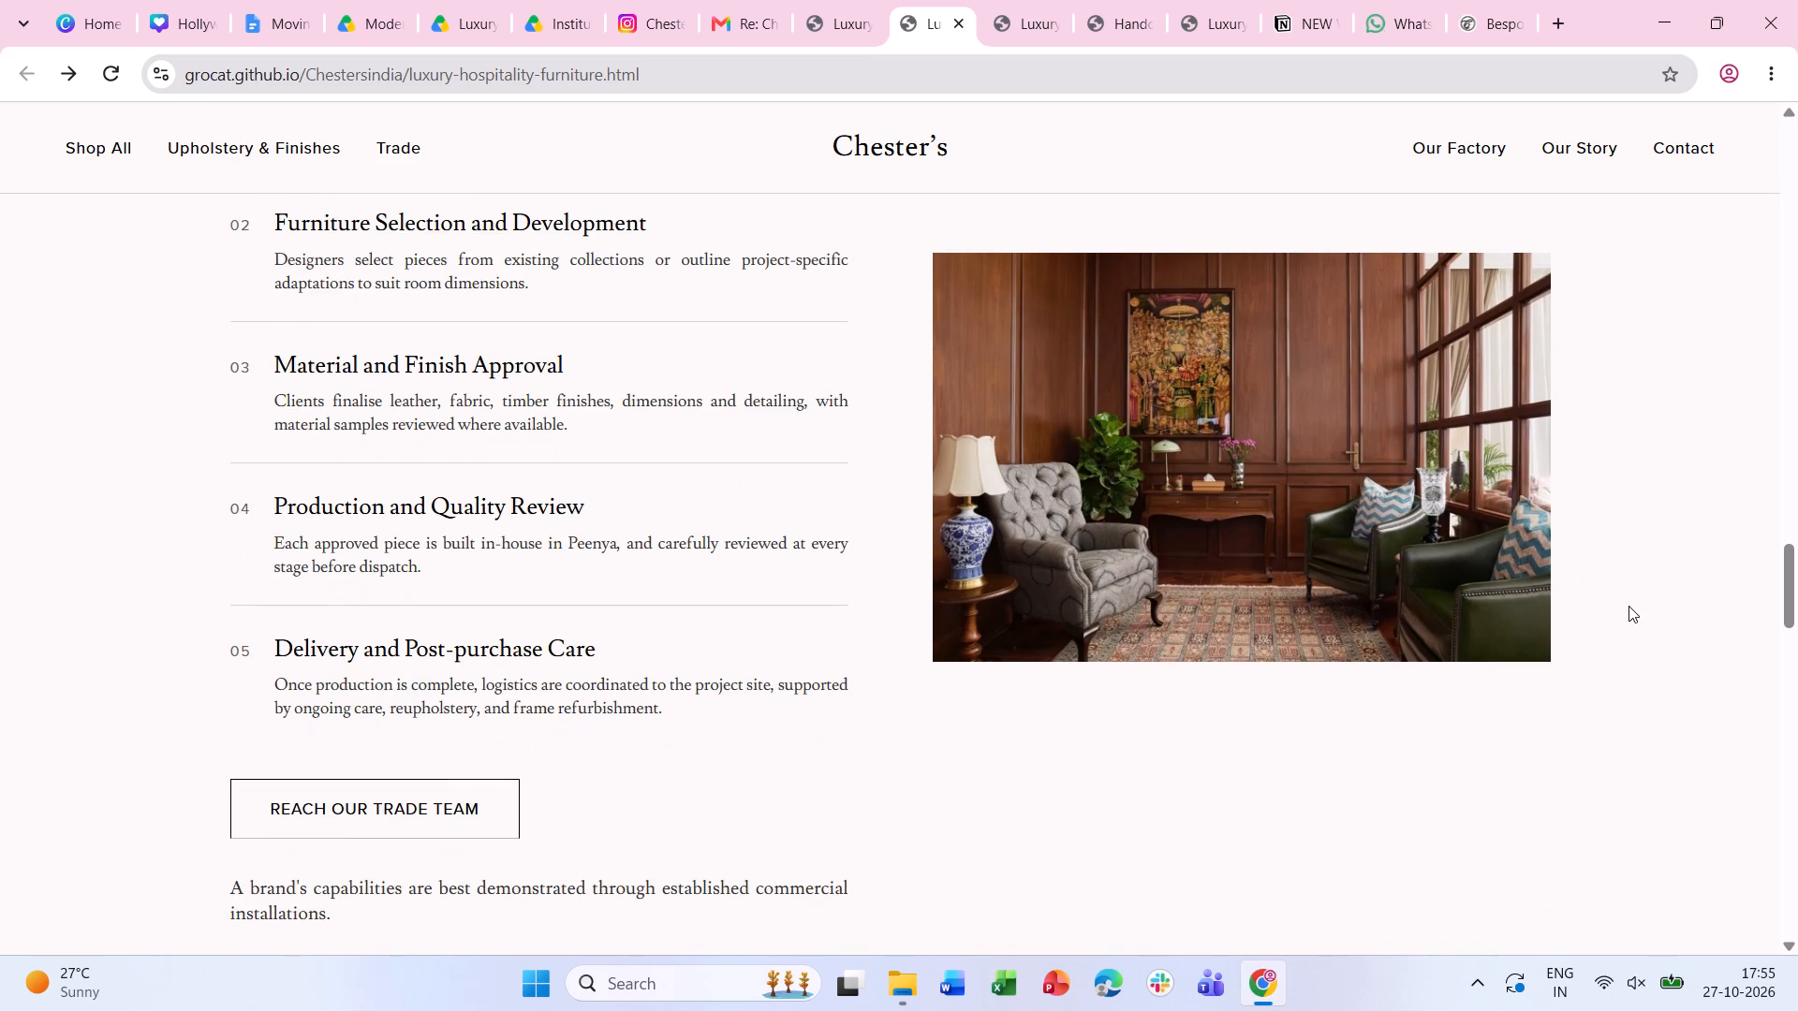
{"action": "scroll", "coordinate": [1629, 606], "scroll_direction": "down", "scroll_amount": 1}
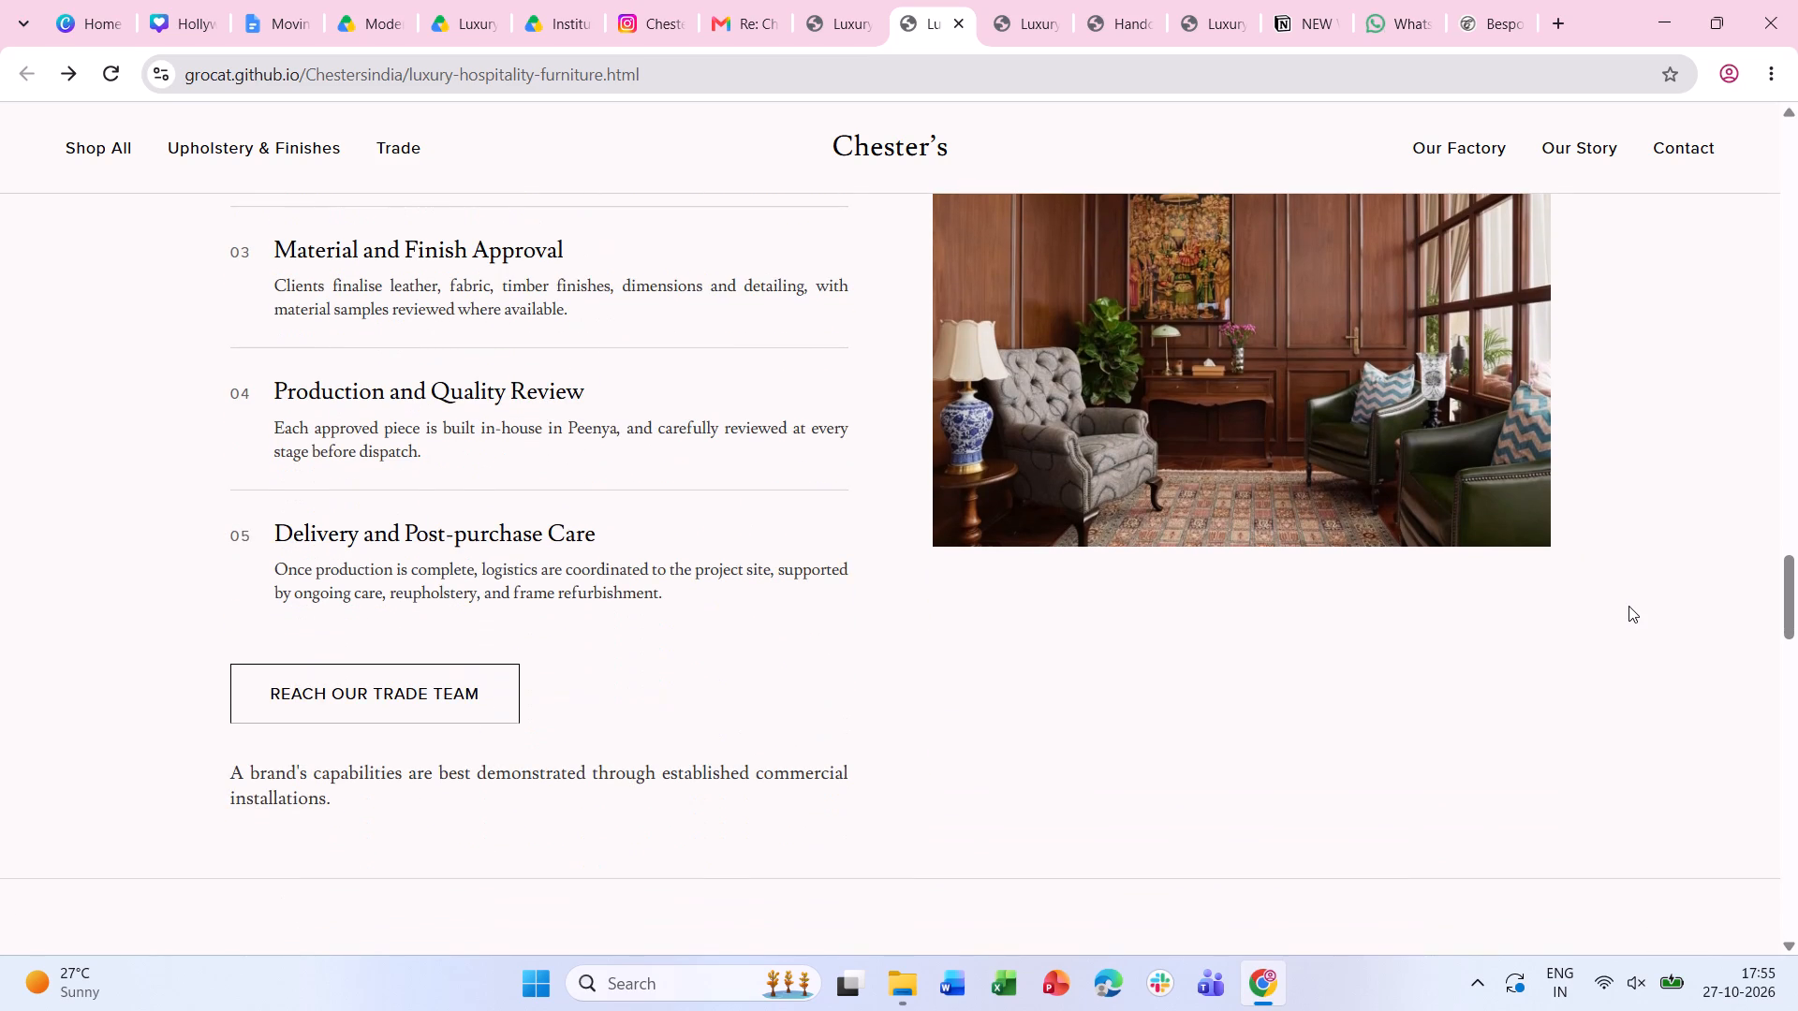
{"action": "scroll", "coordinate": [1629, 606], "scroll_direction": "down", "scroll_amount": 2}
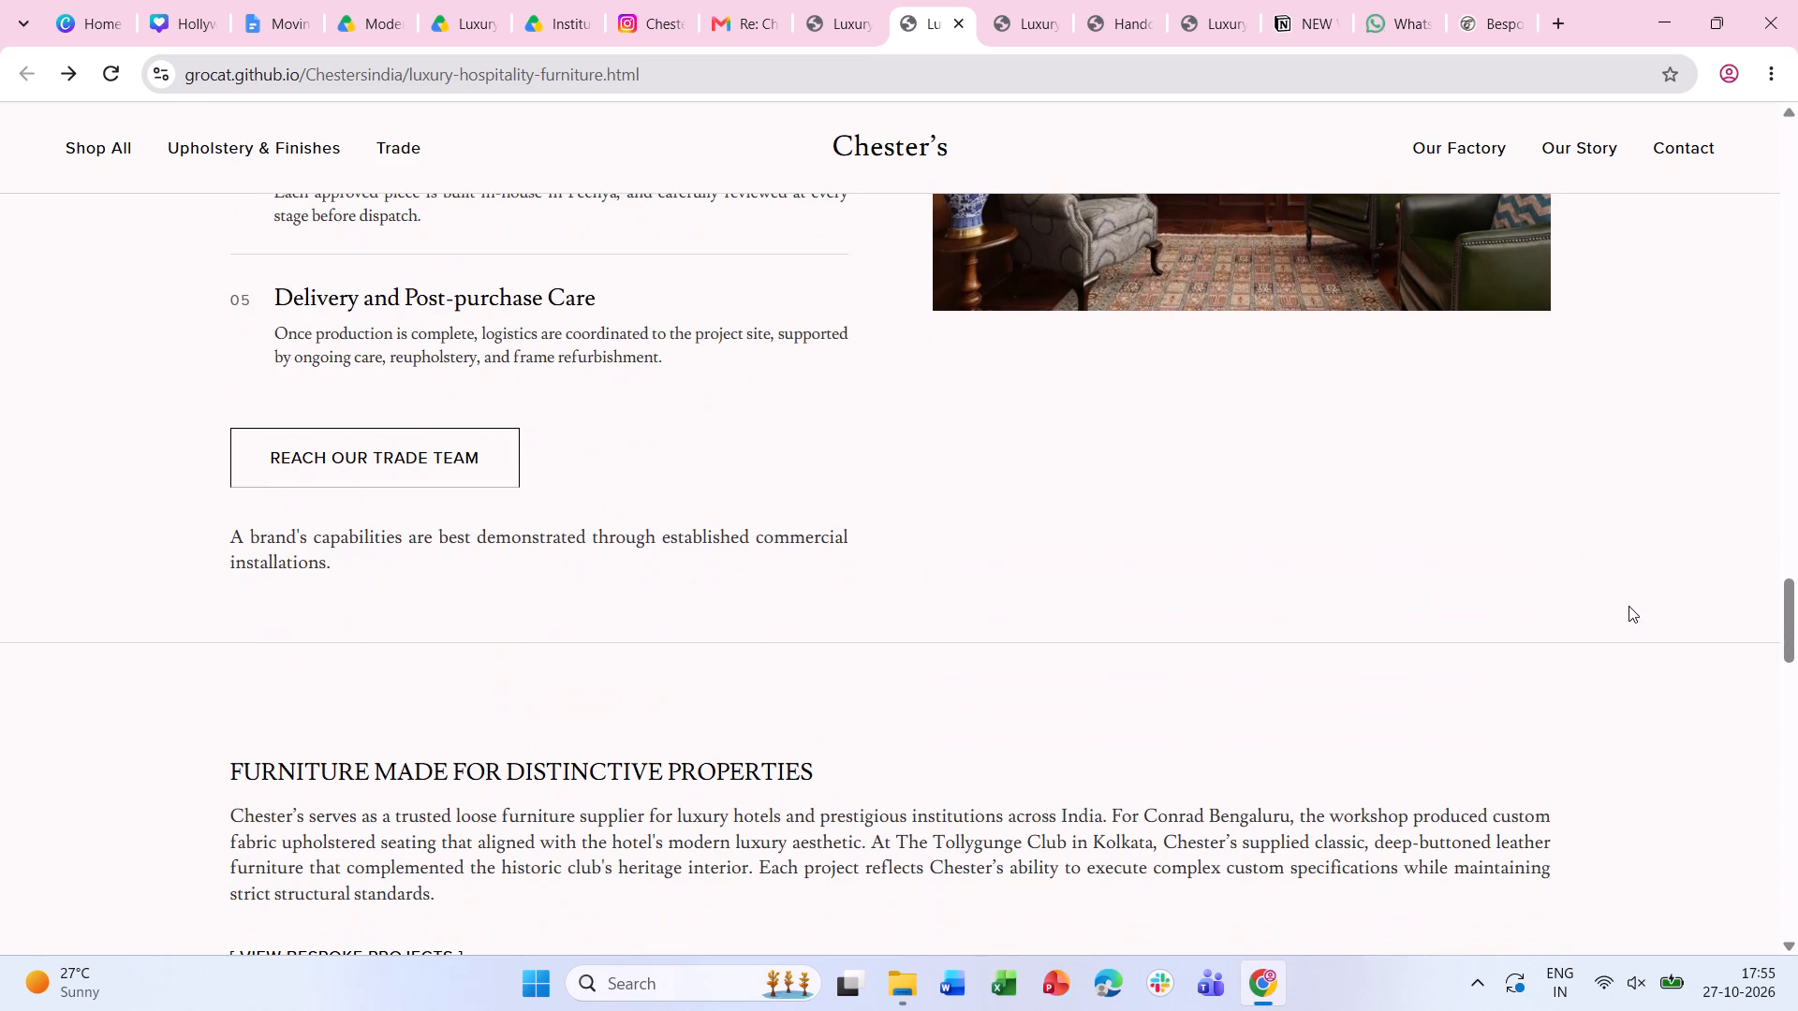
{"action": "scroll", "coordinate": [1629, 606], "scroll_direction": "down", "scroll_amount": 2}
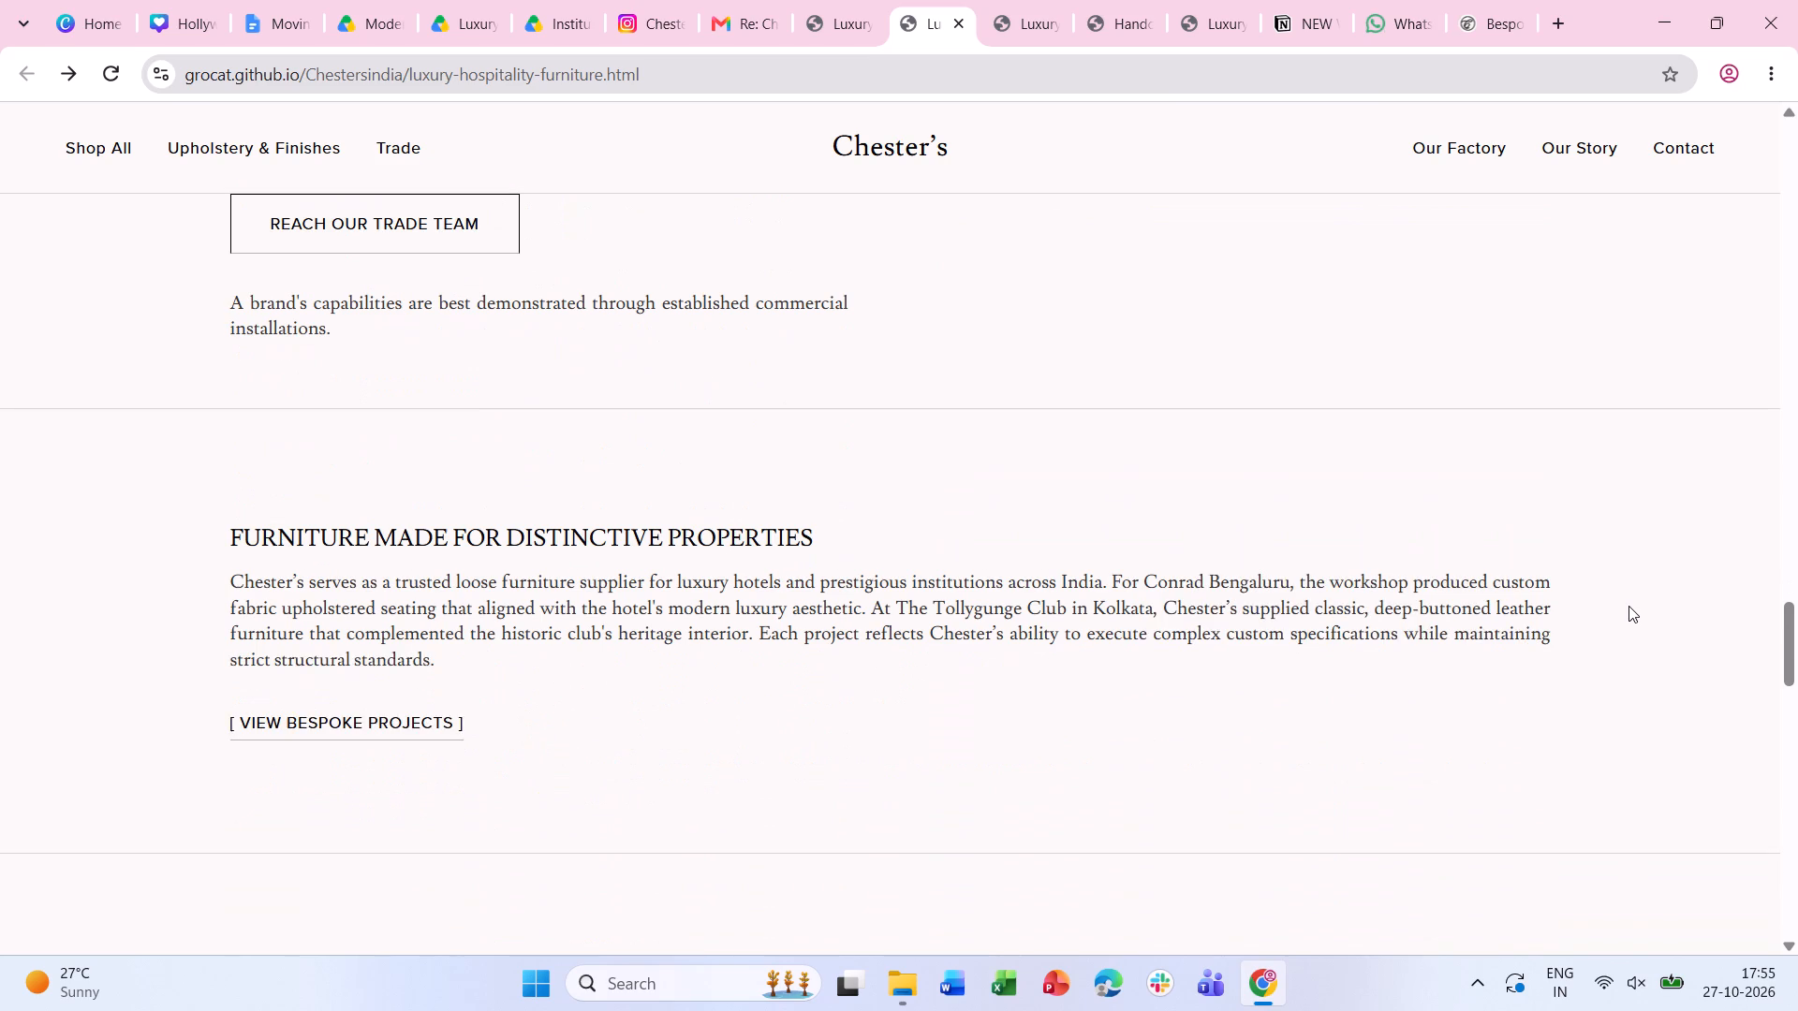
{"action": "scroll", "coordinate": [1629, 606], "scroll_direction": "up", "scroll_amount": 7}
{"action": "scroll", "coordinate": [1629, 606], "scroll_direction": "down", "scroll_amount": 5}
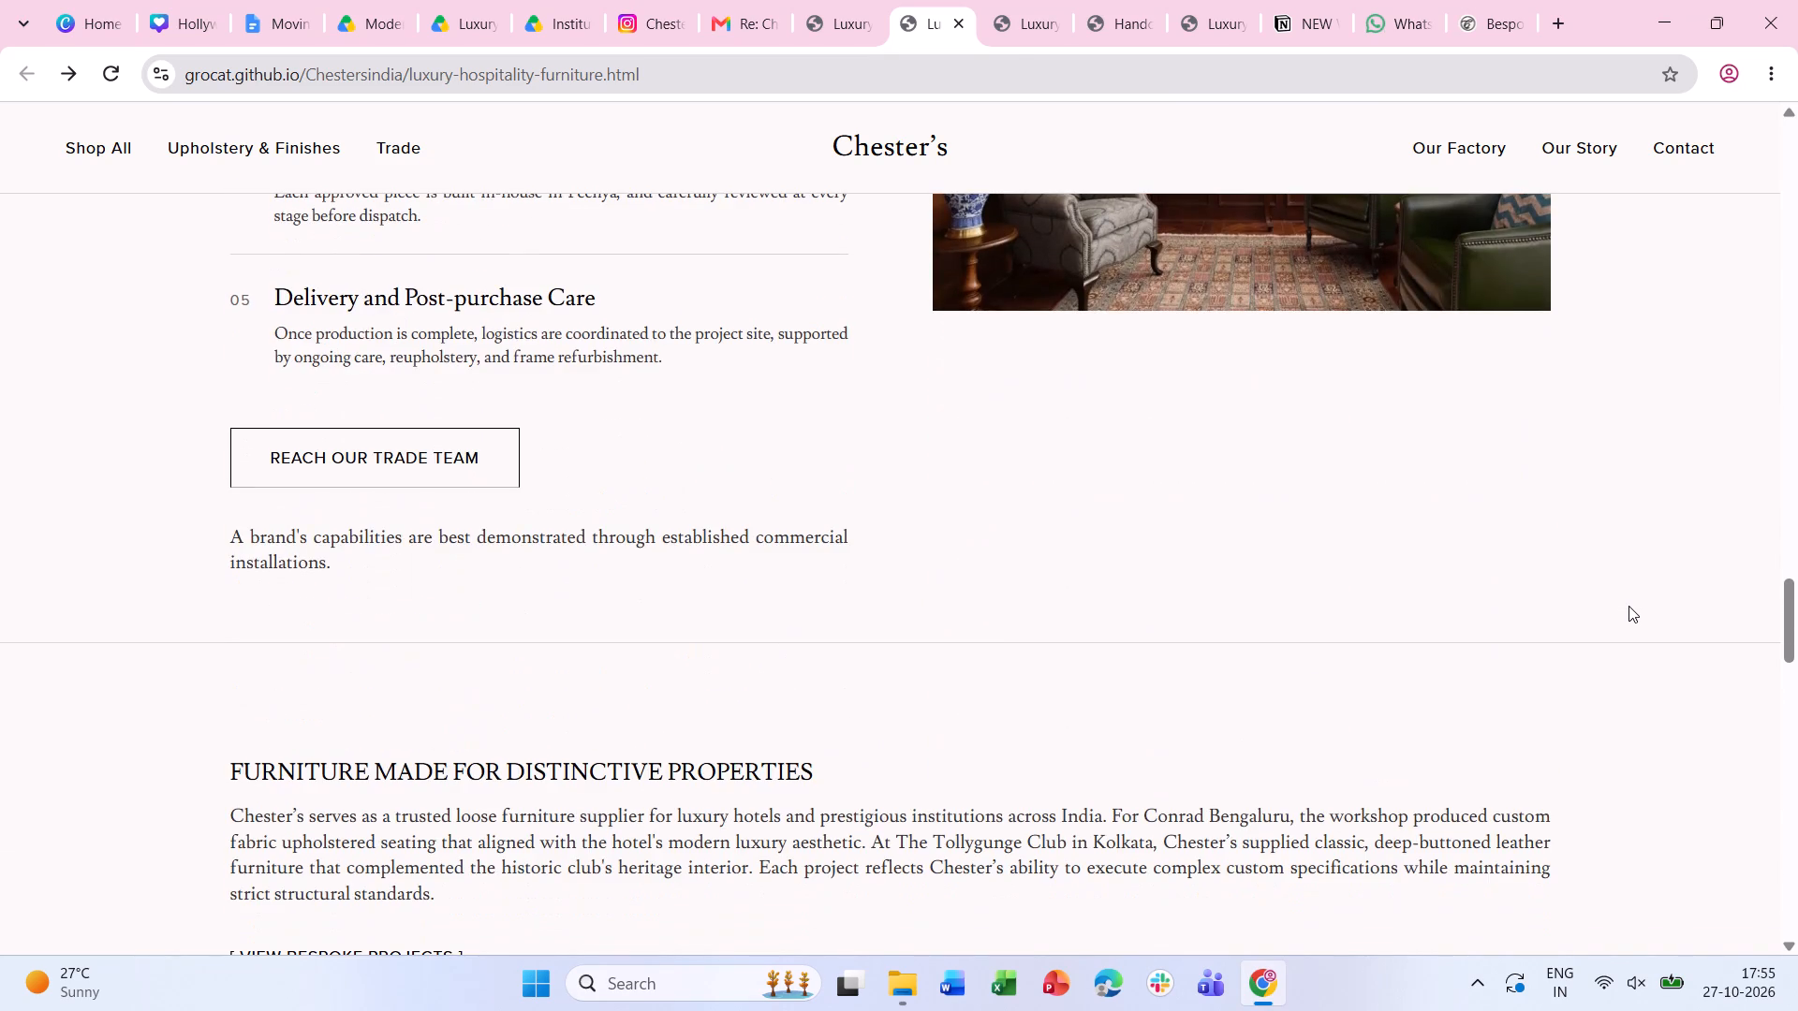
{"action": "scroll", "coordinate": [1629, 604], "scroll_direction": "up", "scroll_amount": 7}
{"action": "scroll", "coordinate": [1629, 604], "scroll_direction": "down", "scroll_amount": 1}
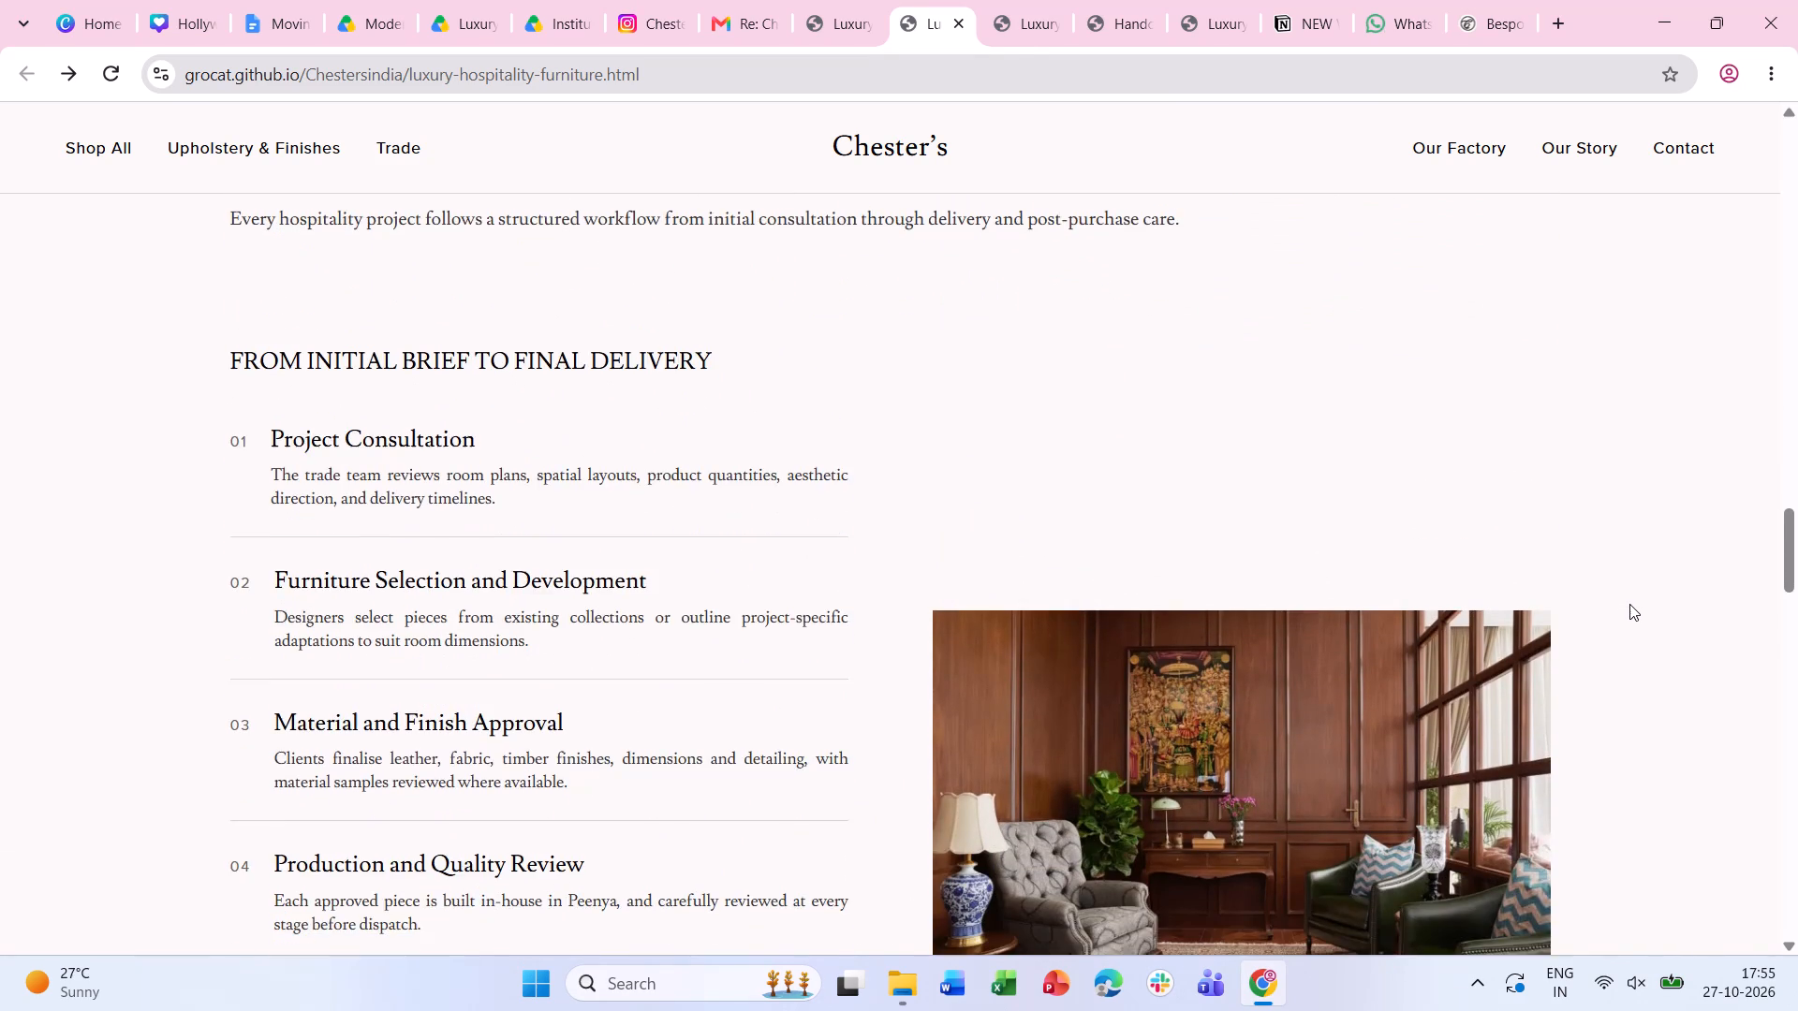
{"action": "scroll", "coordinate": [1629, 604], "scroll_direction": "down", "scroll_amount": 4}
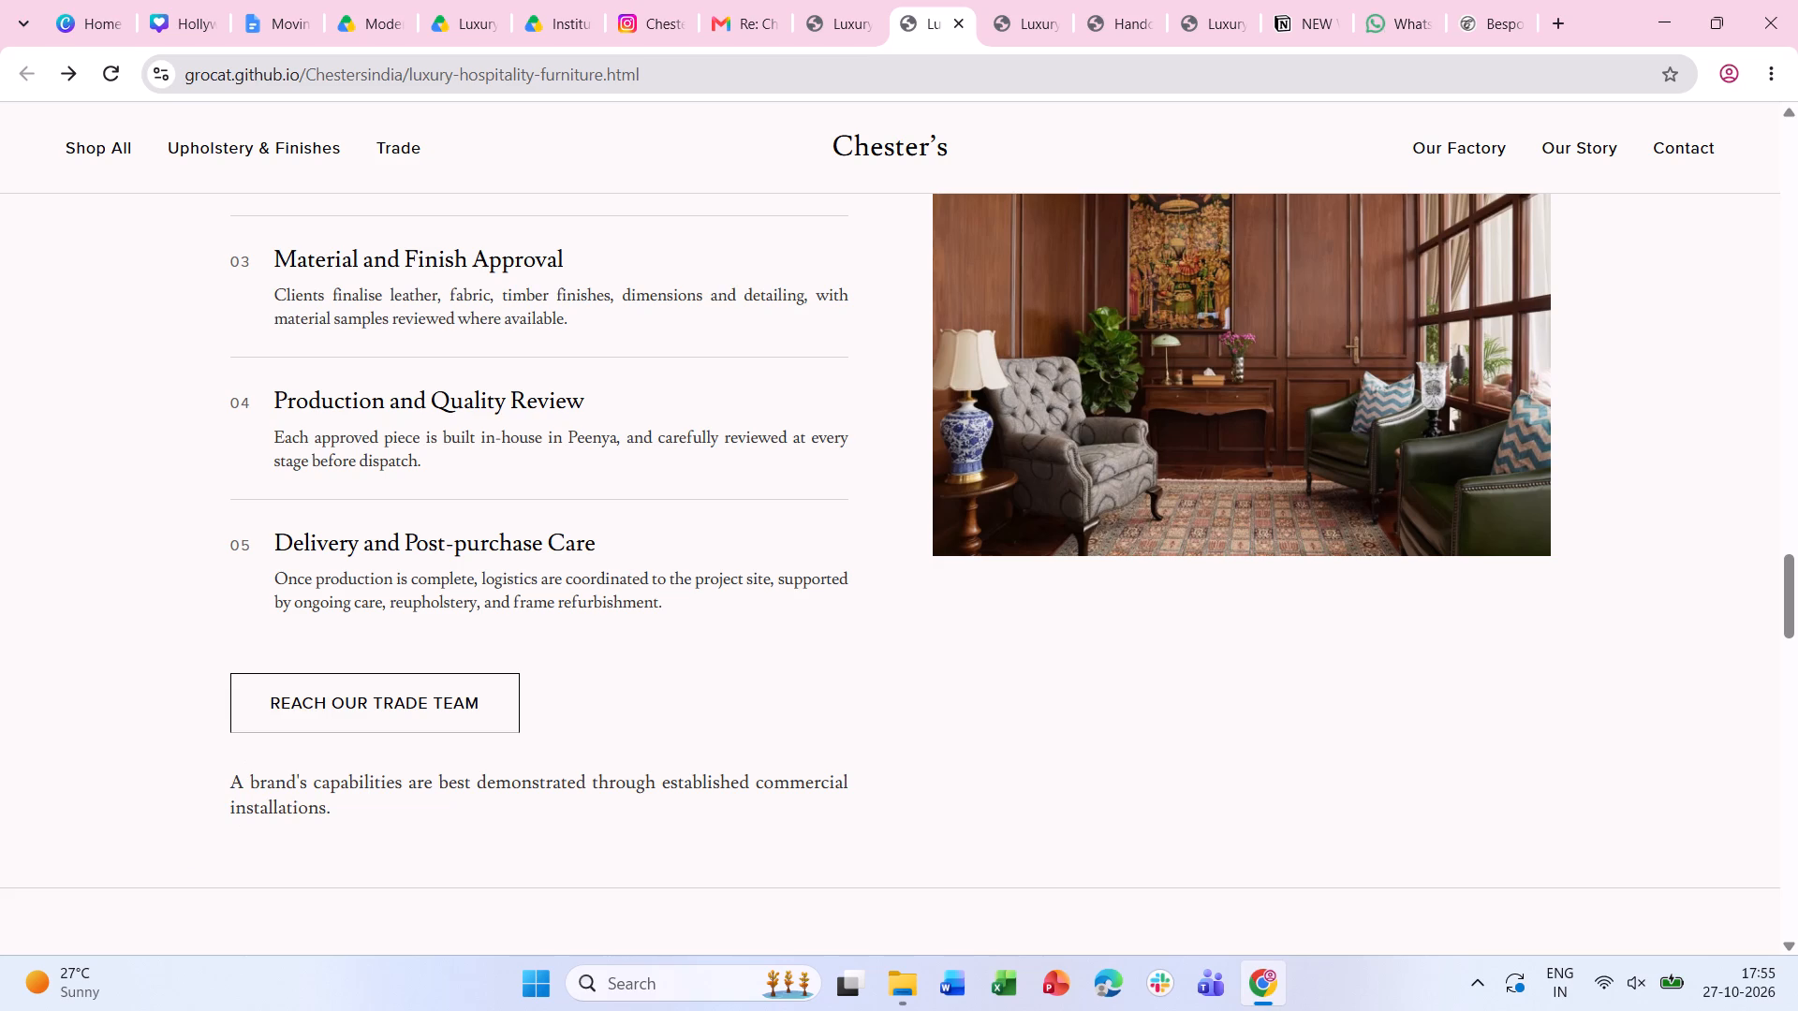
{"action": "scroll", "coordinate": [1097, 650], "scroll_direction": "up", "scroll_amount": 3}
{"action": "scroll", "coordinate": [927, 649], "scroll_direction": "up", "scroll_amount": 6}
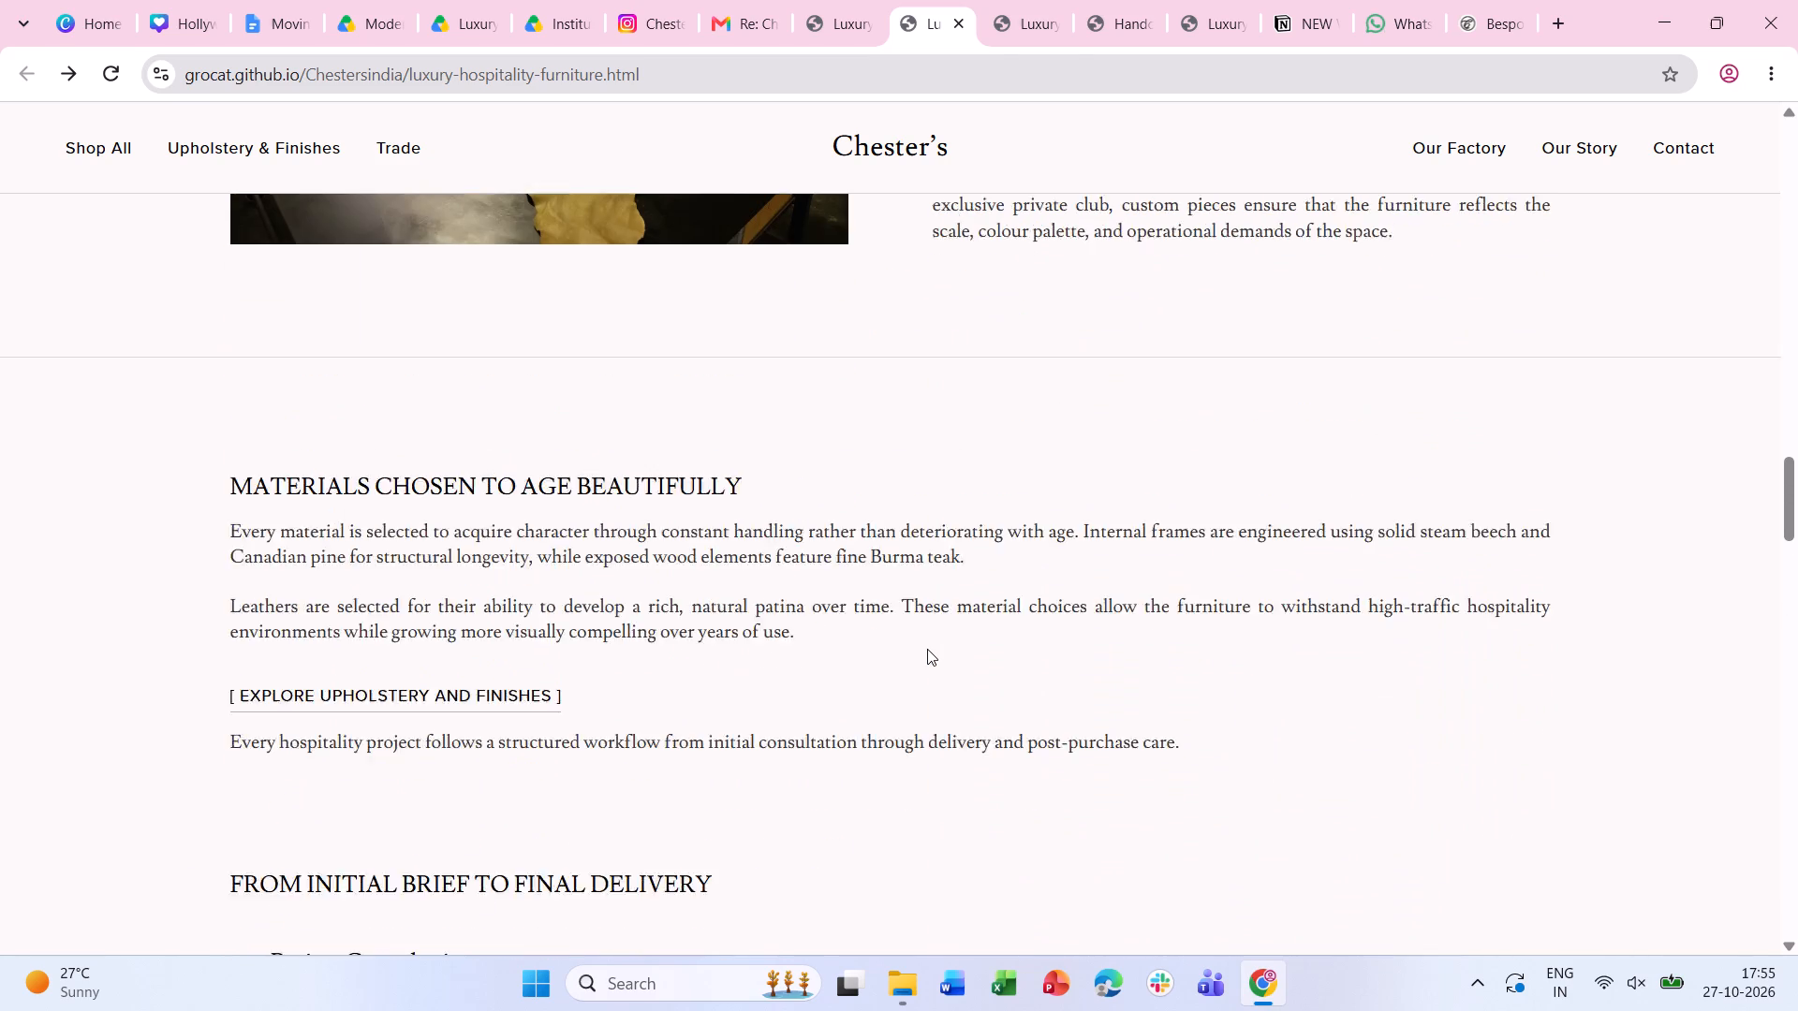
{"action": "scroll", "coordinate": [927, 648], "scroll_direction": "up", "scroll_amount": 12}
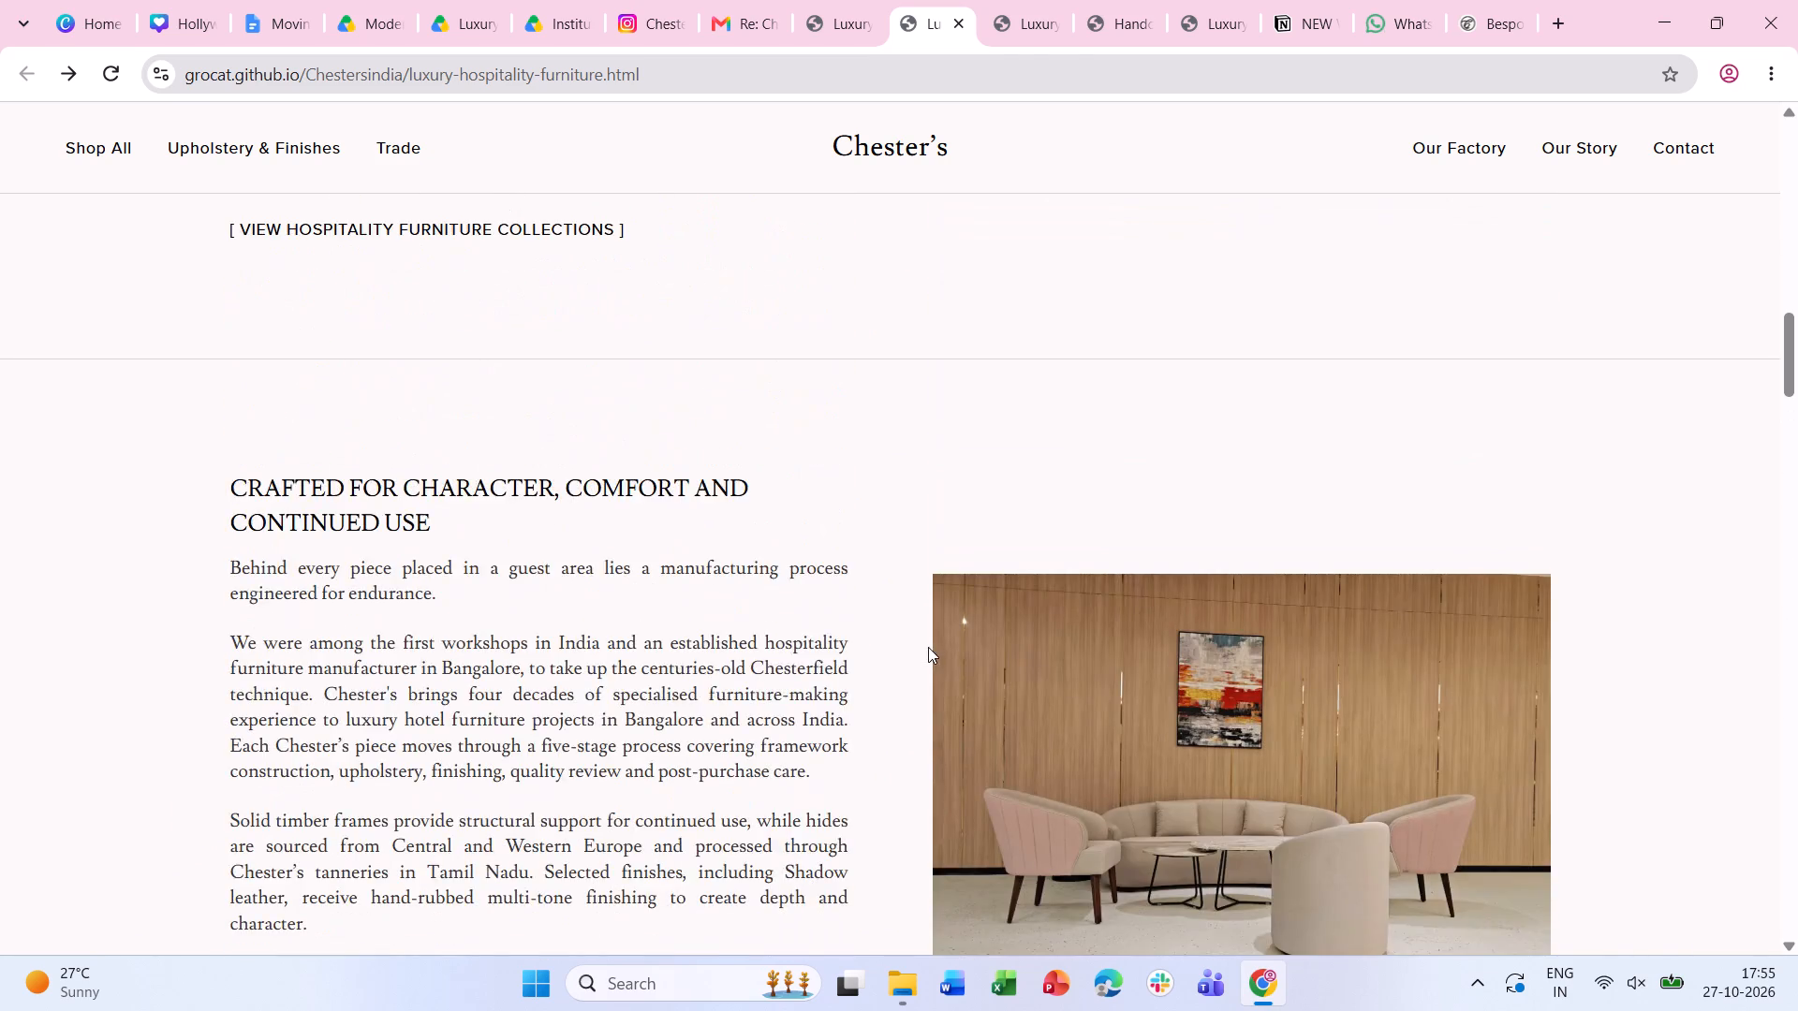
{"action": "scroll", "coordinate": [928, 647], "scroll_direction": "up", "scroll_amount": 11}
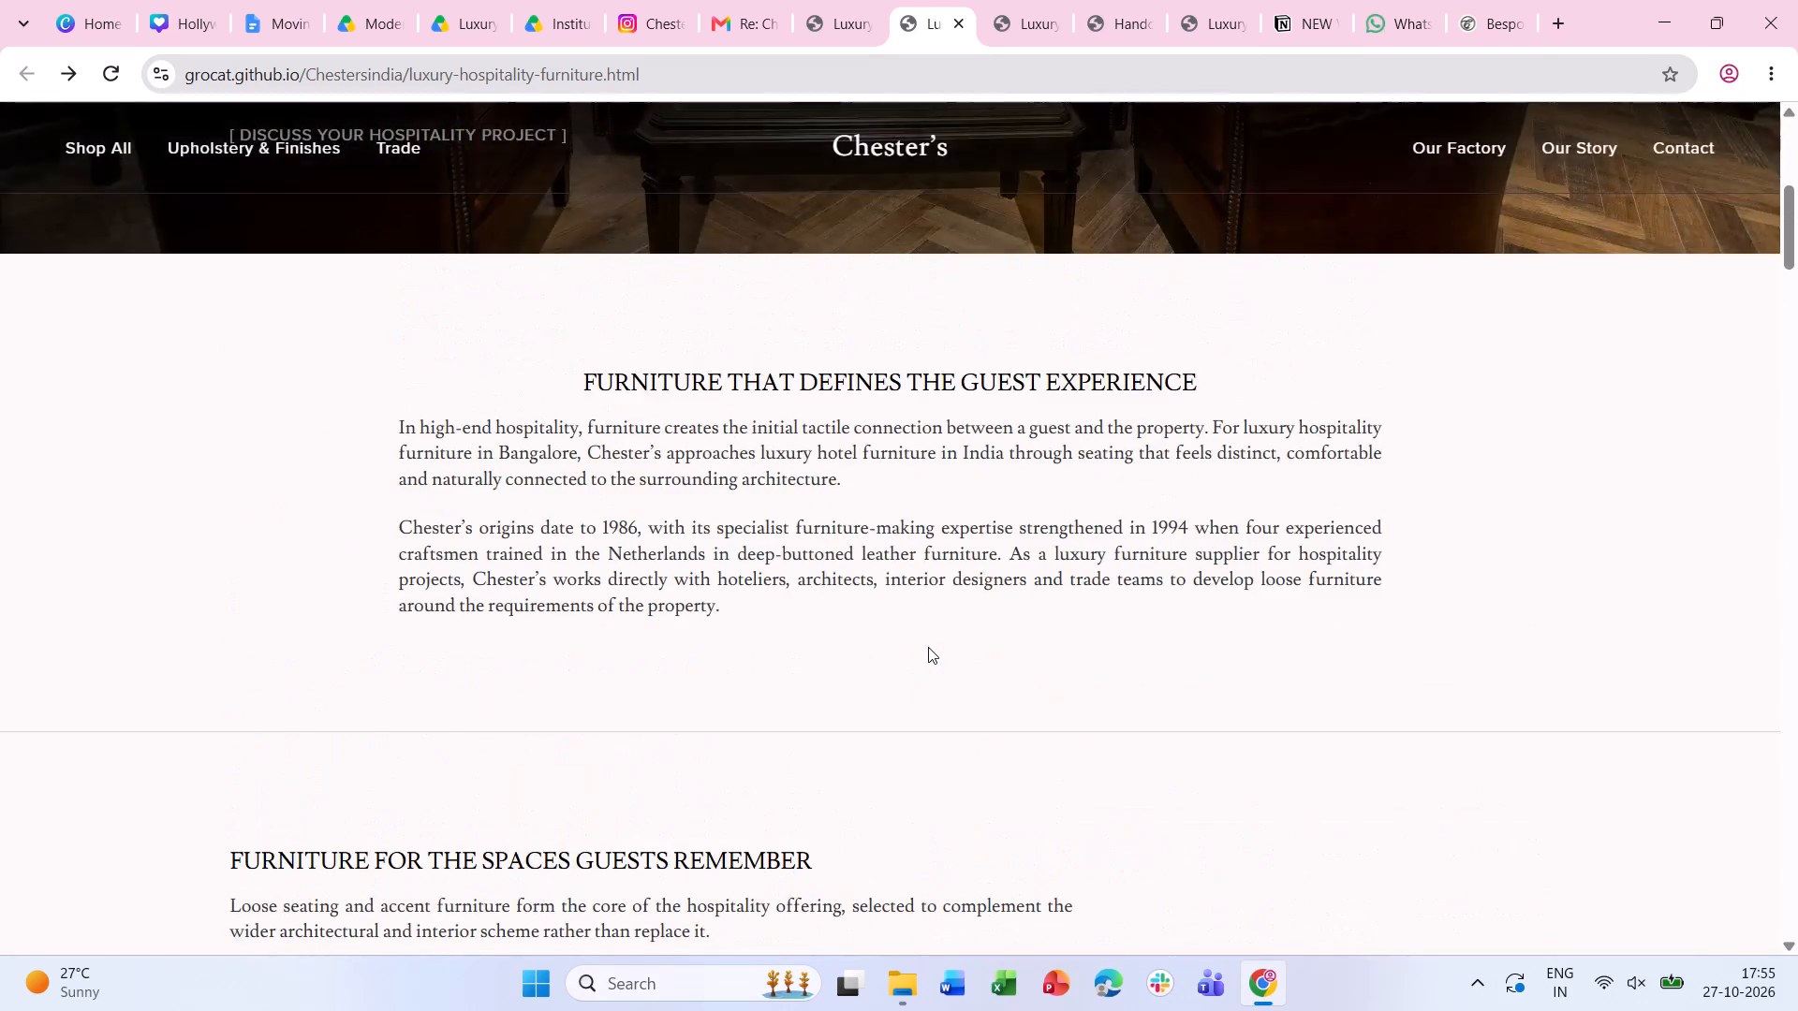
{"action": "scroll", "coordinate": [928, 647], "scroll_direction": "down", "scroll_amount": 9}
{"action": "scroll", "coordinate": [928, 647], "scroll_direction": "down", "scroll_amount": 17}
{"action": "scroll", "coordinate": [927, 648], "scroll_direction": "down", "scroll_amount": 7}
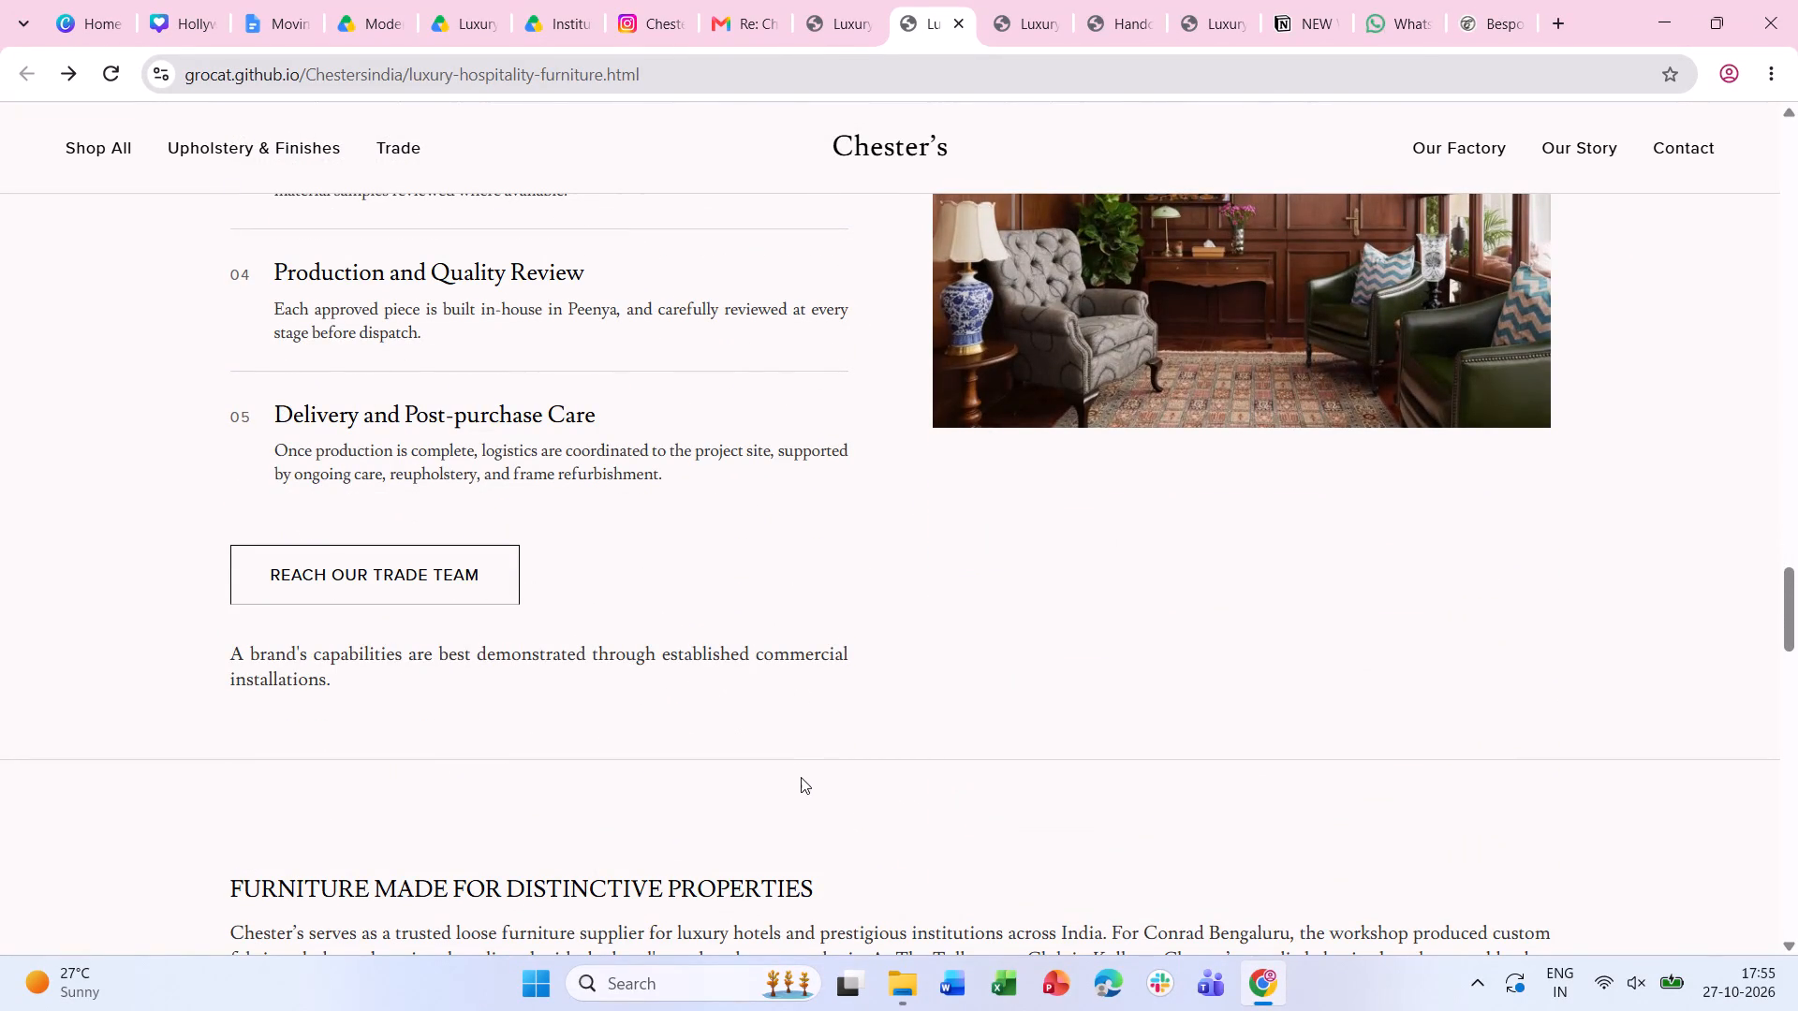
Capture a screenshot of the hospitality page from the site header to below the "A brand's capabilities" sentence under the 'Reach our trade team' CTA.
{"action": "left_click", "coordinate": [1311, 0]}
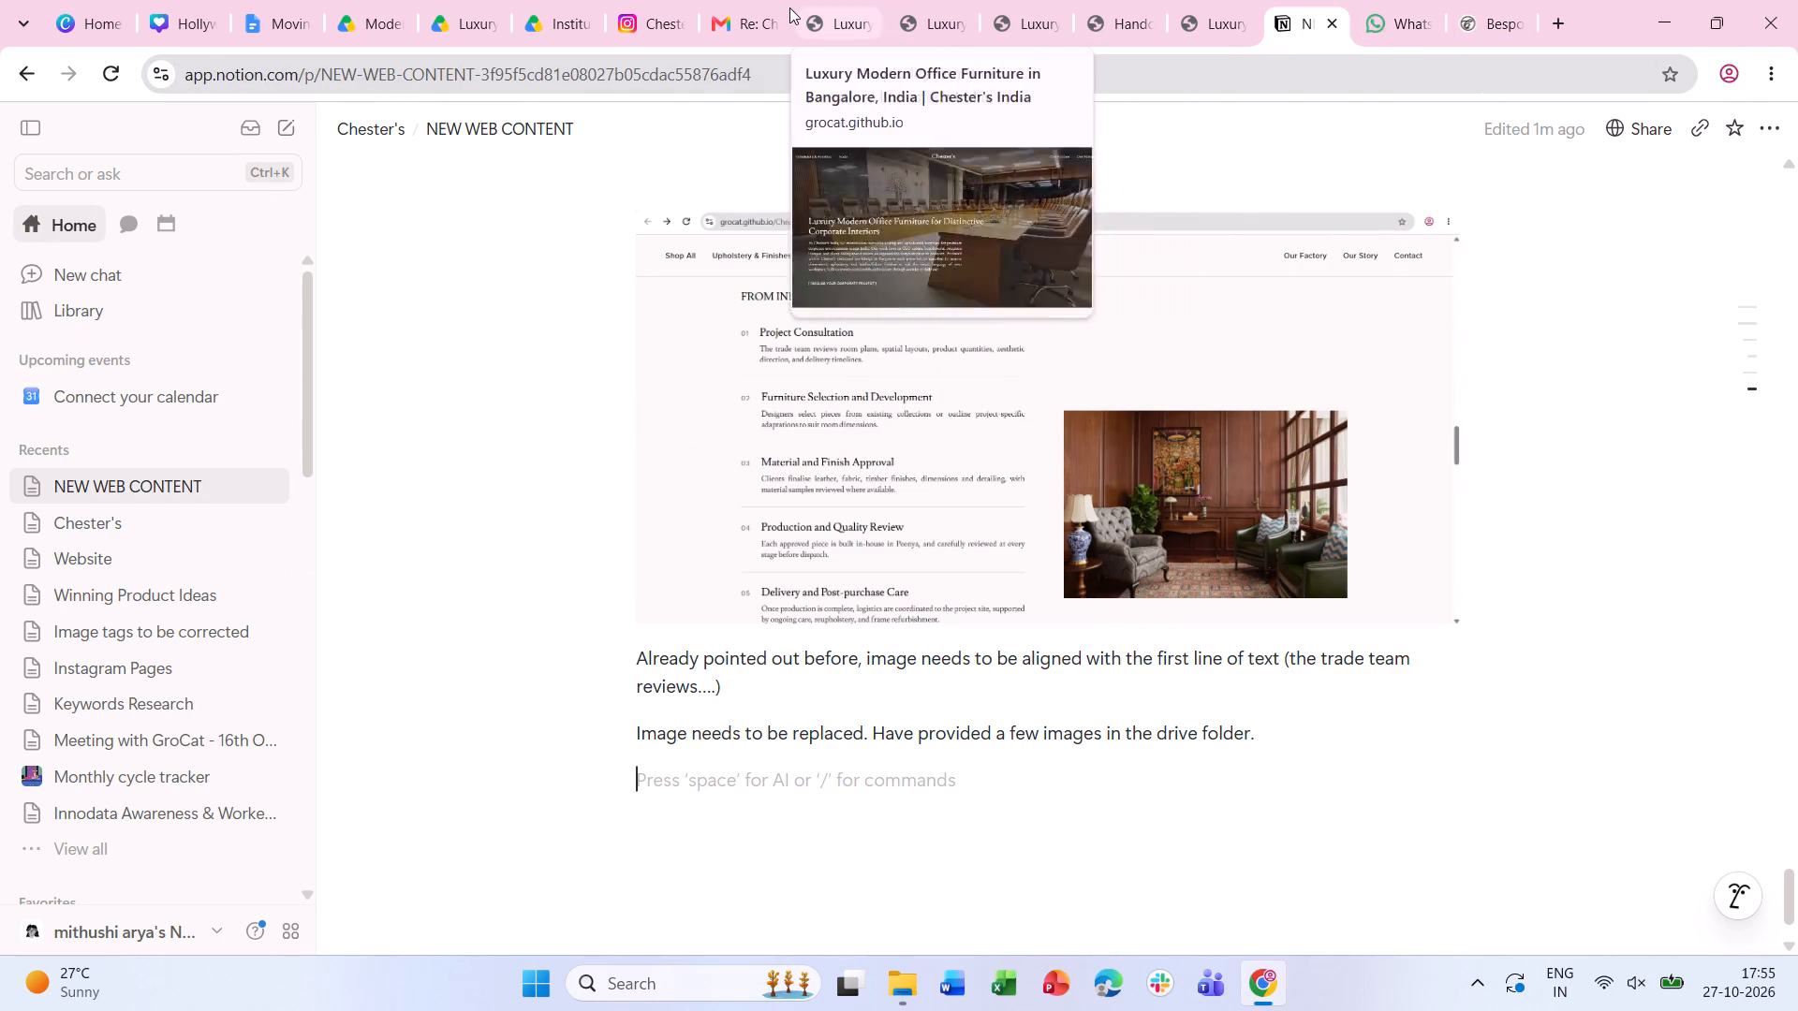
{"action": "left_click", "coordinate": [818, 2]}
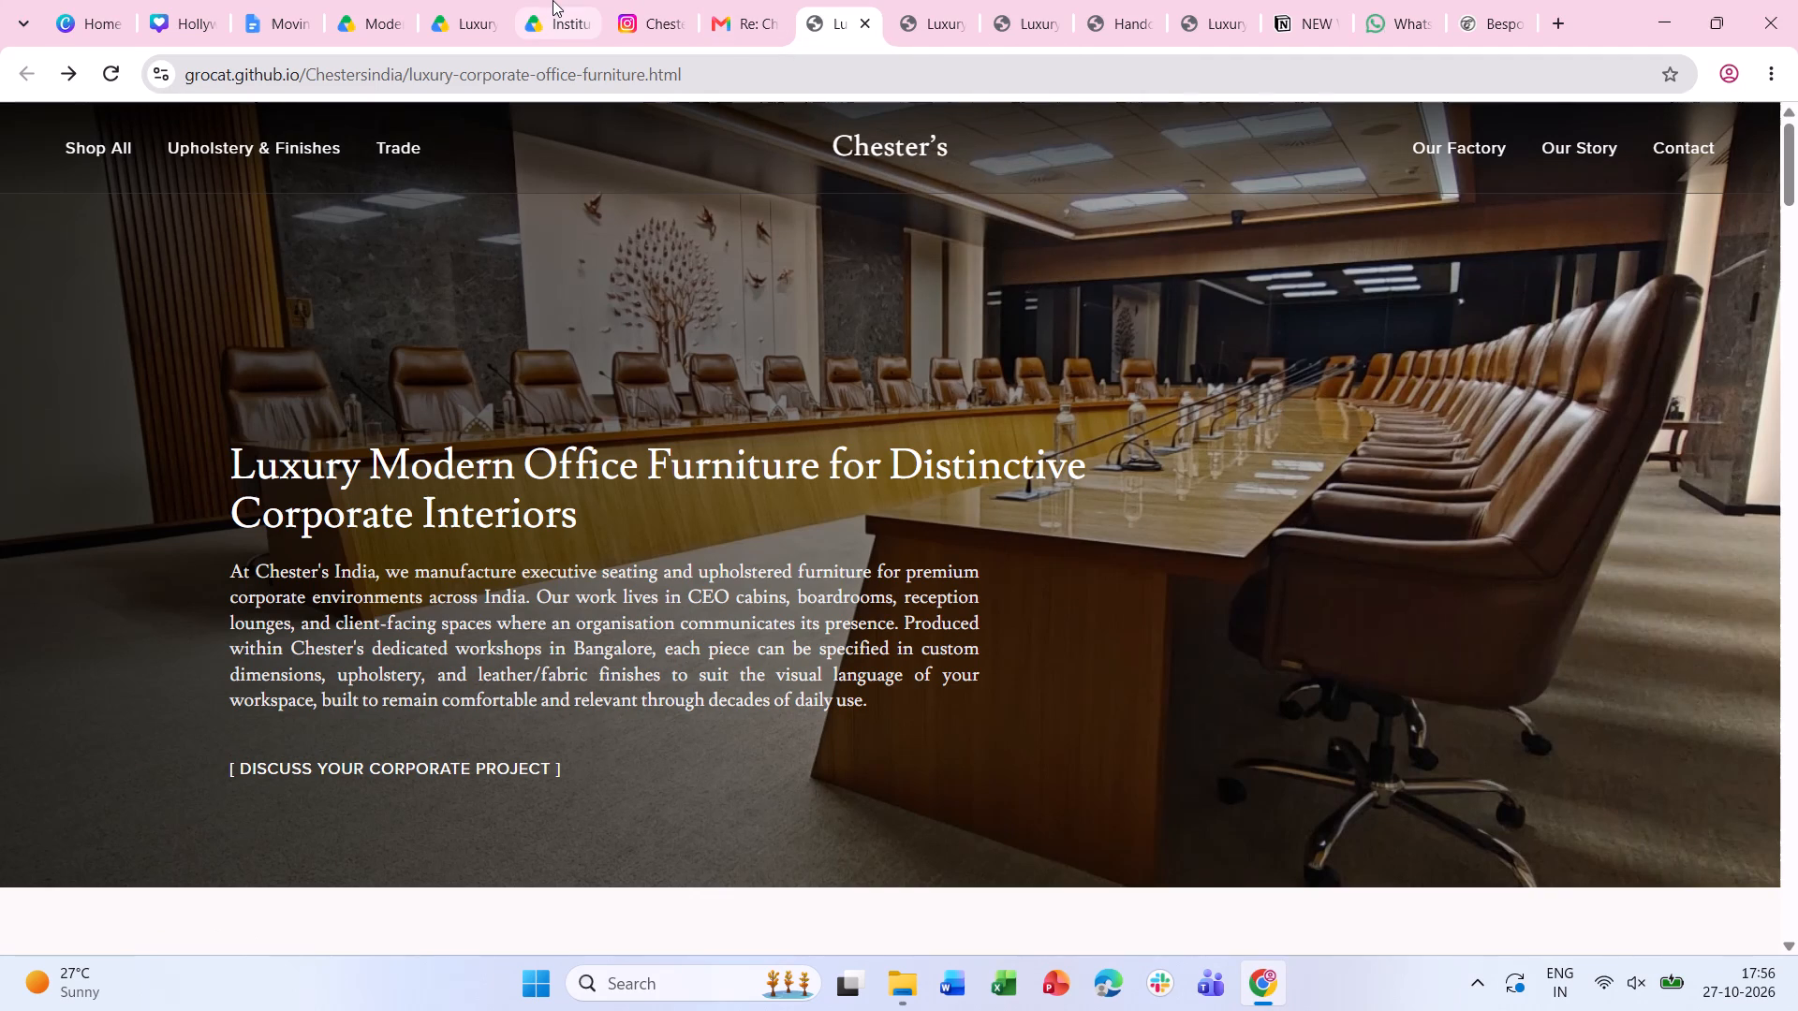
{"action": "left_click", "coordinate": [929, 0]}
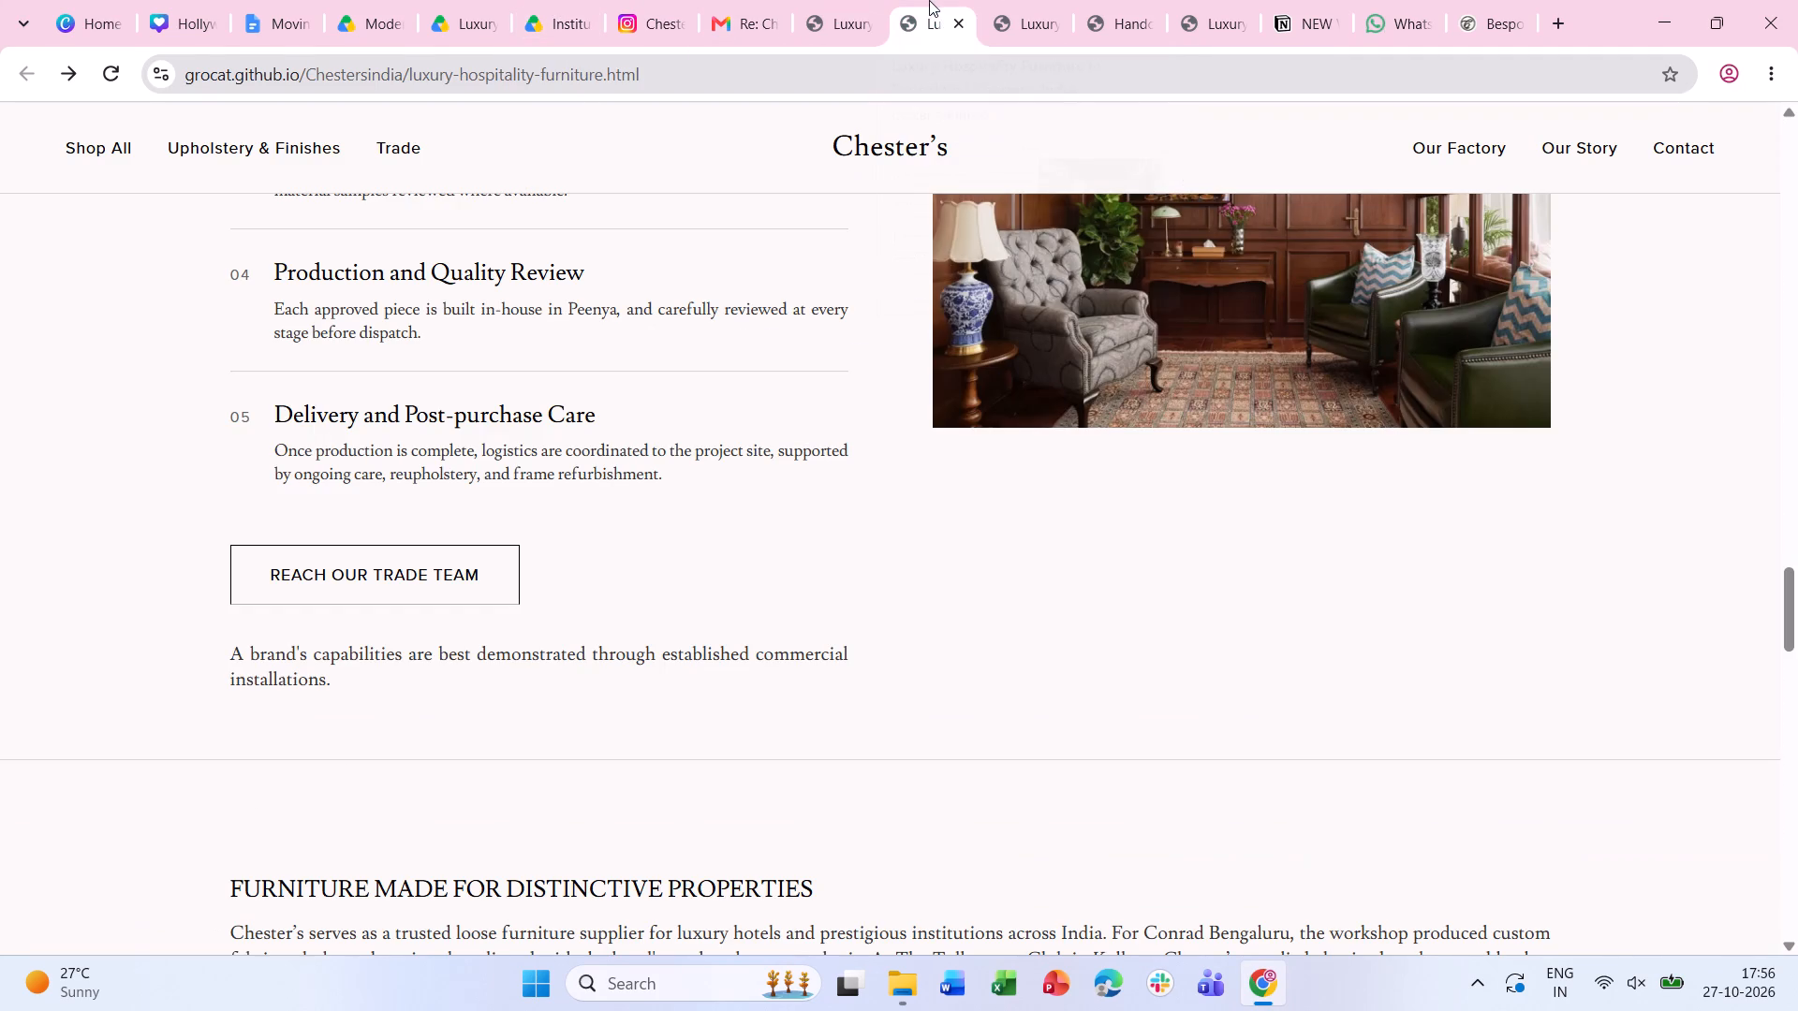
{"action": "key", "text": "Print"}
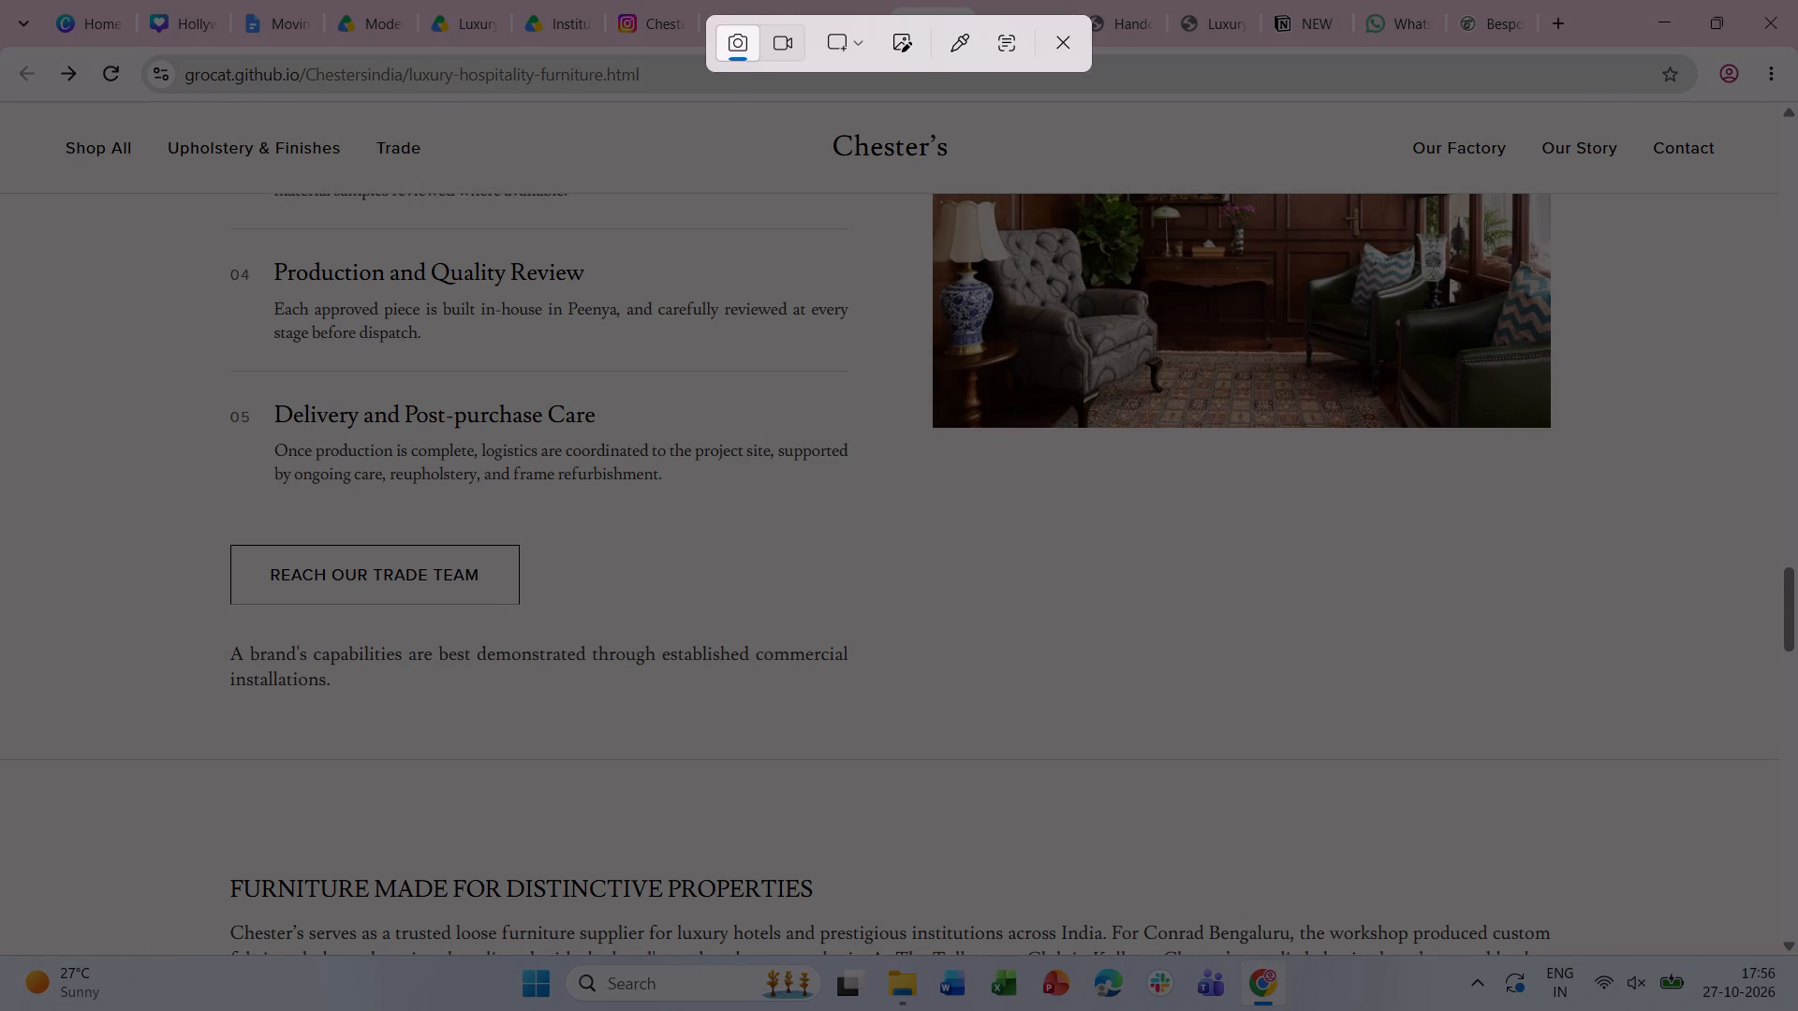
{"action": "left_click_drag", "start_coordinate": [6, 103], "coordinate": [1785, 793]}
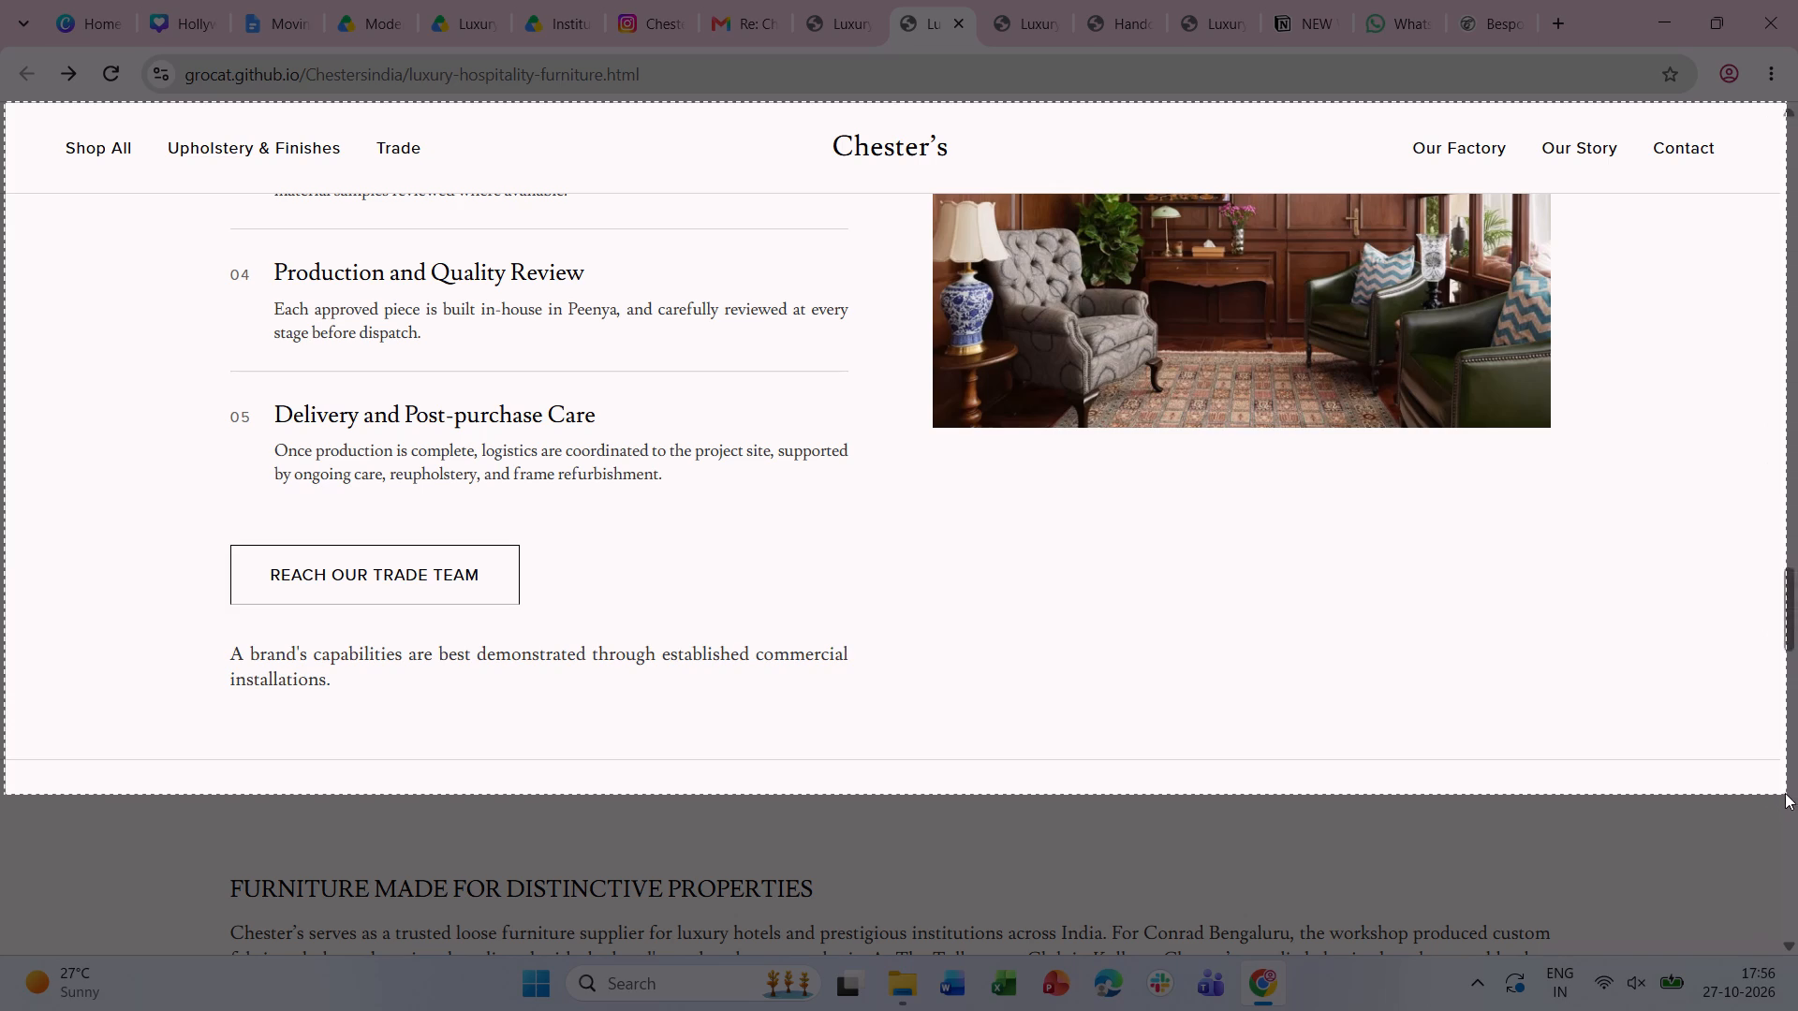
{"action": "left_click_drag", "start_coordinate": [1785, 793], "coordinate": [1781, 791]}
Paste the captured screenshot into the NEW WEB CONTENT Notion page, below the note about replacing the image.
{"action": "left_click", "coordinate": [1296, 24]}
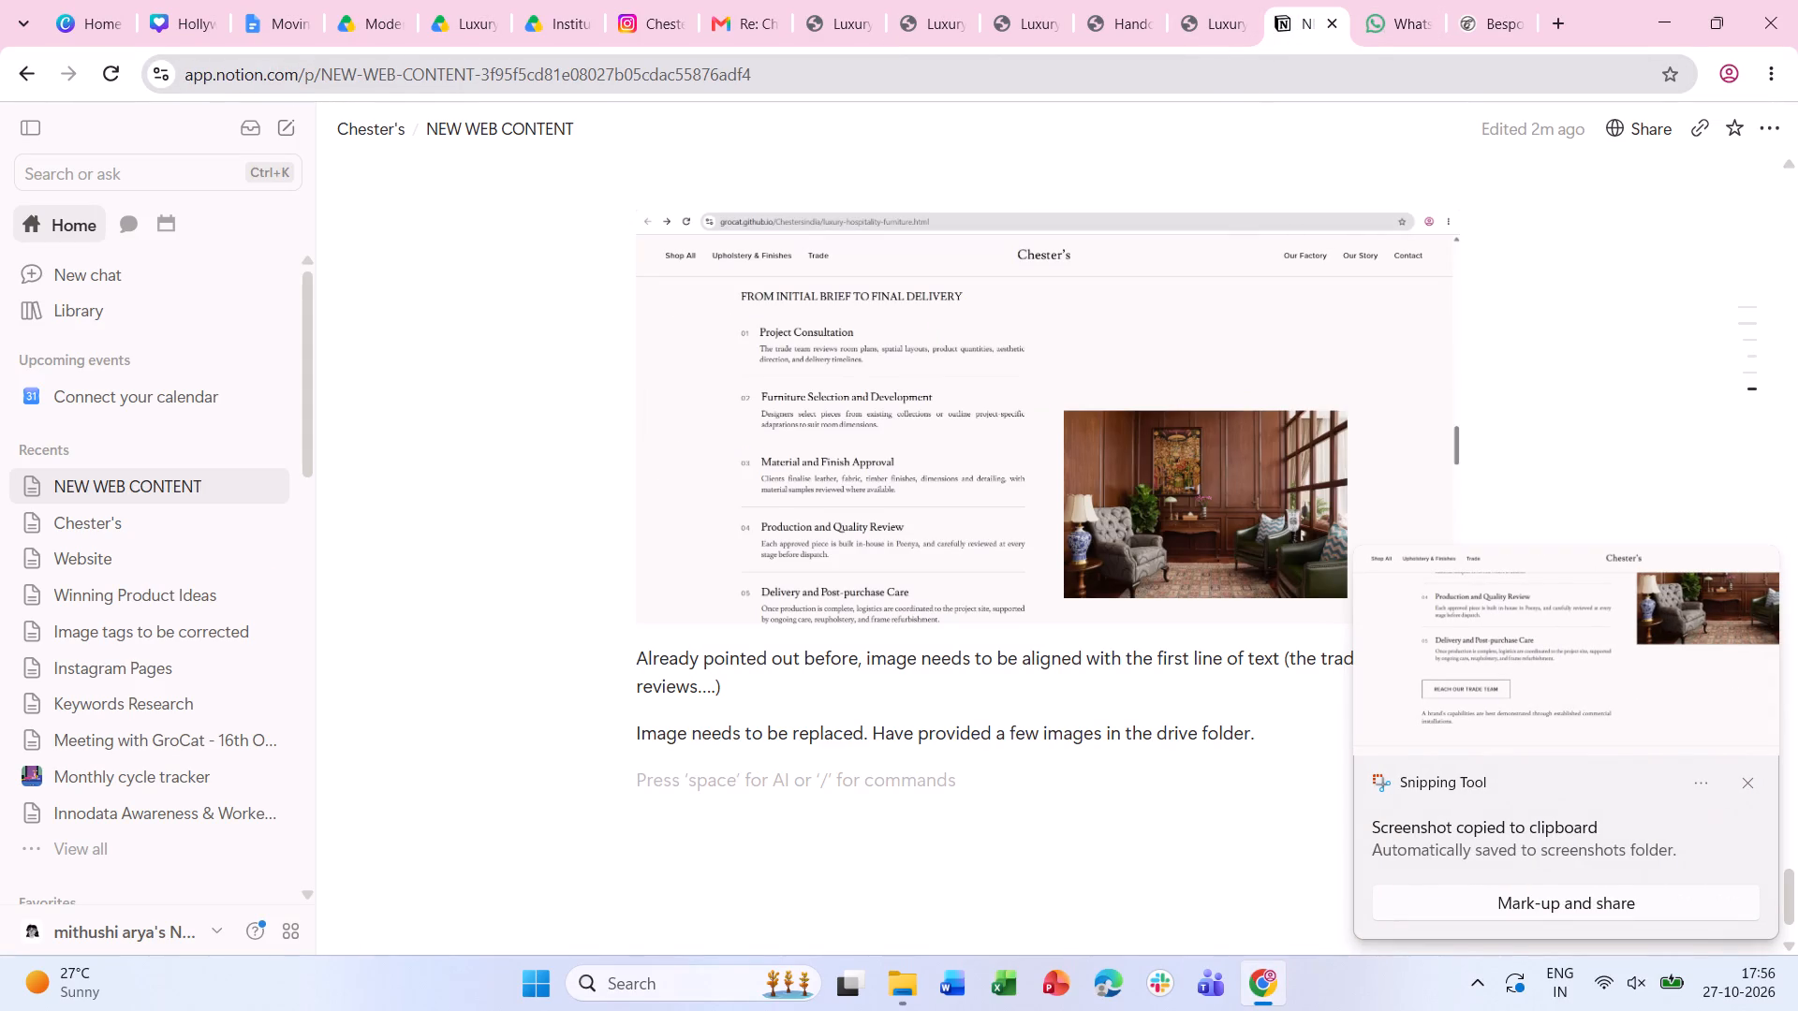
{"action": "key", "text": "ctrl+v"}
Write below the pasted screenshot: "The sentence 'a brand's capabilities....' can be removed", and add blank lines after it.
{"action": "scroll", "coordinate": [951, 644], "scroll_direction": "down", "scroll_amount": 2}
{"action": "left_click", "coordinate": [921, 713]}
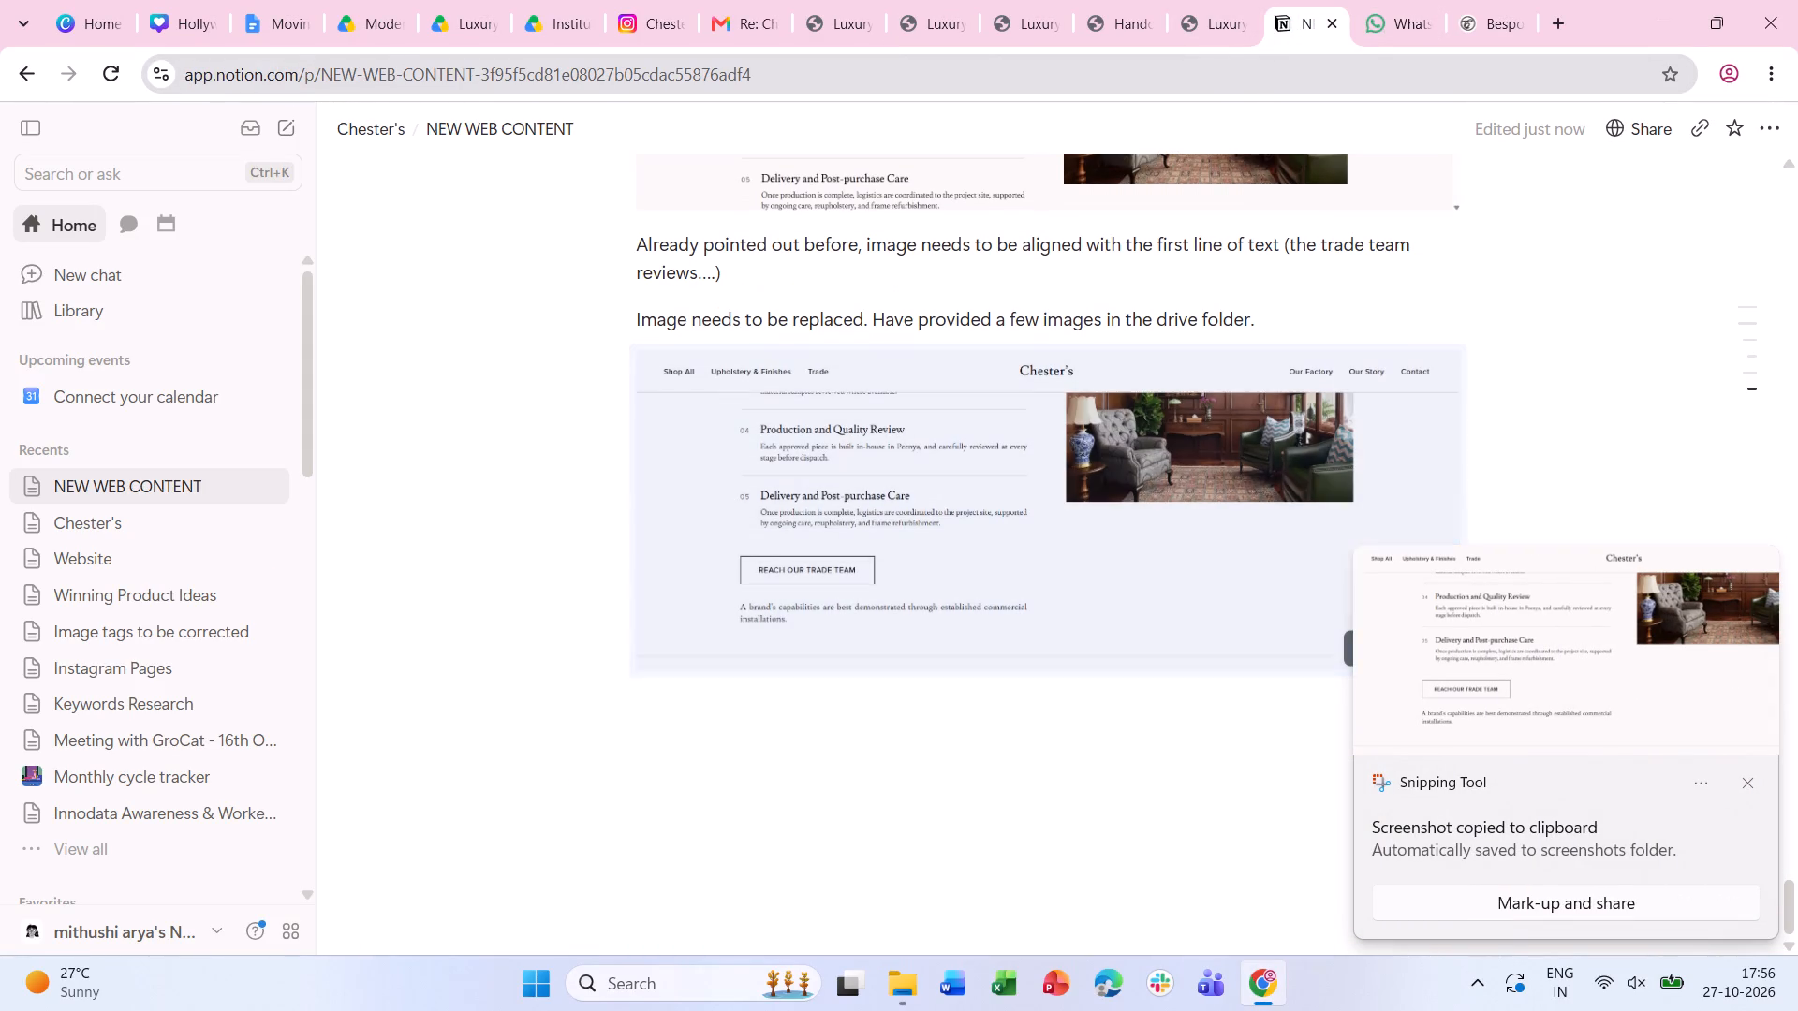
{"action": "type", "text": "The sentence"}
{"action": "key", "text": "space"}
{"action": "key", "text": "apostrophe"}
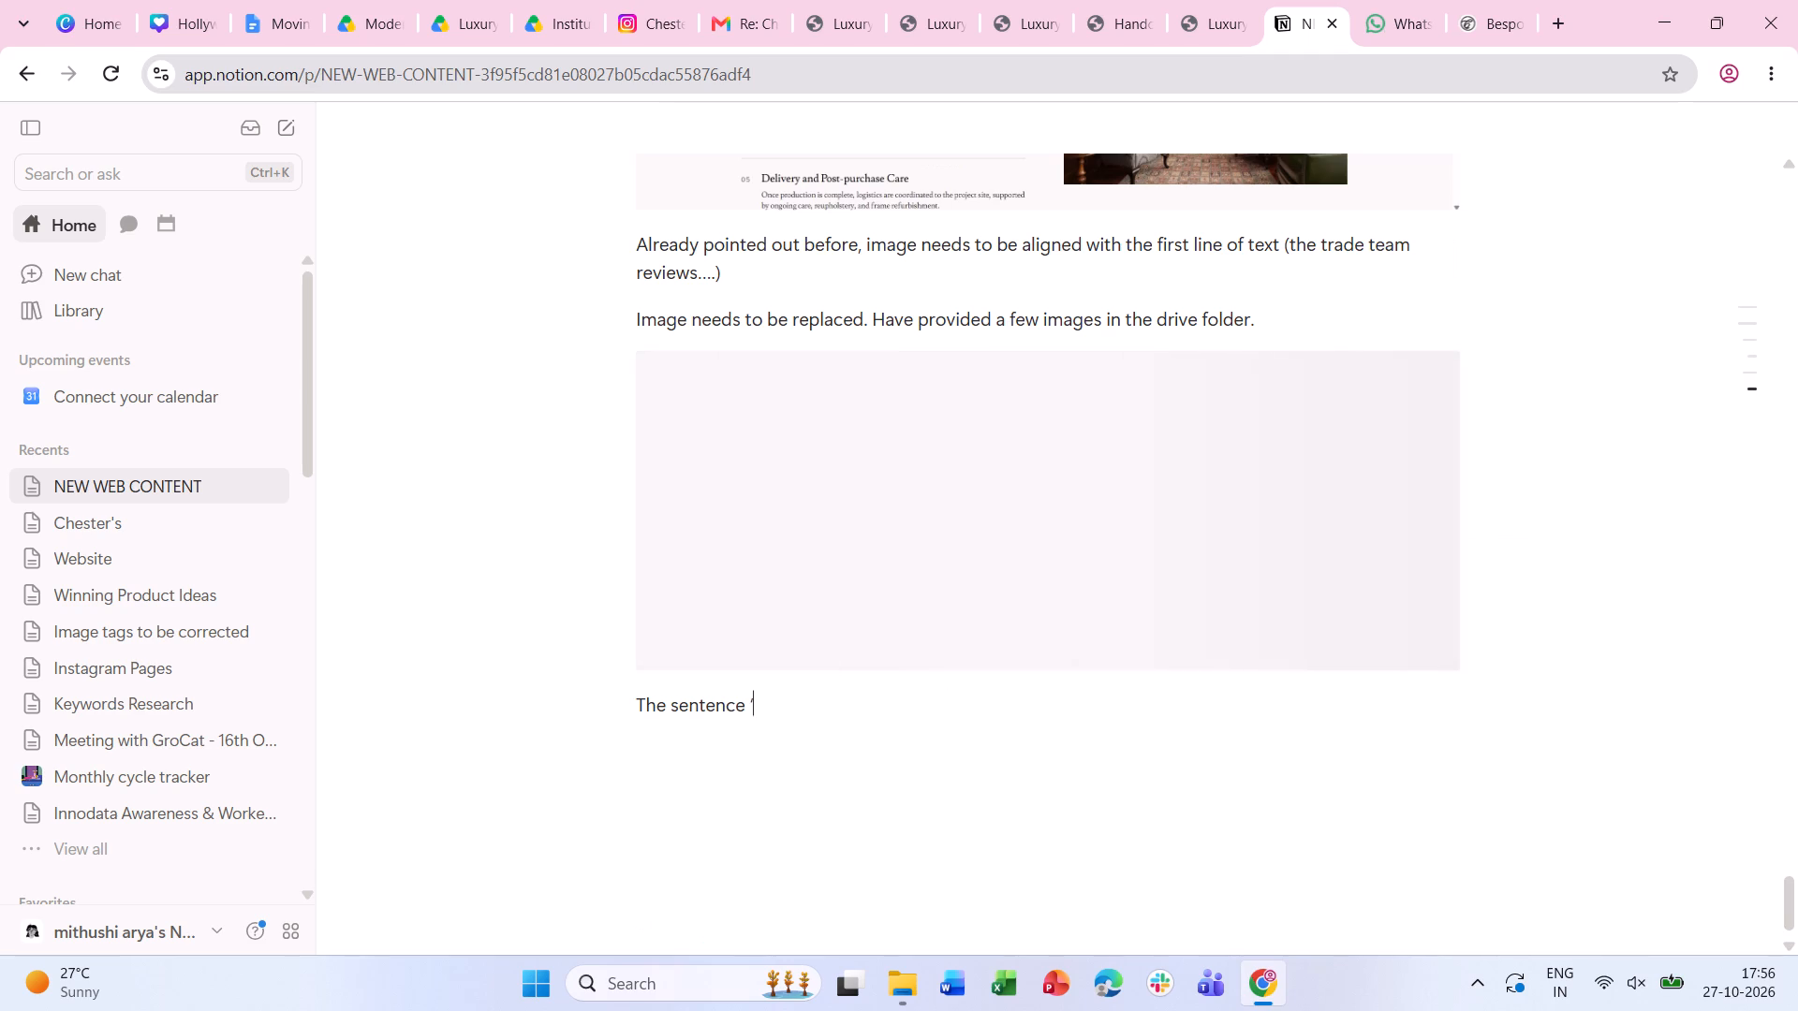
{"action": "type", "text": "a brand's capabilities...."}
{"action": "key", "text": "Return"}
{"action": "key", "text": "space"}
{"action": "type", "text": "can"}
{"action": "key", "text": "BackSpace"}
{"action": "key", "text": "BackSpace"}
{"action": "key", "text": "BackSpace"}
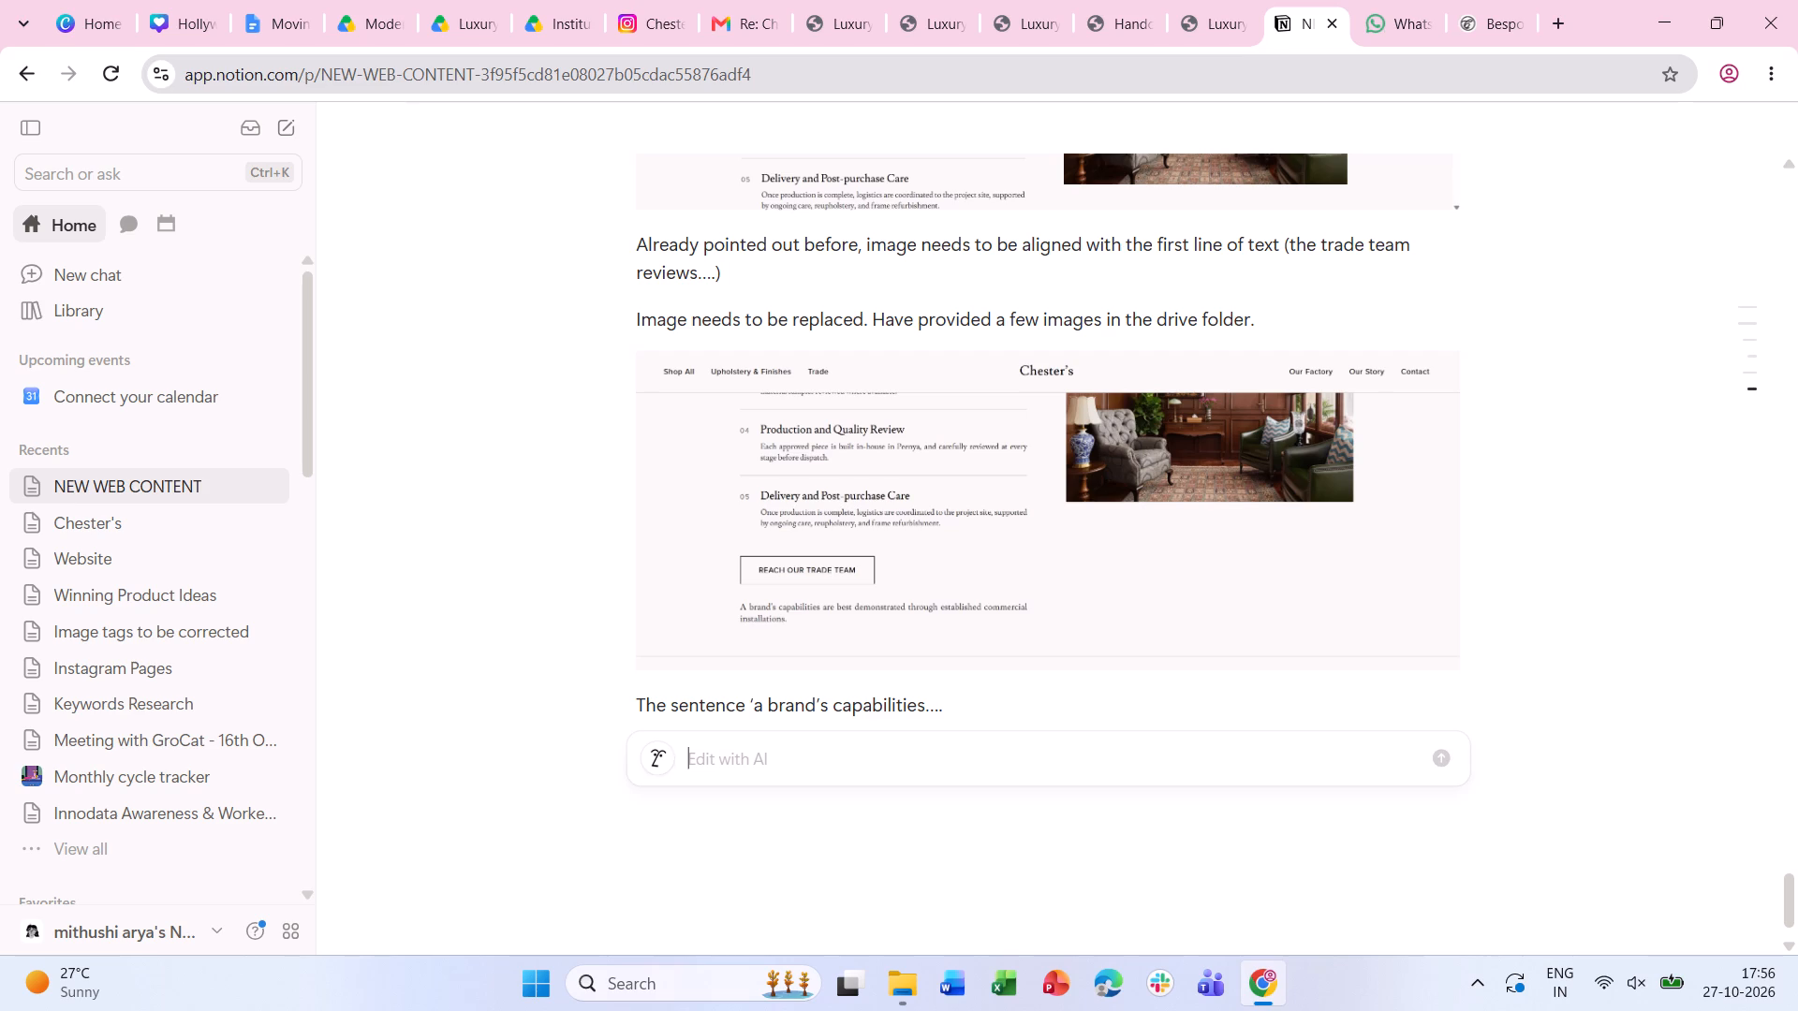
{"action": "key", "text": "BackSpace"}
{"action": "key", "text": "Up"}
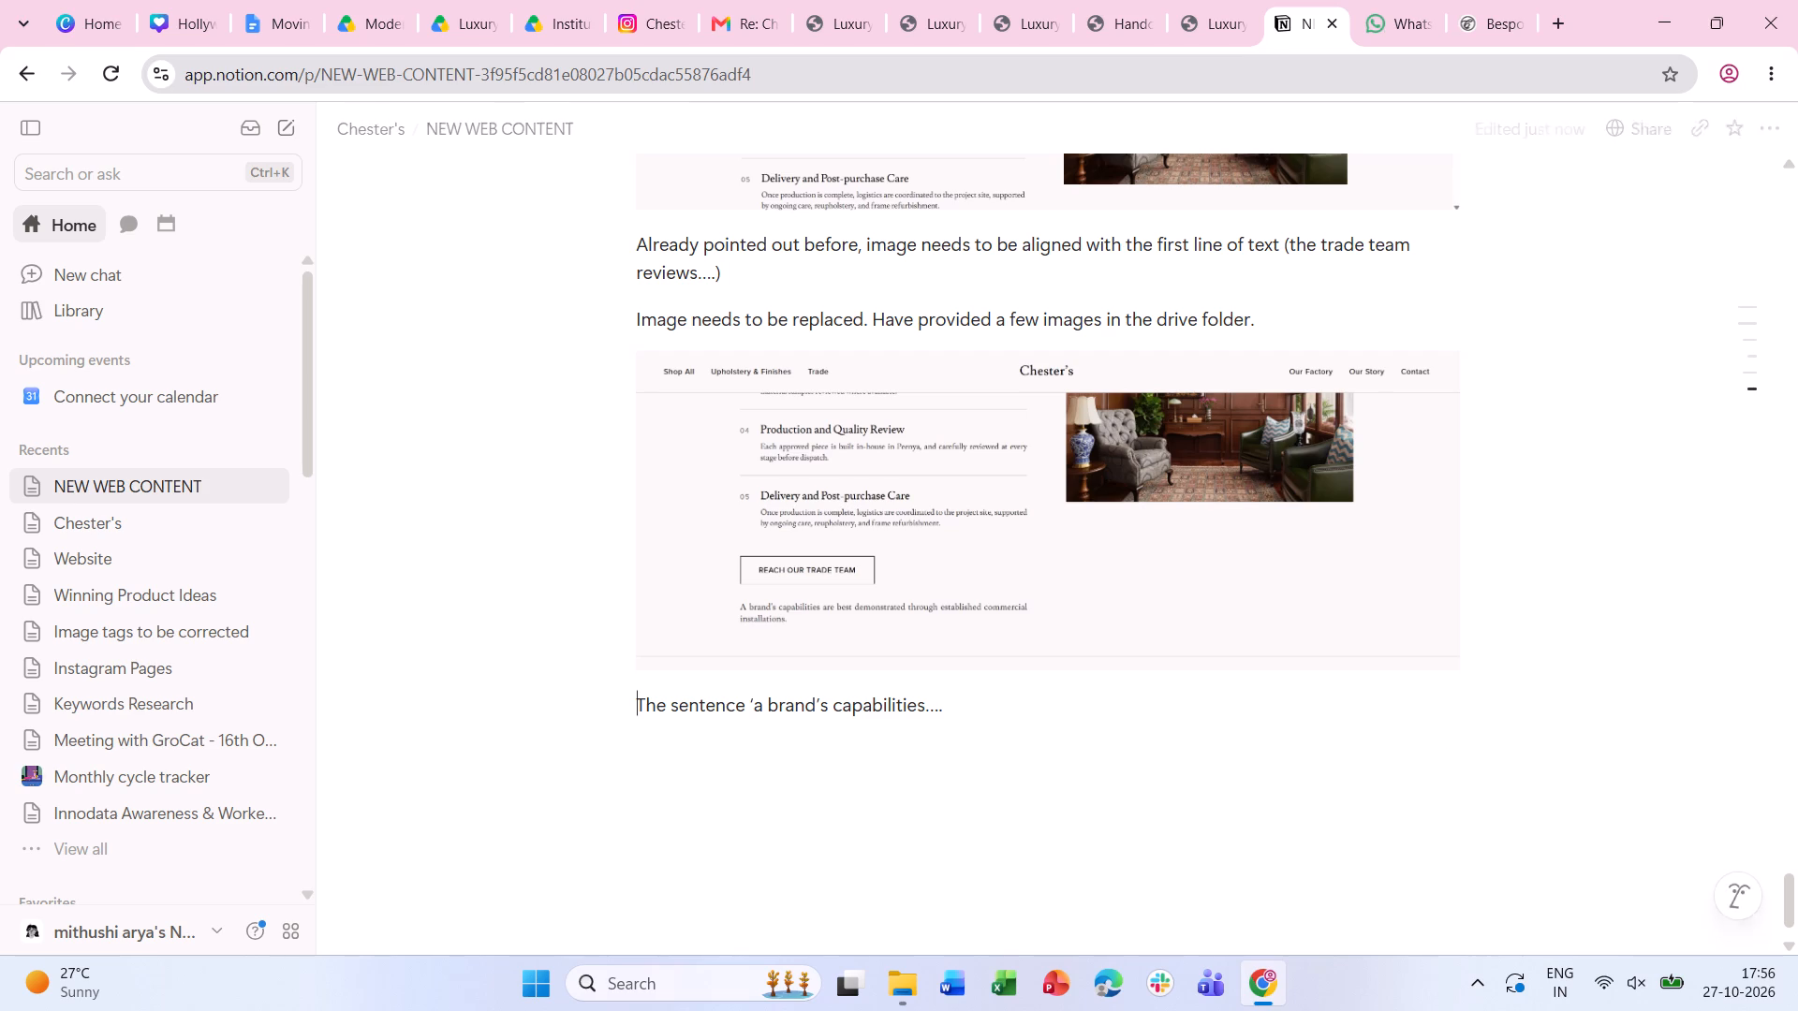
{"action": "left_click", "coordinate": [968, 705]}
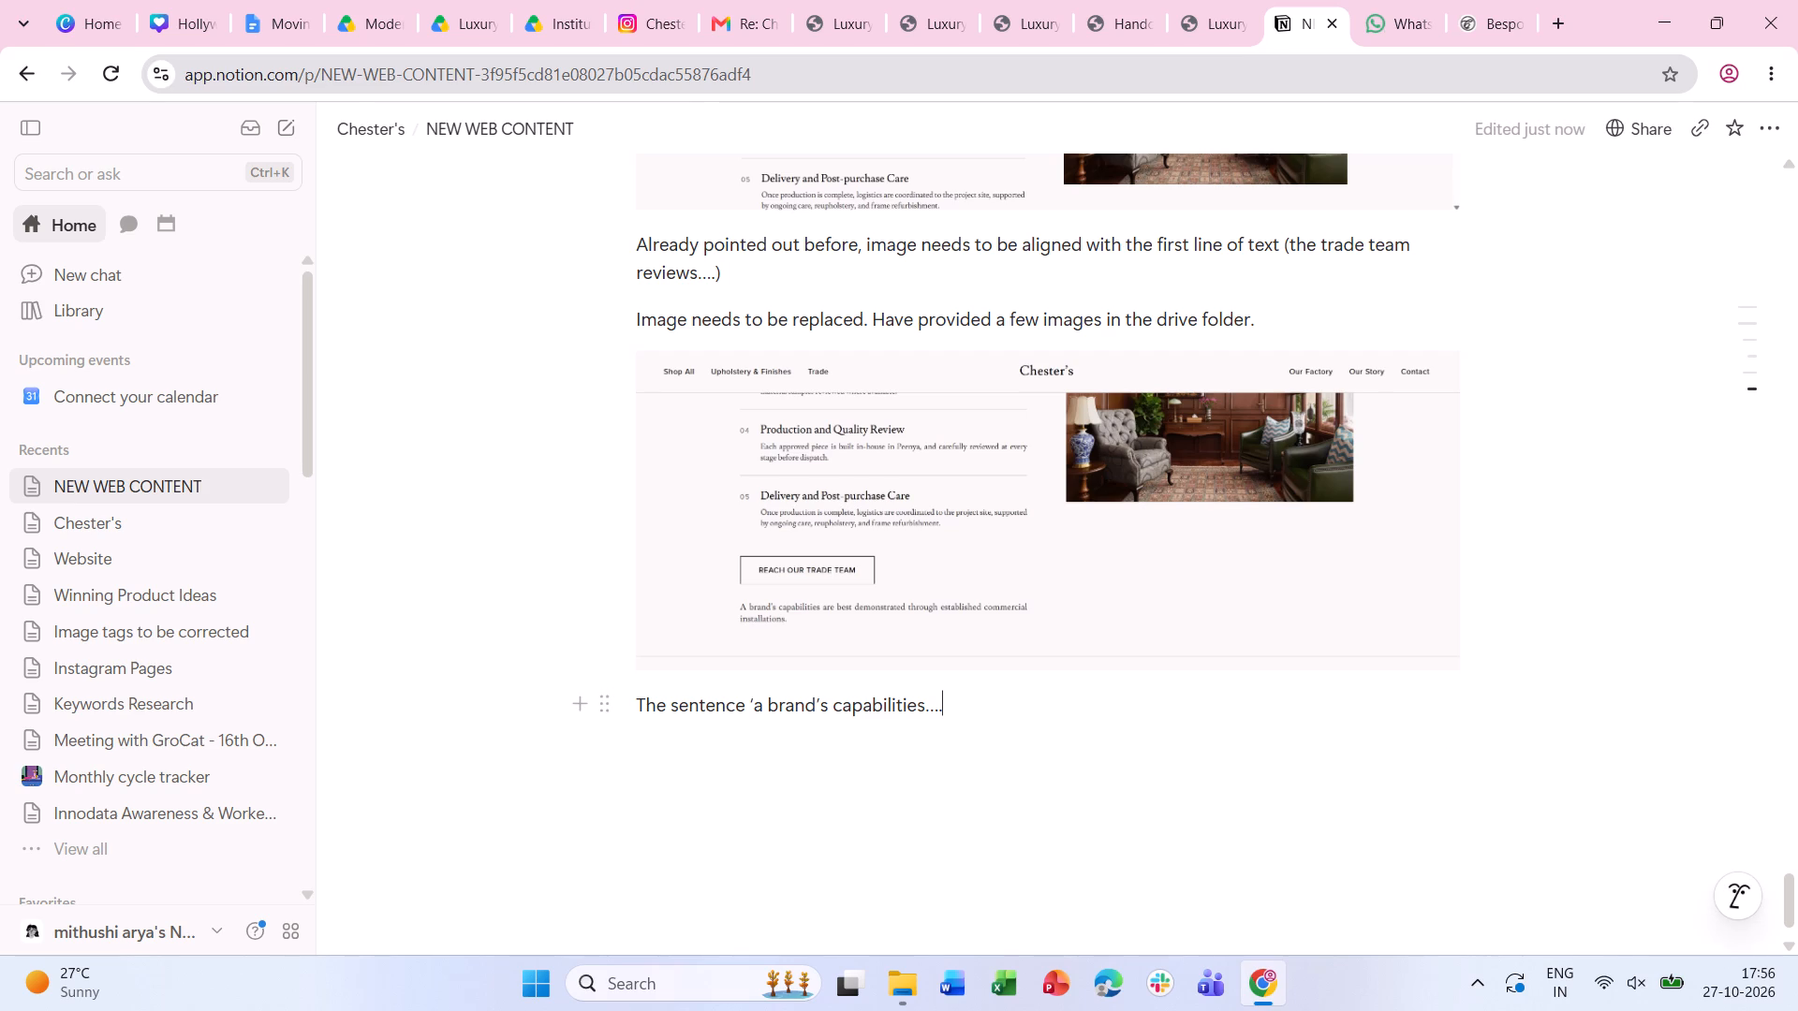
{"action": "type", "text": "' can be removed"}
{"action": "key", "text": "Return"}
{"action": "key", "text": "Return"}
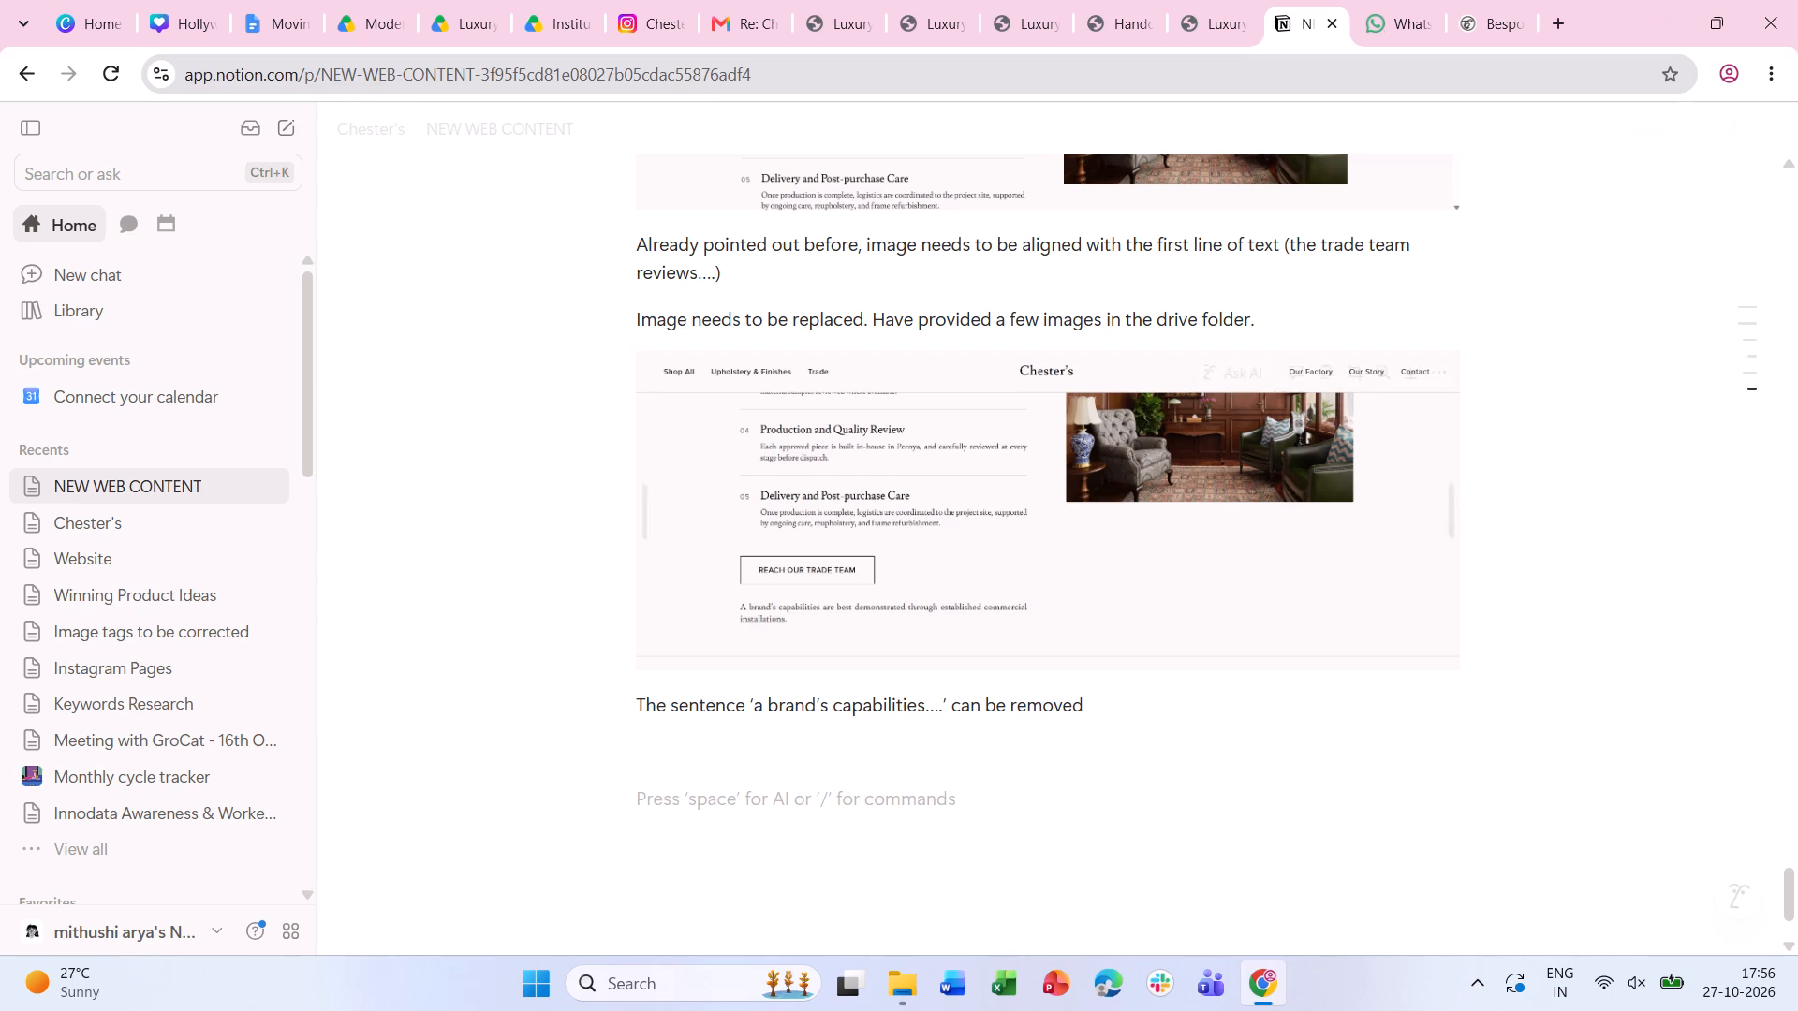
Examine the hospitality demo page from the hero banner down to the Frequently Asked Questions, reviewing each section's copy and images.
{"action": "left_click", "coordinate": [925, 0]}
{"action": "scroll", "coordinate": [1384, 540], "scroll_direction": "down", "scroll_amount": 4}
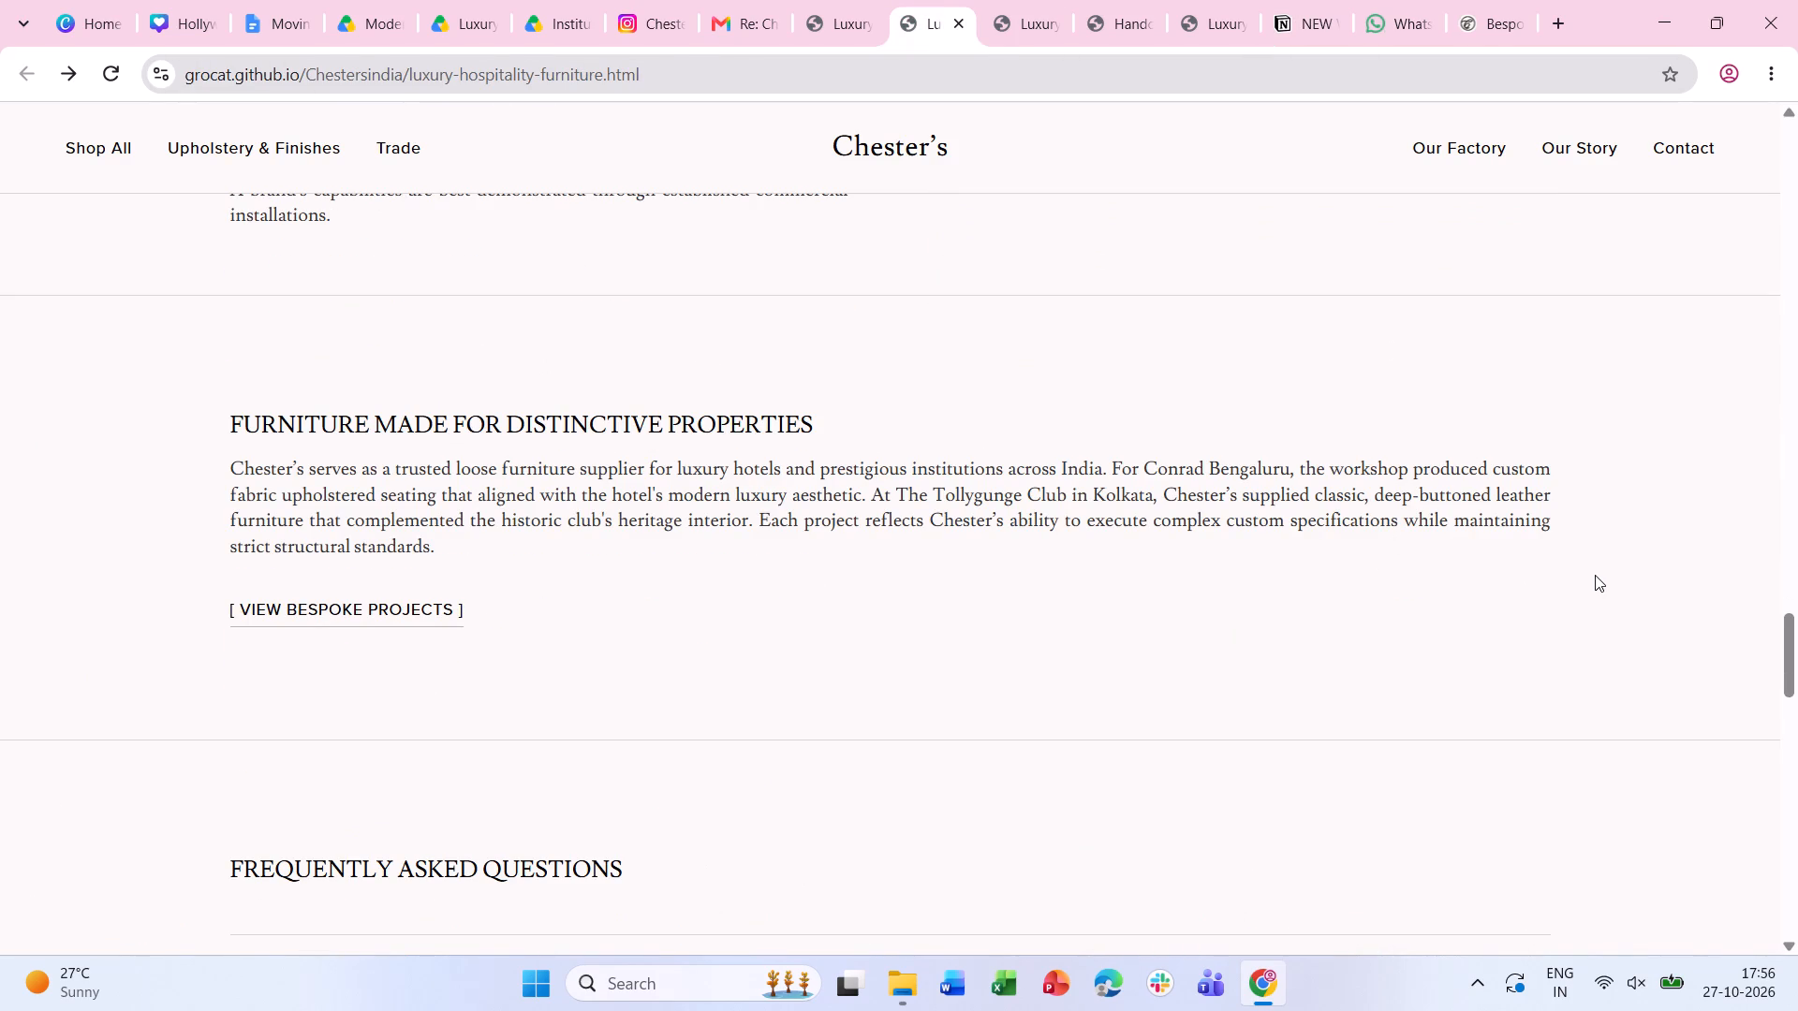
{"action": "scroll", "coordinate": [1596, 594], "scroll_direction": "down", "scroll_amount": 5}
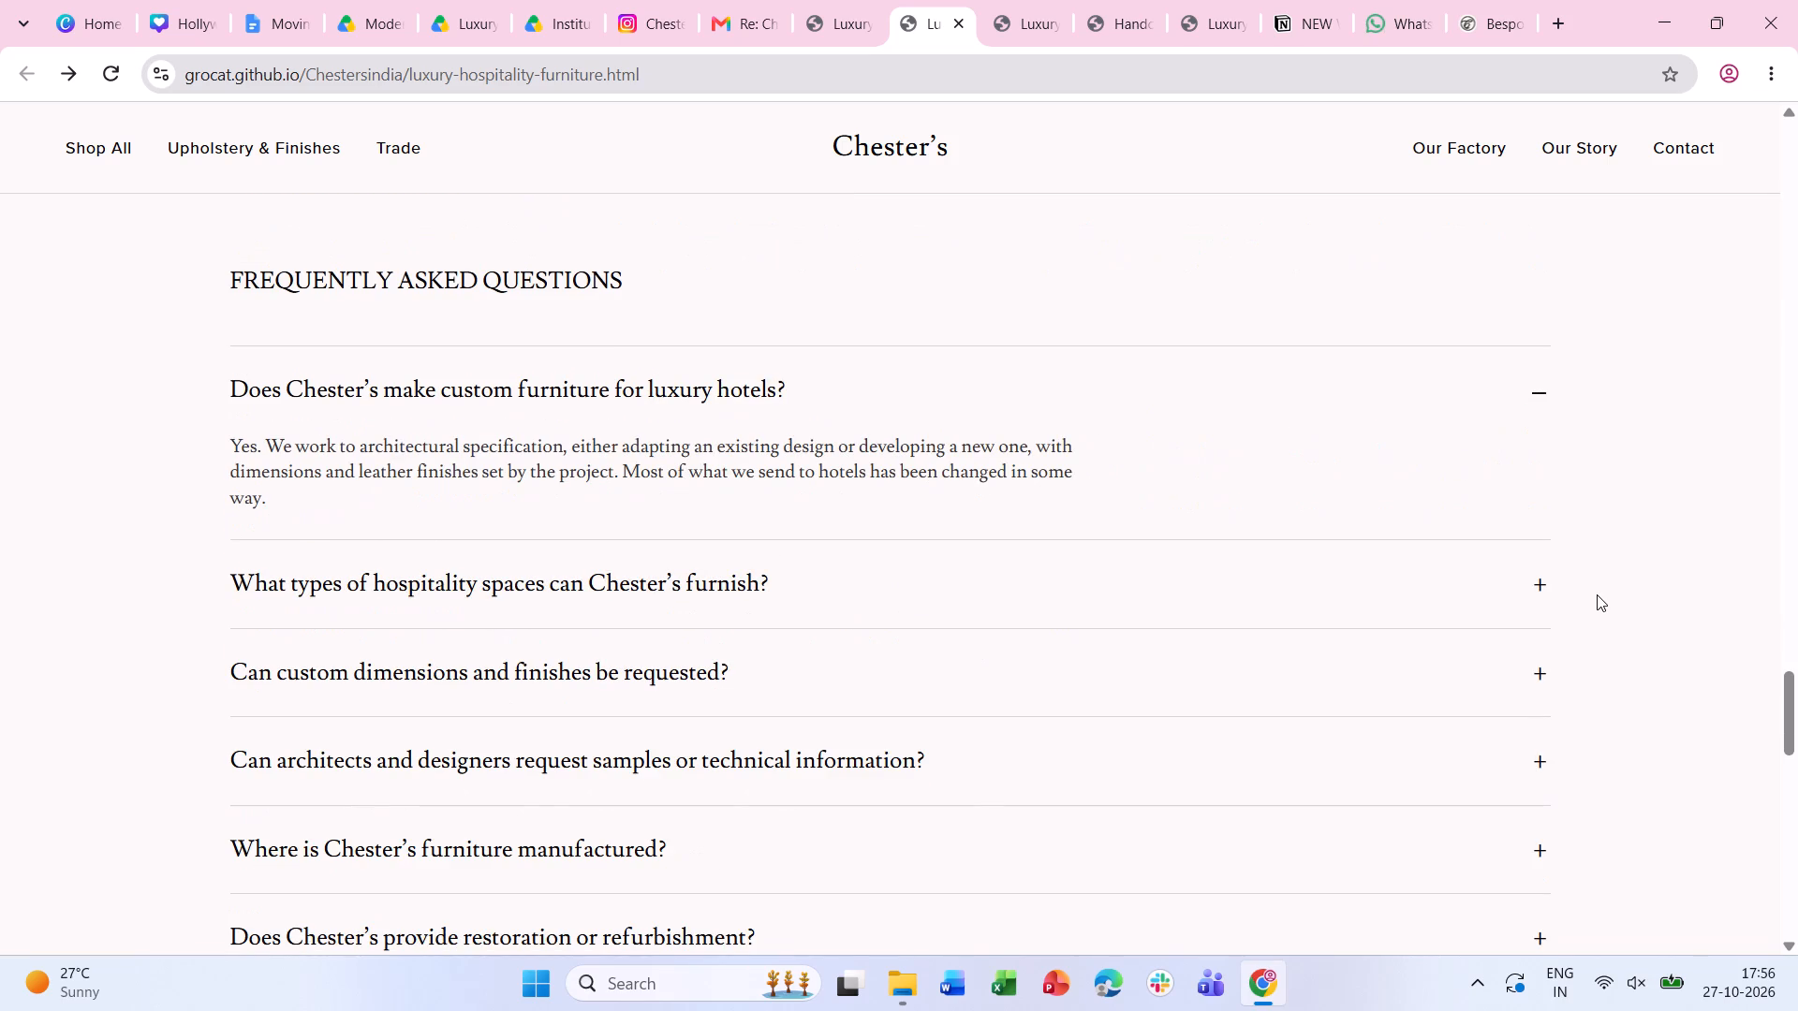
{"action": "scroll", "coordinate": [1597, 594], "scroll_direction": "up", "scroll_amount": 15}
{"action": "scroll", "coordinate": [1597, 594], "scroll_direction": "up", "scroll_amount": 10}
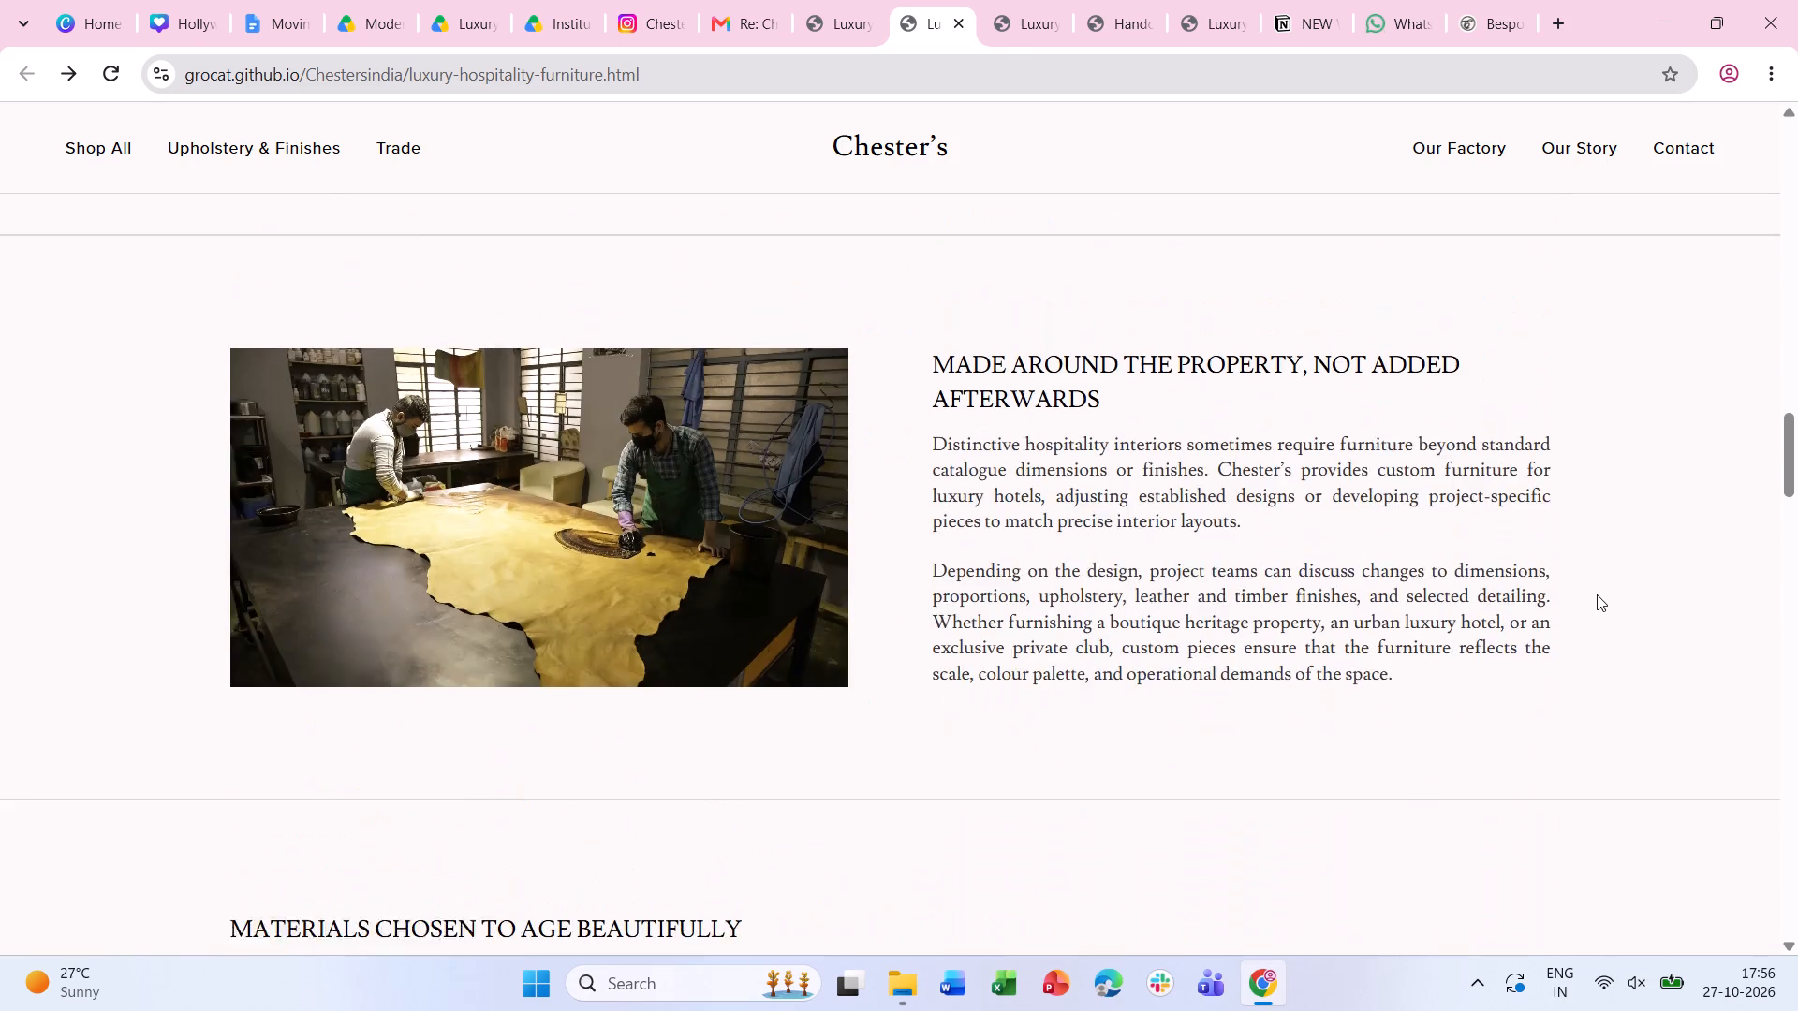
{"action": "scroll", "coordinate": [1597, 594], "scroll_direction": "up", "scroll_amount": 15}
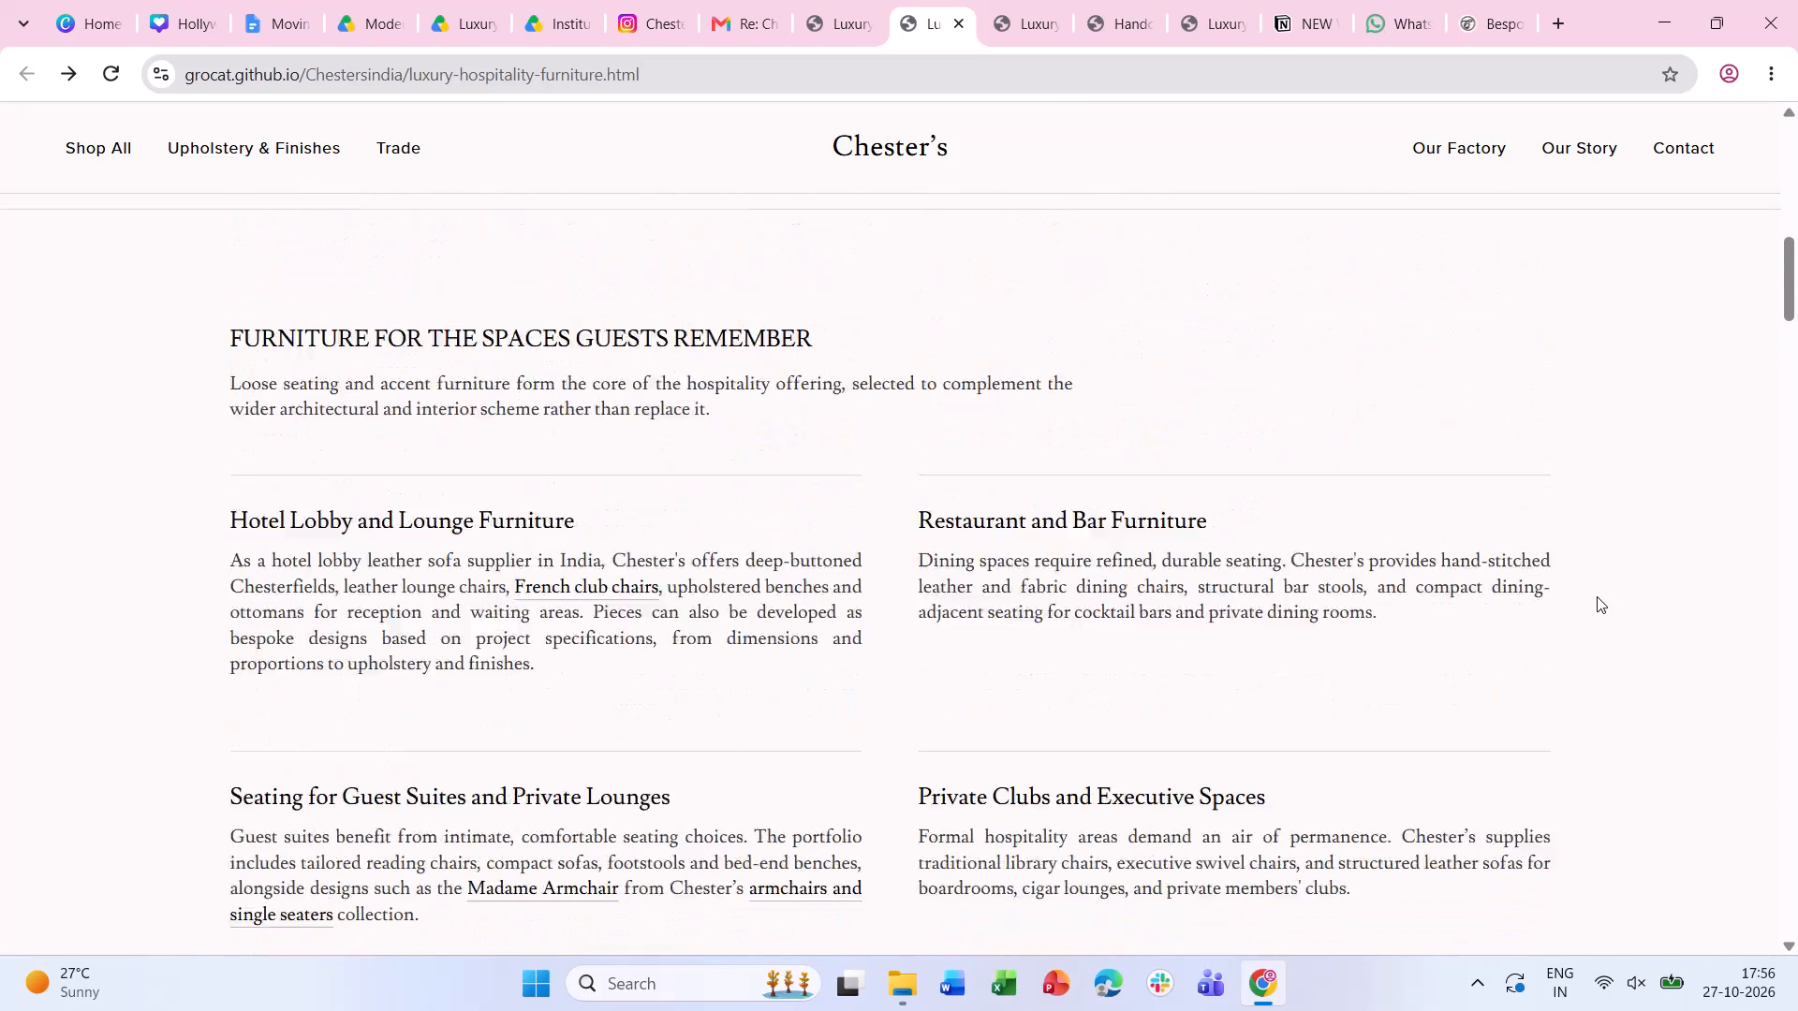
{"action": "scroll", "coordinate": [1597, 596], "scroll_direction": "up", "scroll_amount": 8}
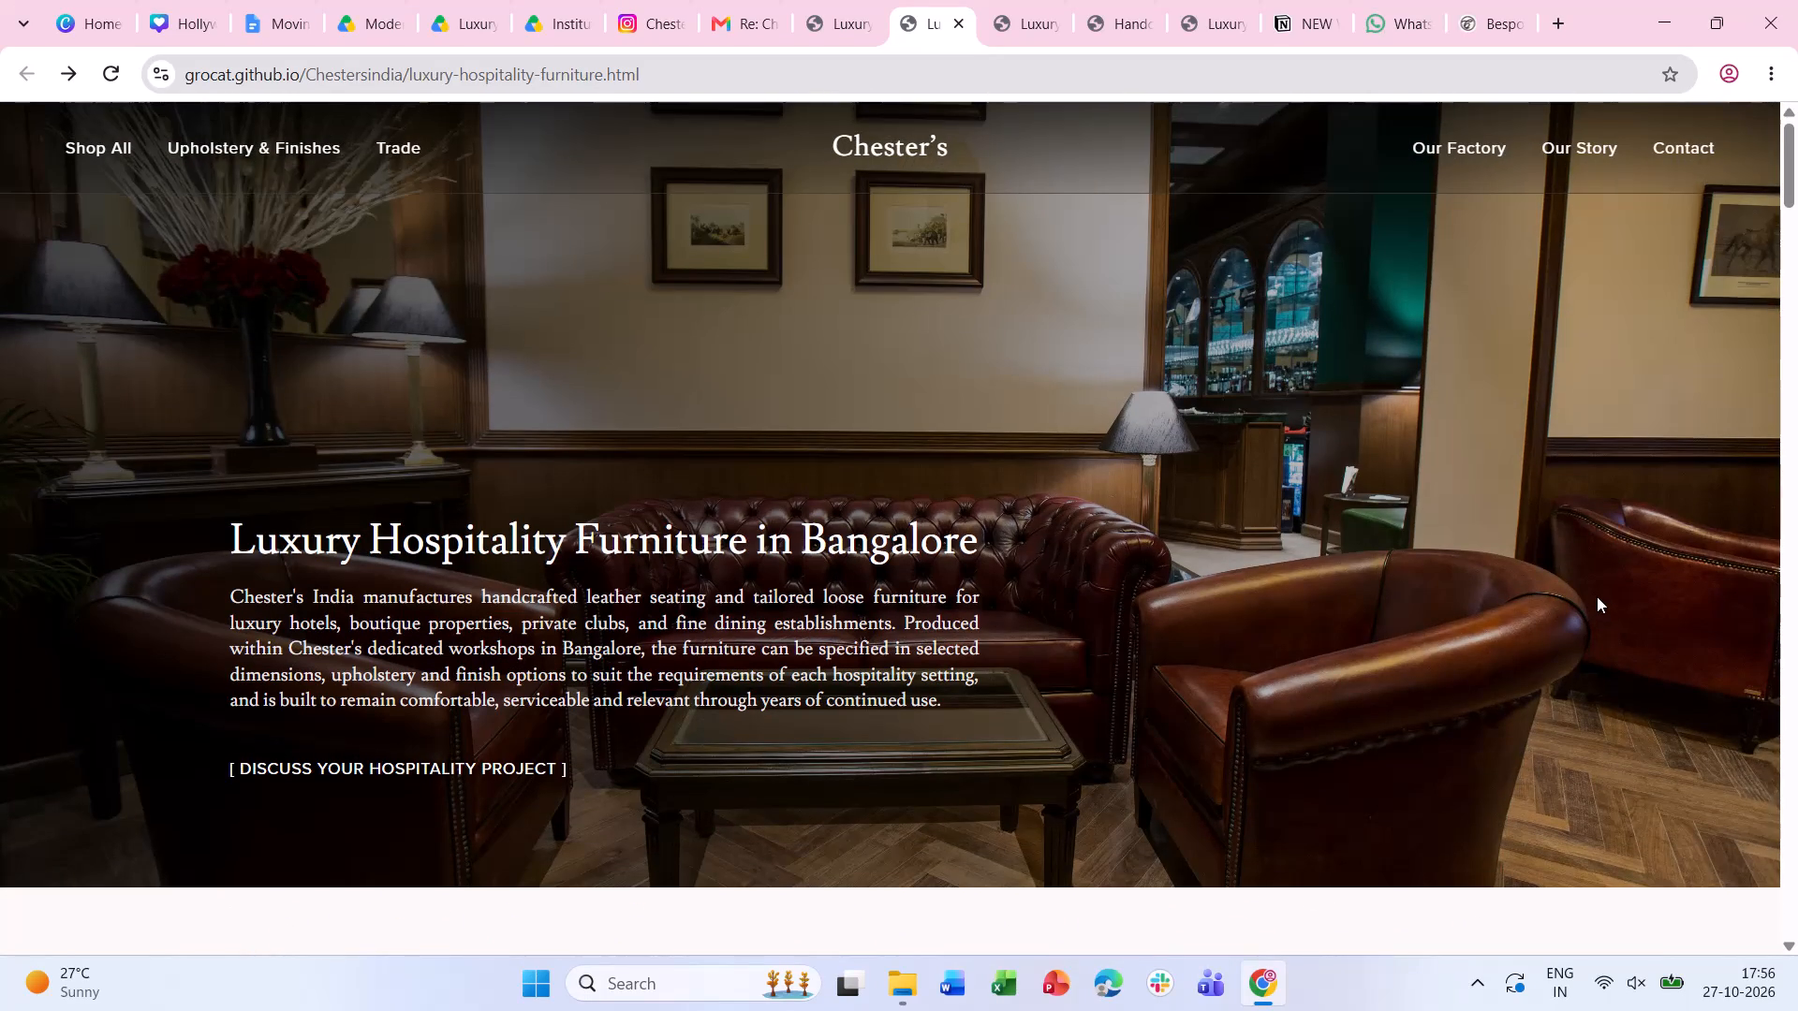
{"action": "scroll", "coordinate": [1597, 596], "scroll_direction": "down", "scroll_amount": 7}
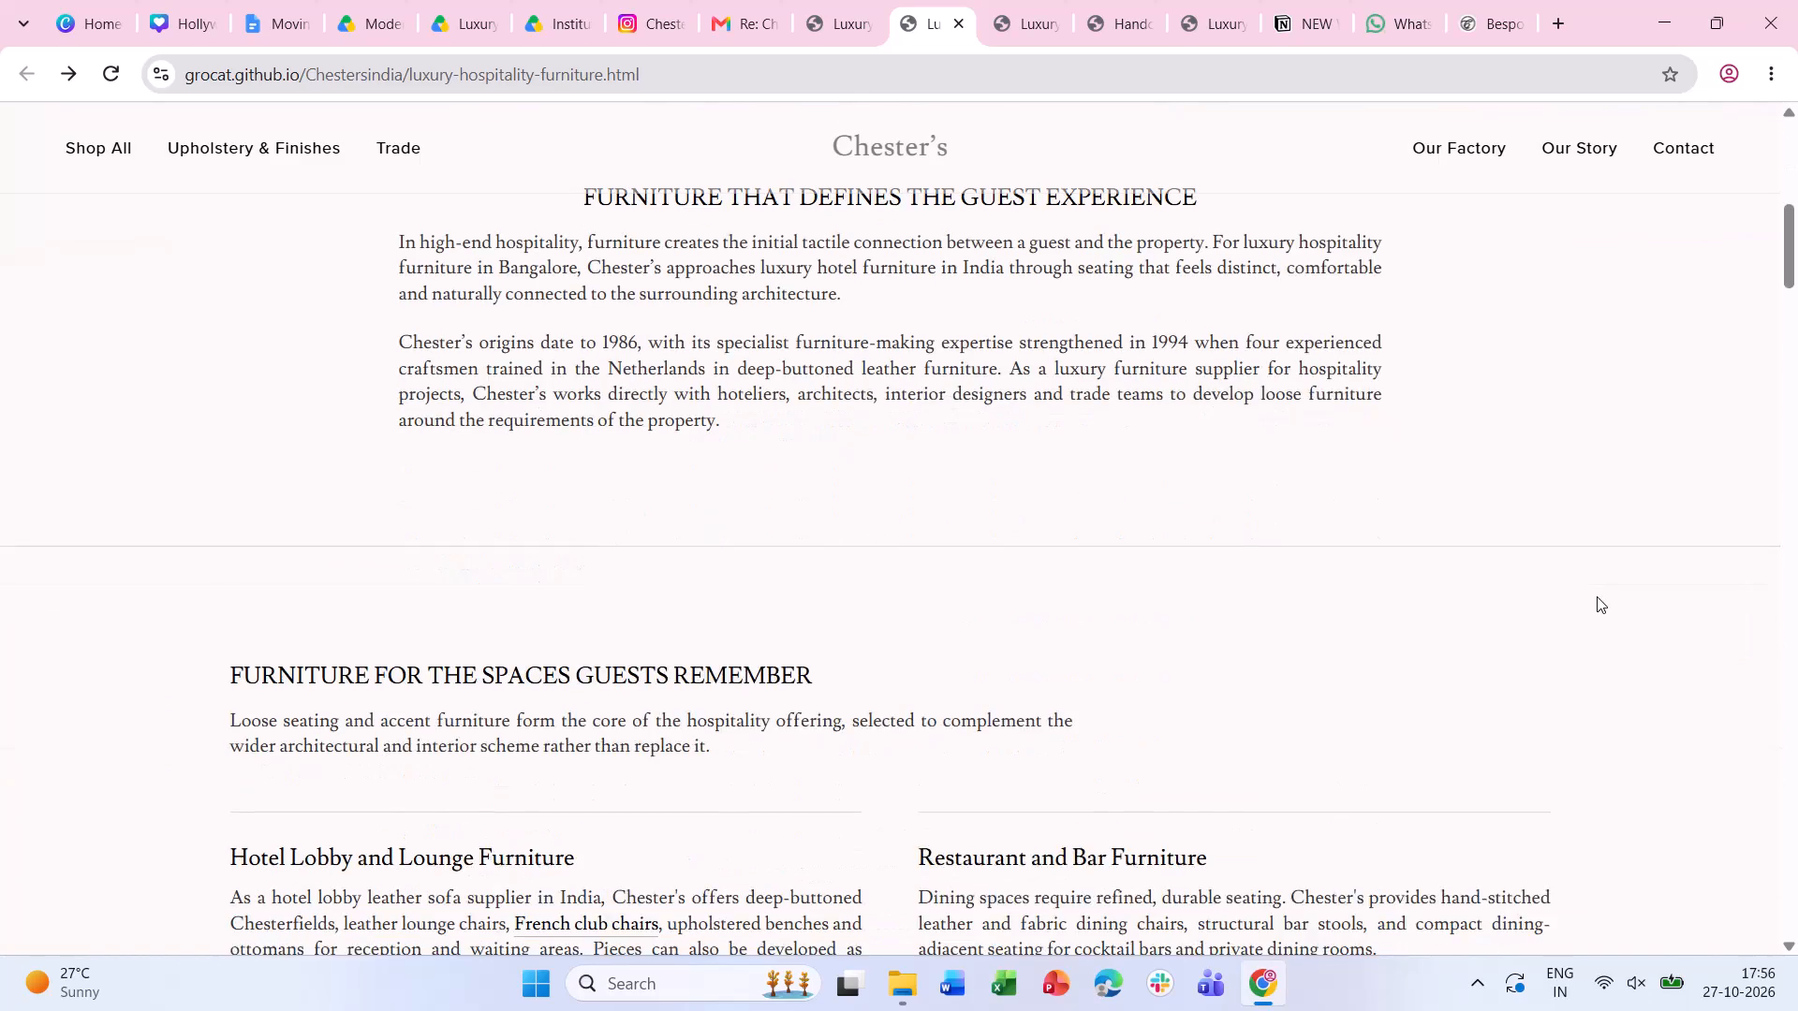
{"action": "scroll", "coordinate": [1597, 596], "scroll_direction": "down", "scroll_amount": 20}
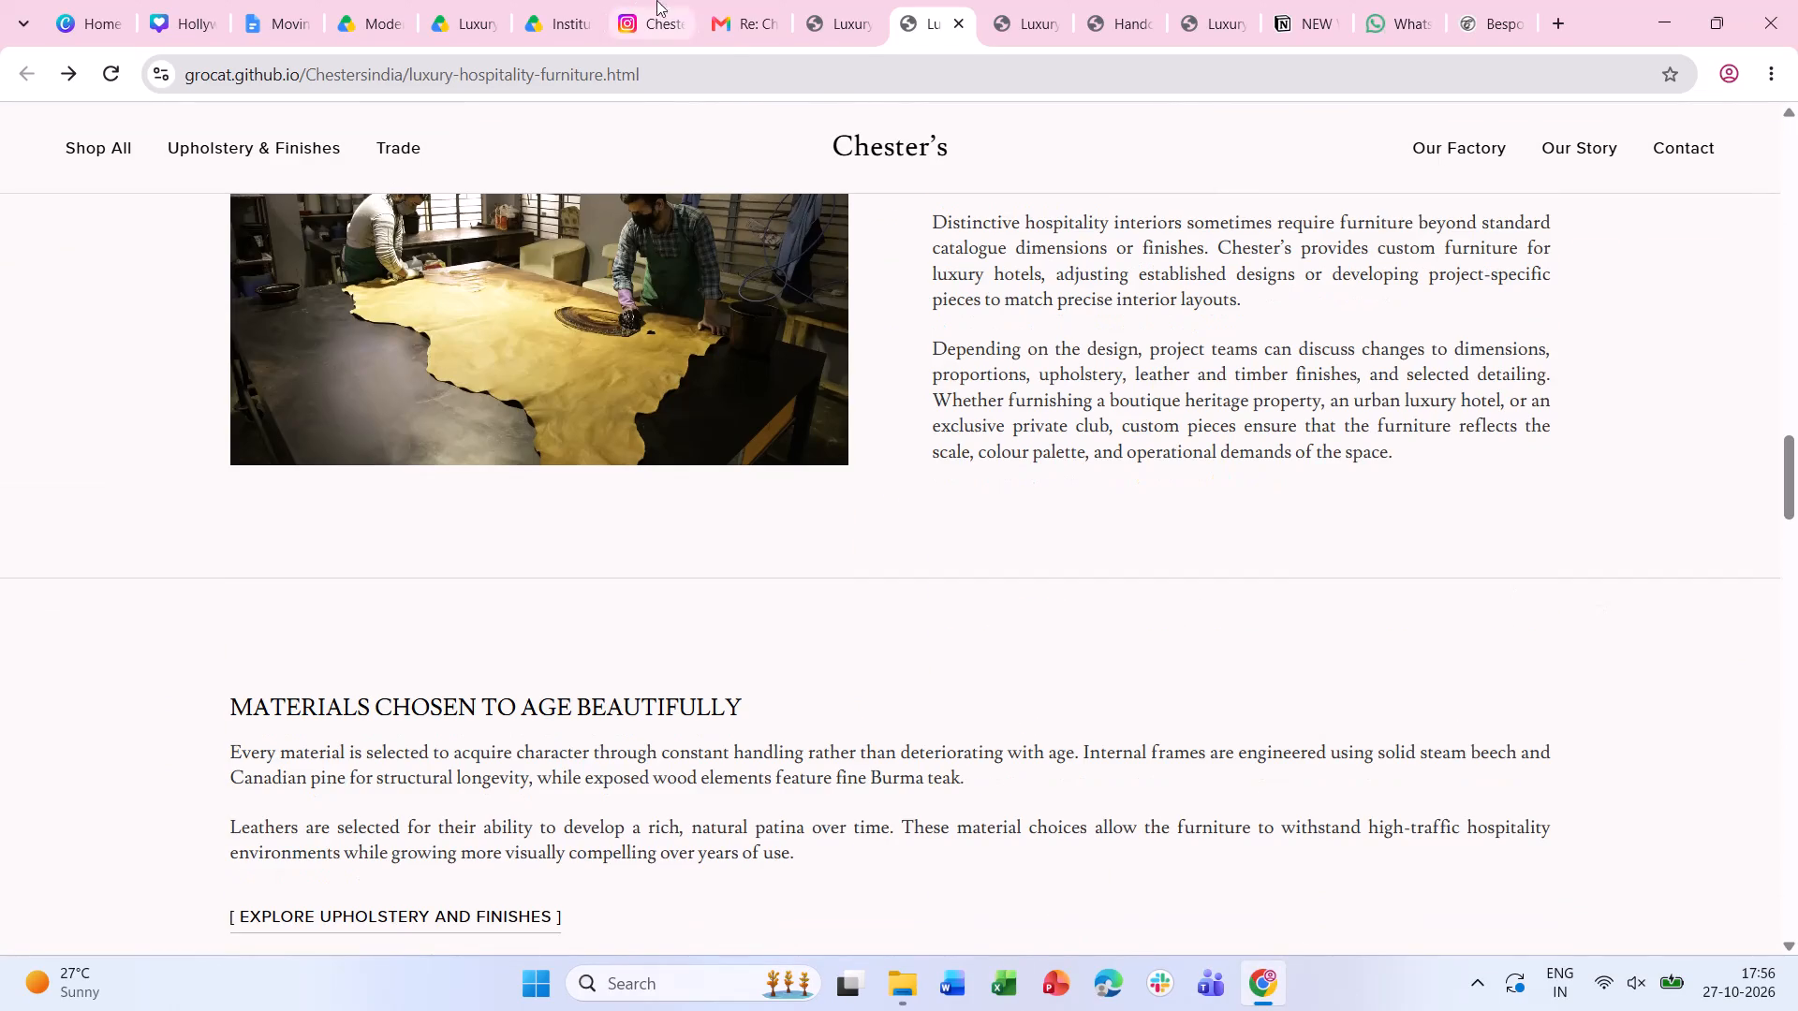
Check the Gmail message's image requirement notes and the Luxury Hospitality Furniture Drive folder's images, and return to the hospitality demo page.
{"action": "left_click", "coordinate": [706, 0]}
{"action": "scroll", "coordinate": [1127, 568], "scroll_direction": "down", "scroll_amount": 1}
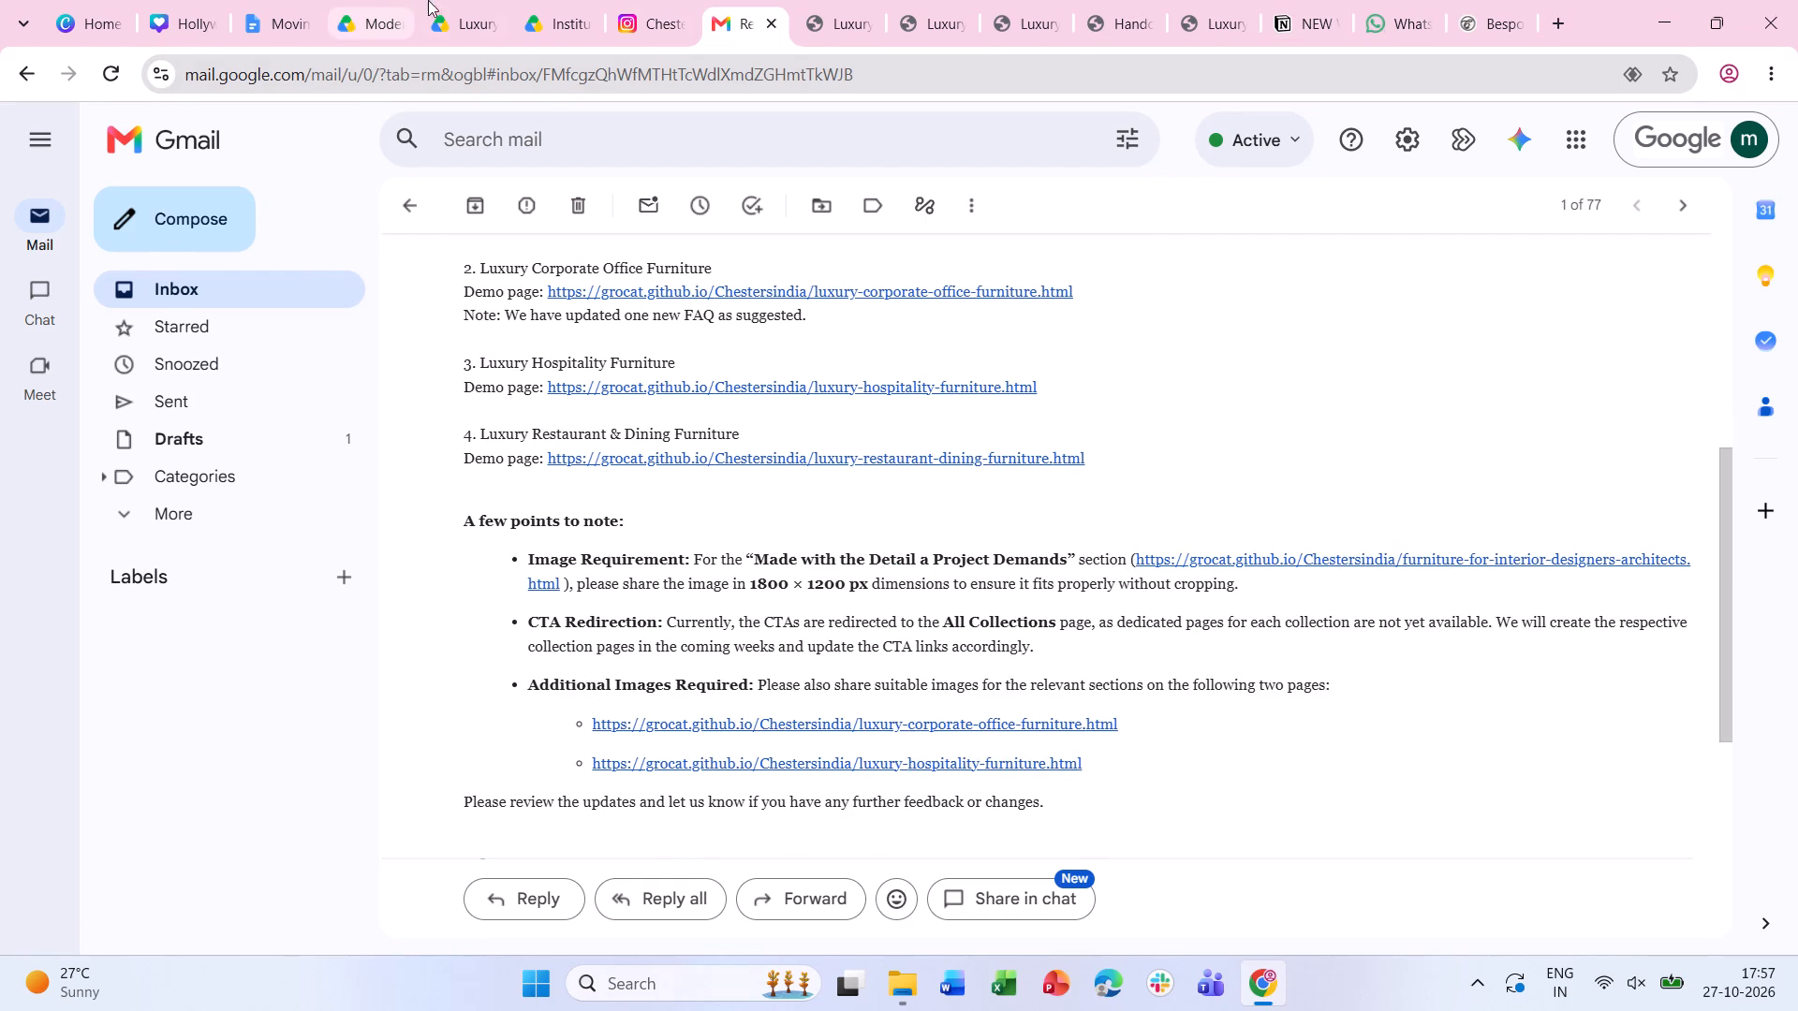
{"action": "left_click", "coordinate": [453, 0]}
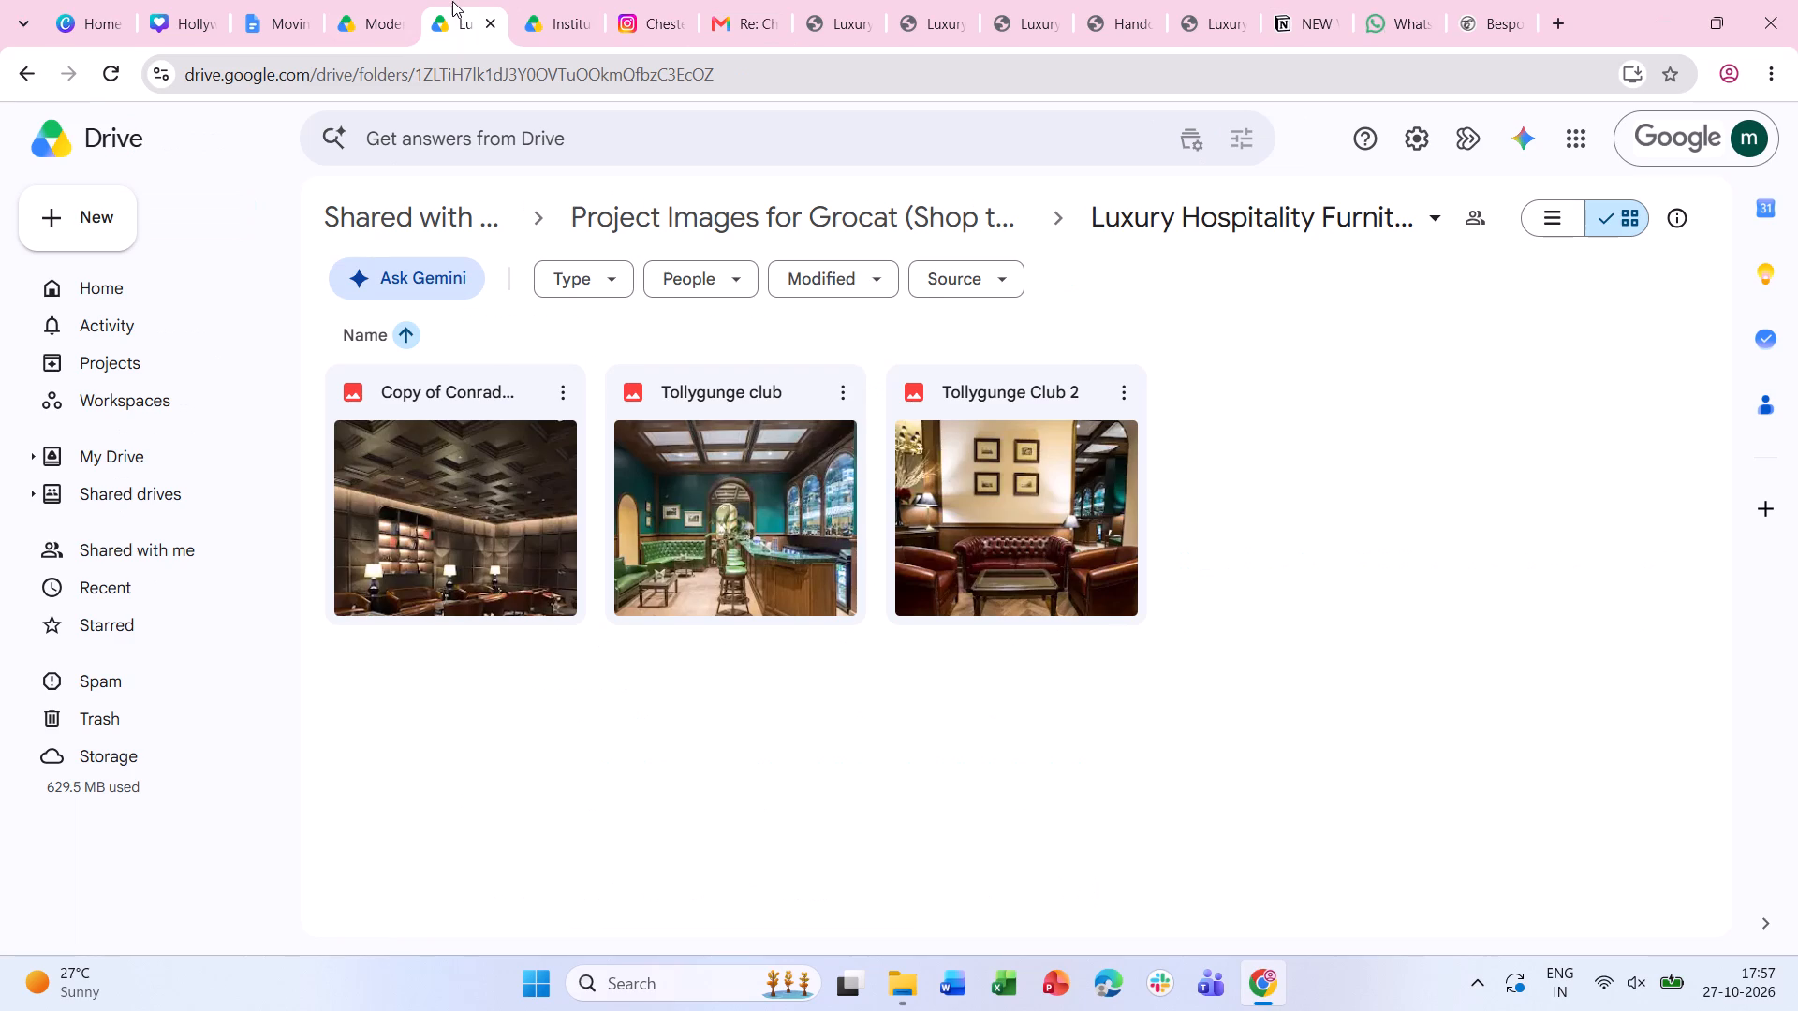
{"action": "left_click", "coordinate": [748, 0]}
{"action": "left_click", "coordinate": [922, 0]}
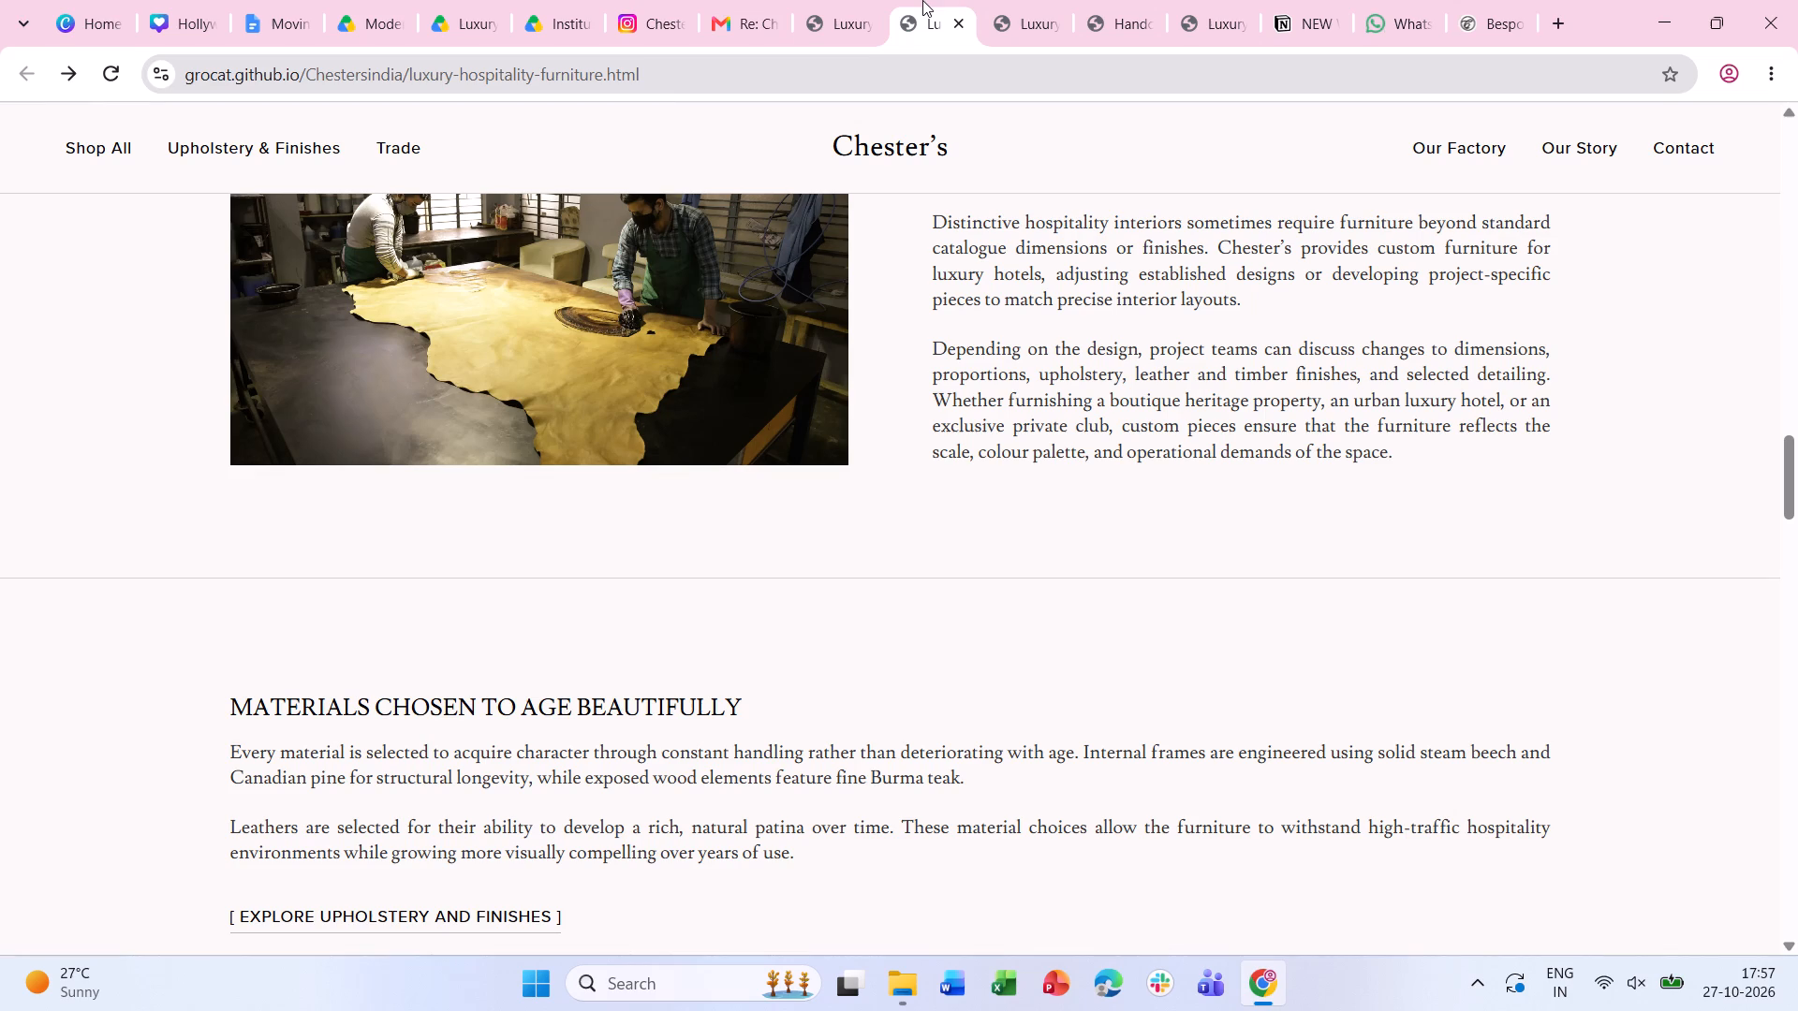
{"action": "left_click", "coordinate": [1010, 0]}
{"action": "left_click", "coordinate": [930, 0]}
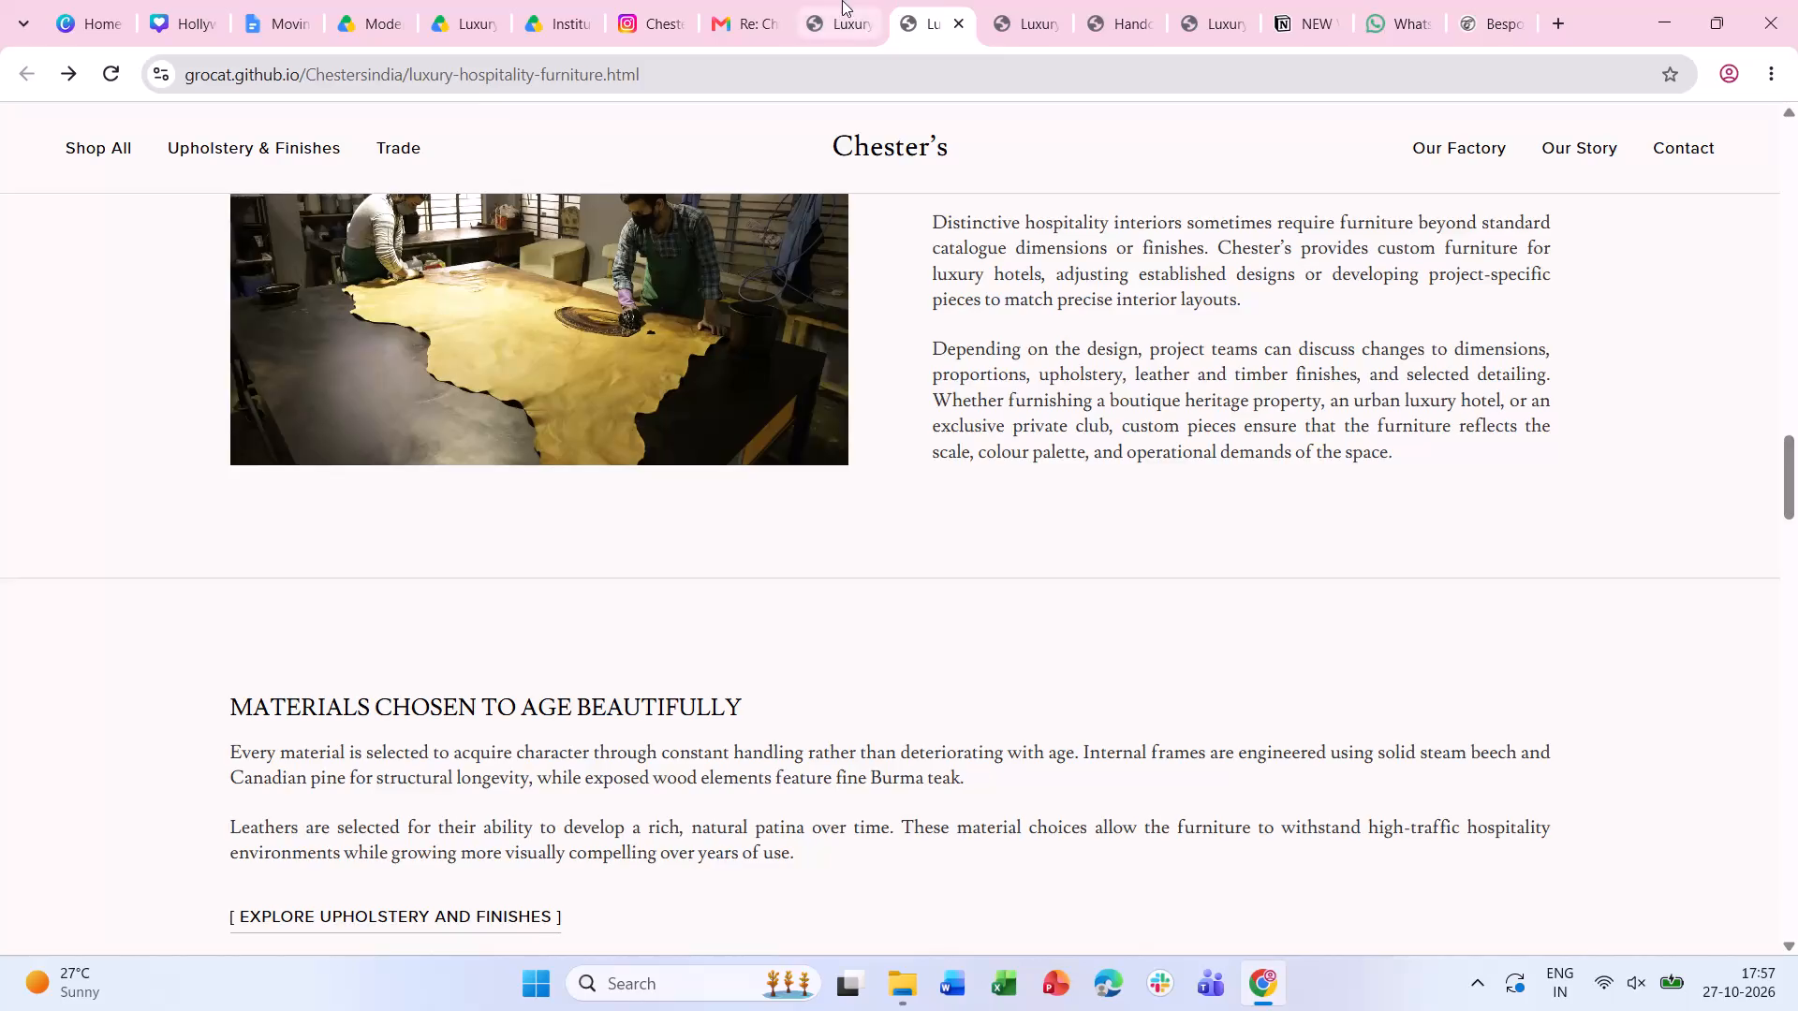
{"action": "left_click", "coordinate": [842, 0]}
{"action": "left_click", "coordinate": [924, 0]}
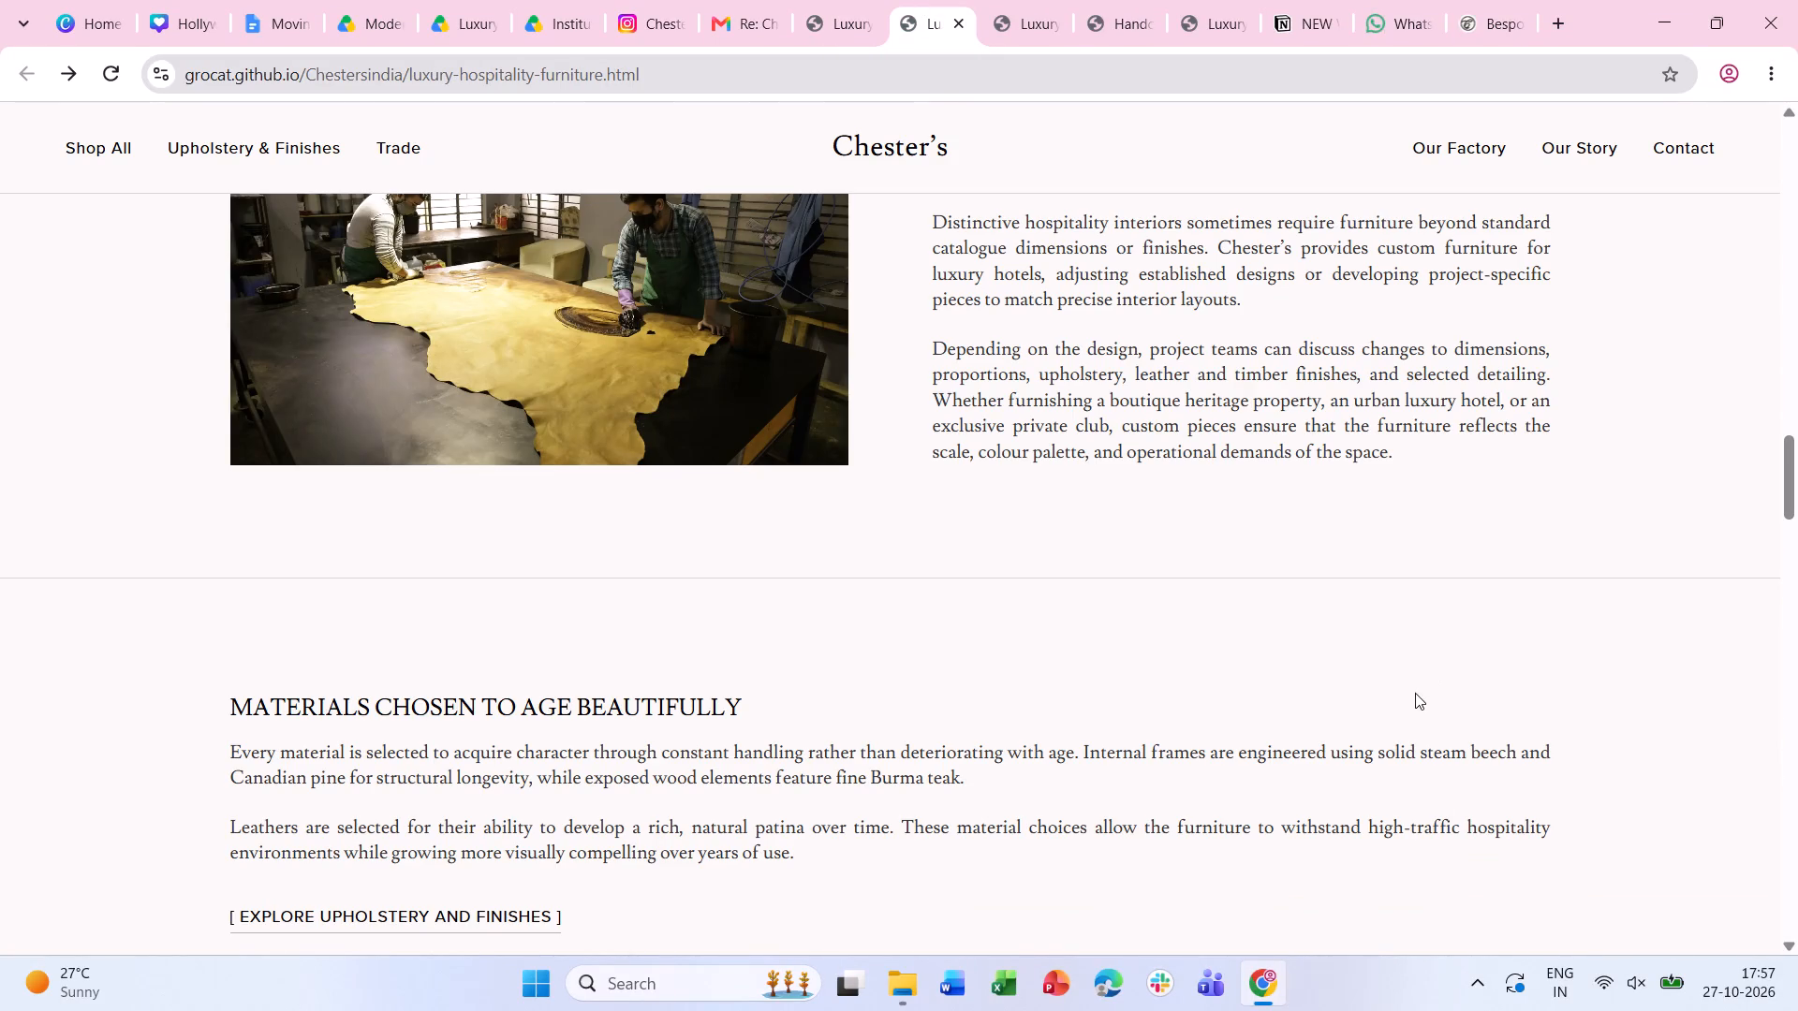
Collapse the answer to "Does Chester's make custom furniture for luxury hotels?" in the hospitality page's Frequently Asked Questions.
{"action": "scroll", "coordinate": [1415, 693], "scroll_direction": "down", "scroll_amount": 18}
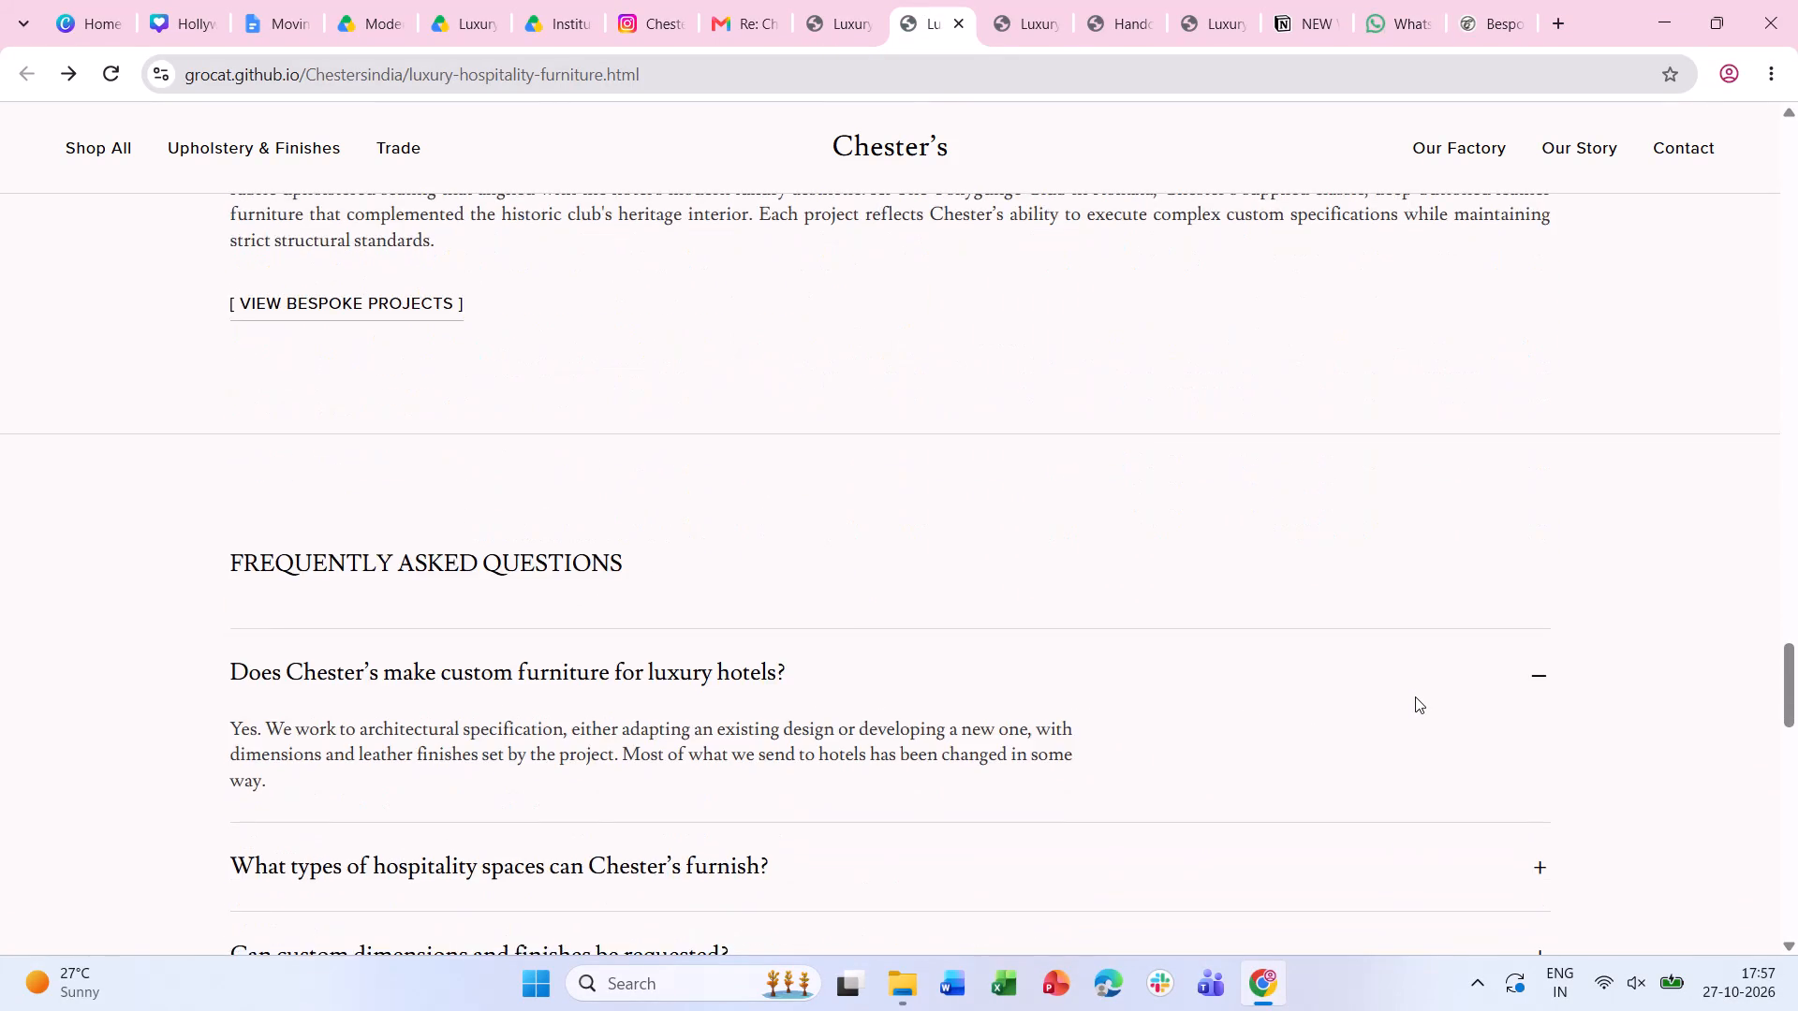
{"action": "scroll", "coordinate": [1415, 696], "scroll_direction": "down", "scroll_amount": 2}
{"action": "left_click", "coordinate": [1523, 450]}
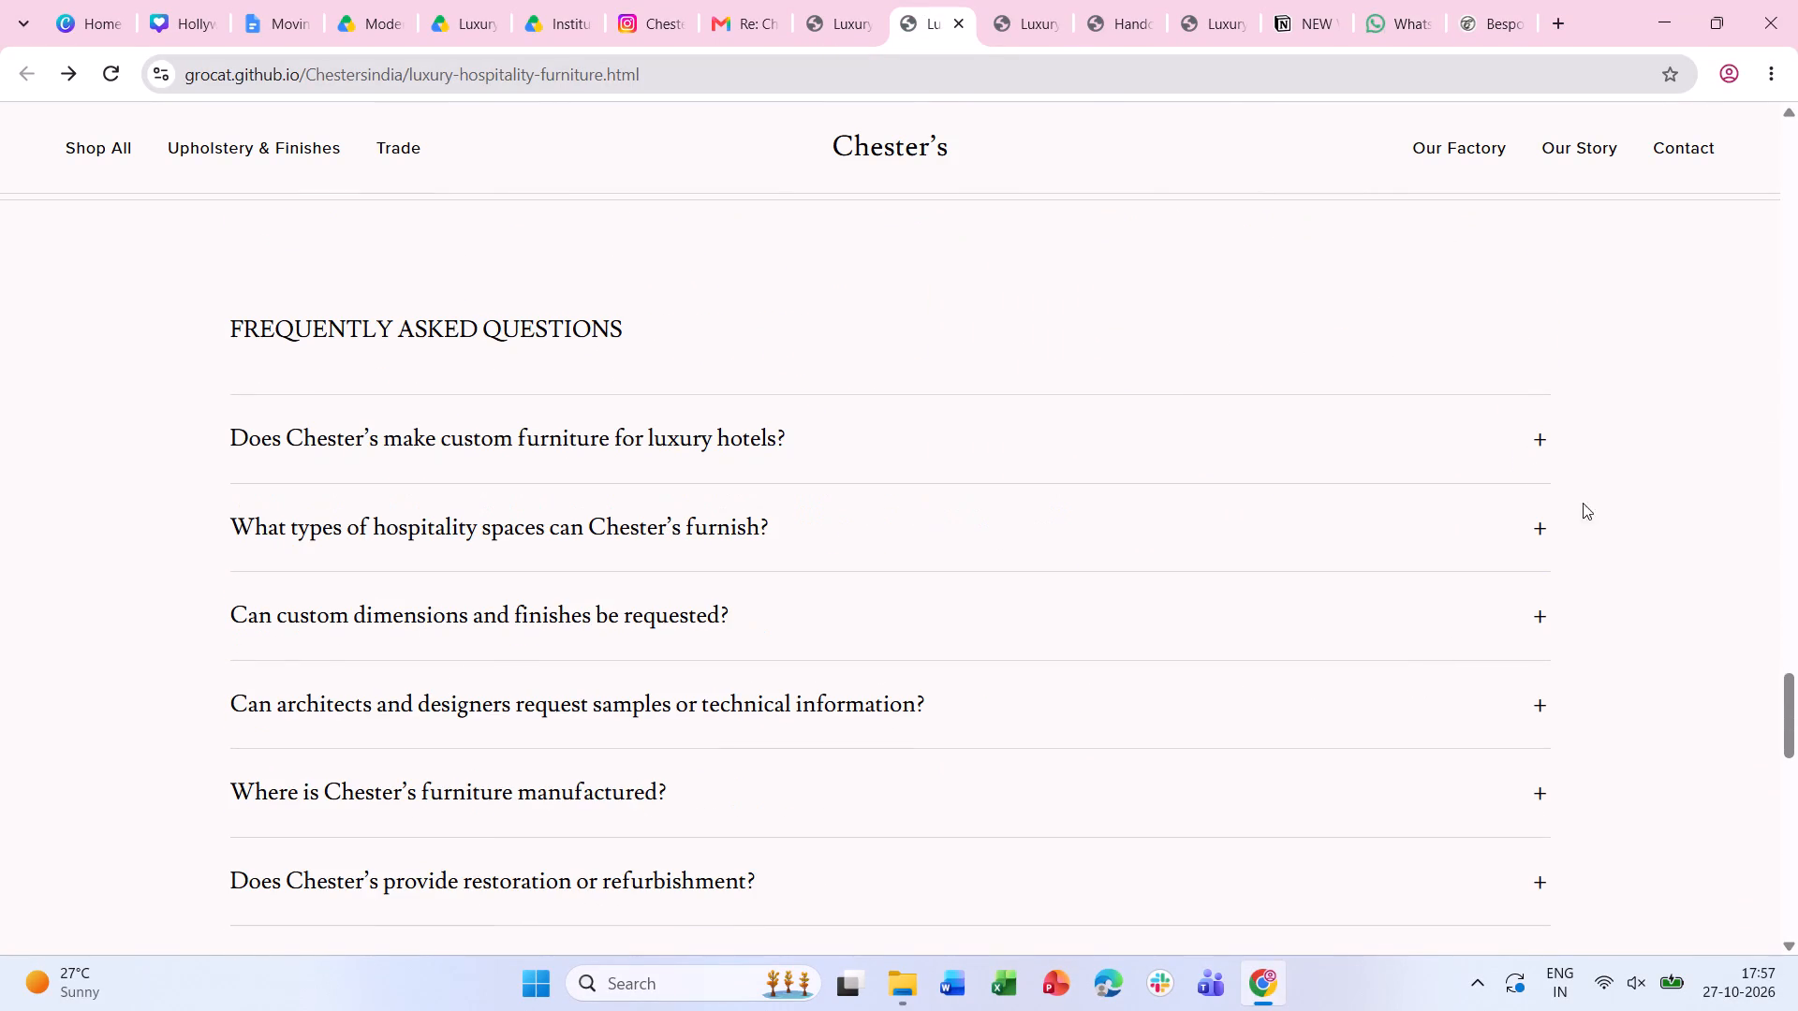
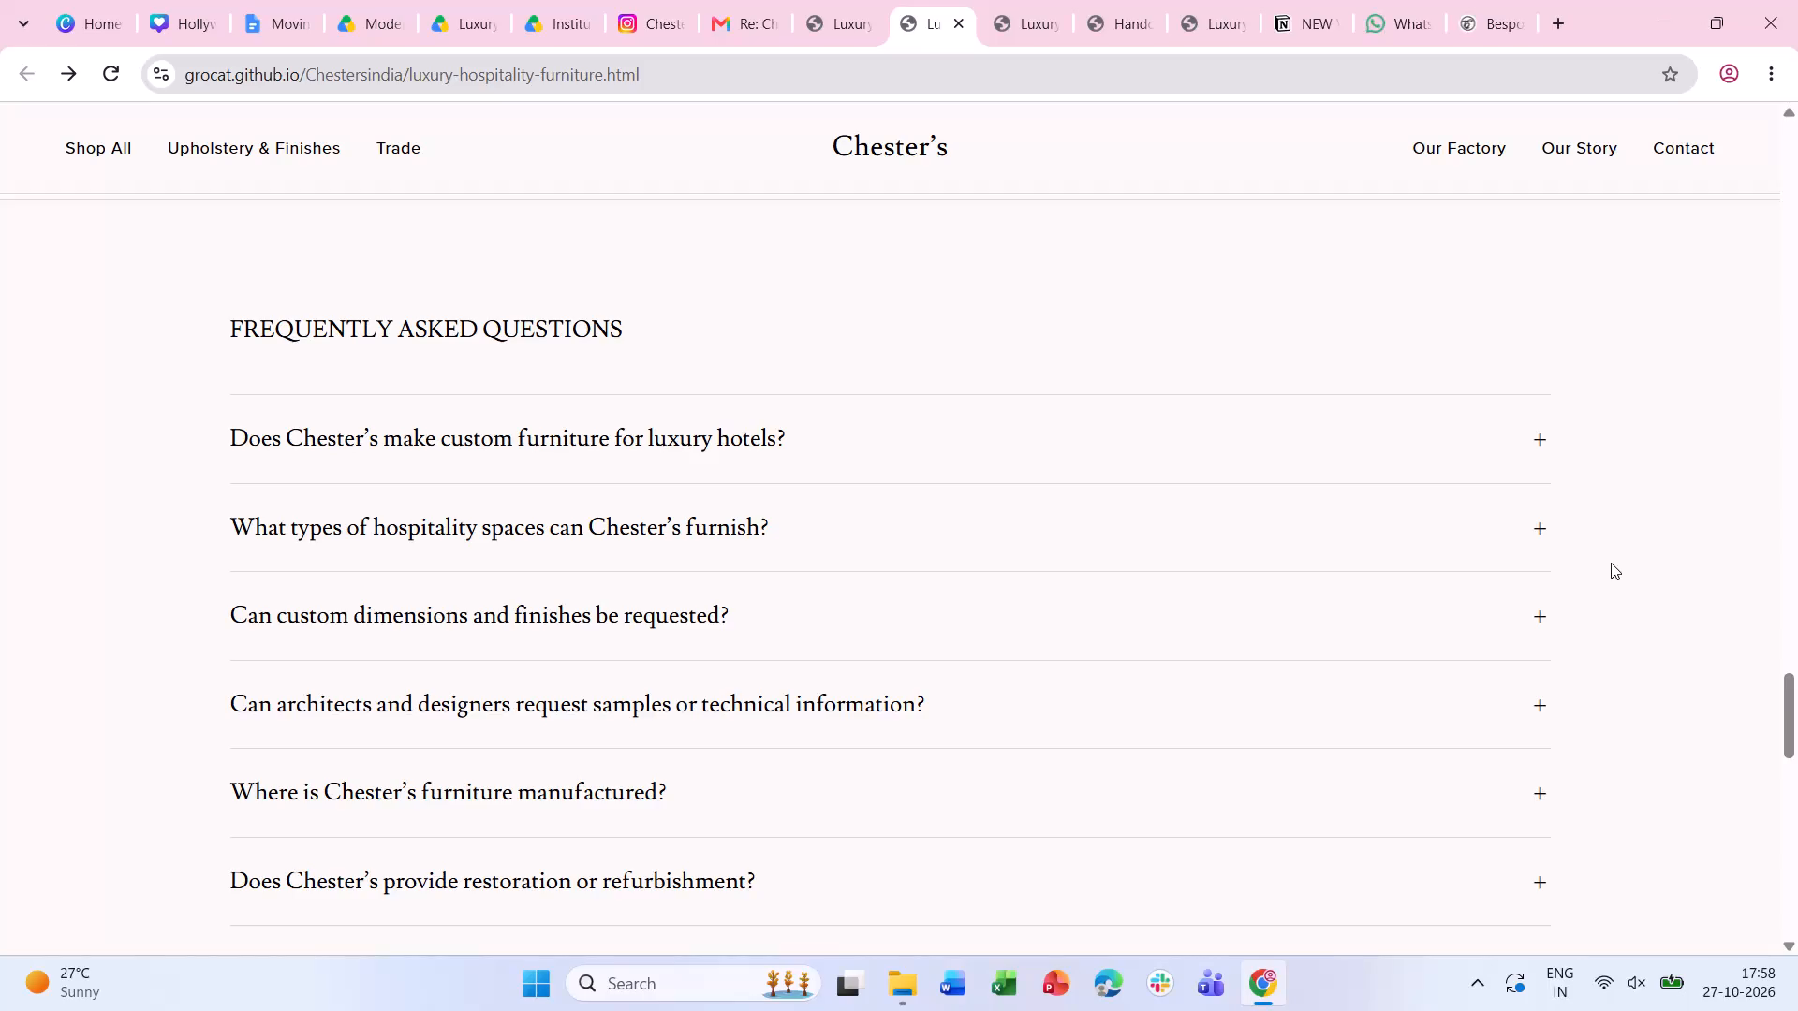
Examine the hospitality page's FAQ list and closing project section, reading each answer from custom hotel furniture through where the furniture is manufactured.
{"action": "scroll", "coordinate": [1611, 563], "scroll_direction": "down", "scroll_amount": 1}
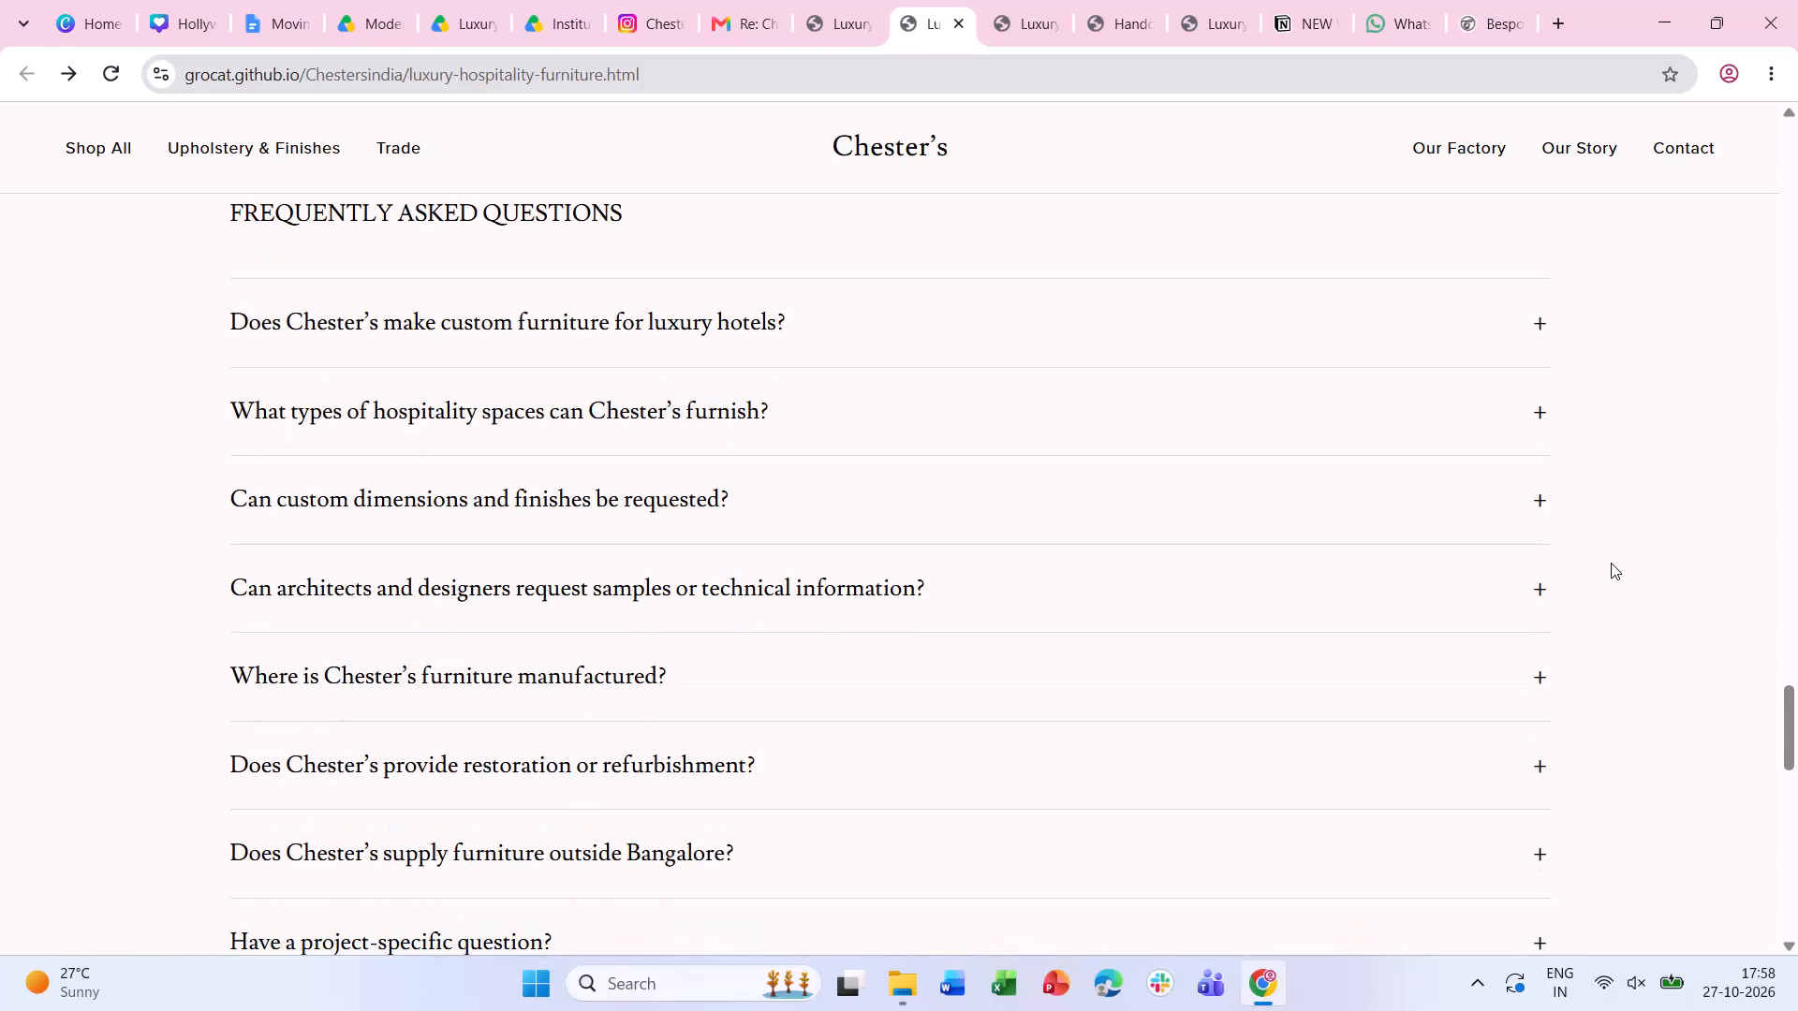
{"action": "scroll", "coordinate": [1611, 563], "scroll_direction": "down", "scroll_amount": 1}
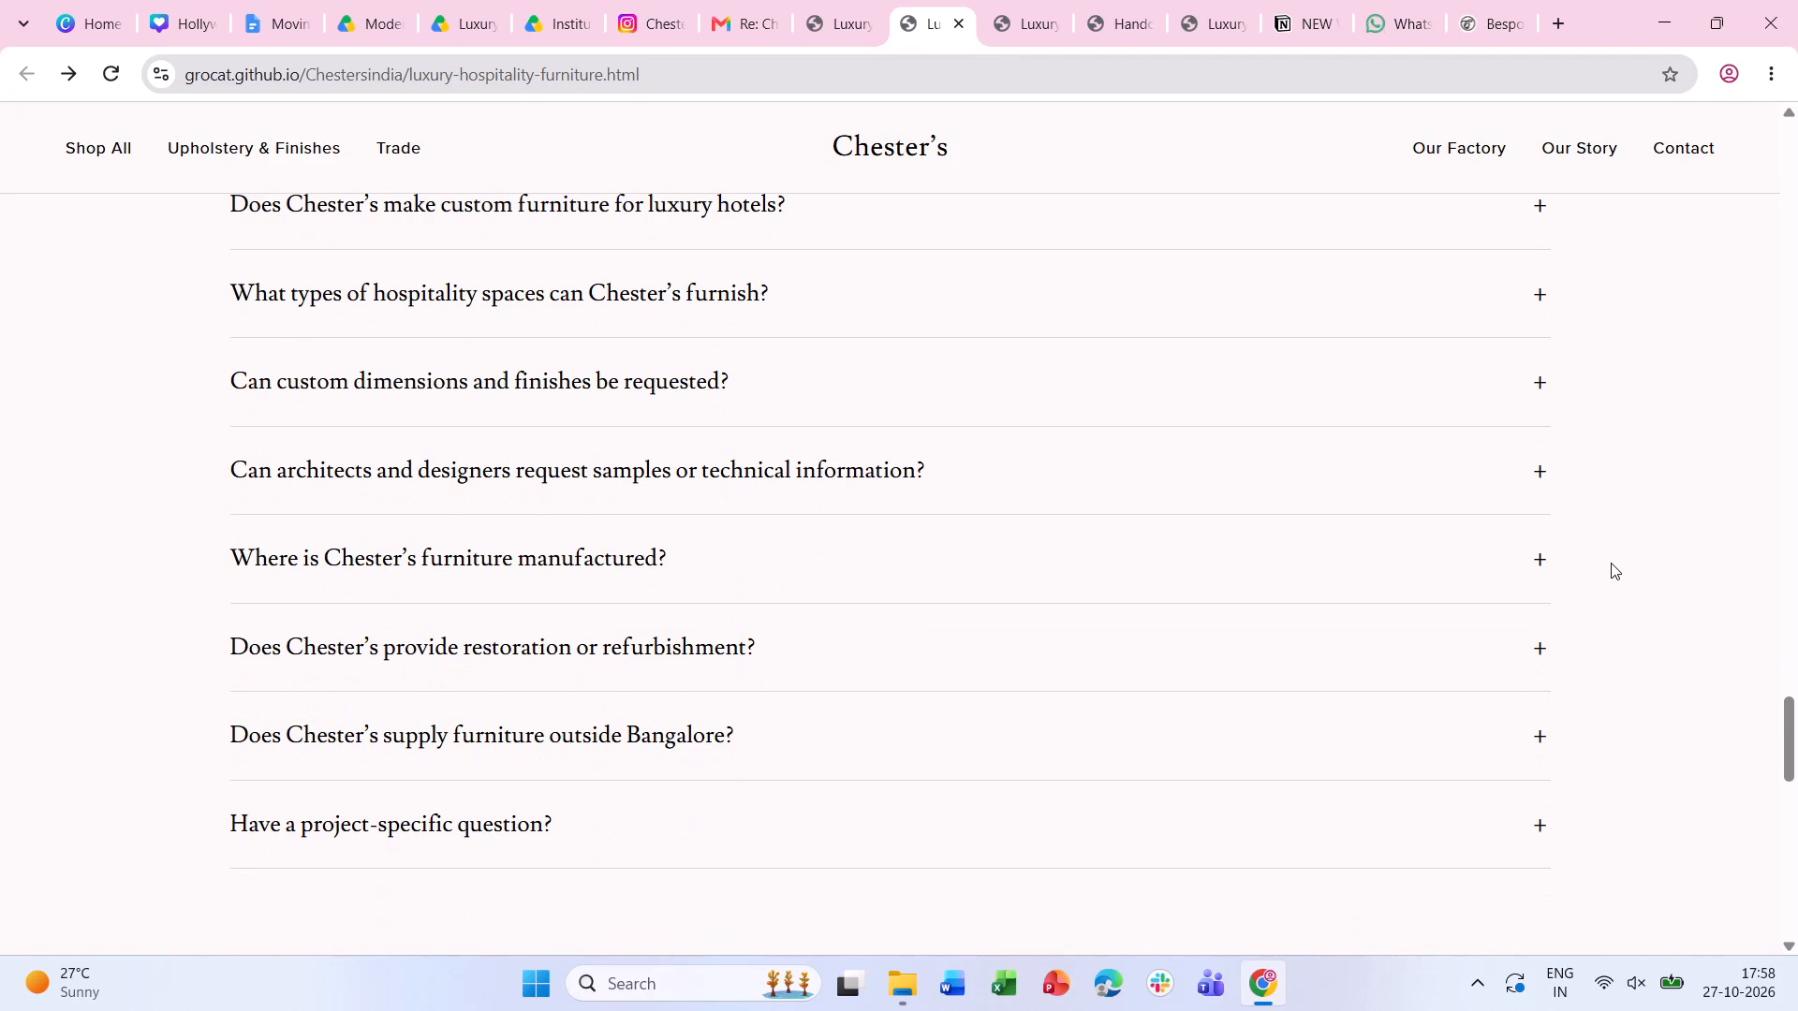
{"action": "scroll", "coordinate": [1611, 563], "scroll_direction": "down", "scroll_amount": 6}
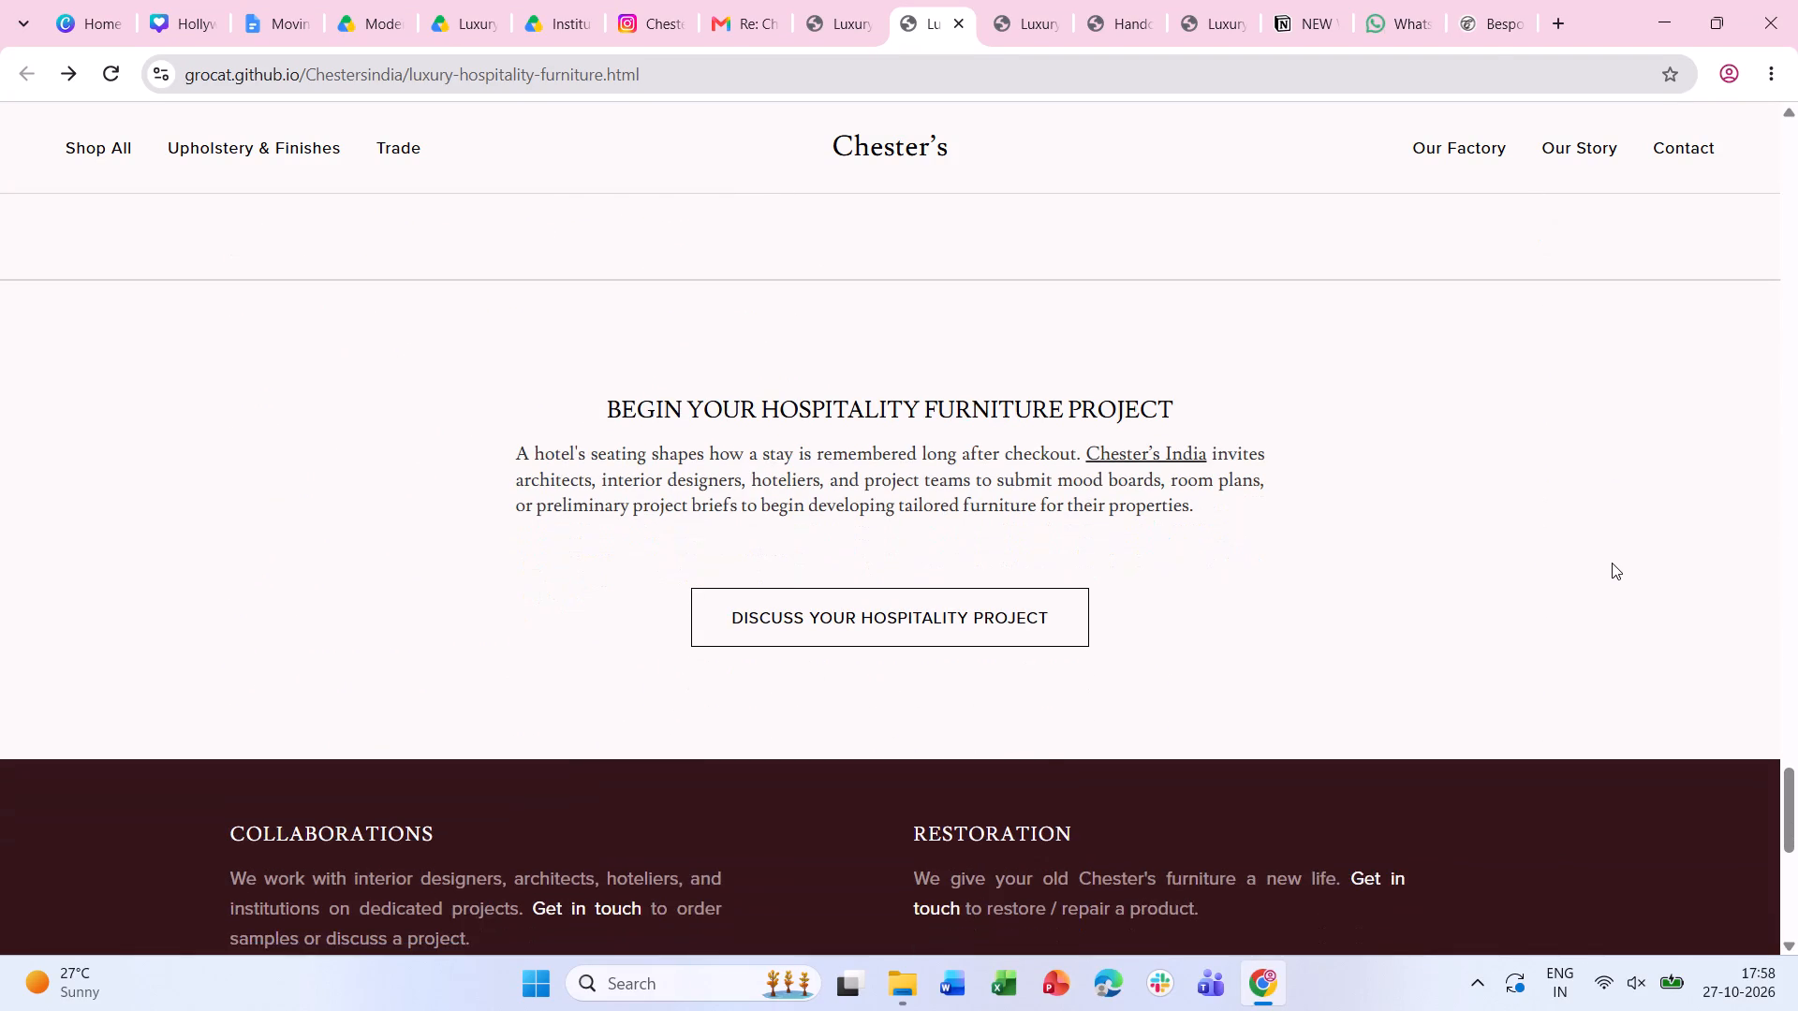
{"action": "scroll", "coordinate": [1612, 563], "scroll_direction": "up", "scroll_amount": 8}
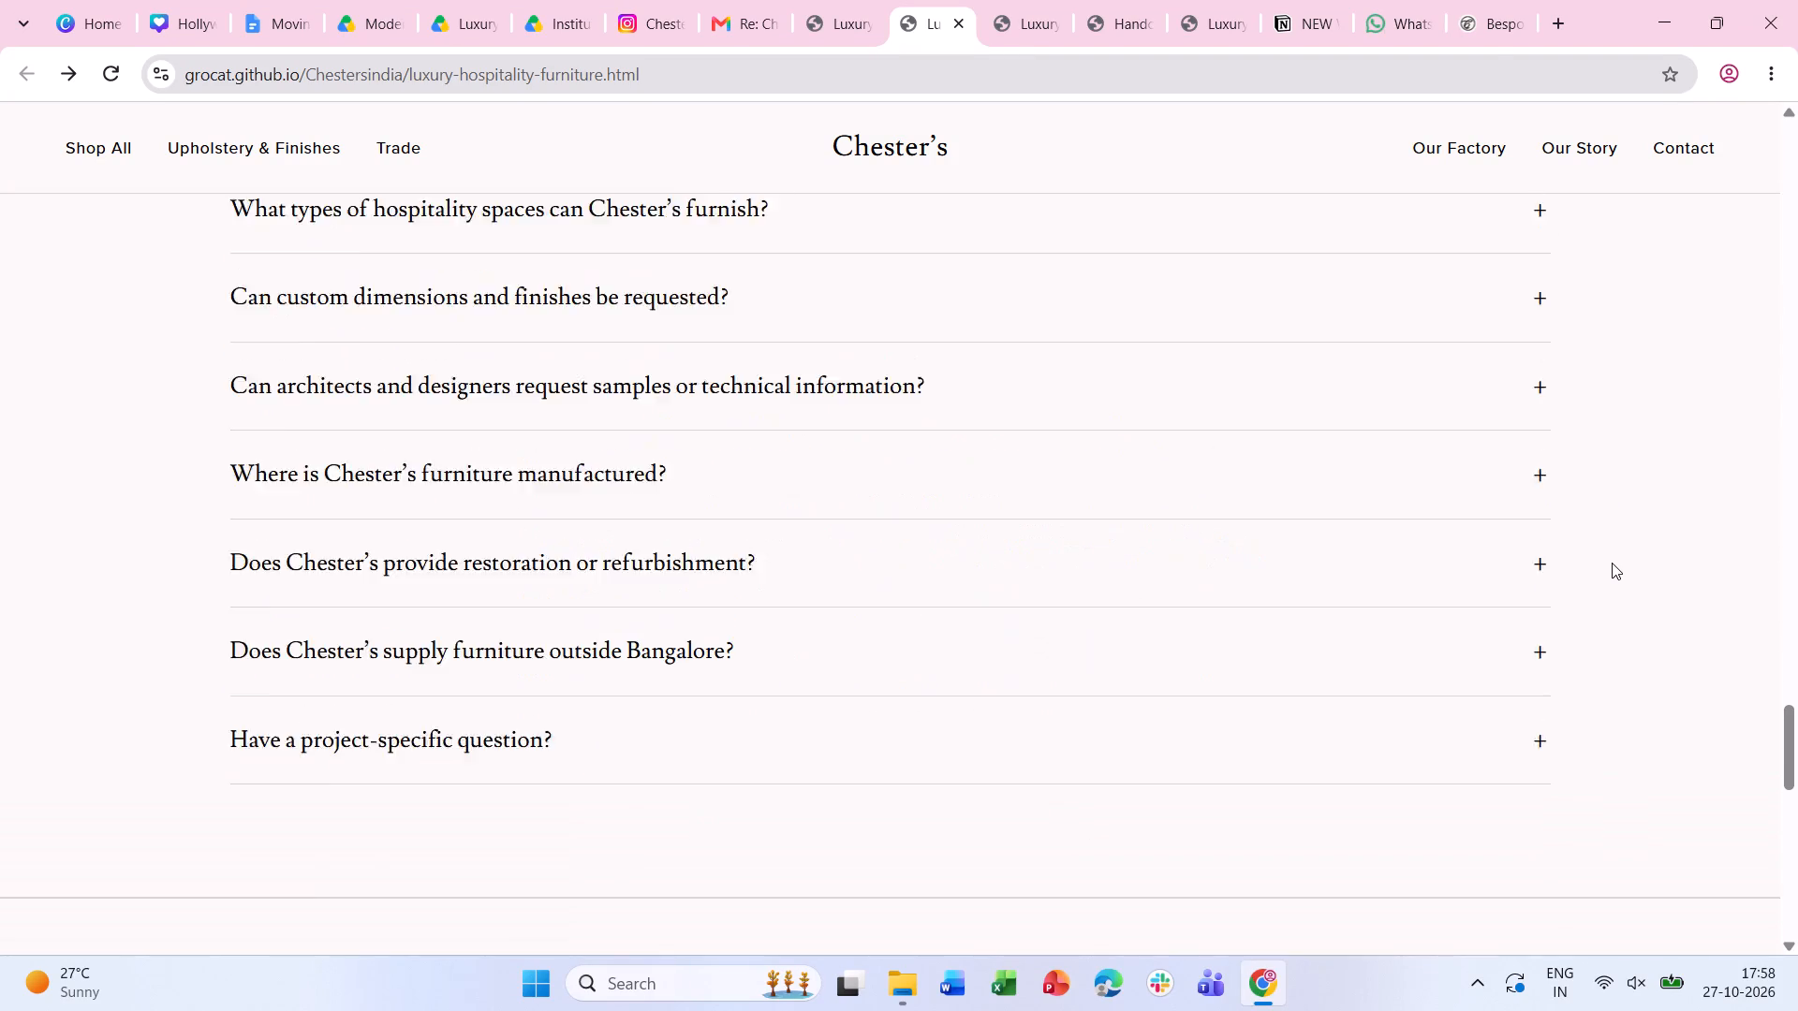
{"action": "left_click", "coordinate": [1553, 447]}
{"action": "left_click", "coordinate": [1540, 439]}
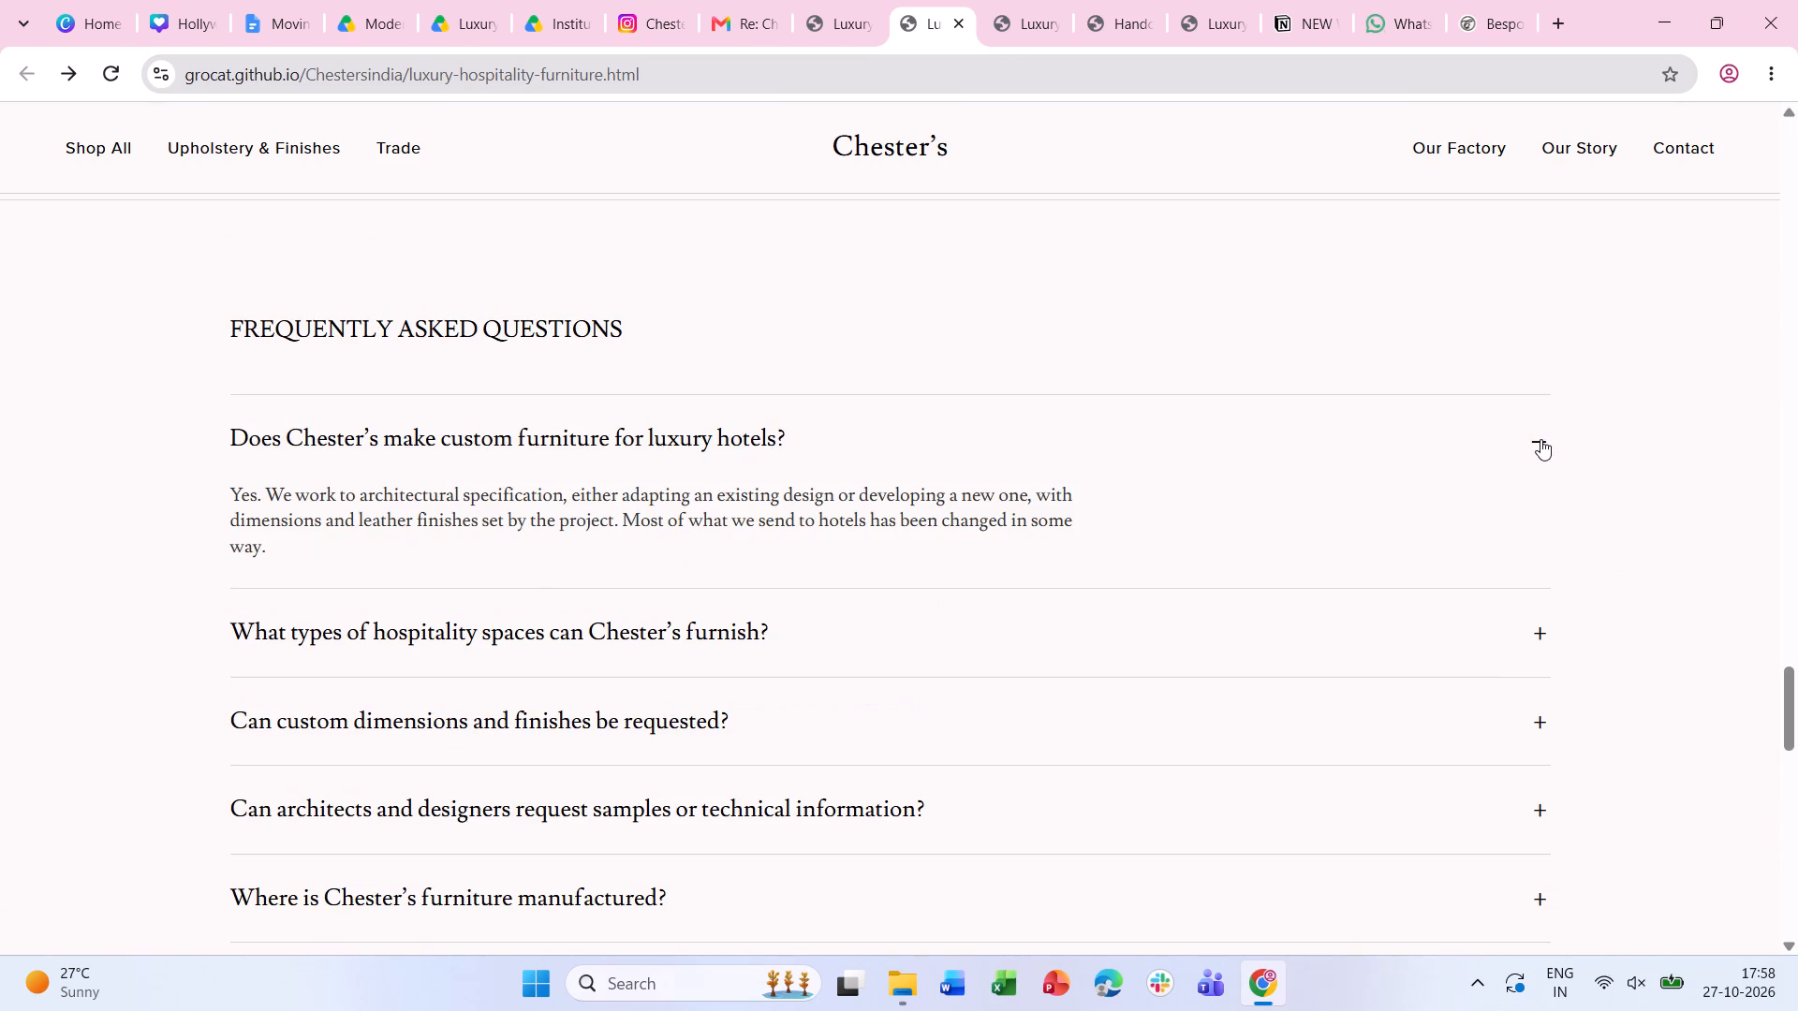
{"action": "left_click", "coordinate": [1540, 439]}
{"action": "left_click", "coordinate": [1537, 535]}
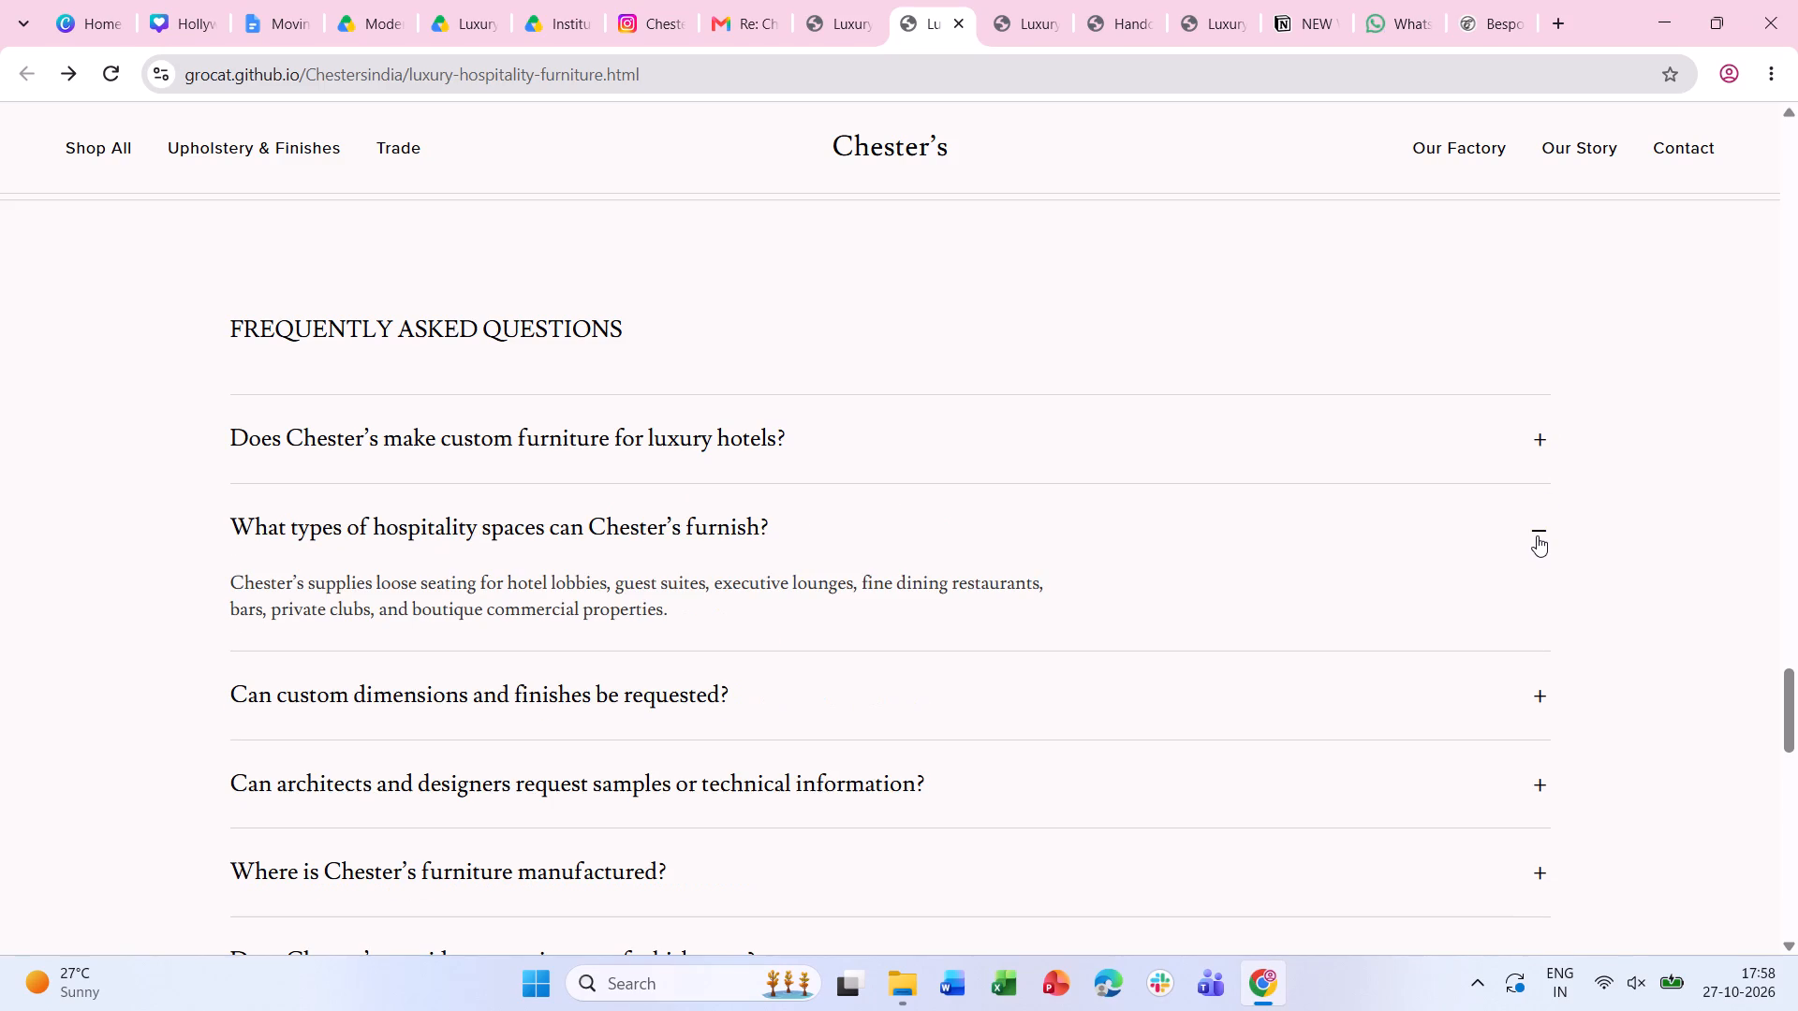
{"action": "left_click", "coordinate": [1537, 535]}
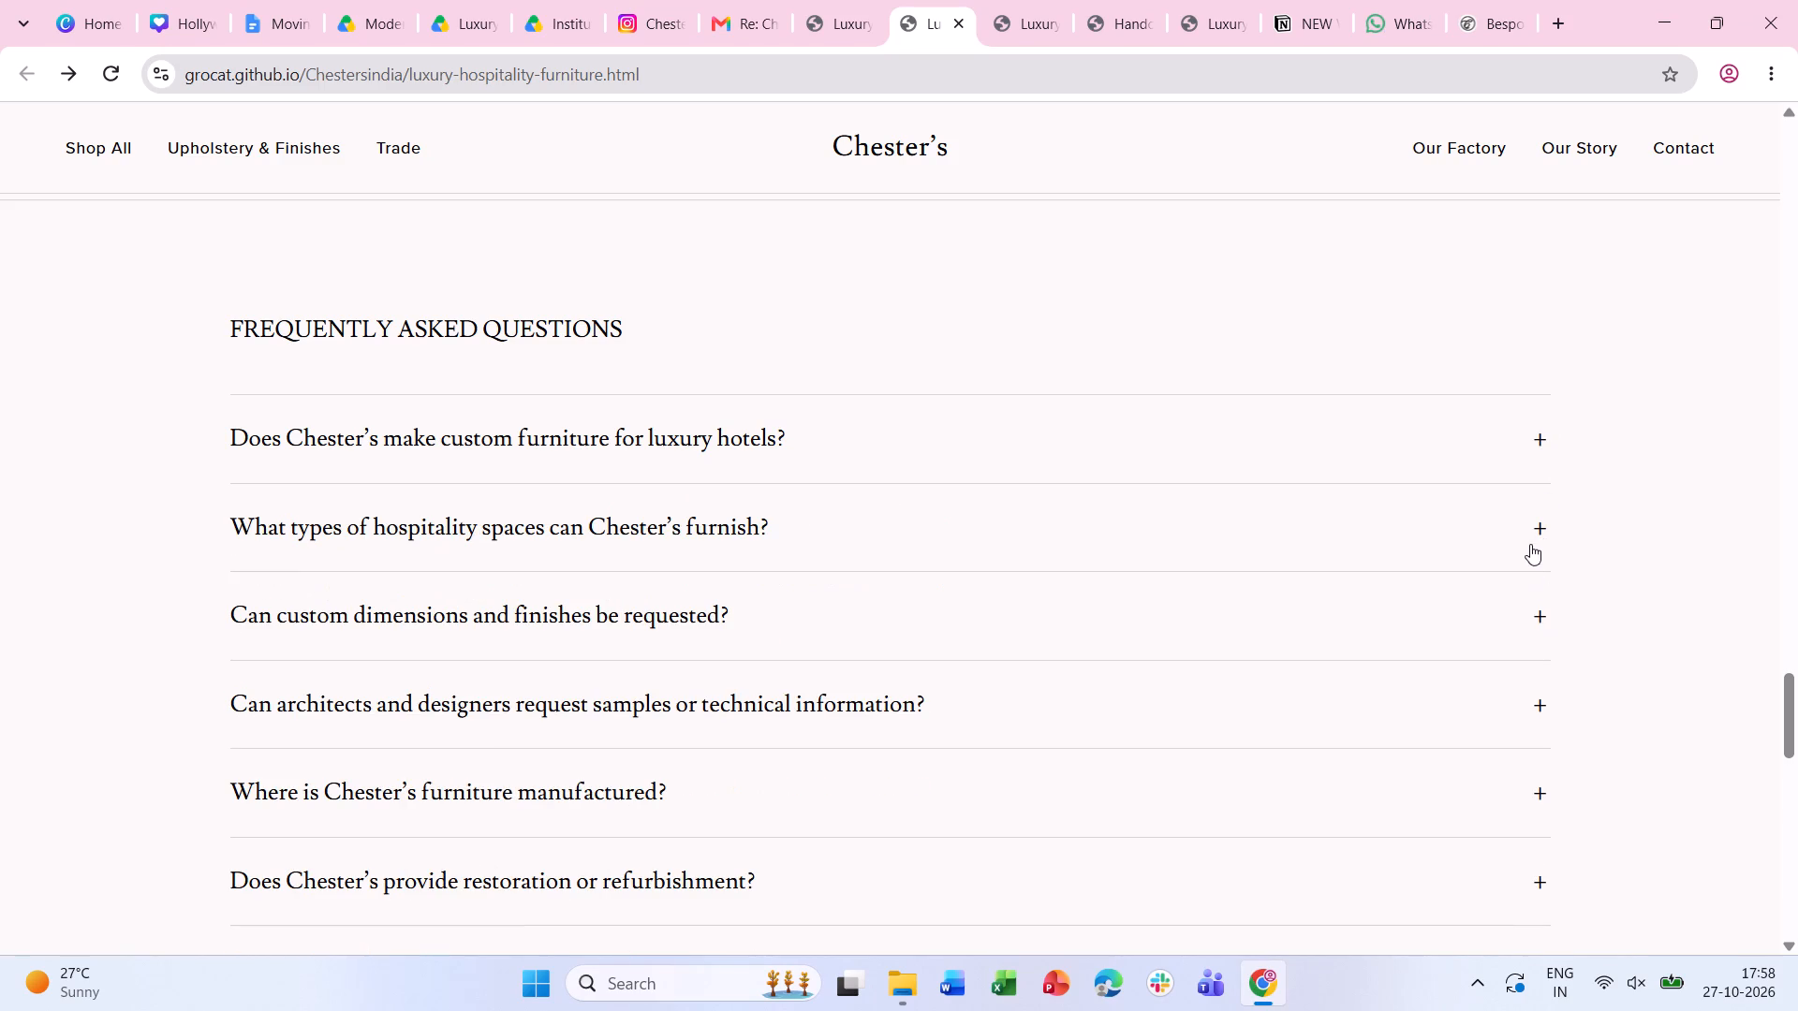
{"action": "left_click", "coordinate": [1530, 537]}
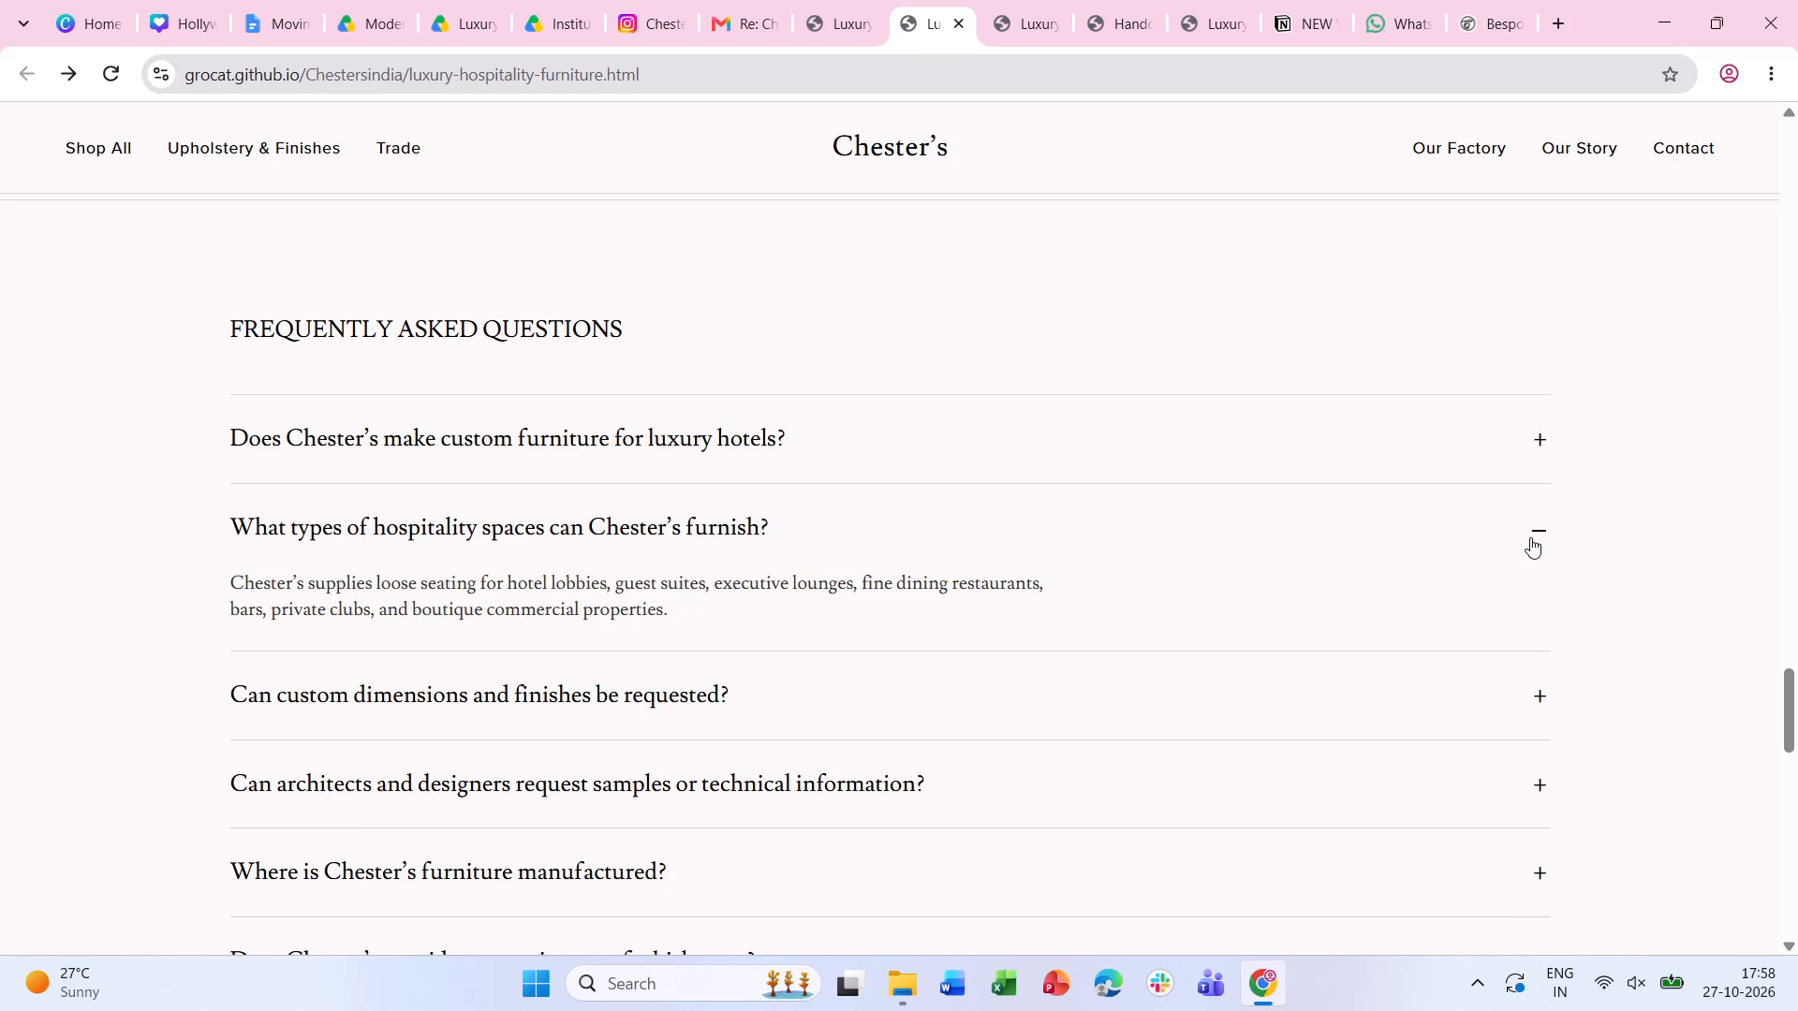
{"action": "left_click", "coordinate": [1530, 537]}
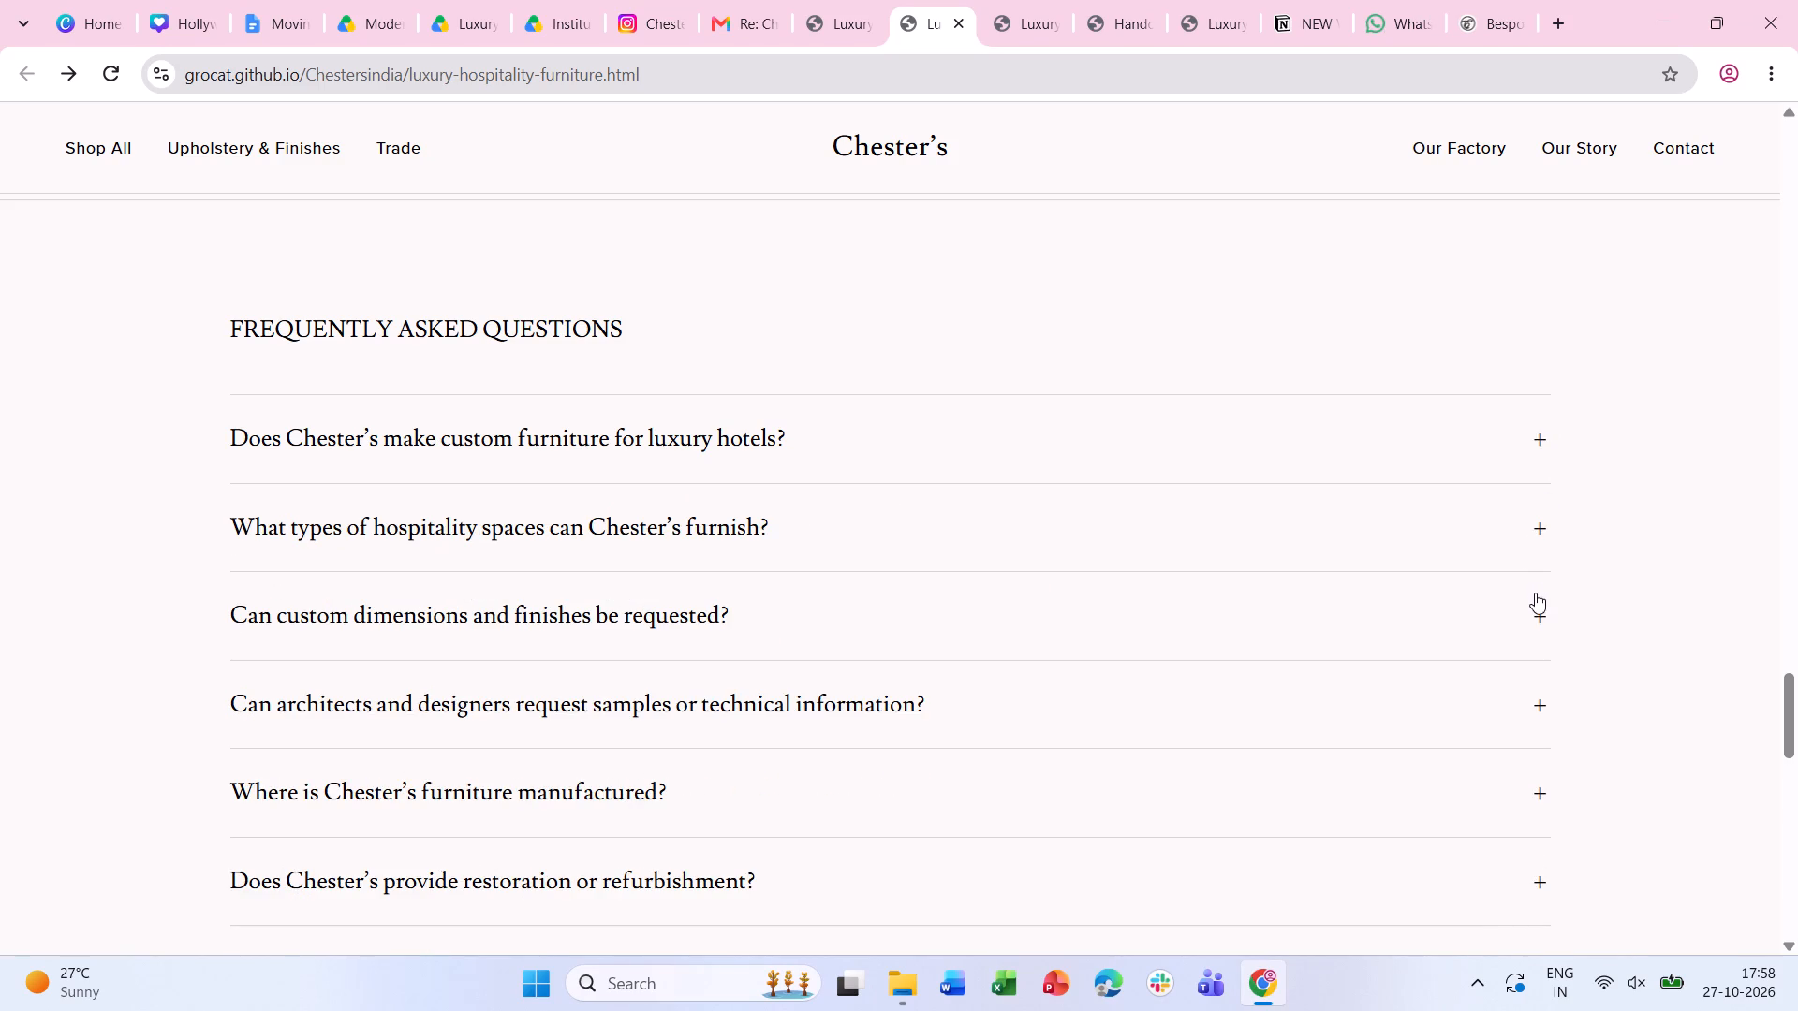
{"action": "left_click", "coordinate": [1535, 602]}
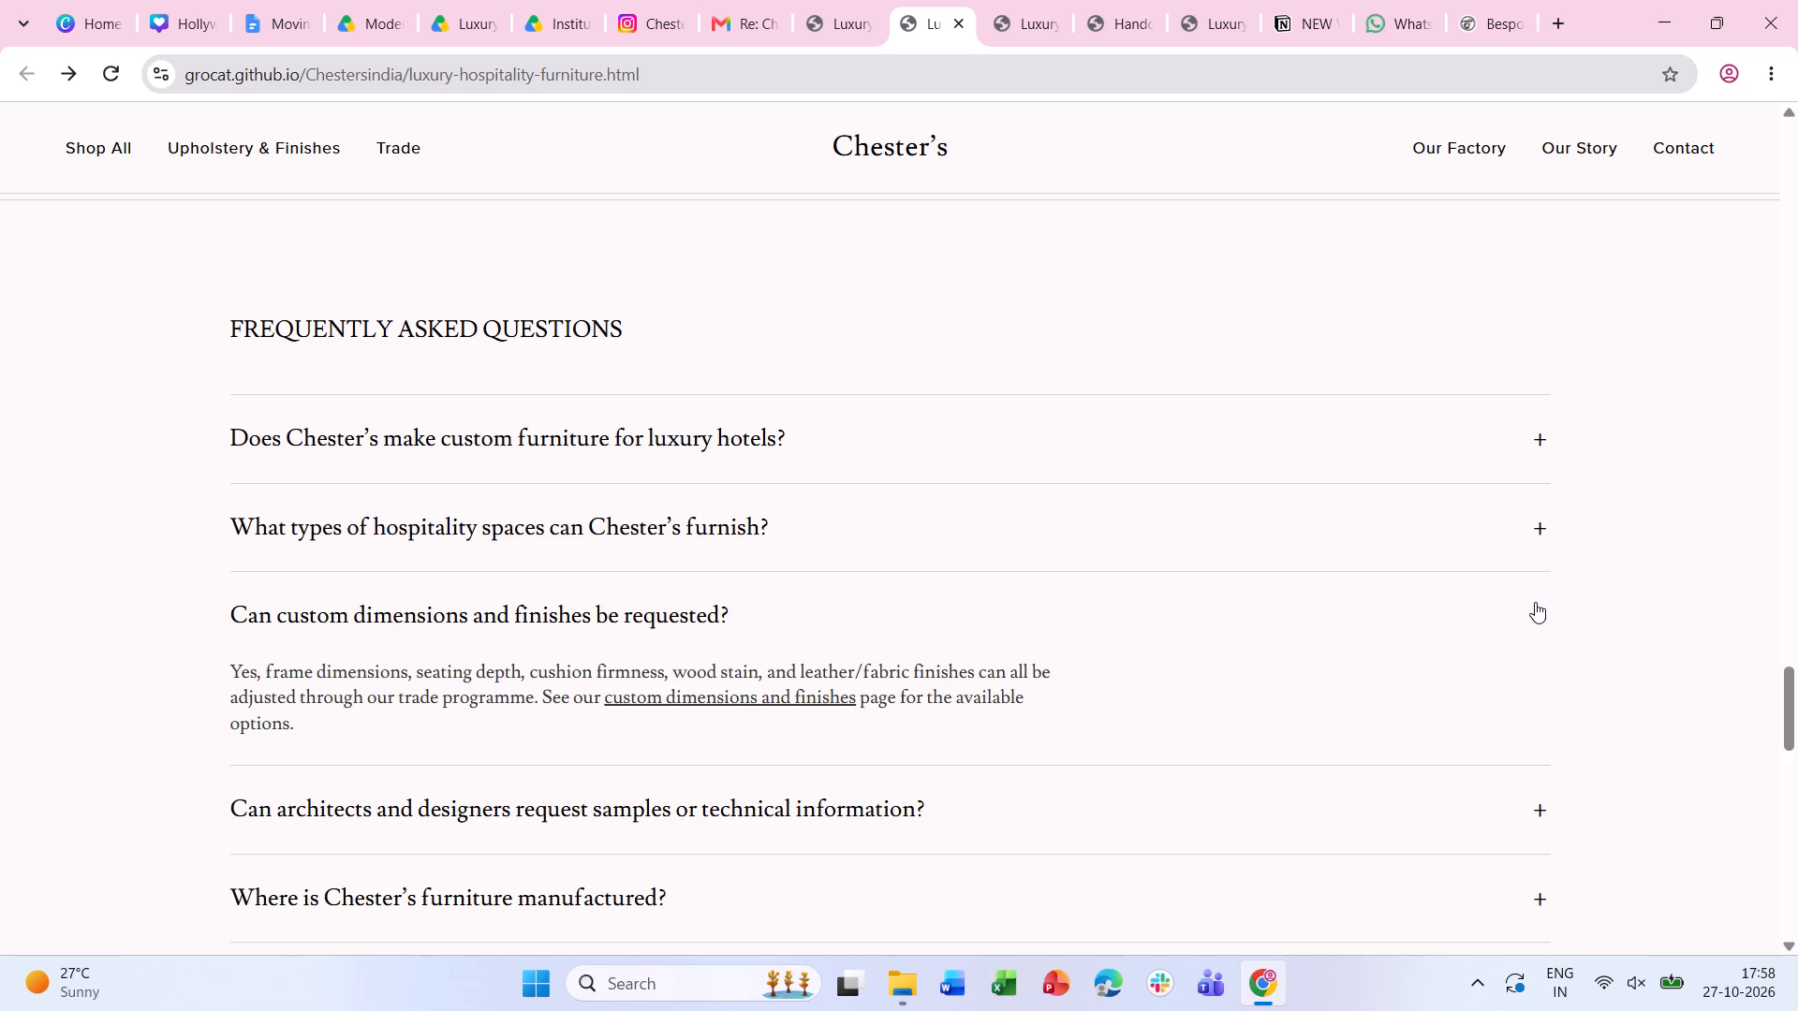
{"action": "left_click", "coordinate": [1535, 602]}
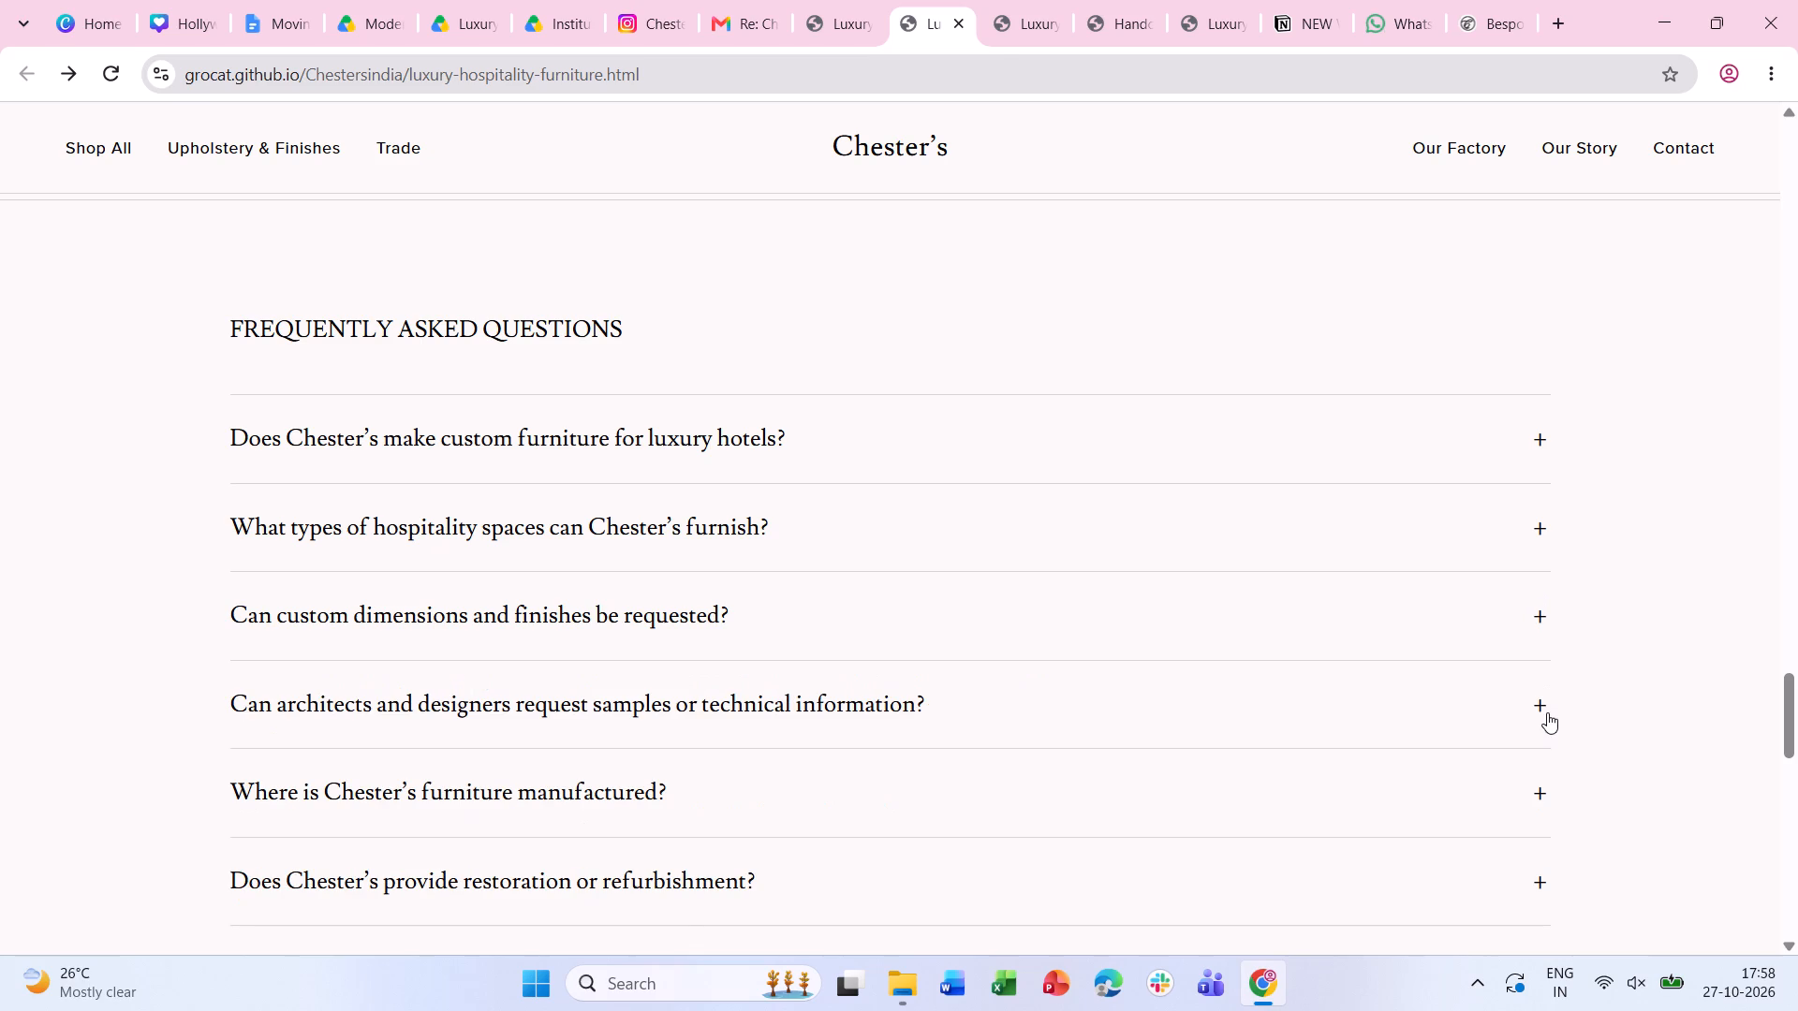
{"action": "left_click", "coordinate": [1547, 712]}
{"action": "scroll", "coordinate": [1547, 712], "scroll_direction": "down", "scroll_amount": 2}
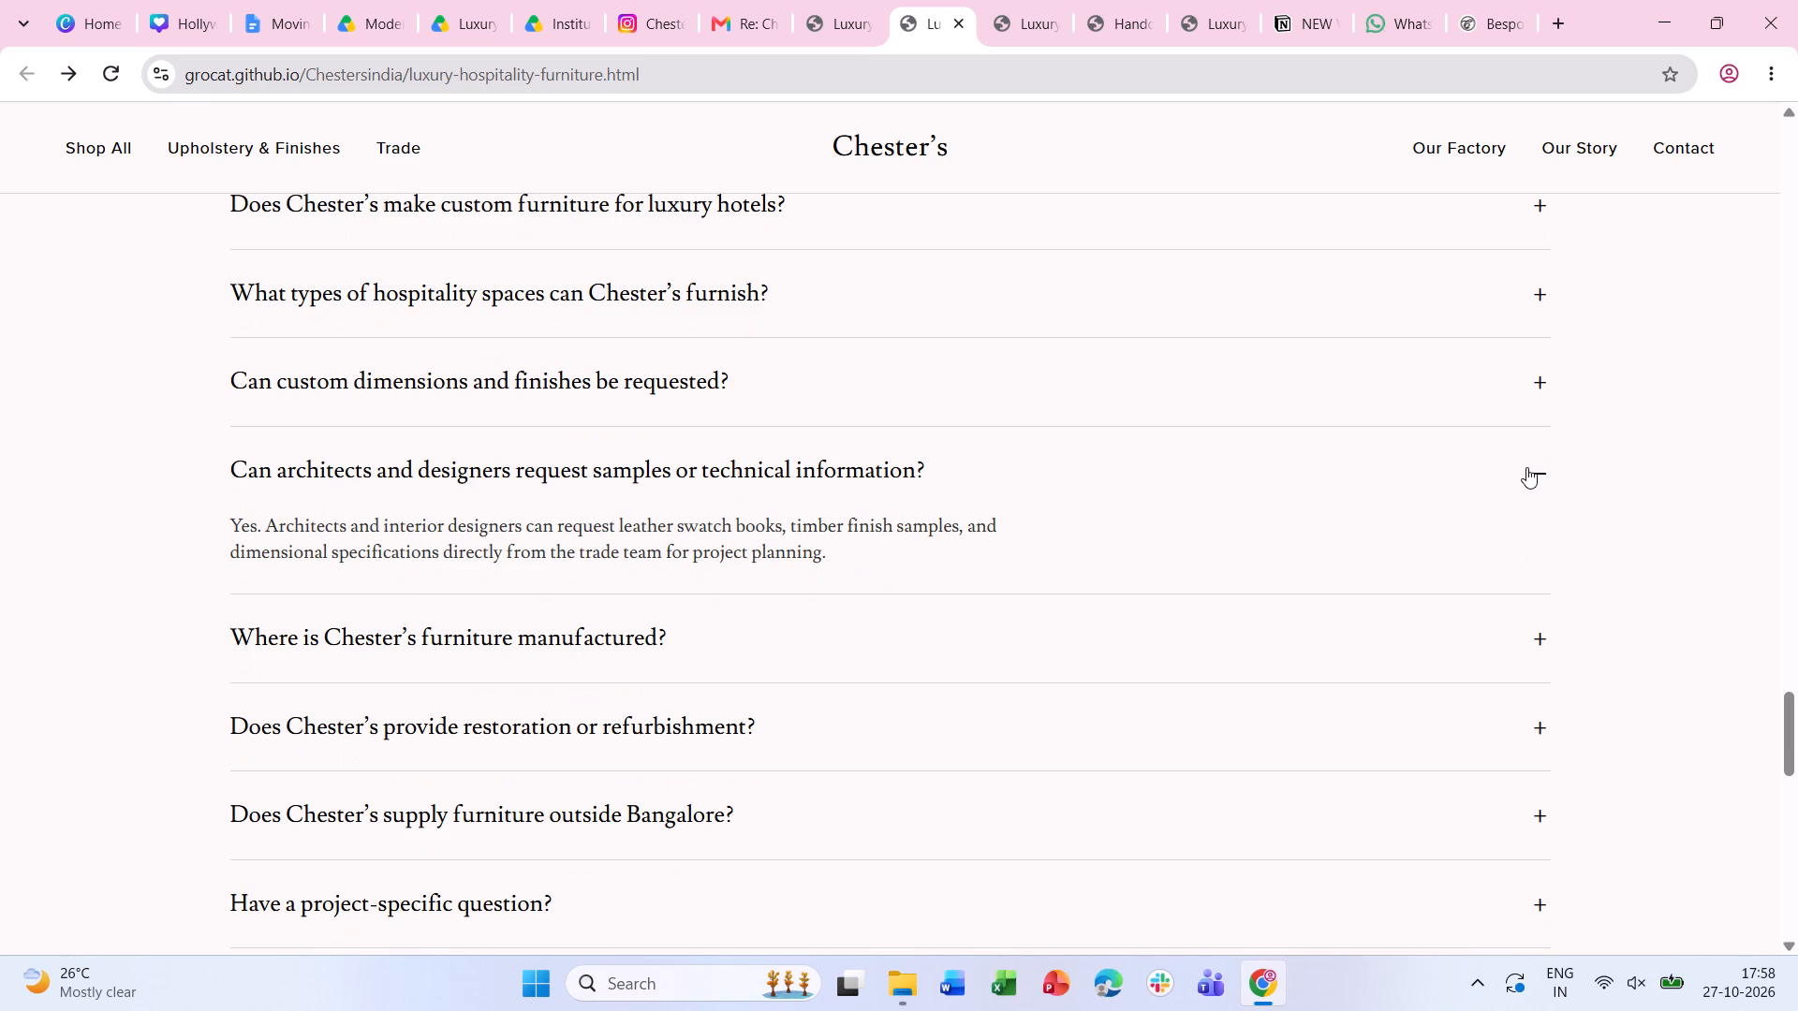
{"action": "left_click", "coordinate": [1526, 467]}
{"action": "left_click", "coordinate": [1533, 564]}
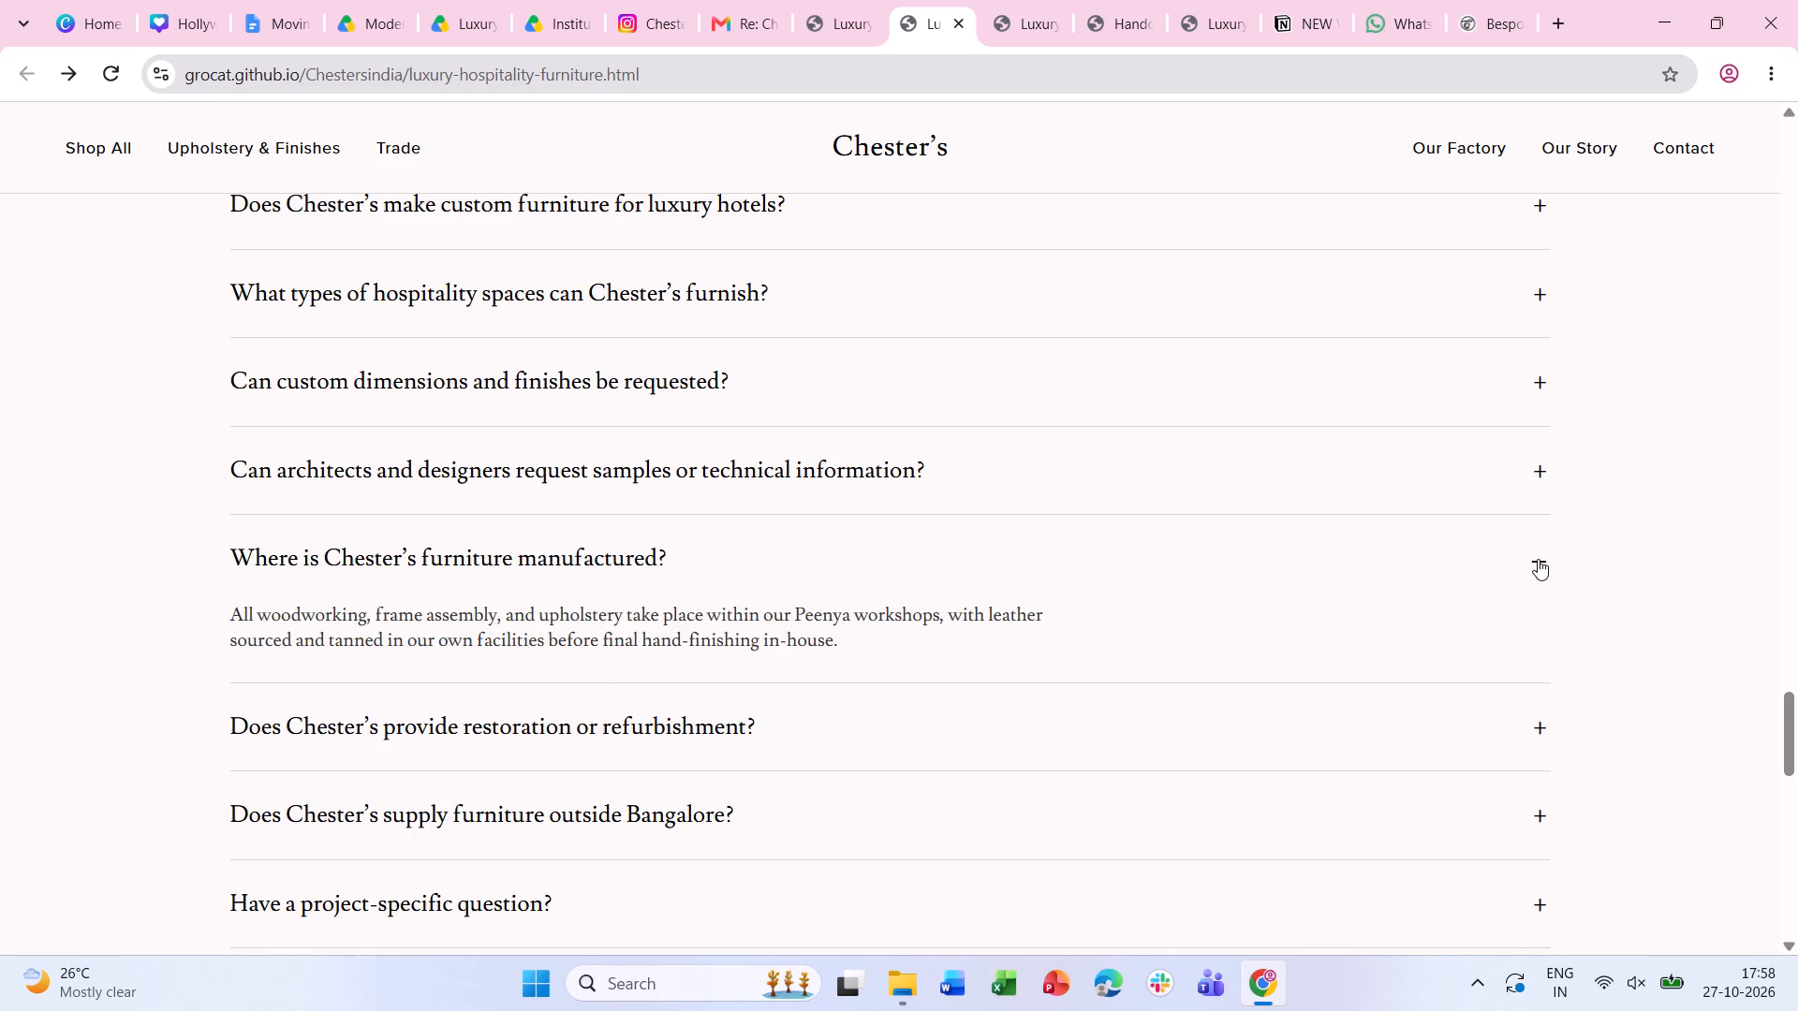
{"action": "left_click", "coordinate": [1538, 559]}
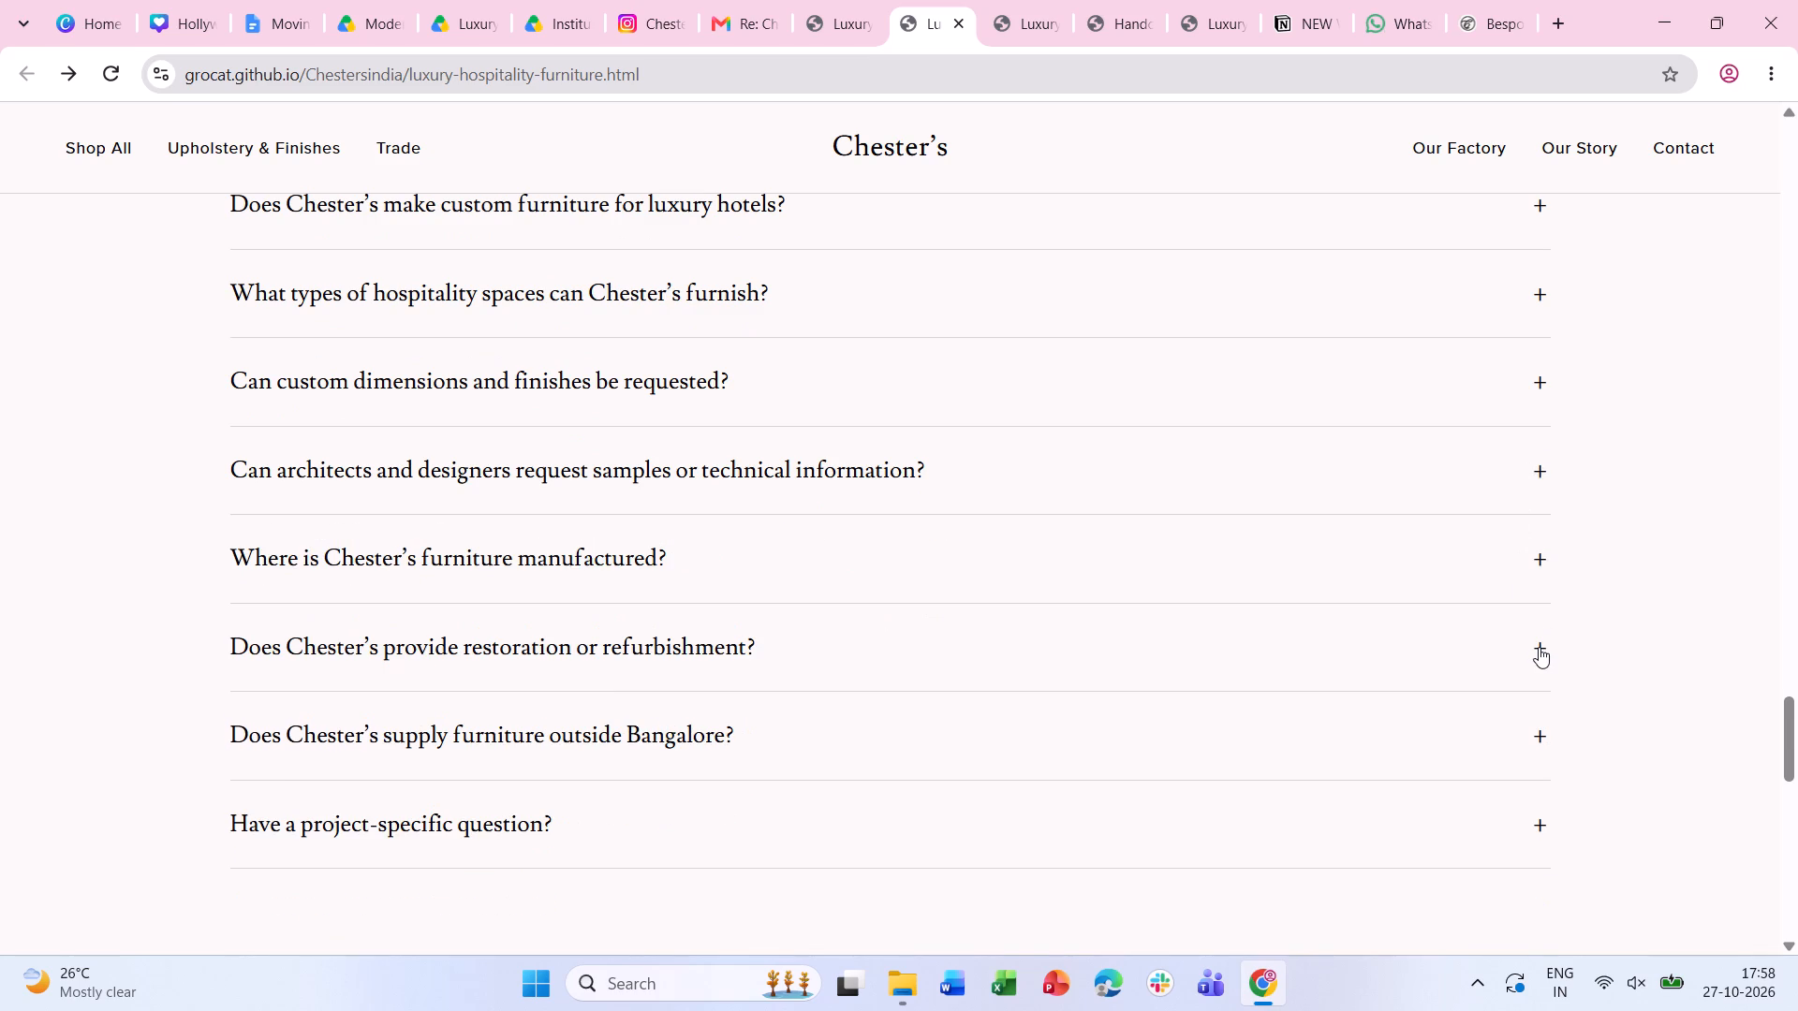